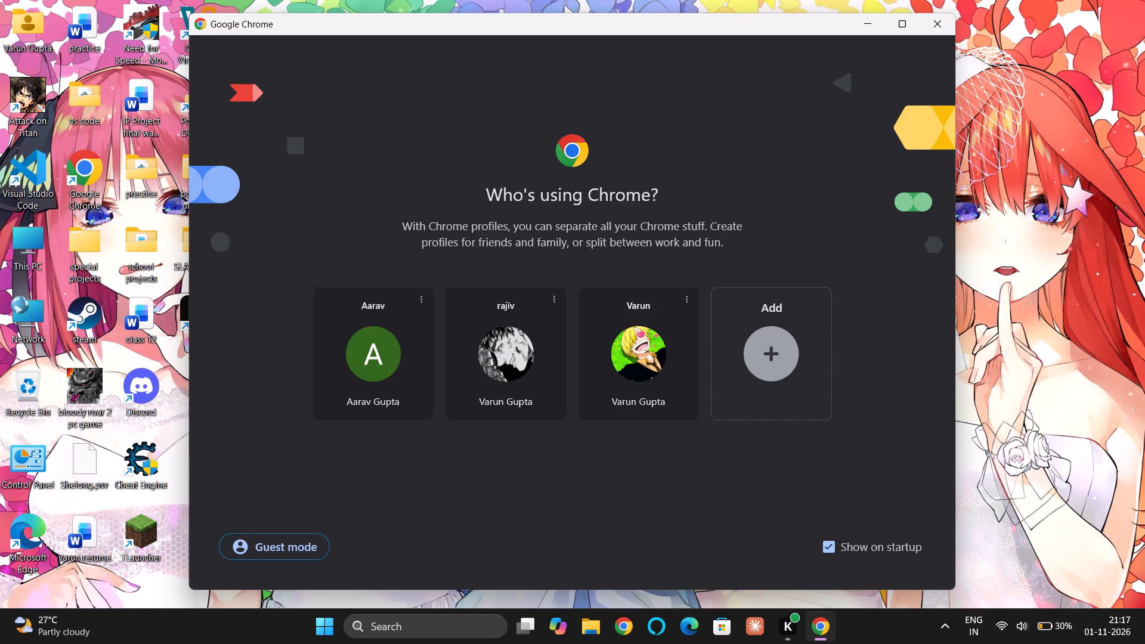
Open canva.com in the Chrome profile that has the blond anime avatar on a green background.
click(634, 391)
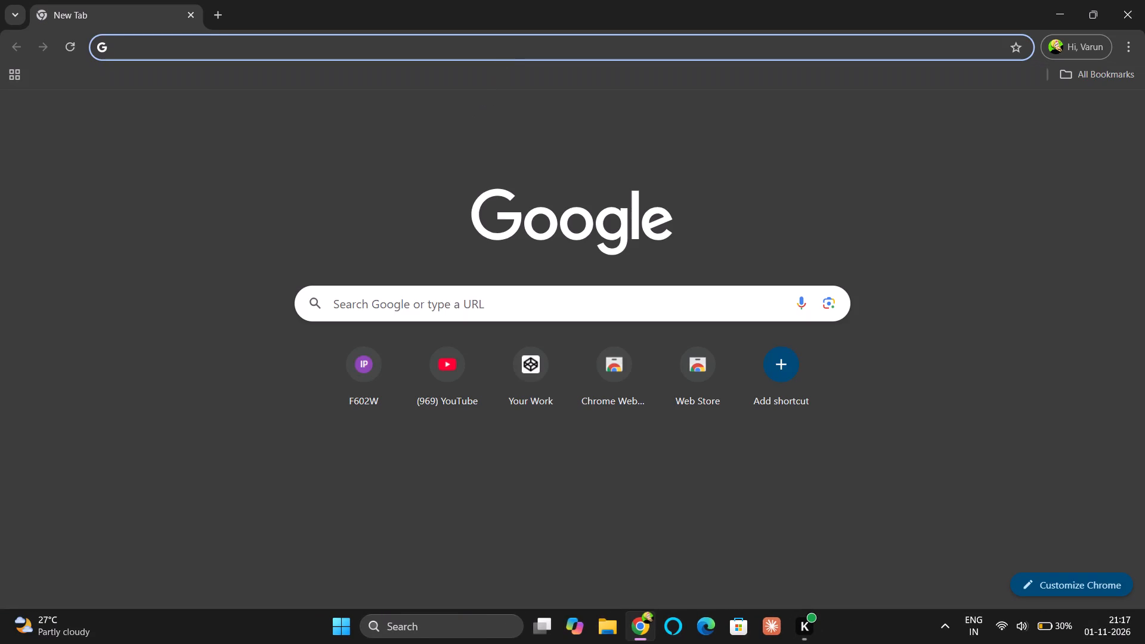
click(502, 54)
text(can)
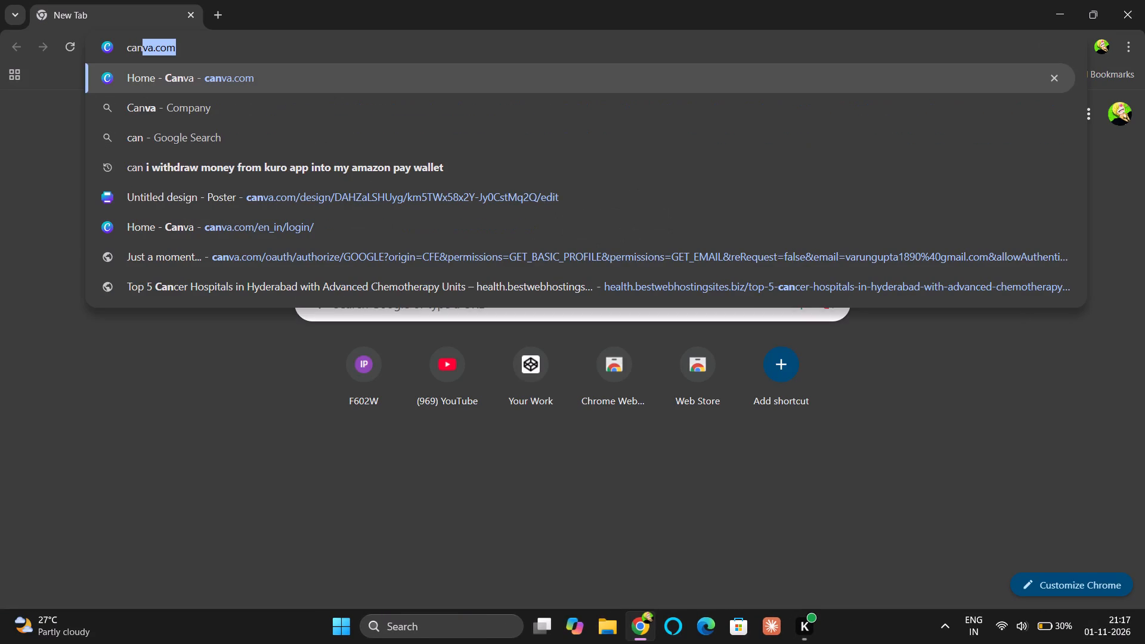
key(Return)
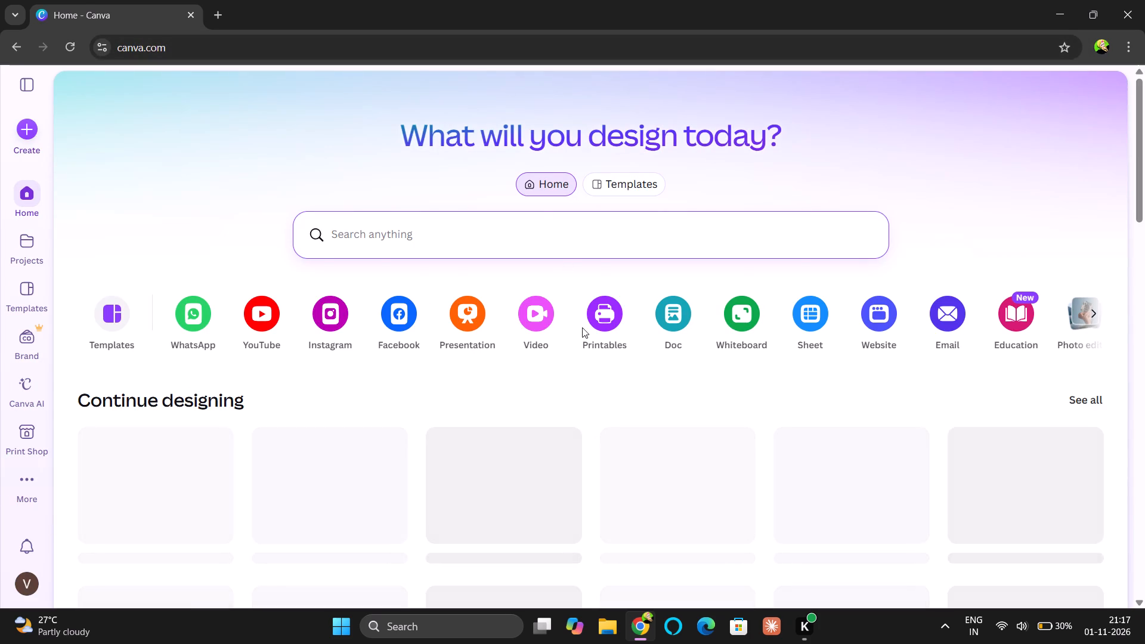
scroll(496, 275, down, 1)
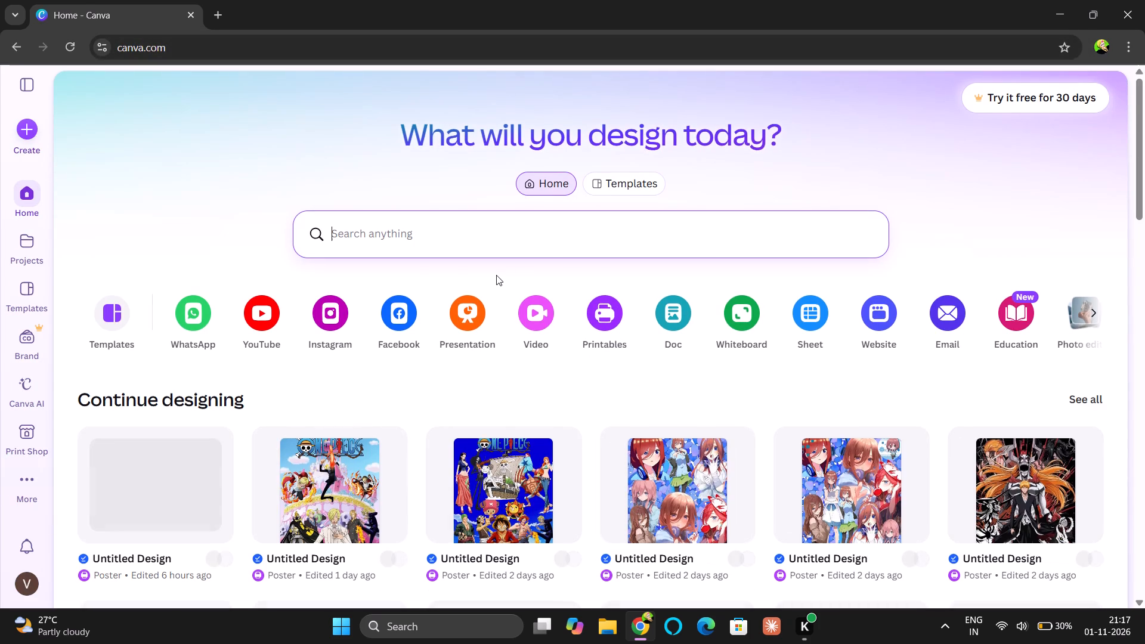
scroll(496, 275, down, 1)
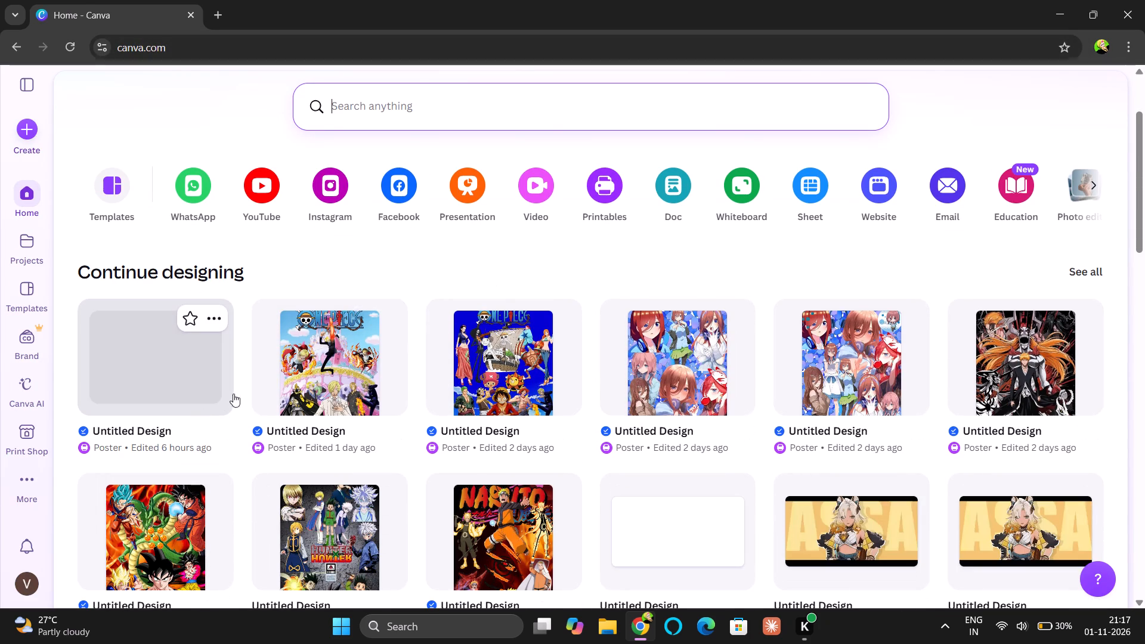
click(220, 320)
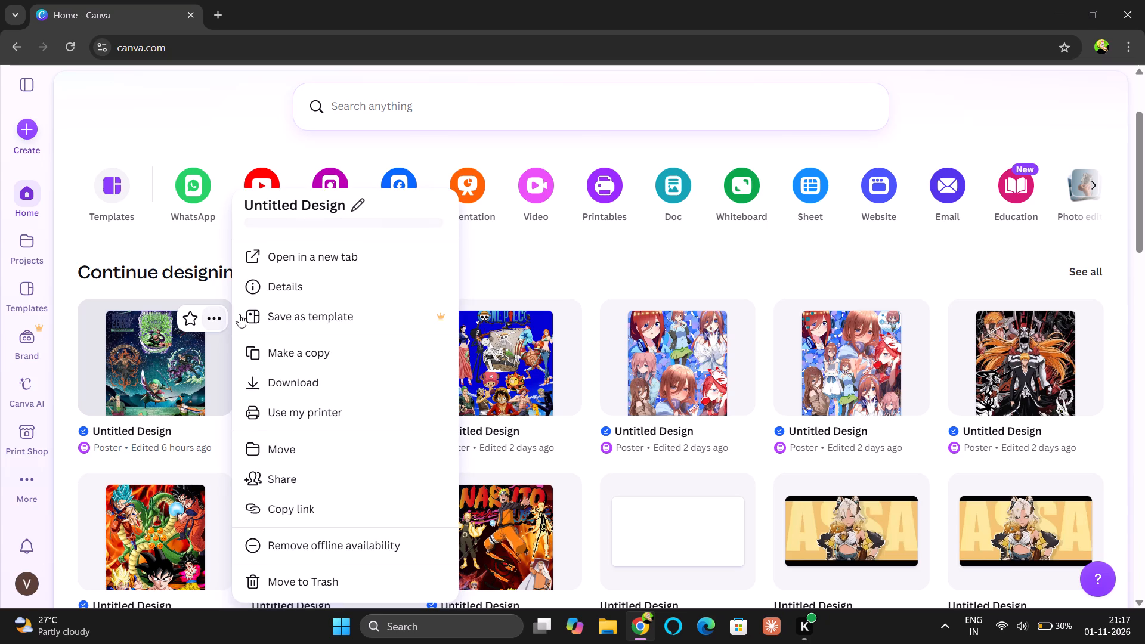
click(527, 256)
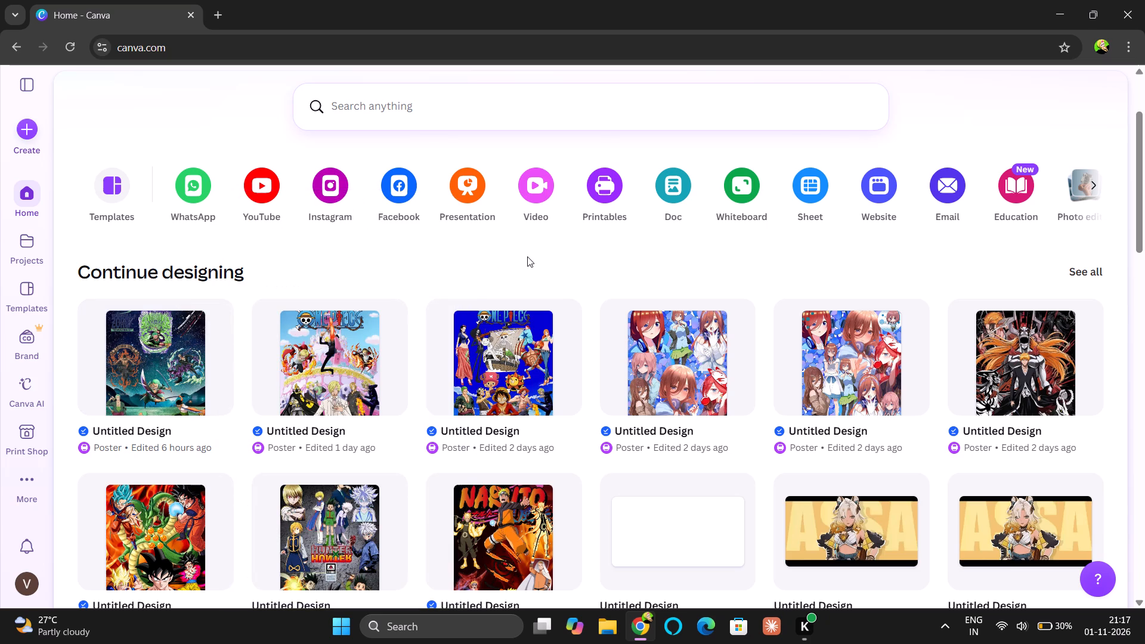
Create a new blank Poster (A2, Portrait) design from the Printables category.
click(617, 206)
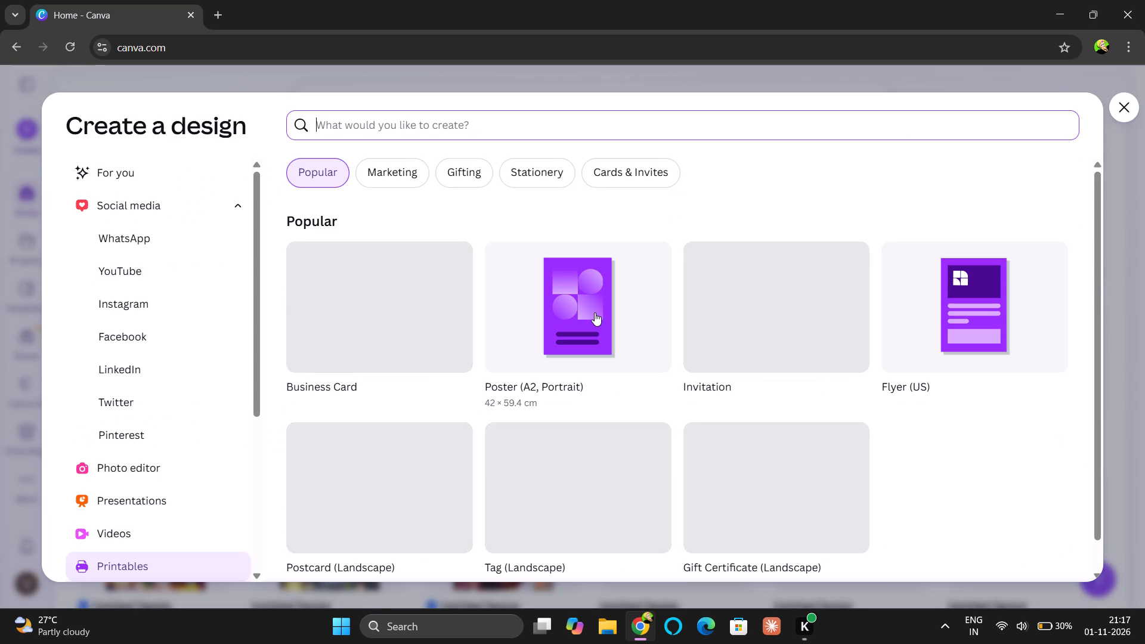
click(580, 309)
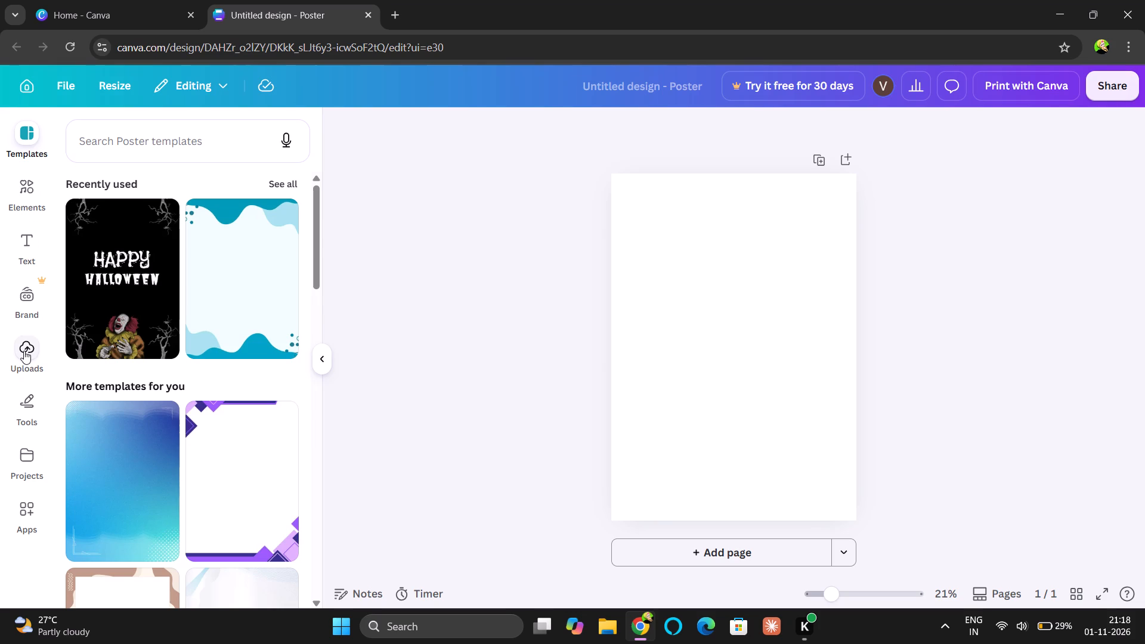
Search Google Images in a new tab for "space images for poster background".
click(398, 16)
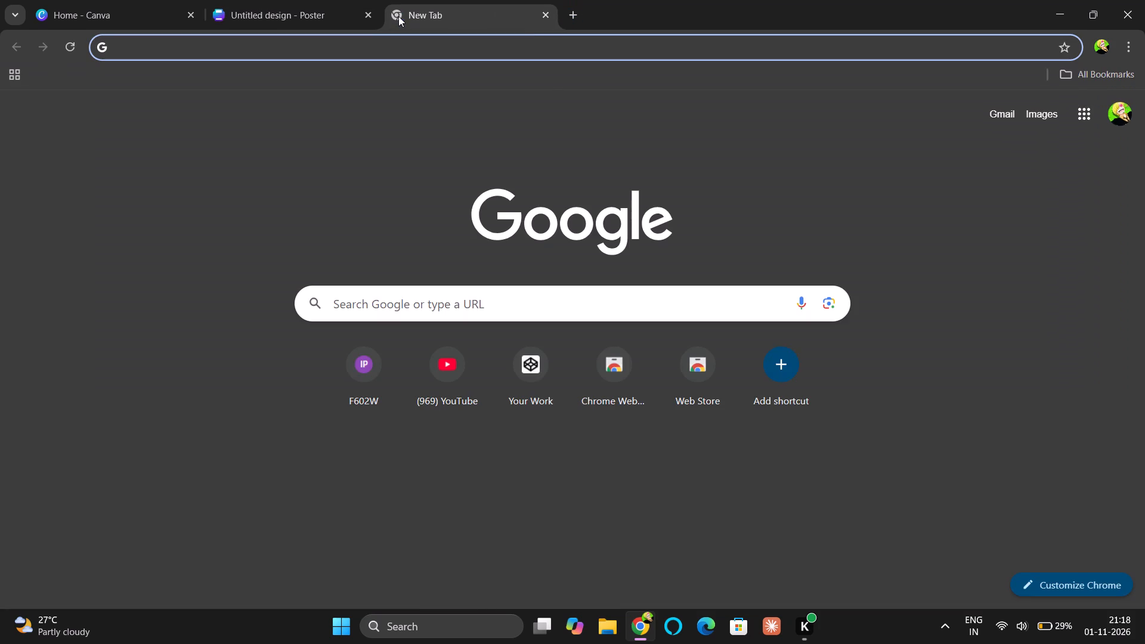
click(357, 51)
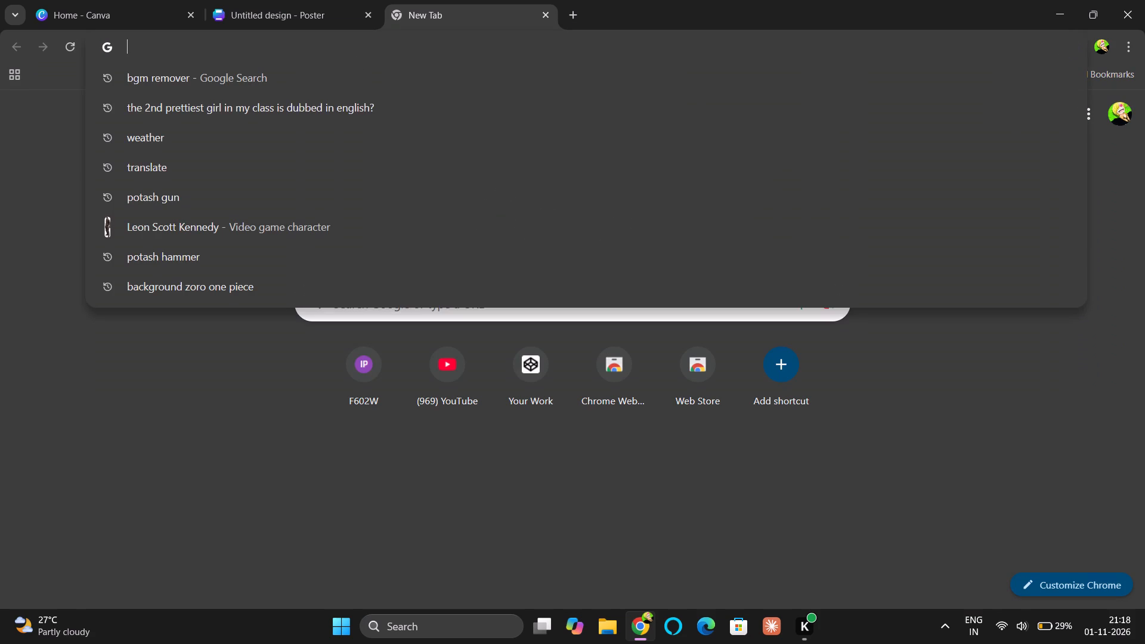
text(space)
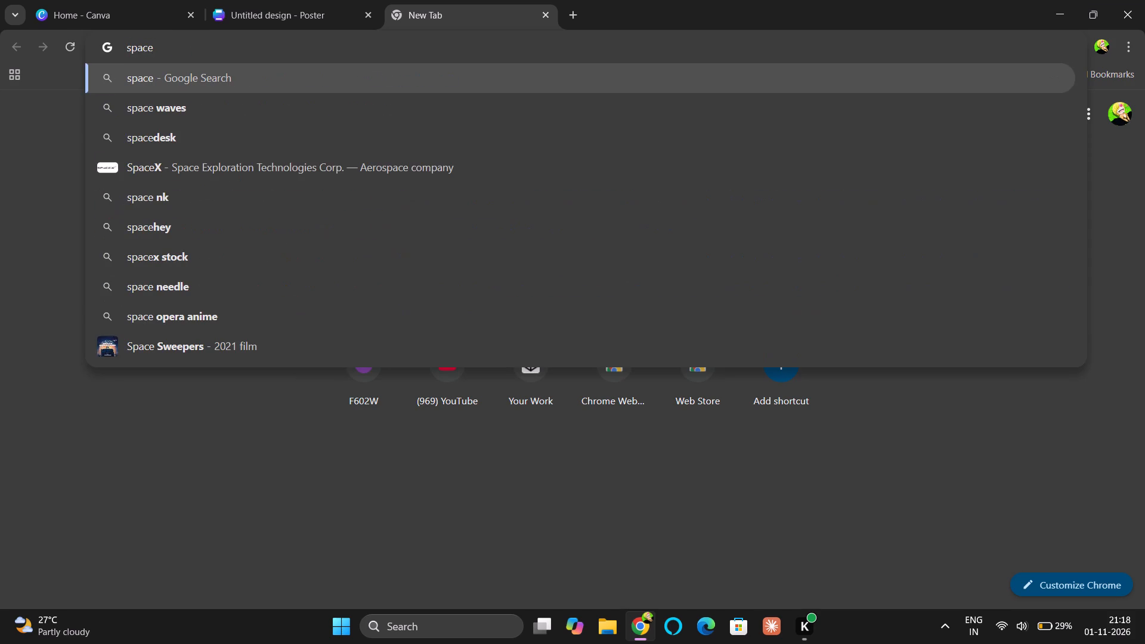
key(space)
text(image for)
key(space)
text(colage bbackgr)
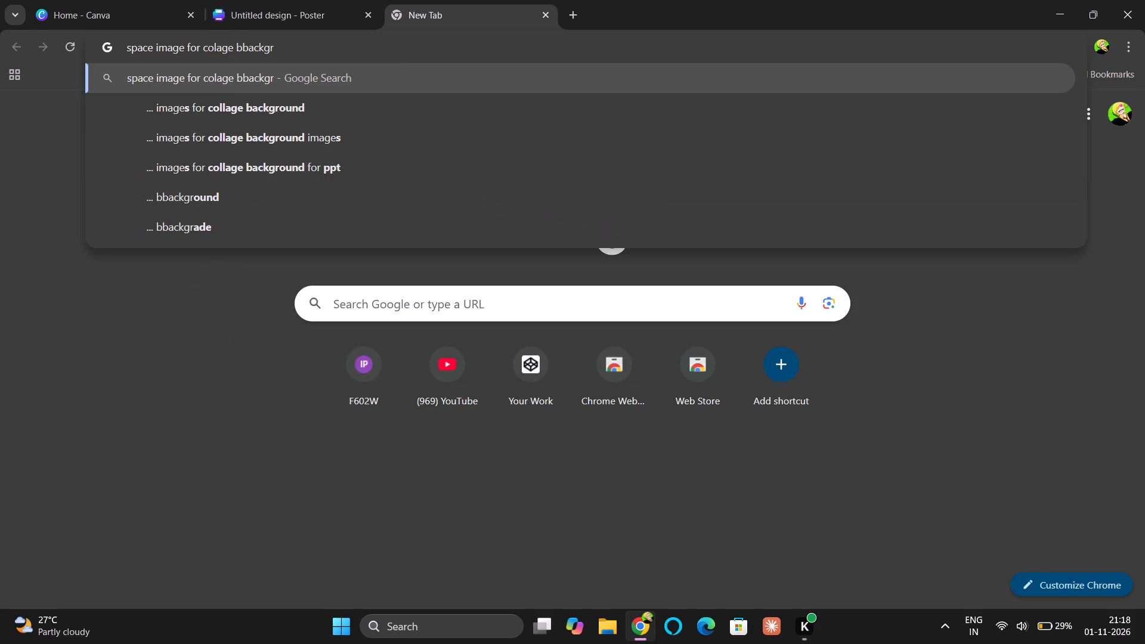
key(Down)
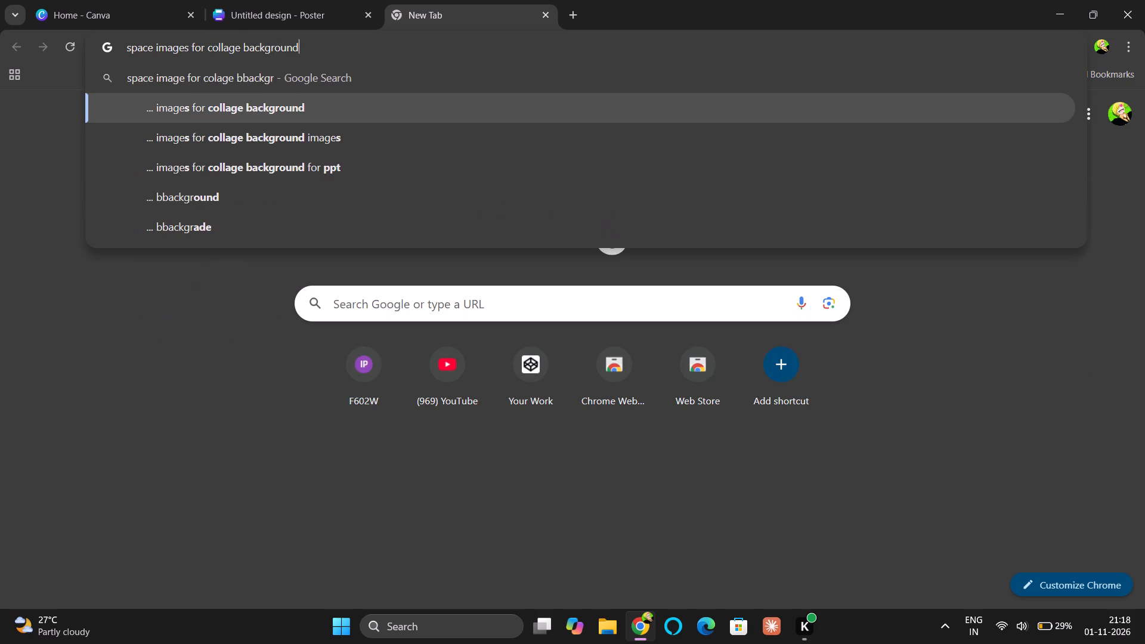
key(Left)
key(Left)
key(Left)
key(Left)
key(Left)
key(Left)
key(Left)
key(Left)
key(Left)
key(Left)
key(Left)
key(BackSpace)
key(BackSpace)
key(BackSpace)
key(BackSpace)
key(BackSpace)
key(BackSpace)
key(BackSpace)
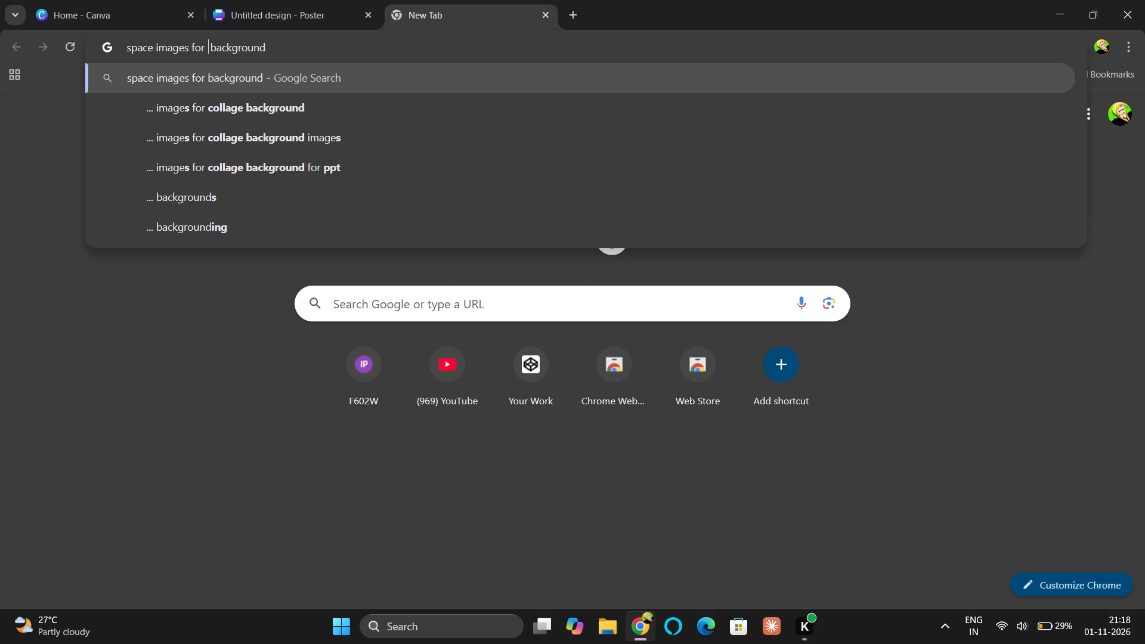
text(poster)
key(Return)
key(Return)
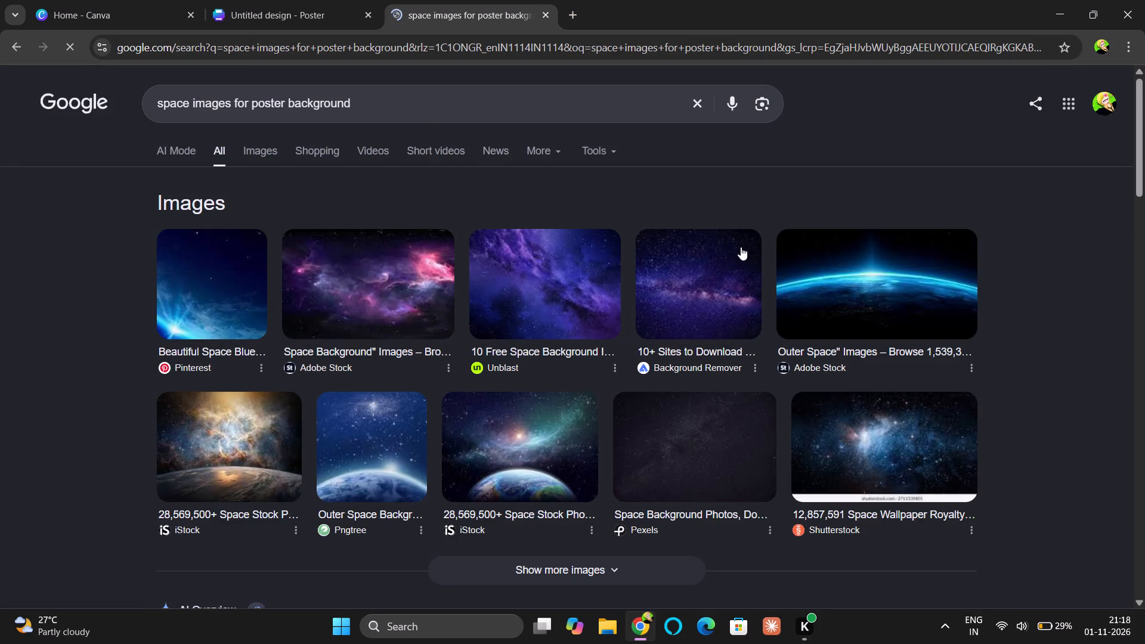
click(256, 141)
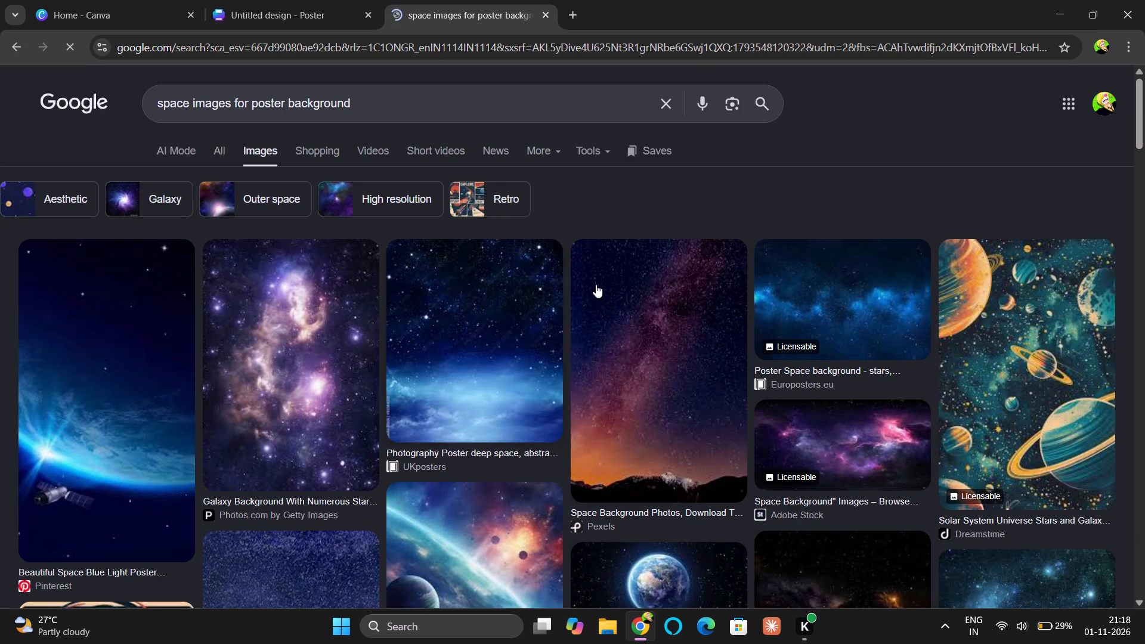
Save the Dreamstime "Solar System Universe Stars and Galaxy" planets illustration to the computer under its suggested file name.
scroll(565, 228, down, 1)
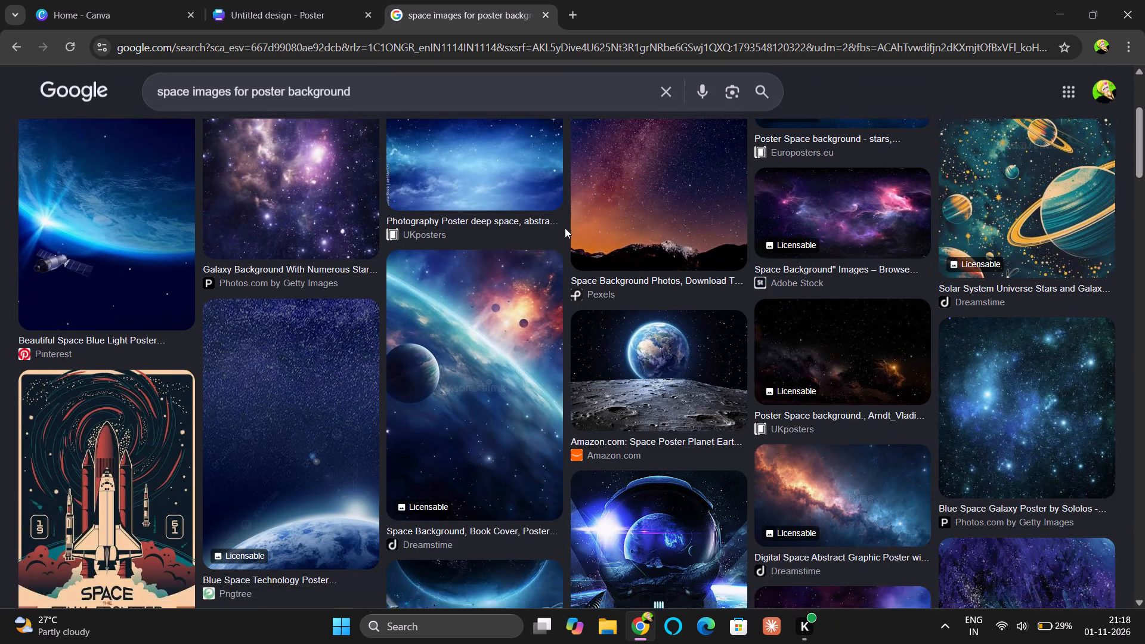
scroll(565, 228, down, 1)
click(1032, 265)
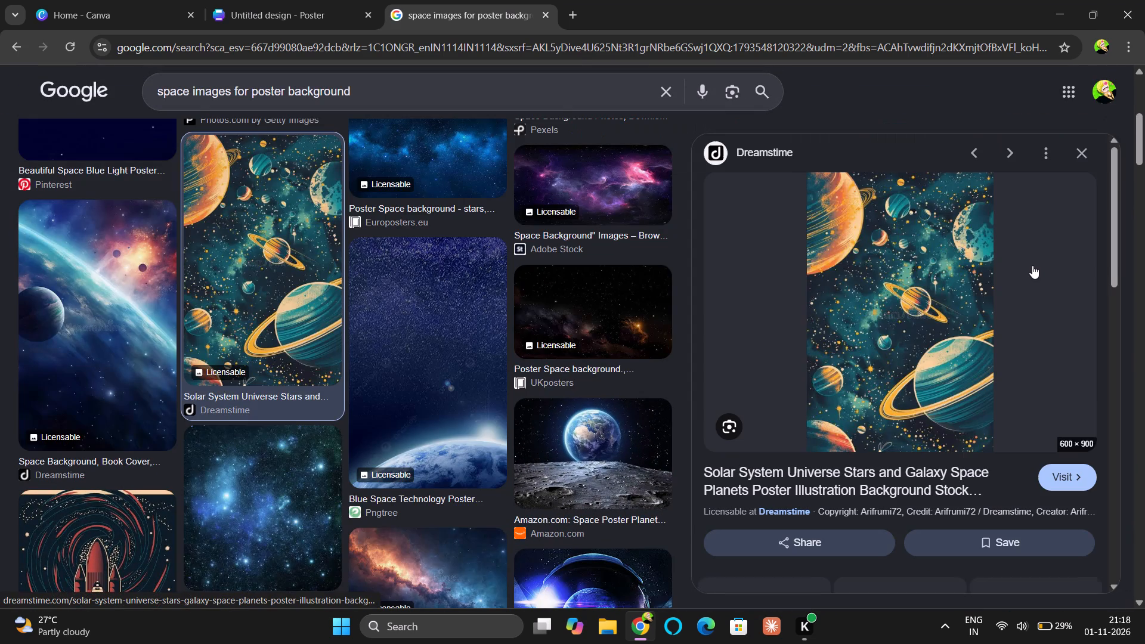
right_click(900, 319)
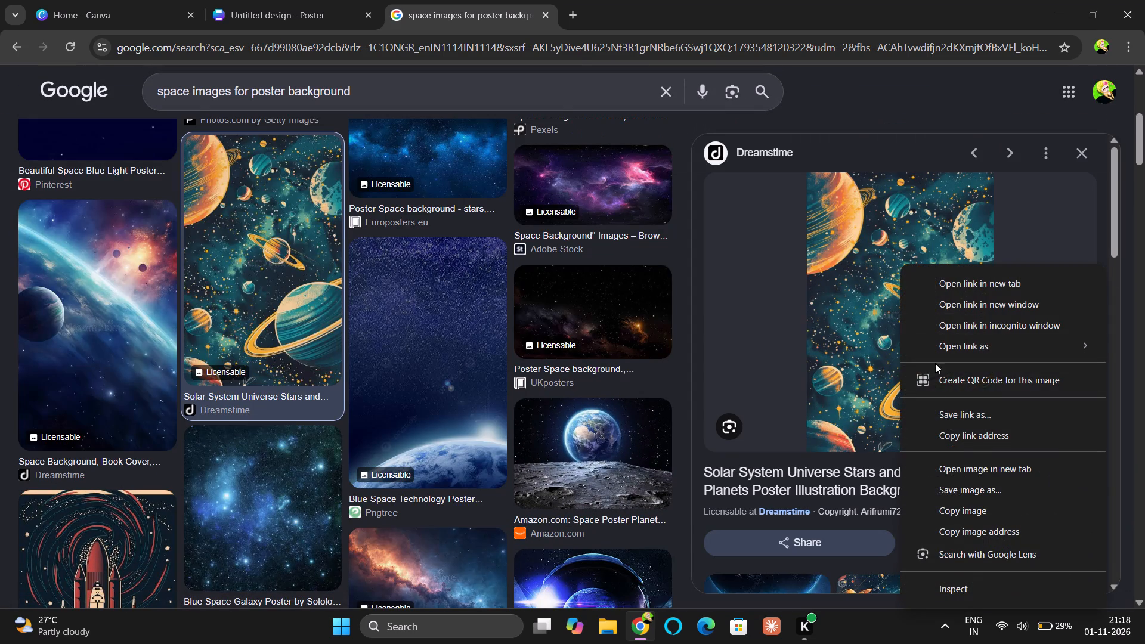
click(950, 487)
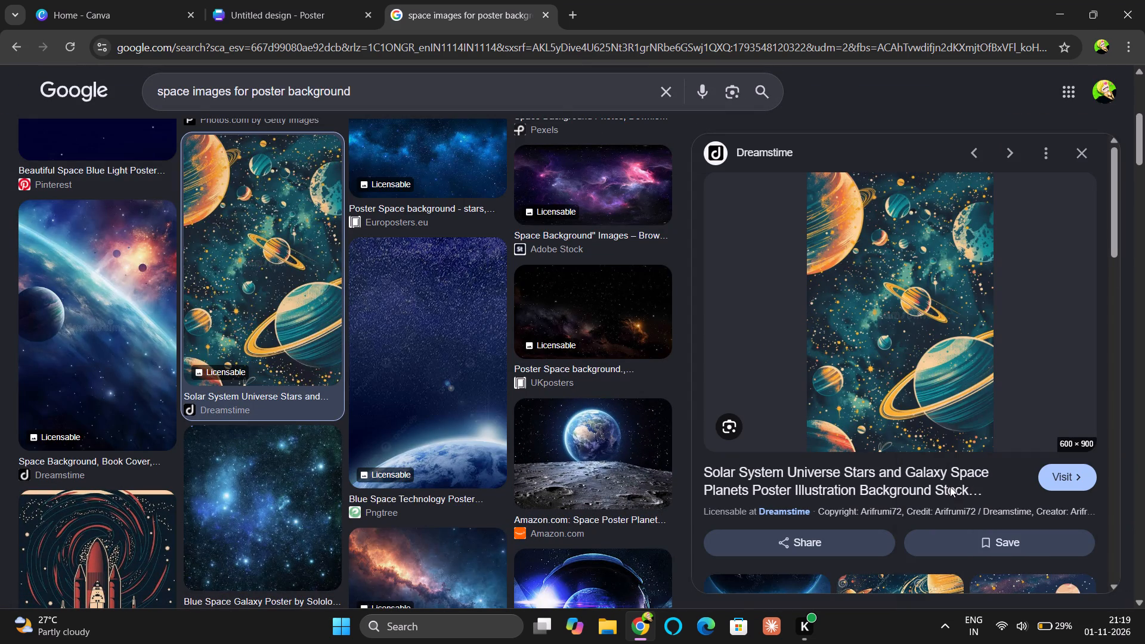
key(Return)
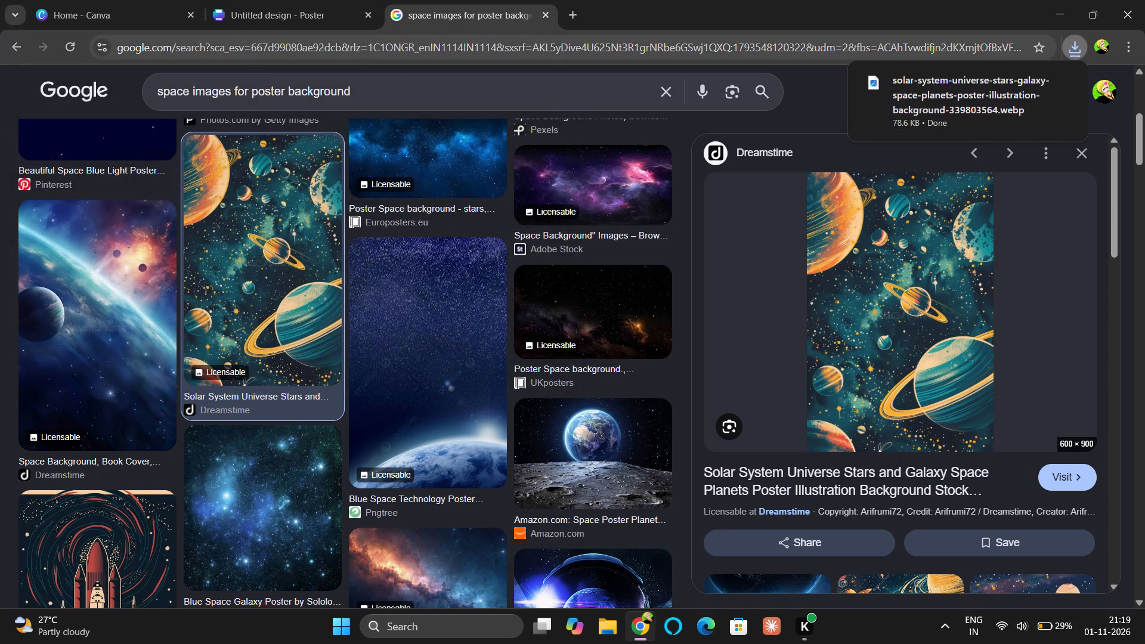
Return to the untitled poster design in Canva.
click(256, 13)
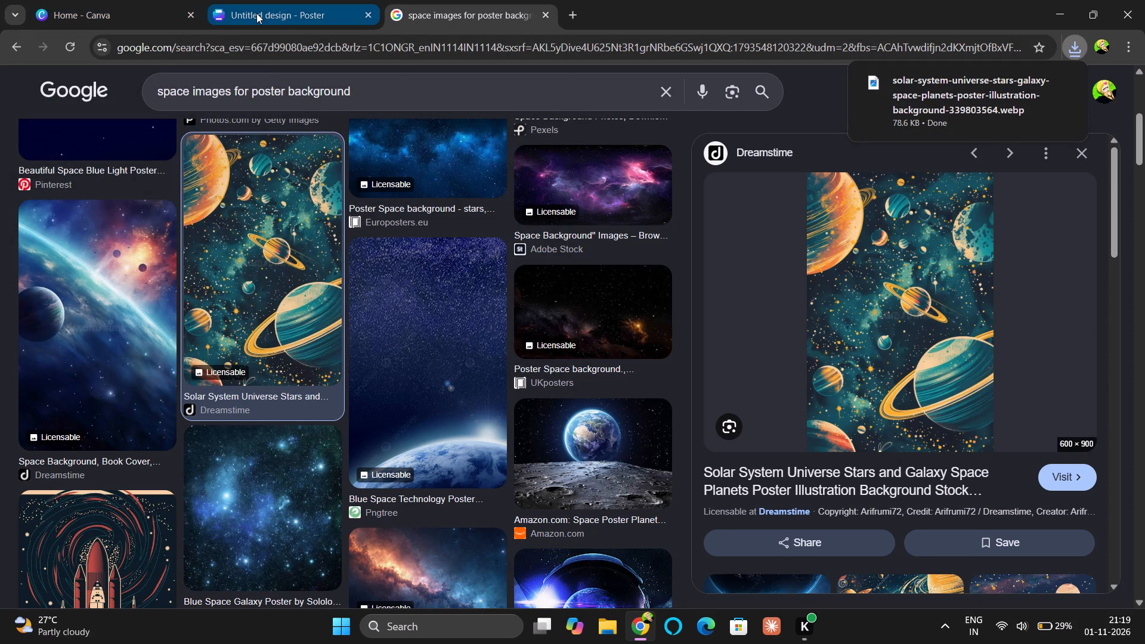
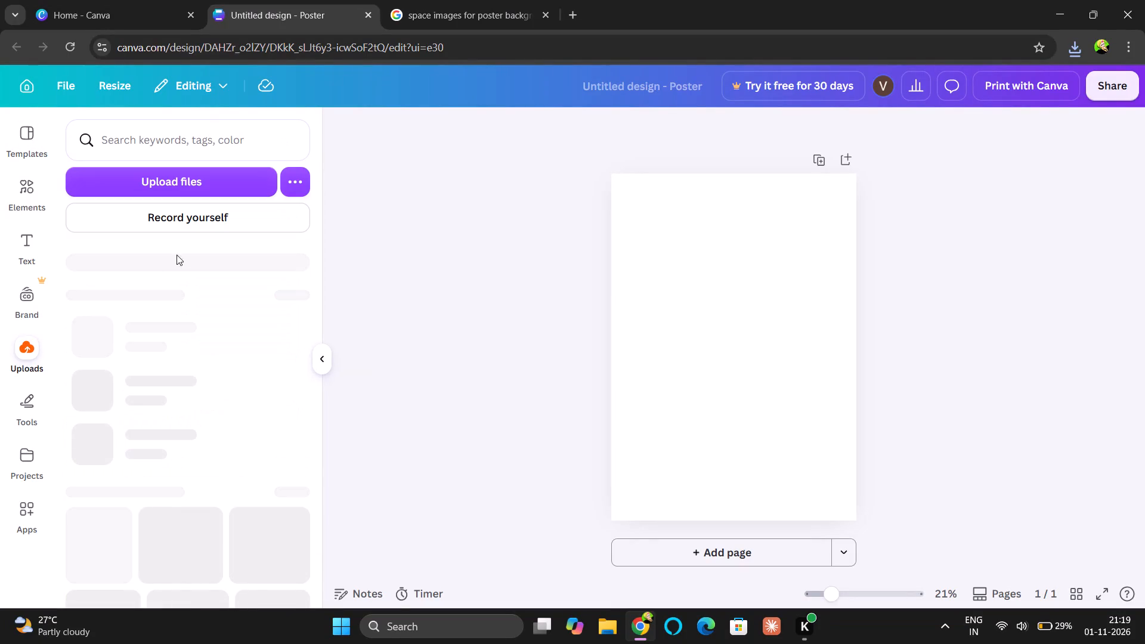
Upload the downloaded solar-system-universe-stars-galaxy-space WEBP file from Downloads and add it to the blank poster page.
click(189, 185)
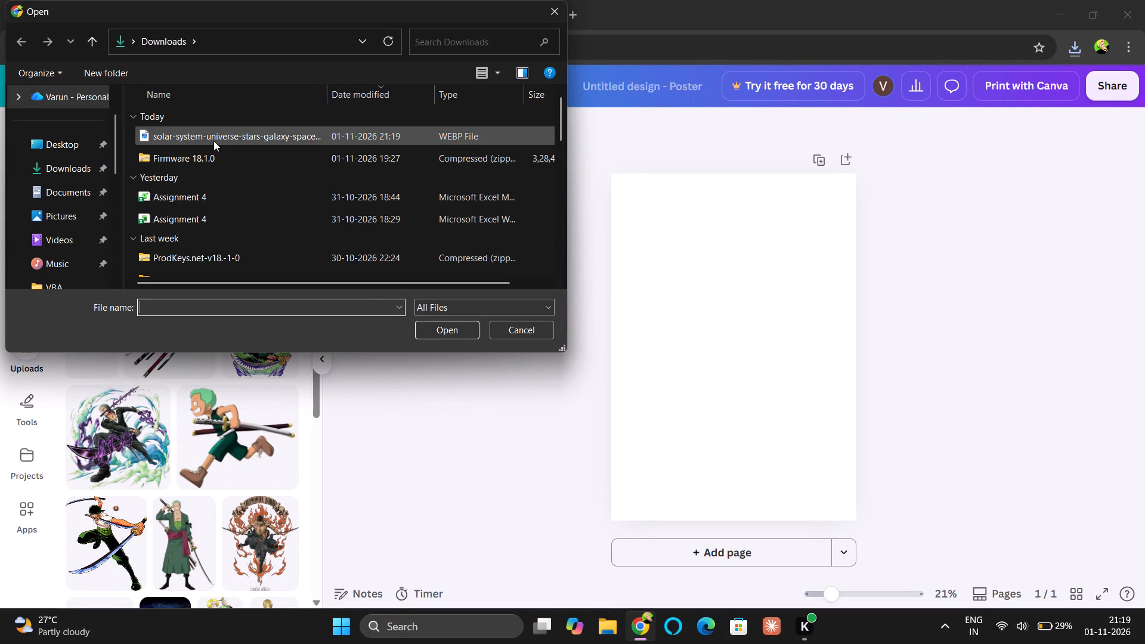
click(213, 141)
key(Return)
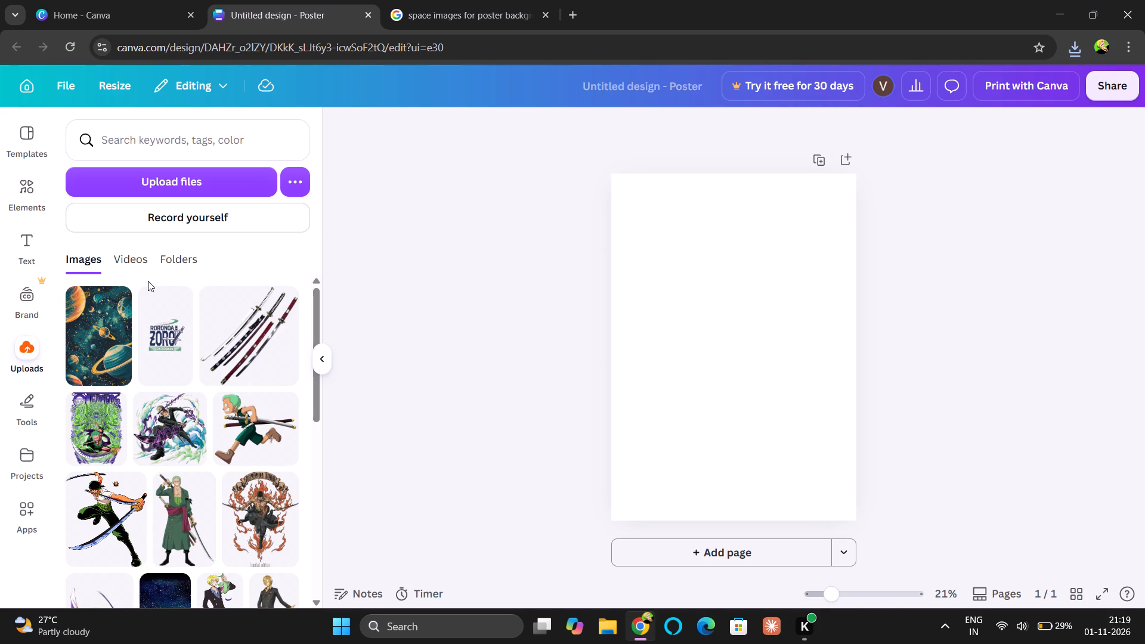
click(109, 335)
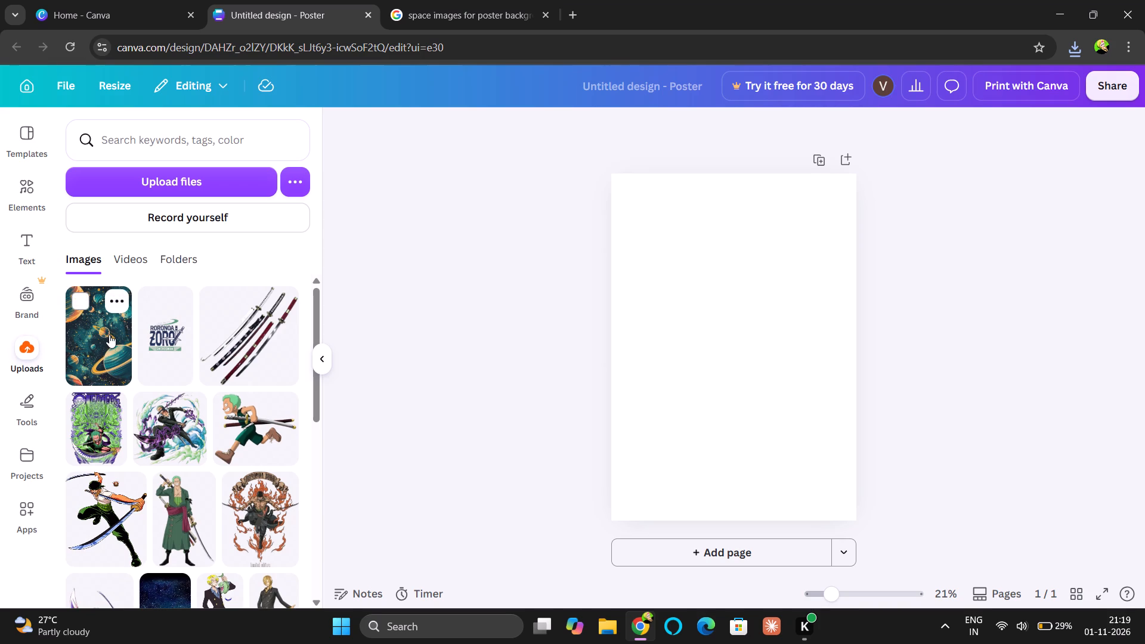
click(741, 320)
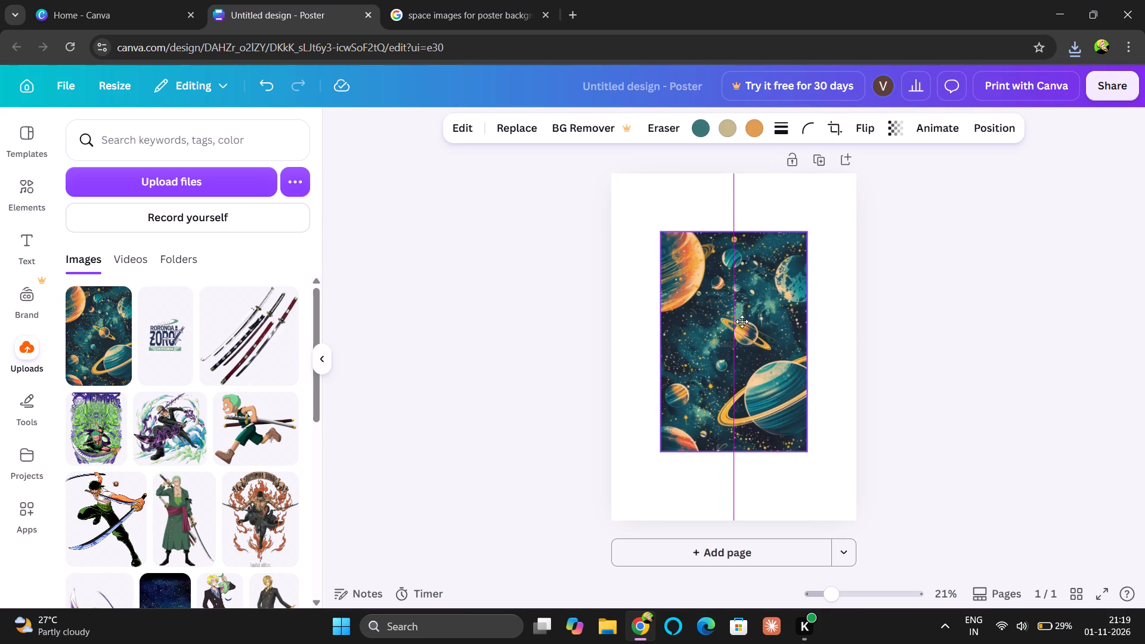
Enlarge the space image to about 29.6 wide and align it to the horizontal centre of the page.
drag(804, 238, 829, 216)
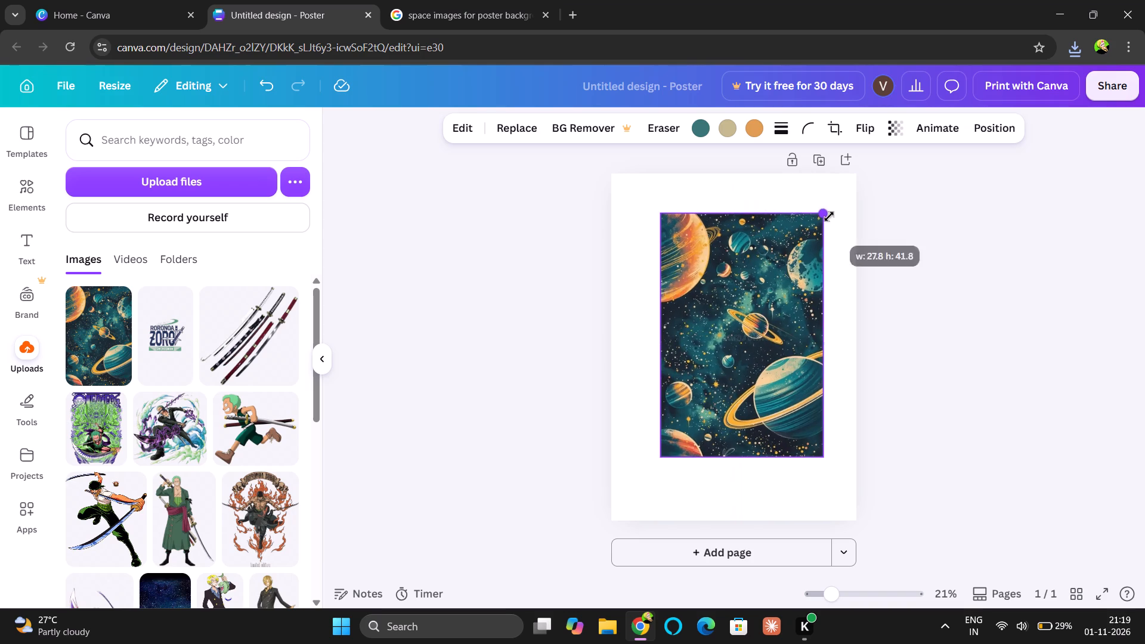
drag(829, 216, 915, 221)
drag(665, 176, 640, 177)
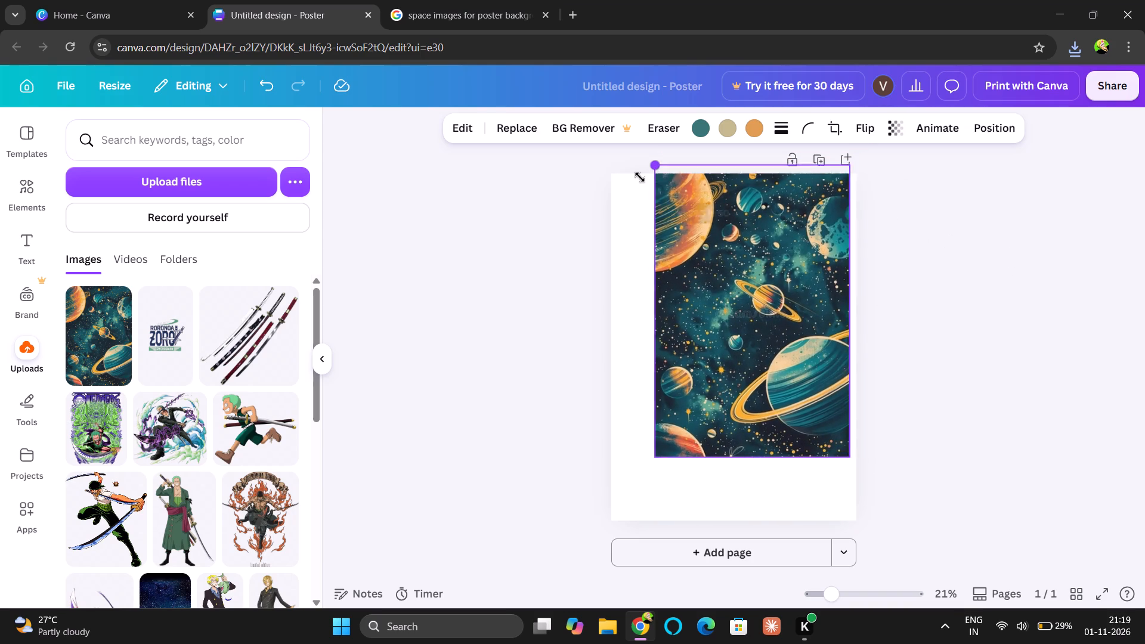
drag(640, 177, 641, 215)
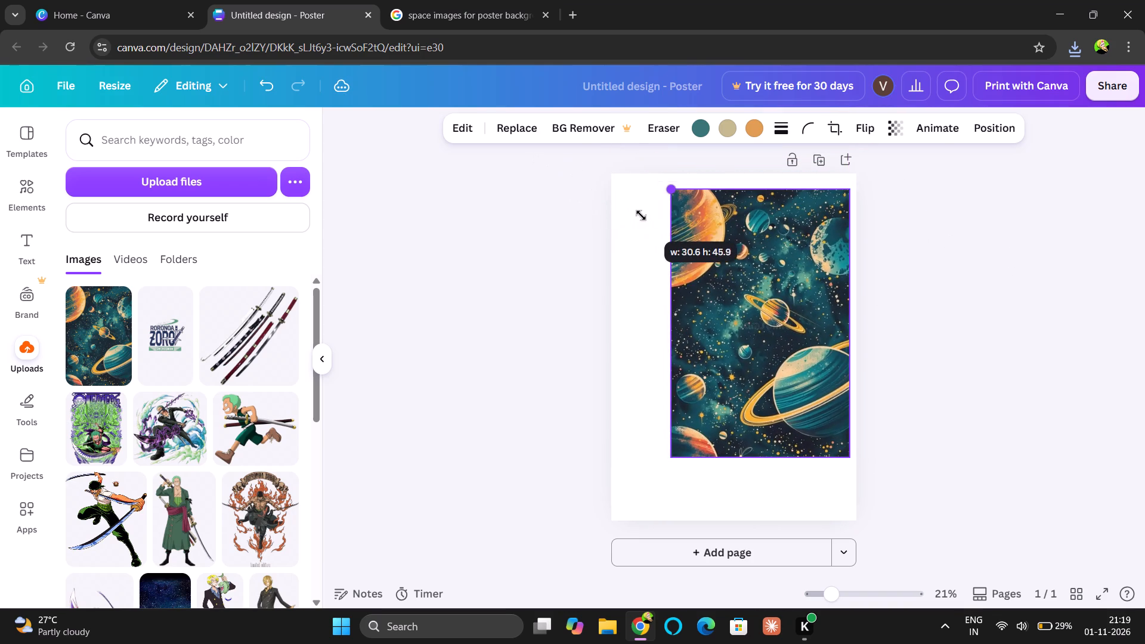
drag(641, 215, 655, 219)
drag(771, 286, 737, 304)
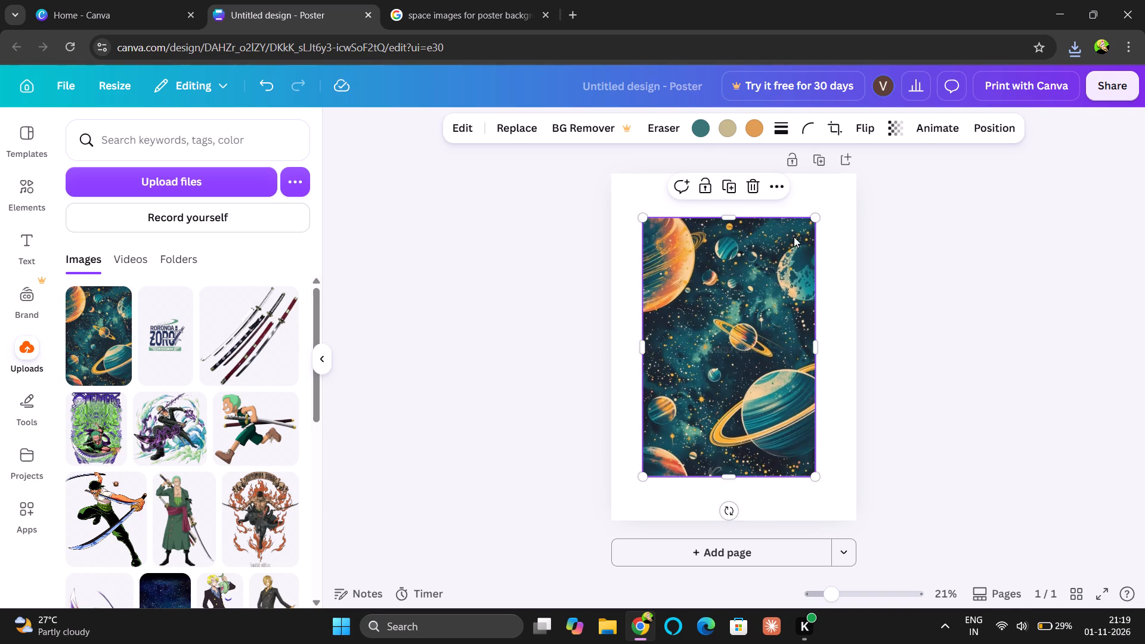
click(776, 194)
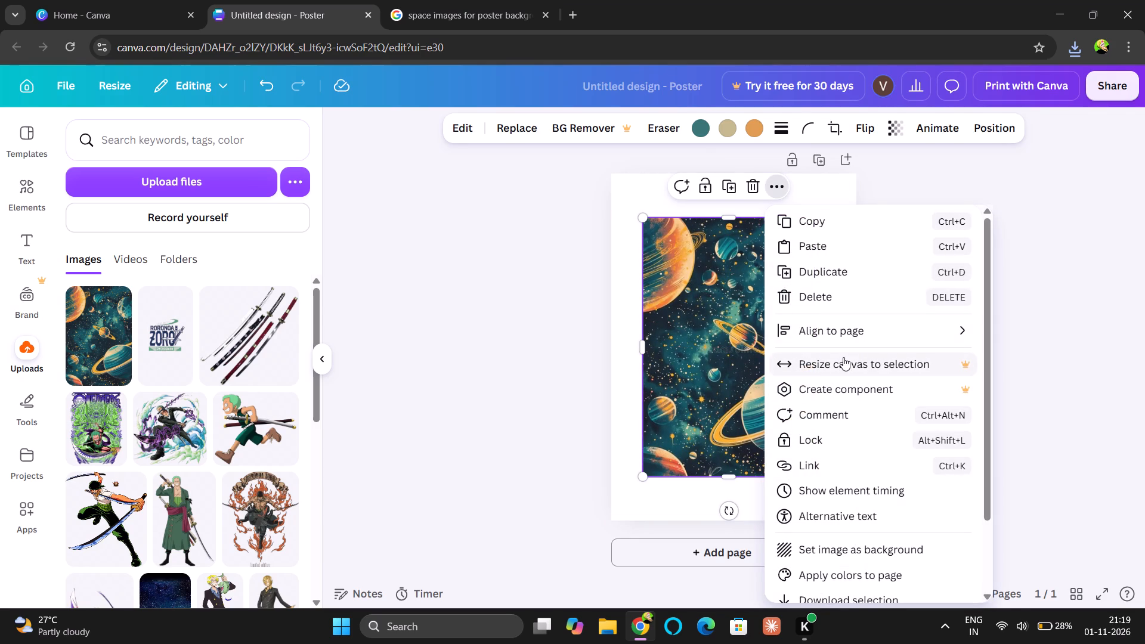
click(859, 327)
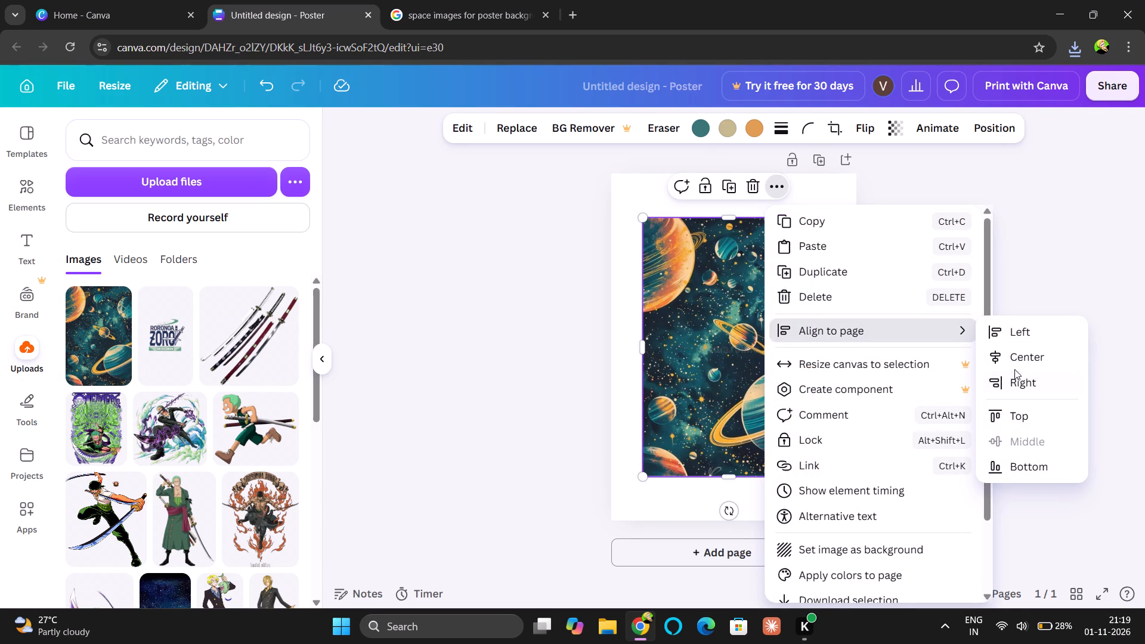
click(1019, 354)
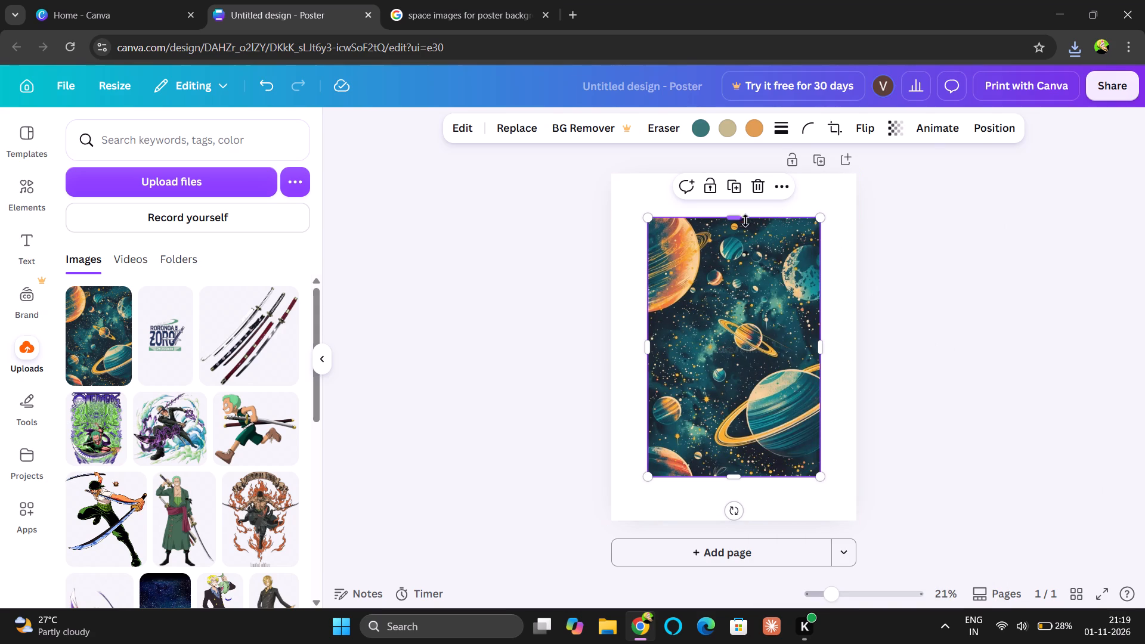
Stretch the space image's four sides to the page edges, 42 wide, so it fills the whole poster.
drag(739, 219, 730, 169)
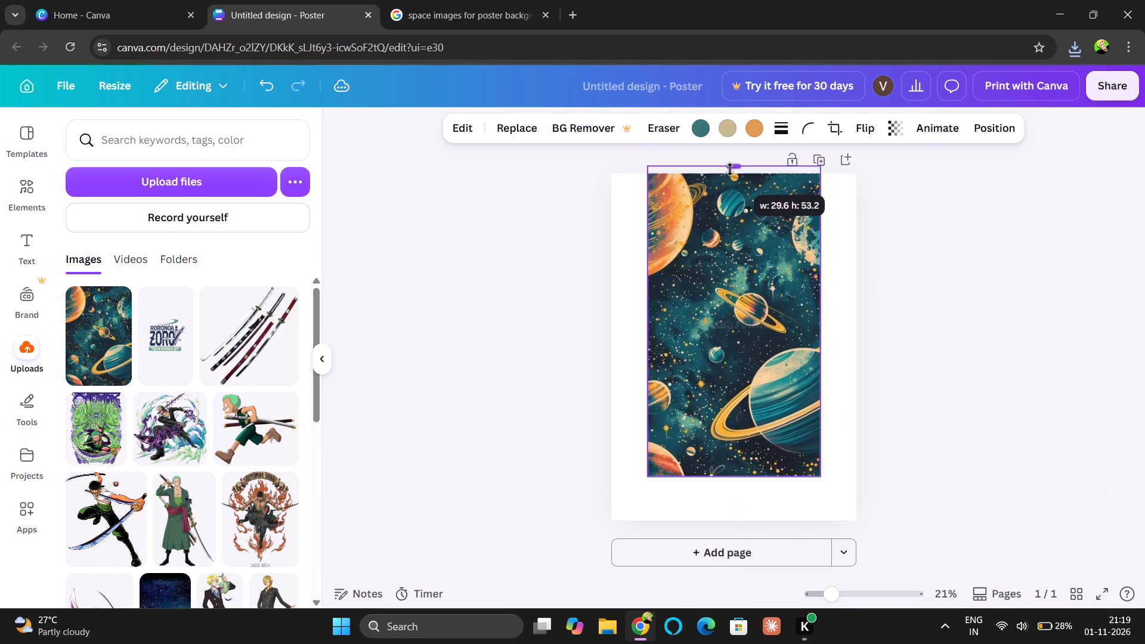
drag(730, 169, 727, 179)
drag(822, 318, 858, 318)
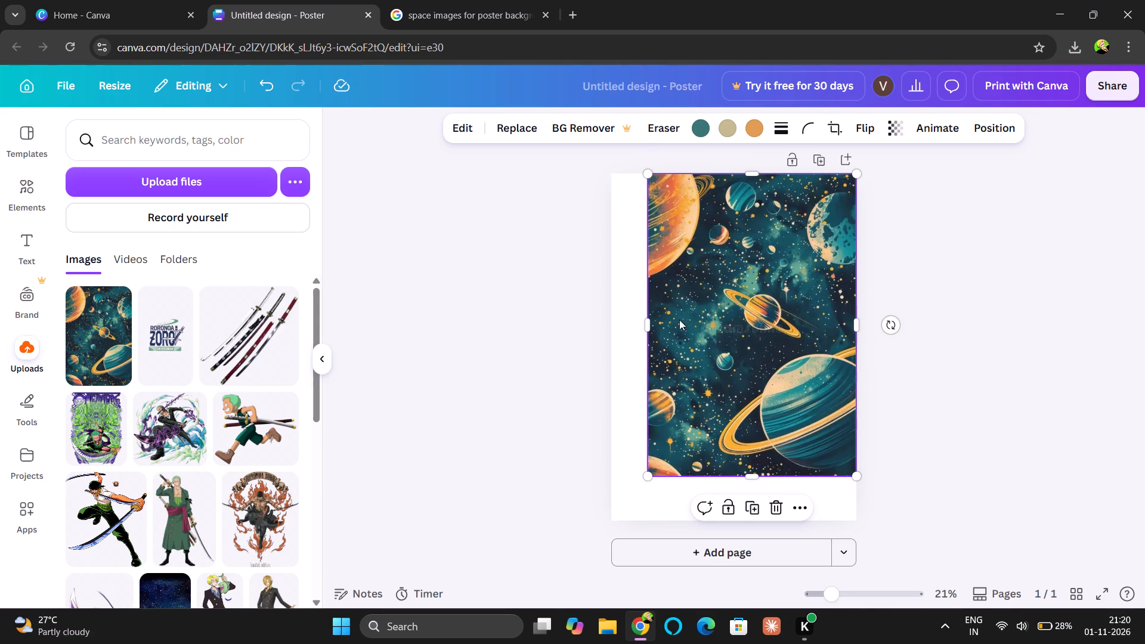
drag(649, 319, 615, 324)
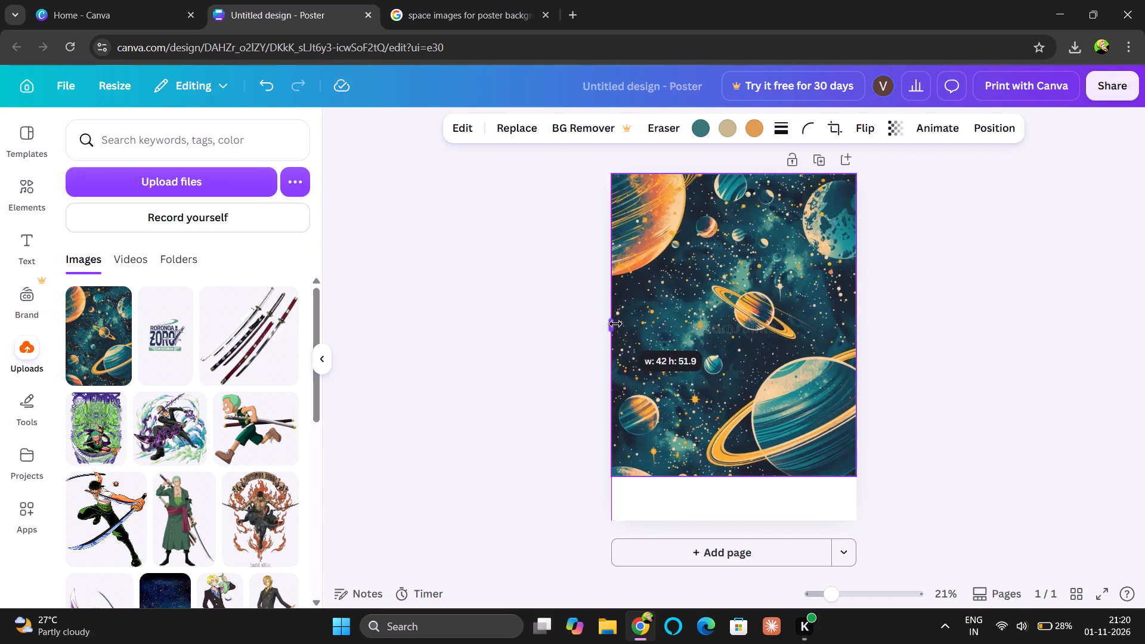
drag(615, 324, 615, 324)
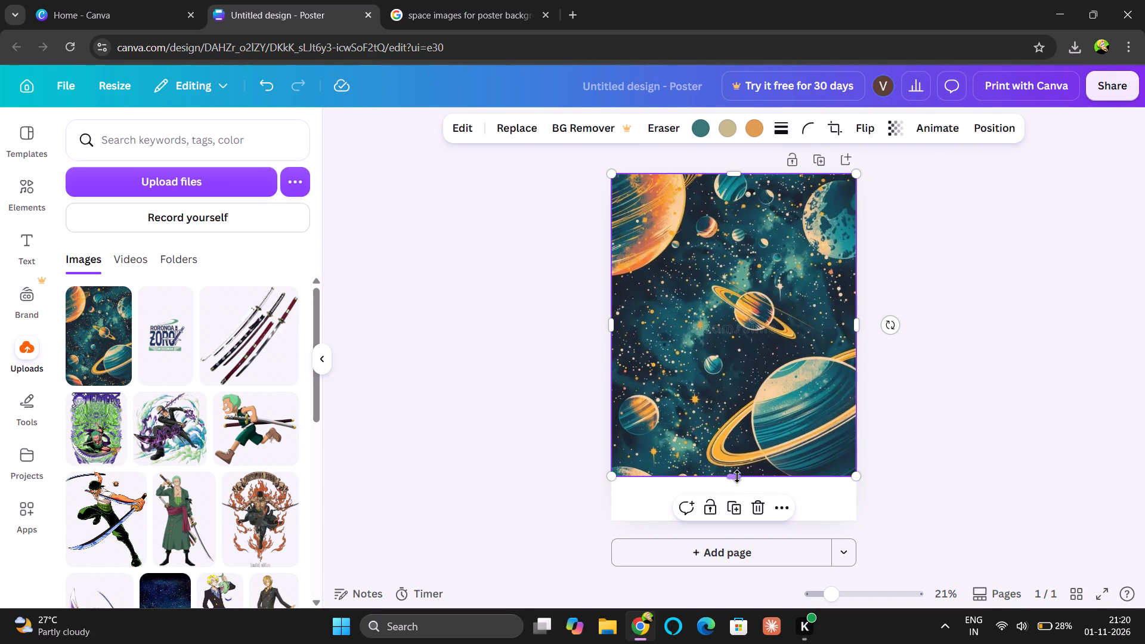
drag(737, 476, 734, 519)
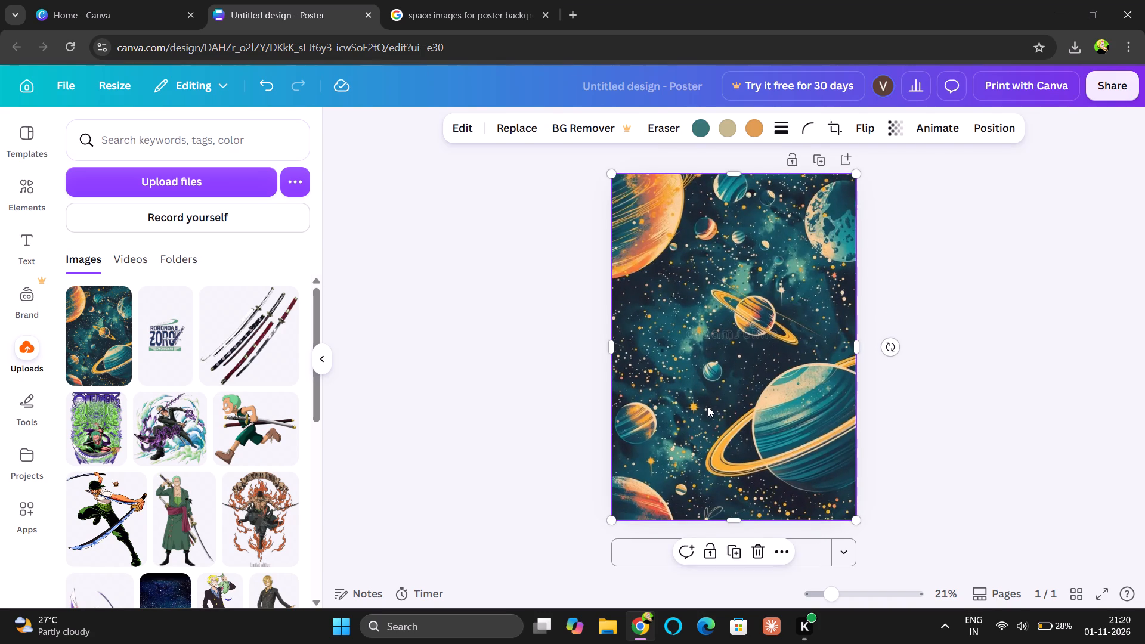
right_click(708, 407)
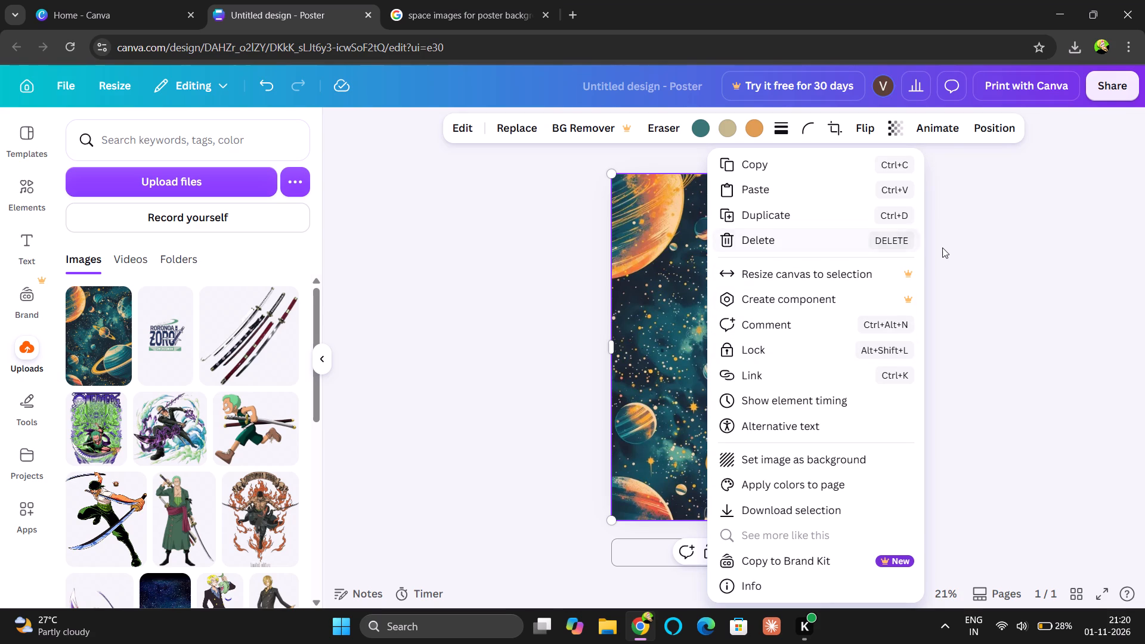
click(942, 247)
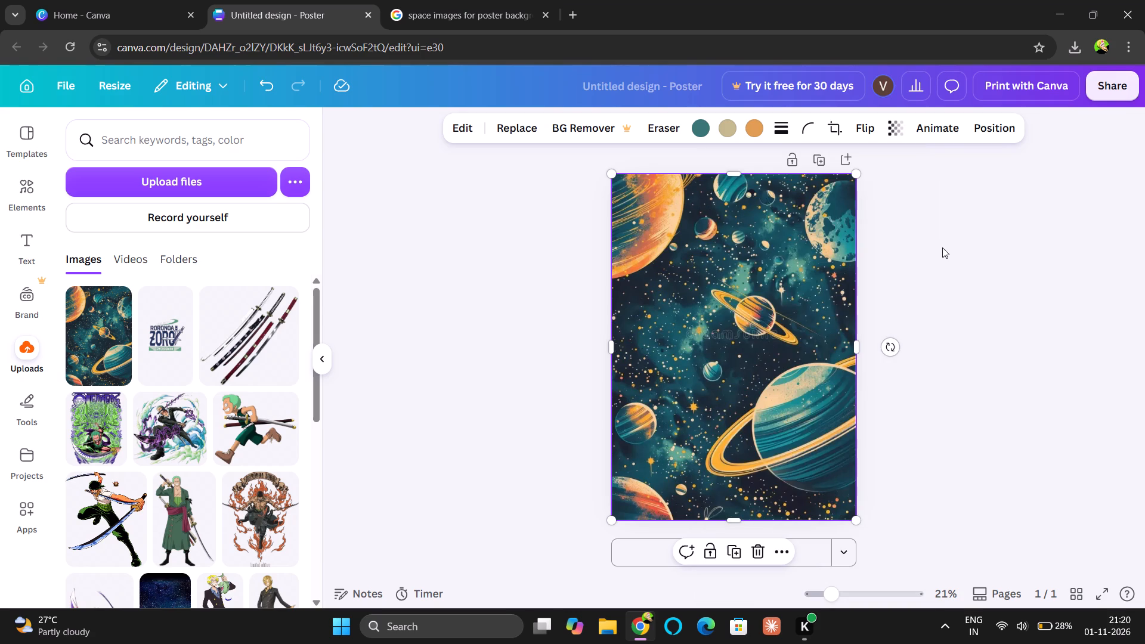
Search Google Images for "vegeta images png" in the tab holding the earlier space image search.
click(488, 11)
click(426, 88)
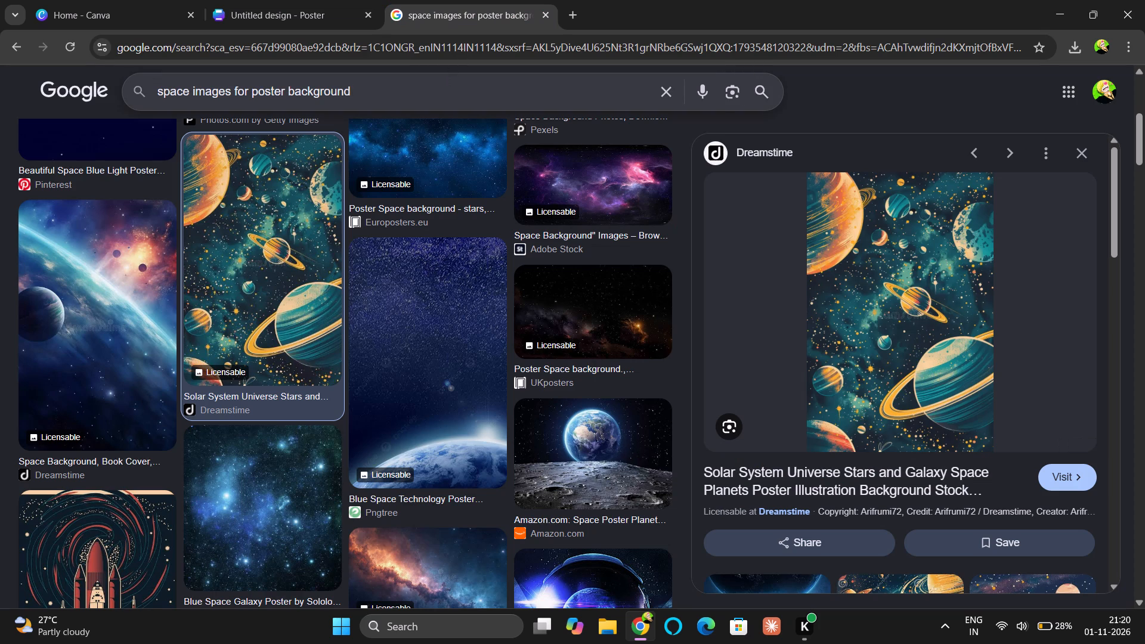
key(BackSpace)
key(BackSpace)
click(463, 51)
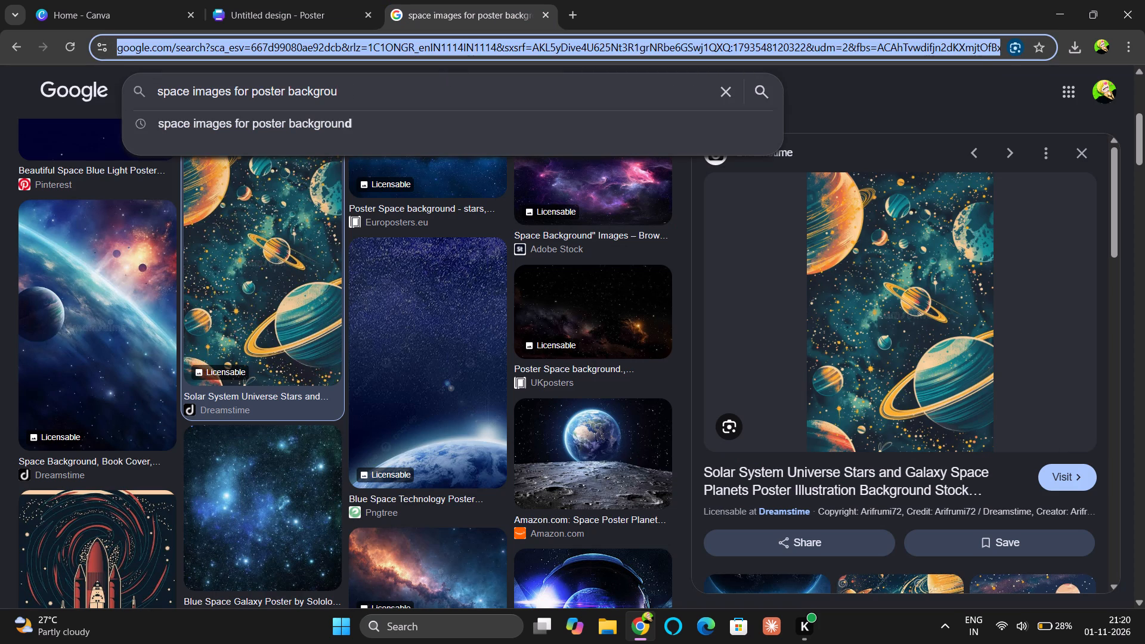
key(BackSpace)
text(vegita)
key(space)
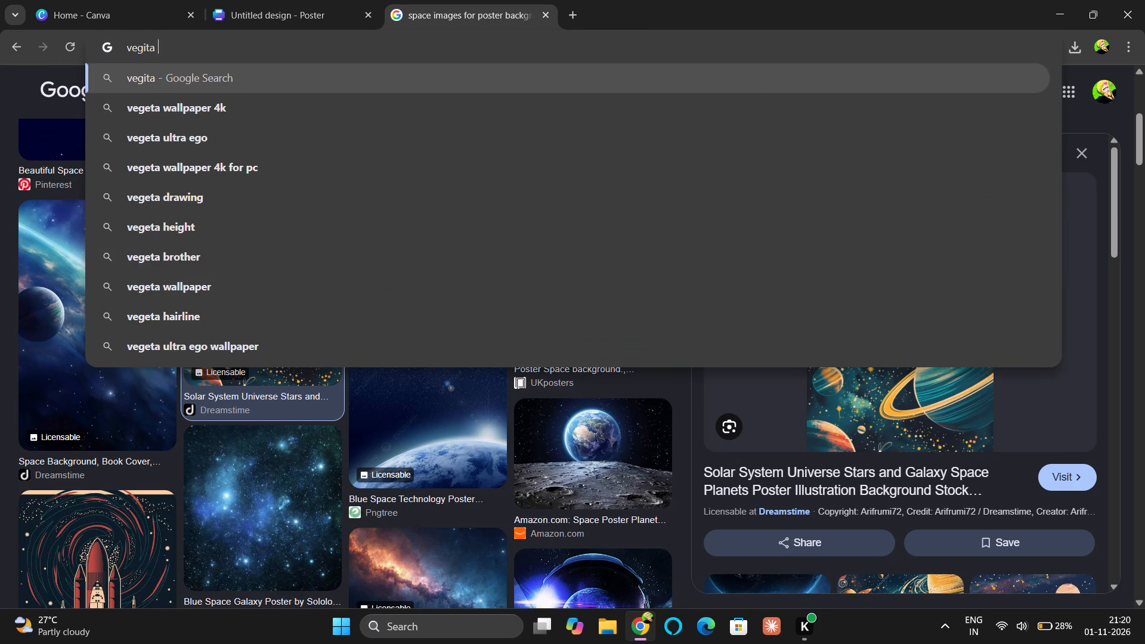
text(im)
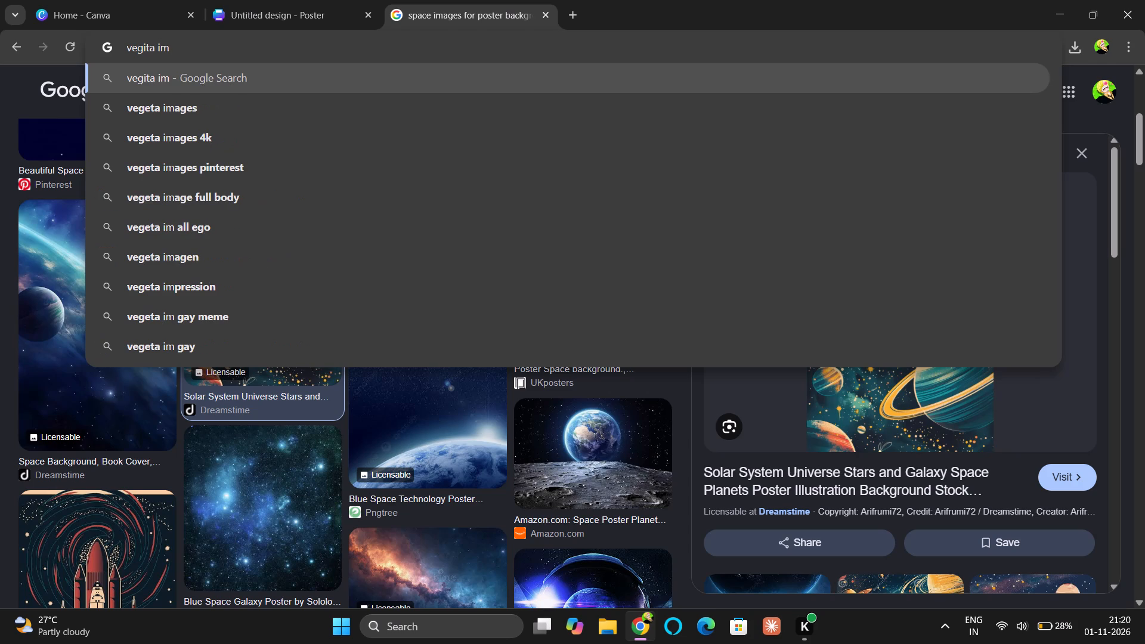
key(Down)
key(space)
text(png)
key(Return)
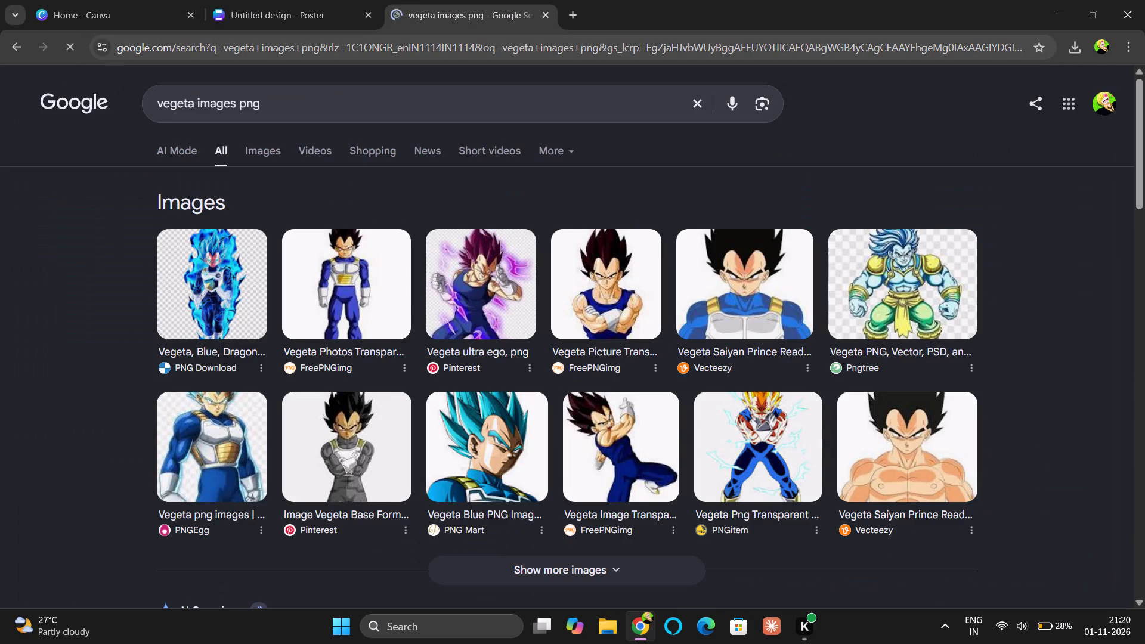
click(262, 156)
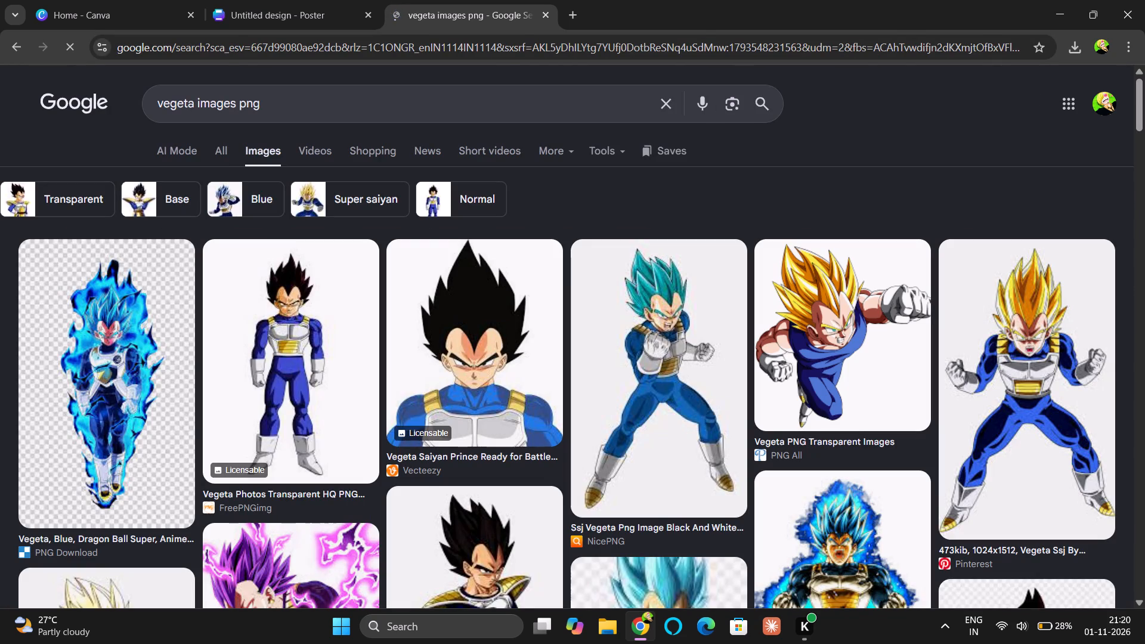
Look through the Vegeta PNG image results for a character picture suited to the space poster.
scroll(571, 224, down, 1)
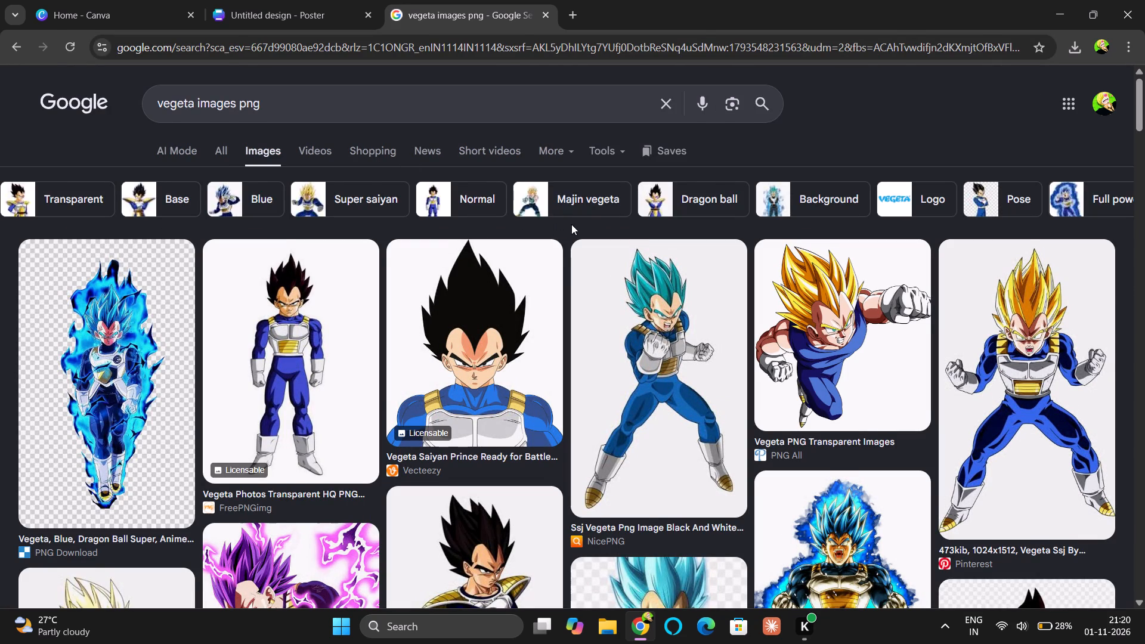
scroll(571, 224, down, 4)
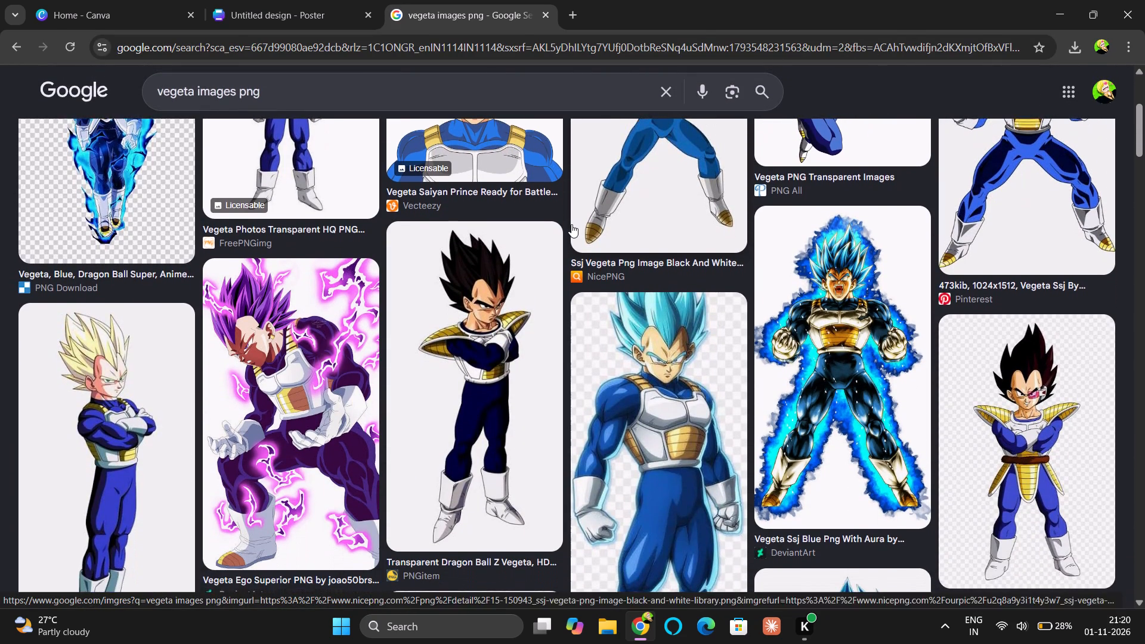
scroll(571, 224, down, 5)
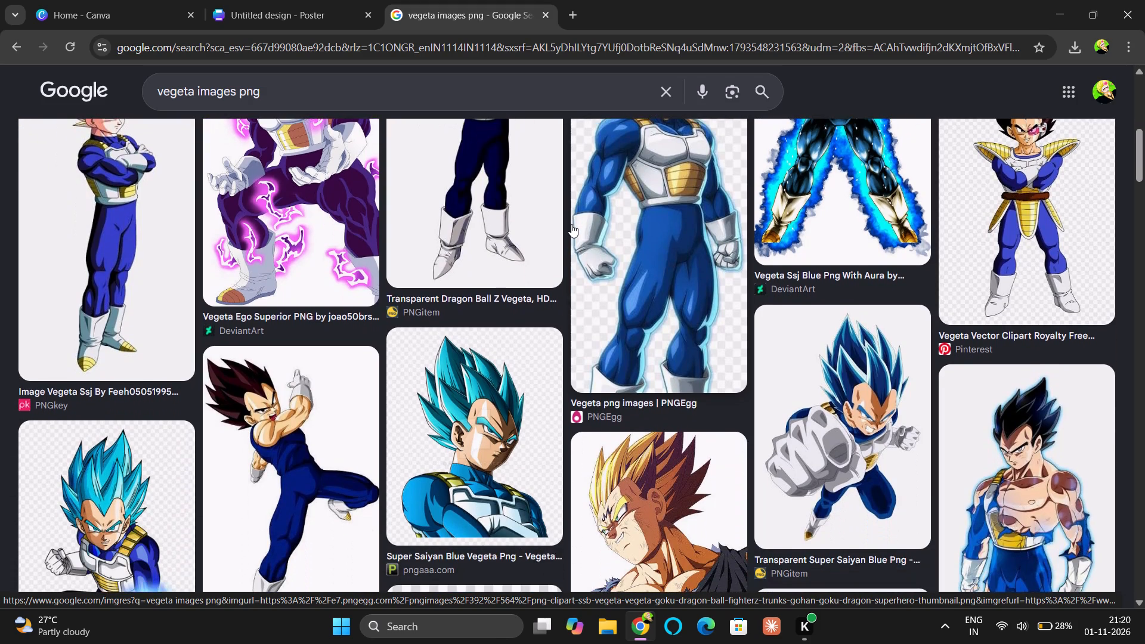
scroll(571, 224, down, 2)
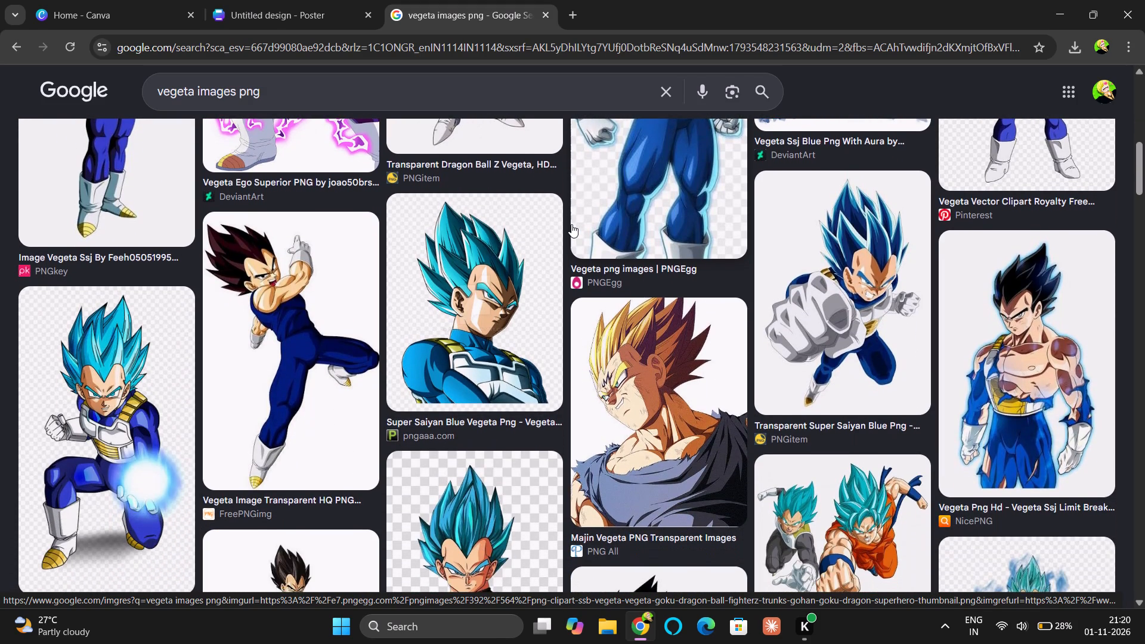
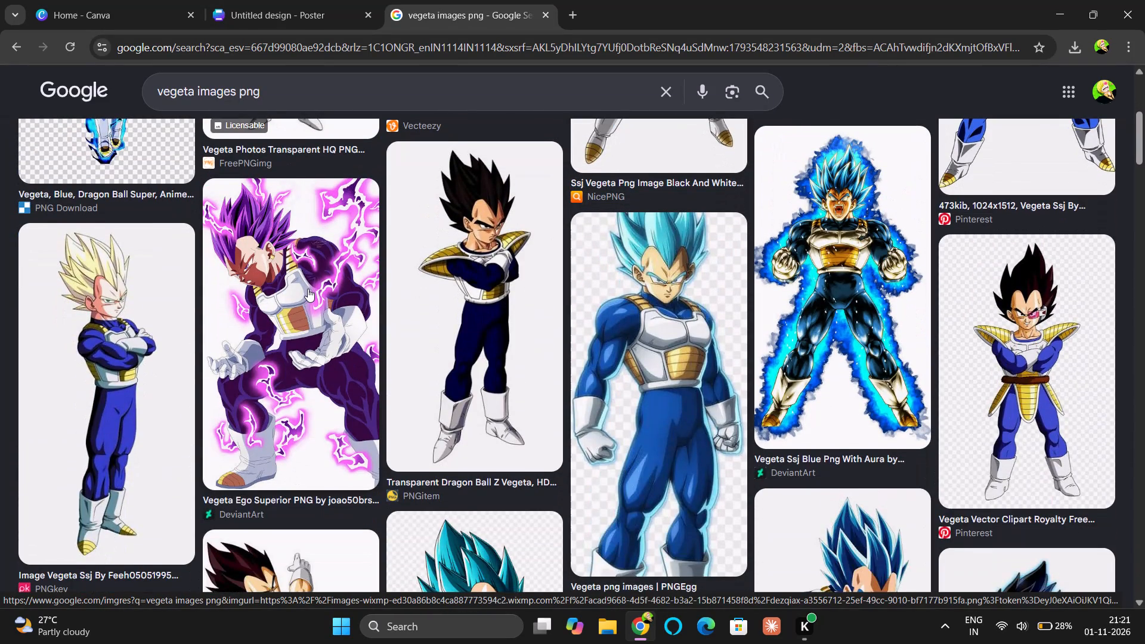
Save the purple-haired Vegeta Ego Superior image to the Downloads folder as the JPEG file images.
right_click(308, 289)
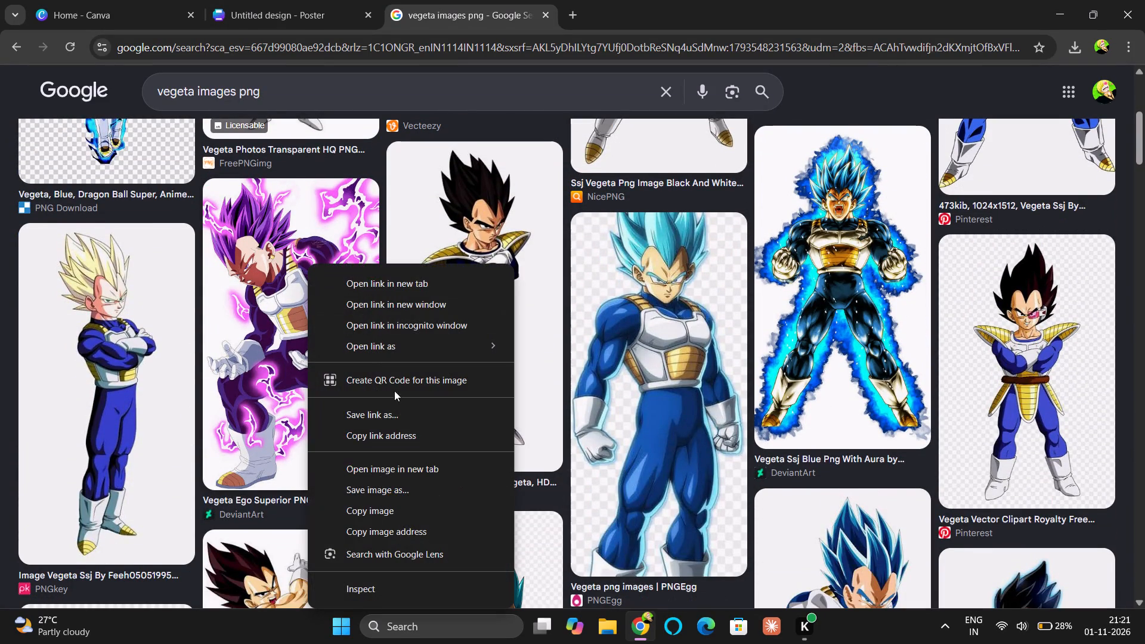
click(396, 491)
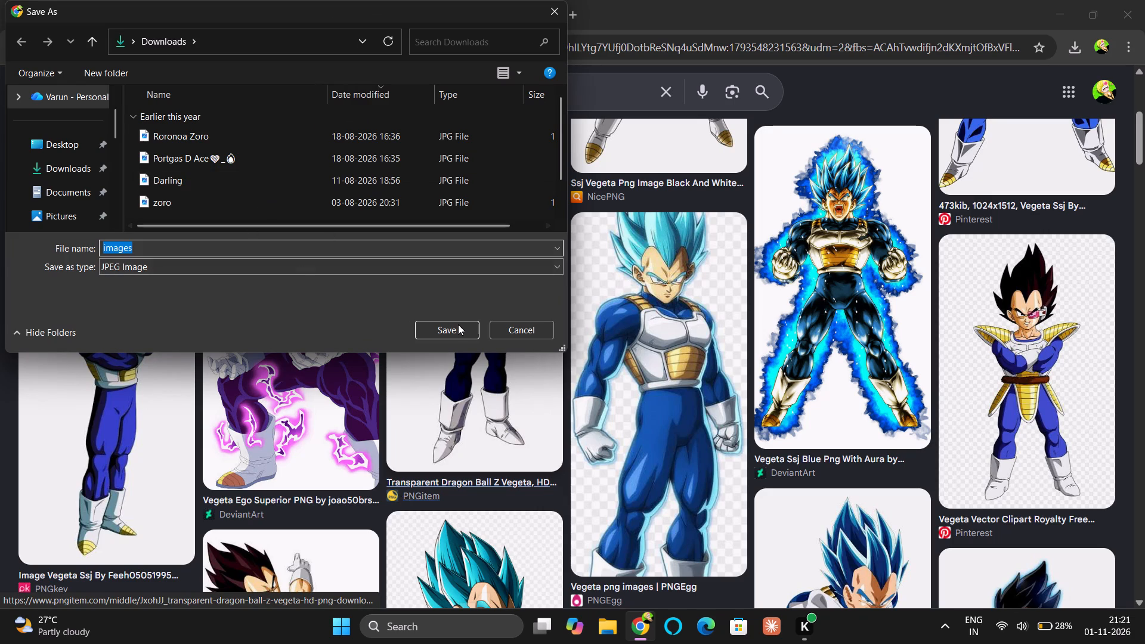
click(459, 327)
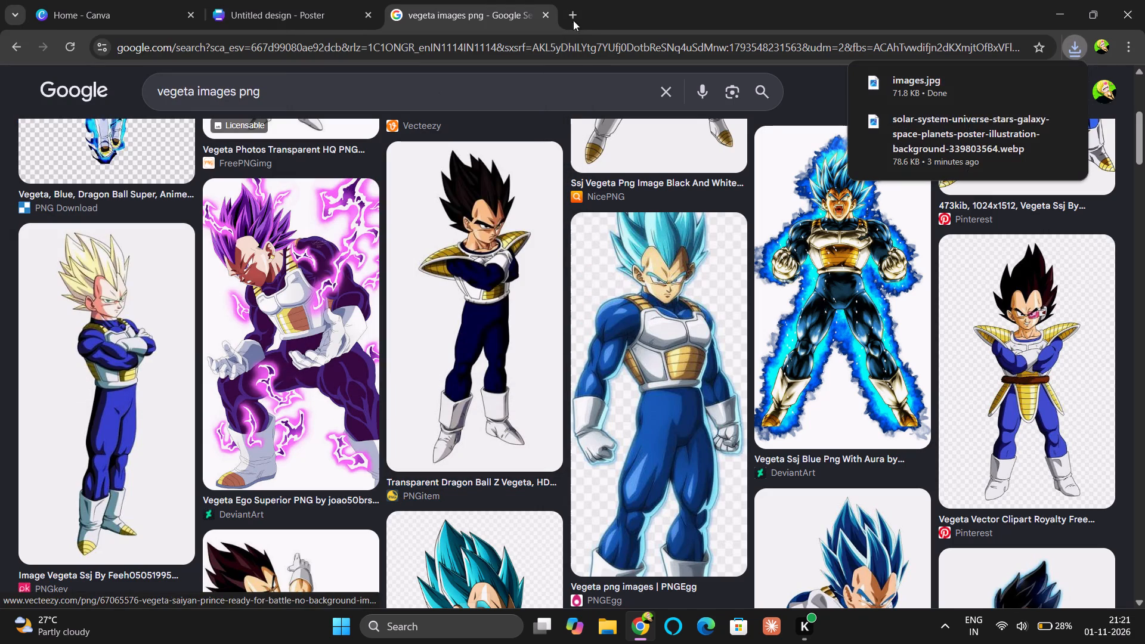
Open the remove.bg website in a new browser tab through a Google search for "bgm remover".
click(580, 17)
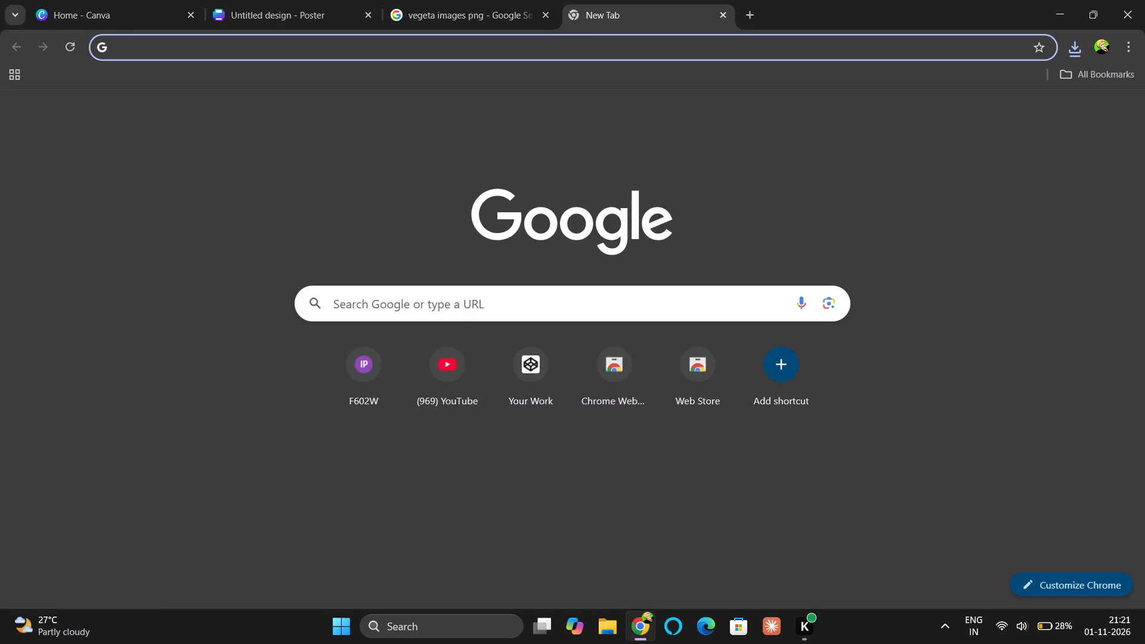
click(556, 48)
click(499, 75)
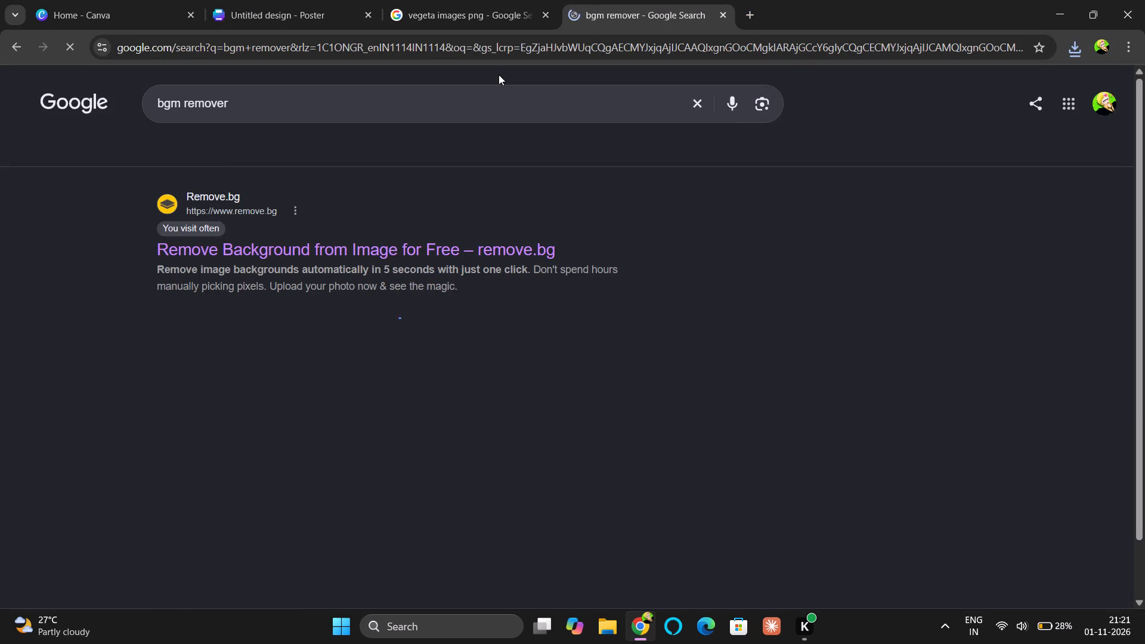
click(308, 249)
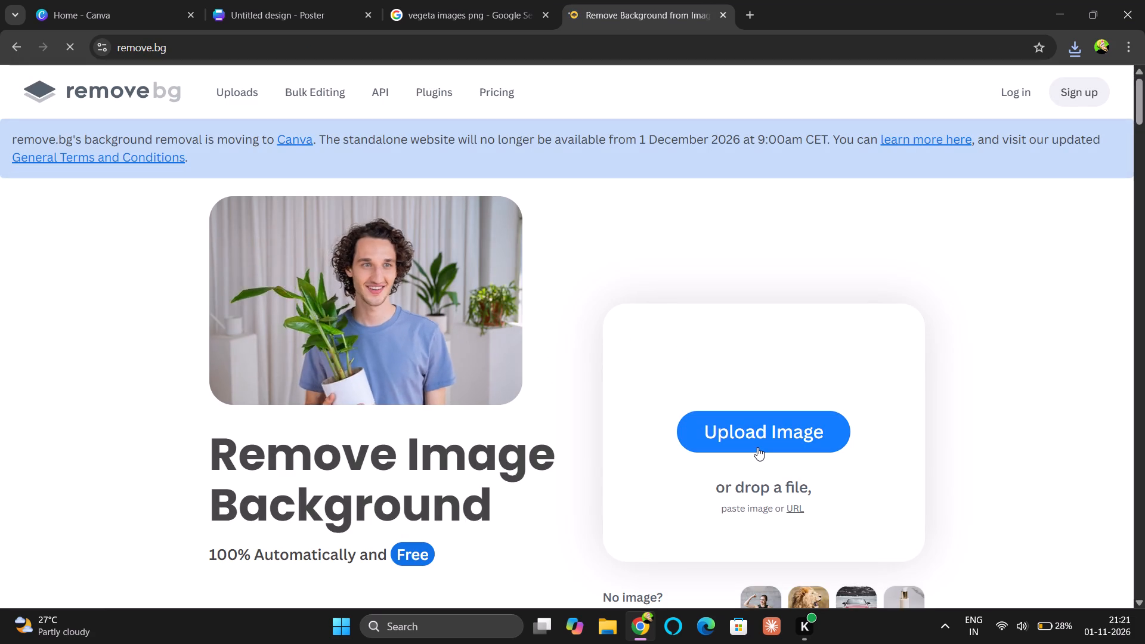
Remove the background from the downloaded images JPG and download the cutout as the free 381 x 655 preview.
click(757, 447)
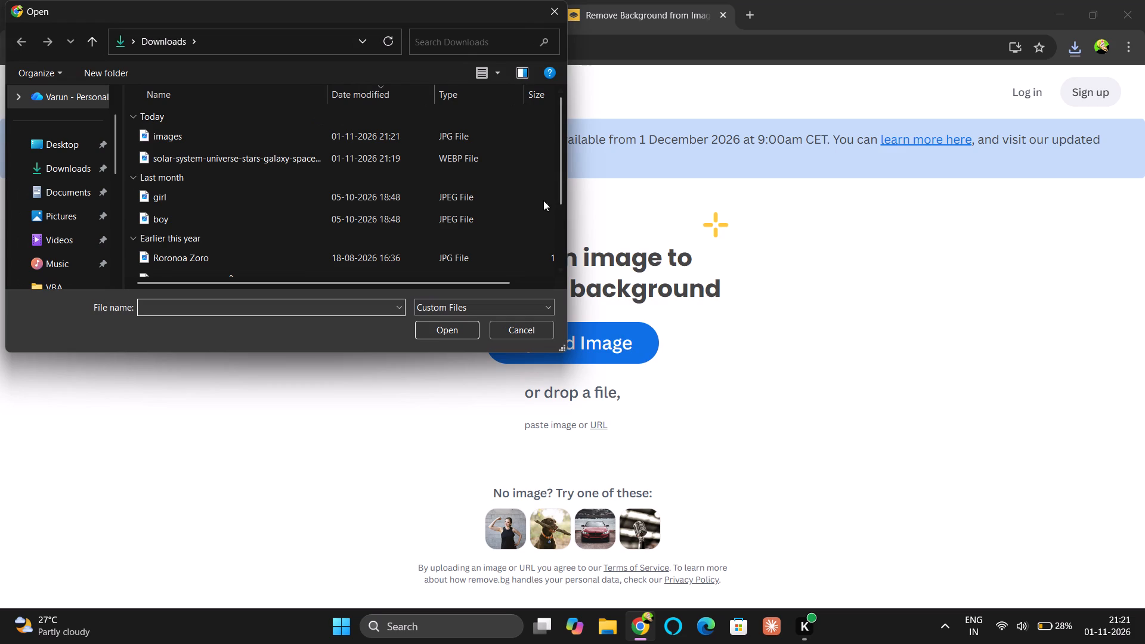
click(456, 137)
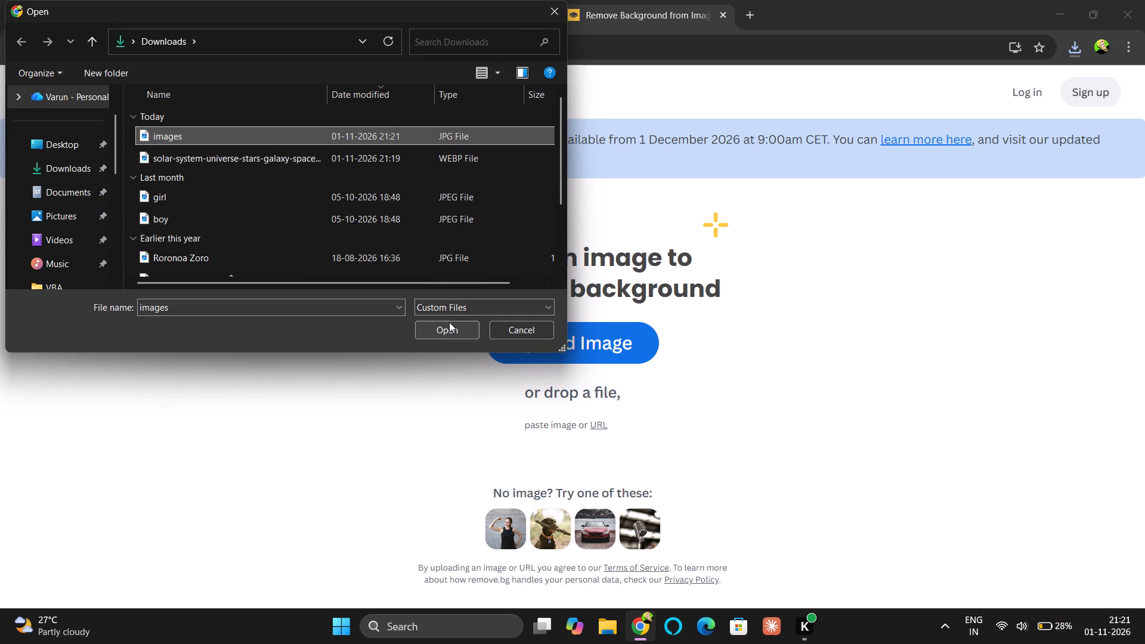
click(449, 322)
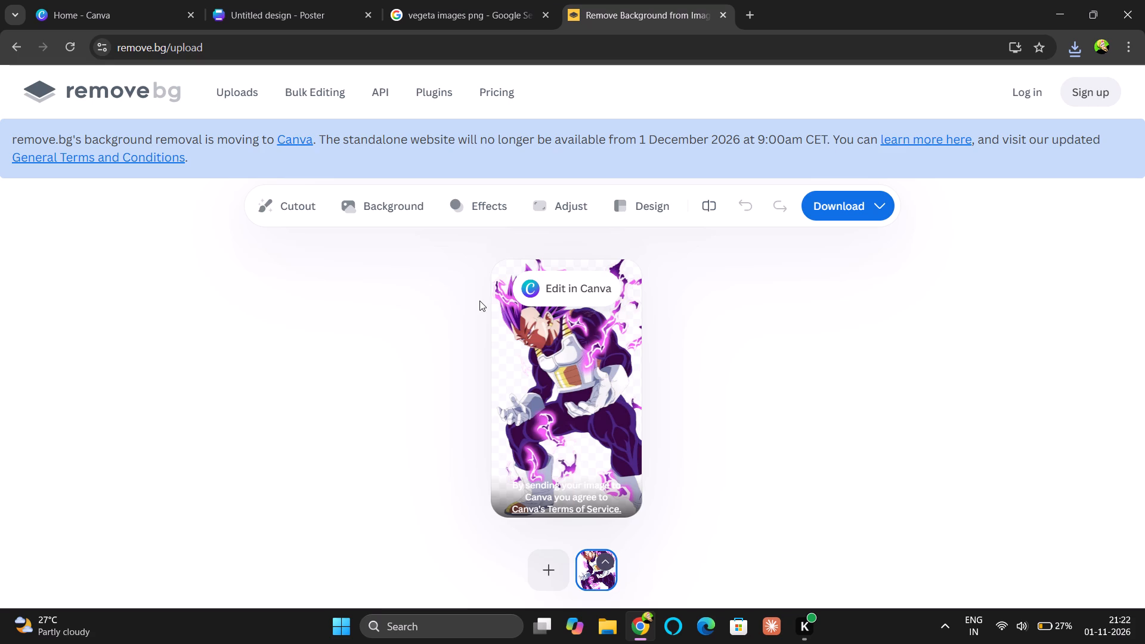
click(840, 199)
click(843, 243)
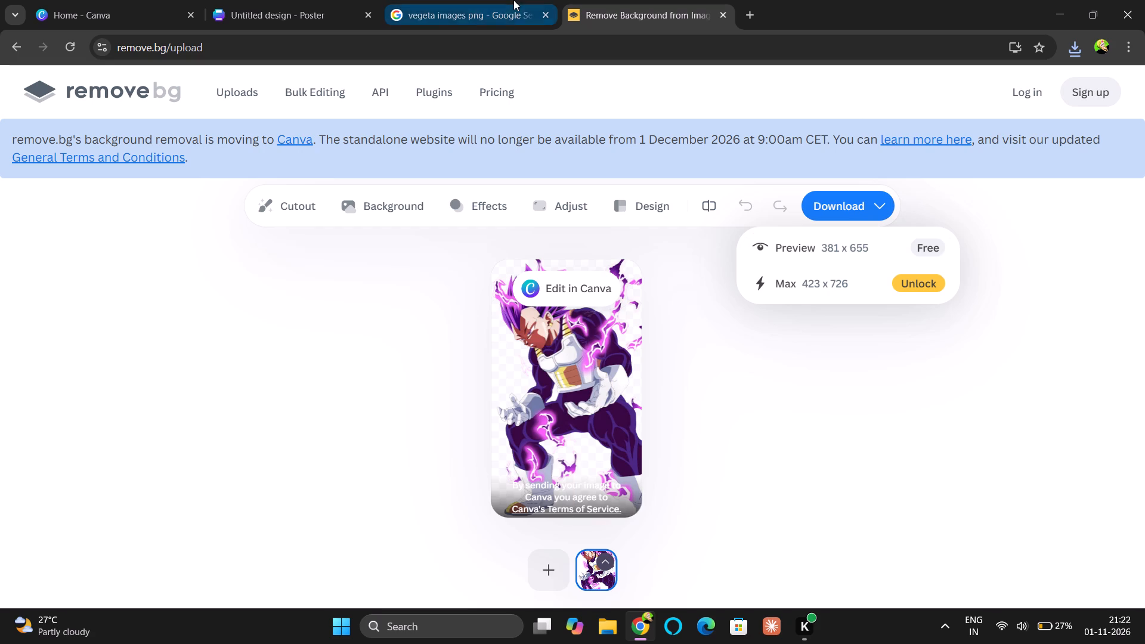
Switch back to the Canva poster design and upload the images-removebg-preview PNG from the Downloads folder.
click(314, 3)
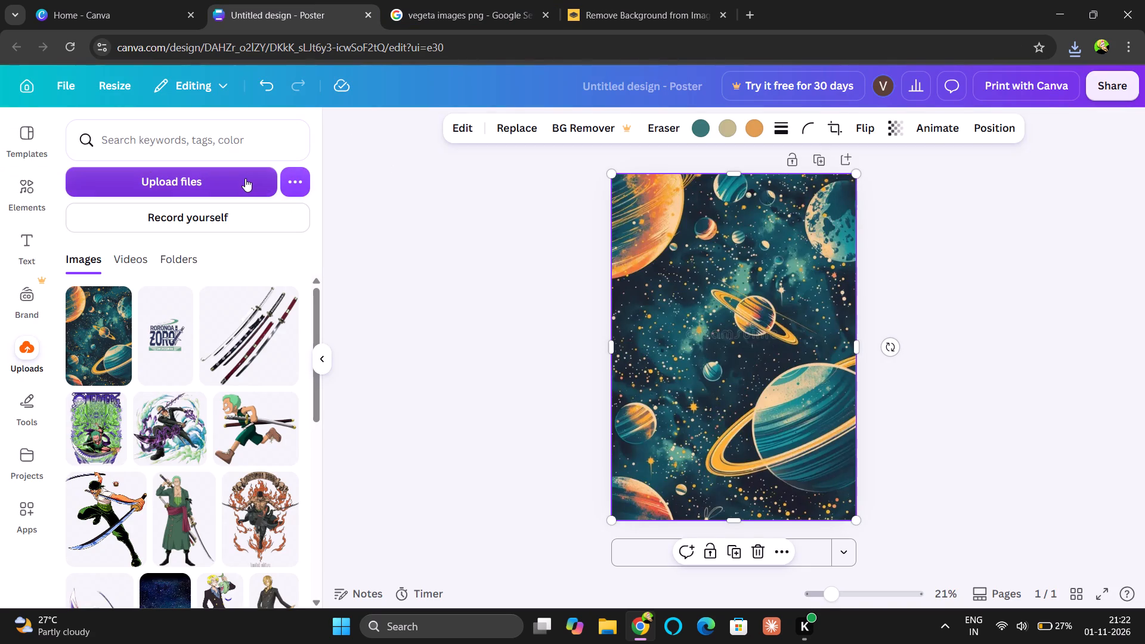
click(245, 178)
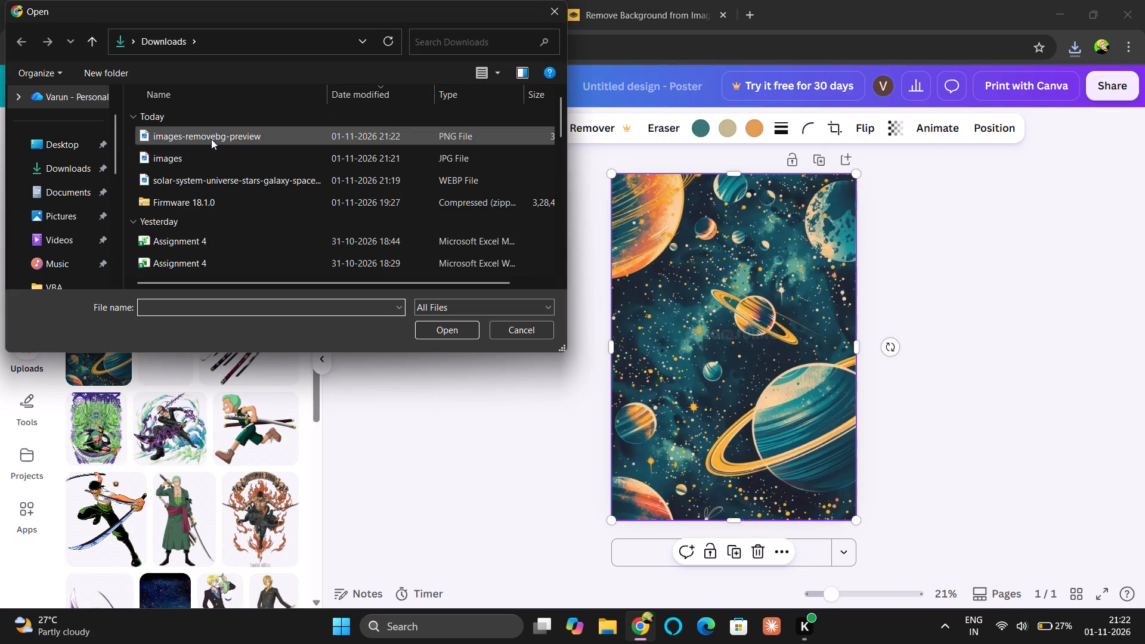
click(212, 136)
key(Return)
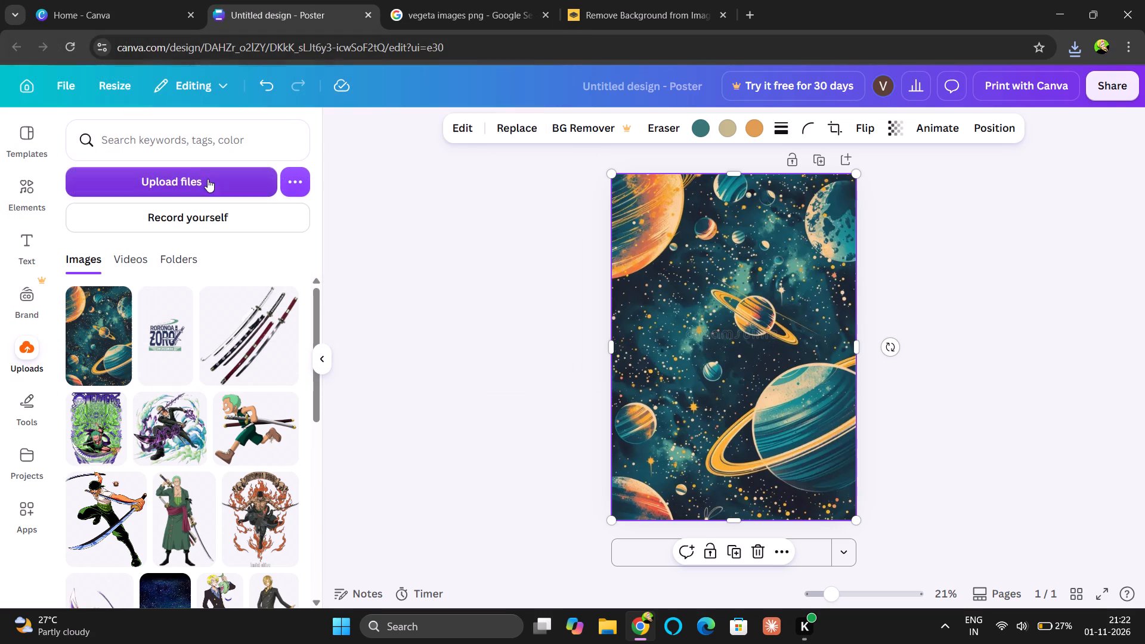
click(211, 185)
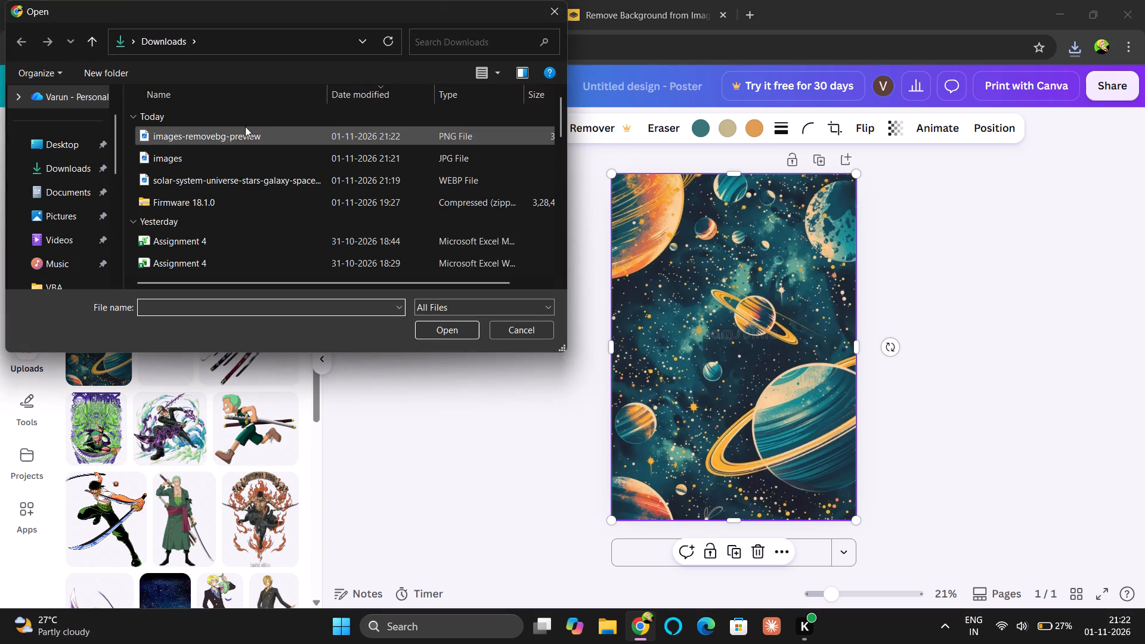
click(237, 137)
click(442, 332)
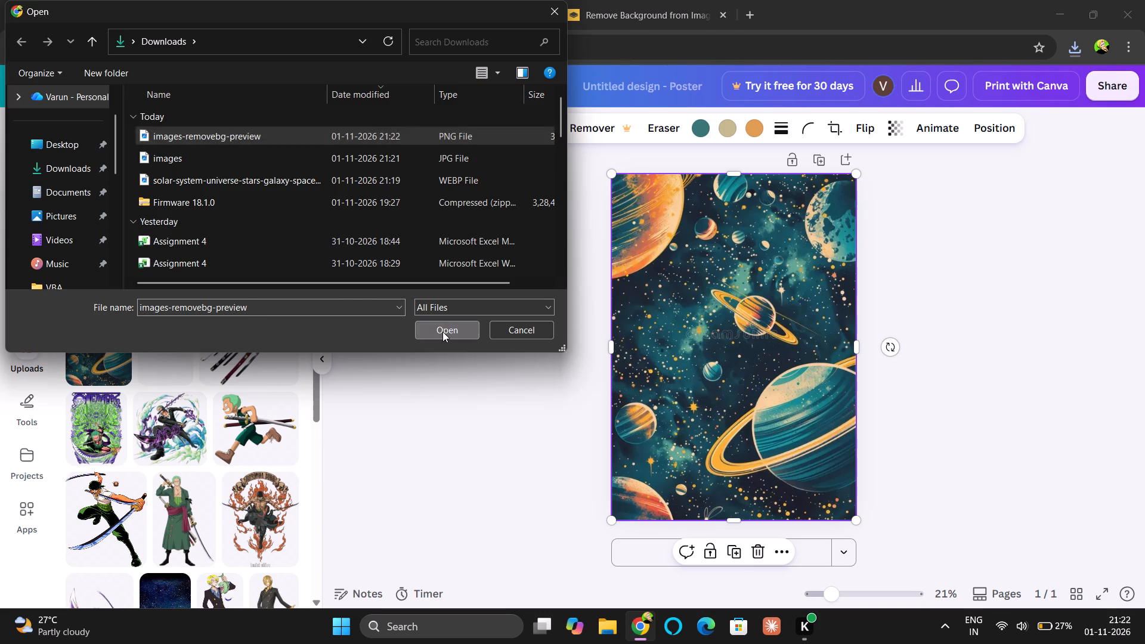
click(475, 287)
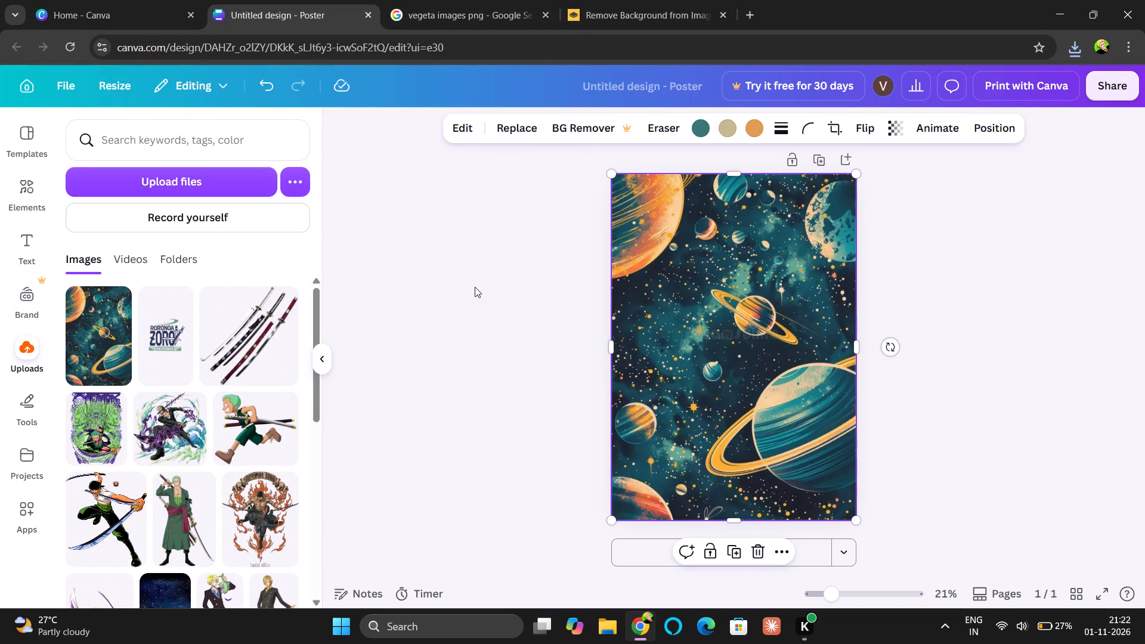
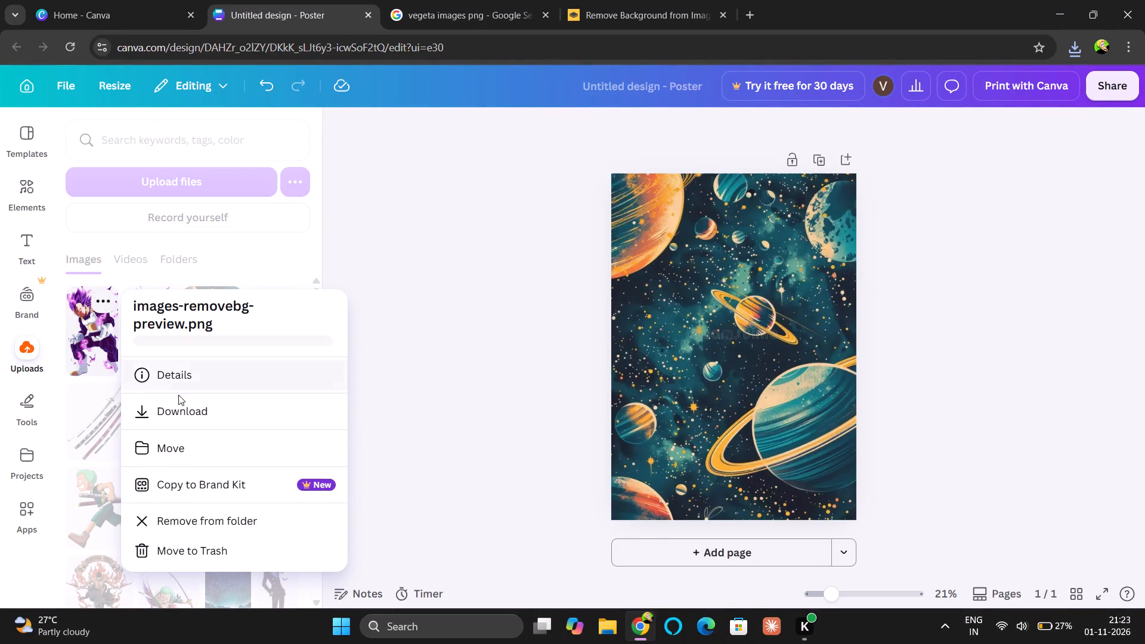
Move the uploaded images-removebg-preview.png to the trash.
click(185, 549)
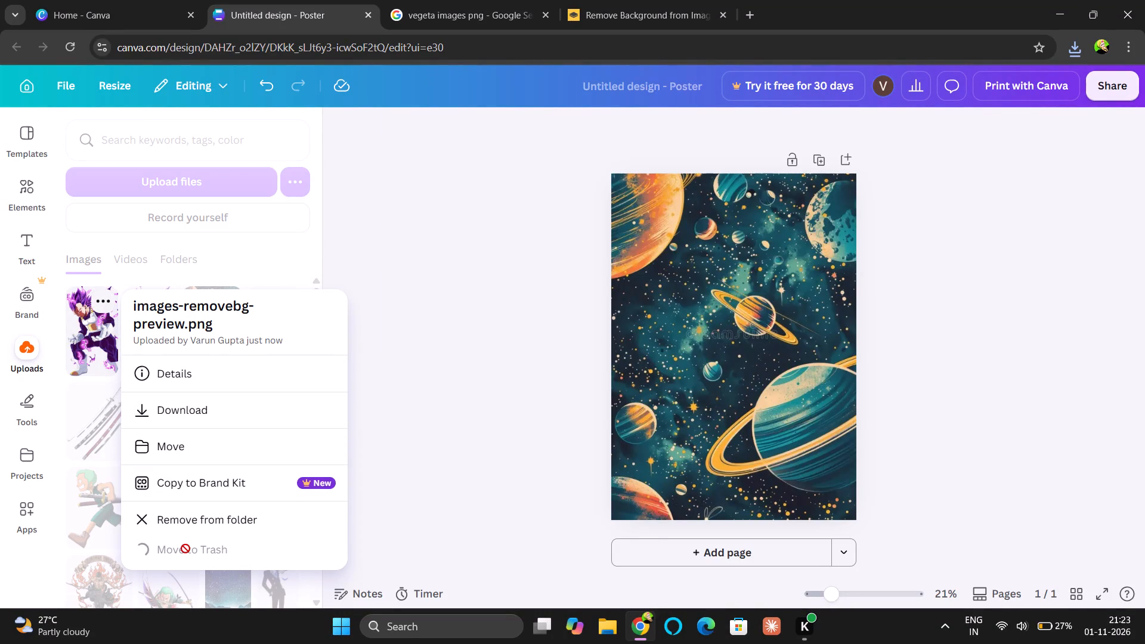
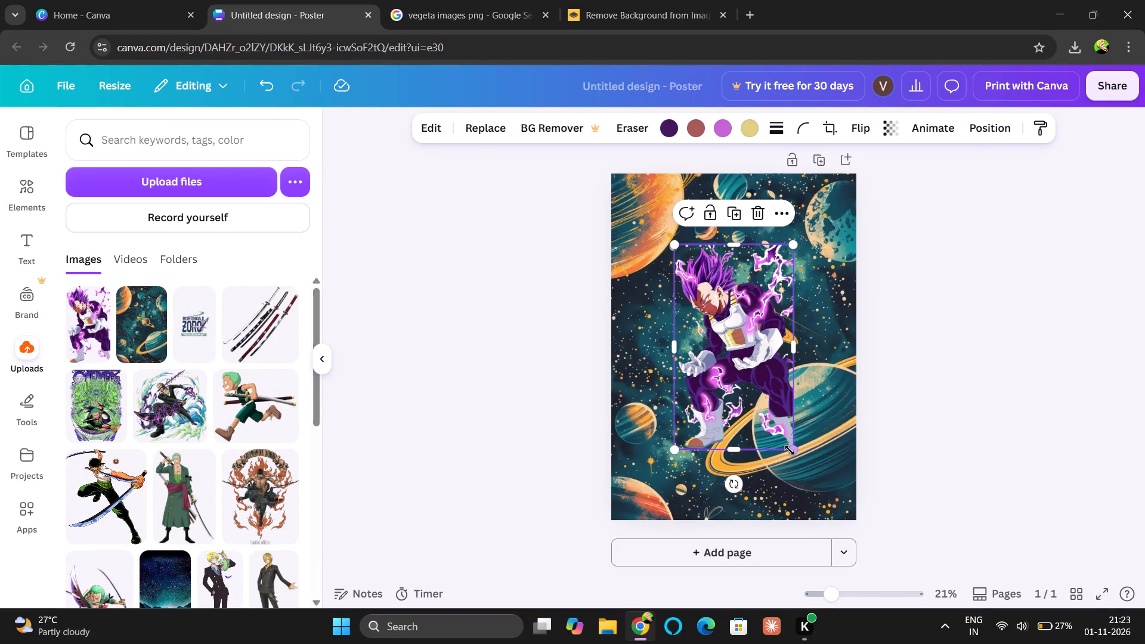
Shrink the purple Vegeta cutout and place it in the poster's bottom-right corner, over the ringed planet.
drag(793, 450, 759, 402)
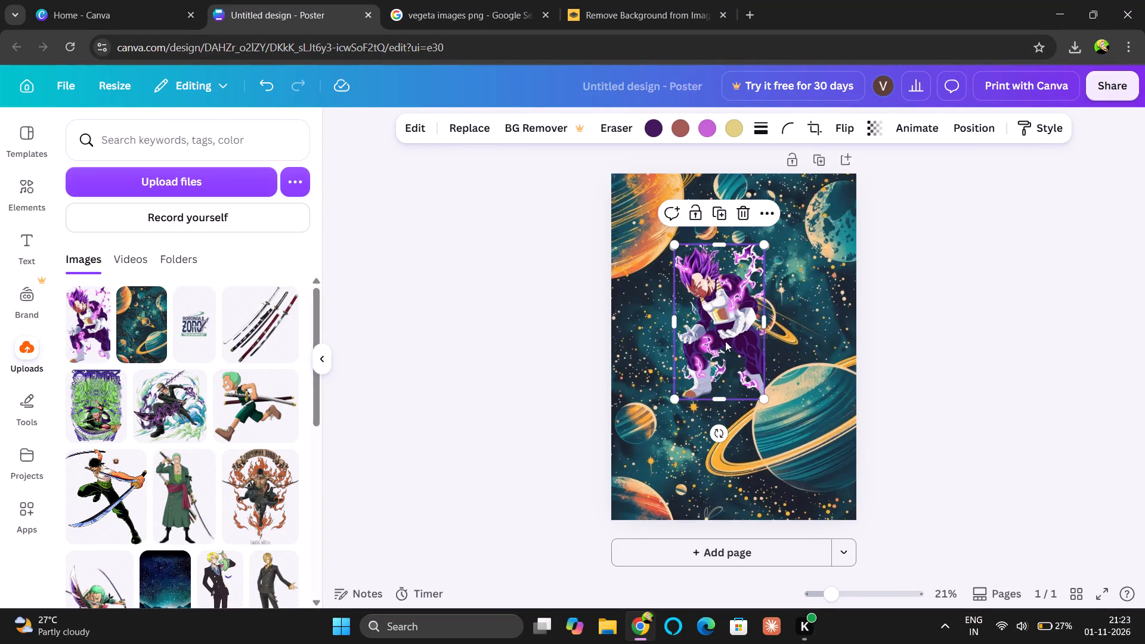
drag(725, 341, 814, 461)
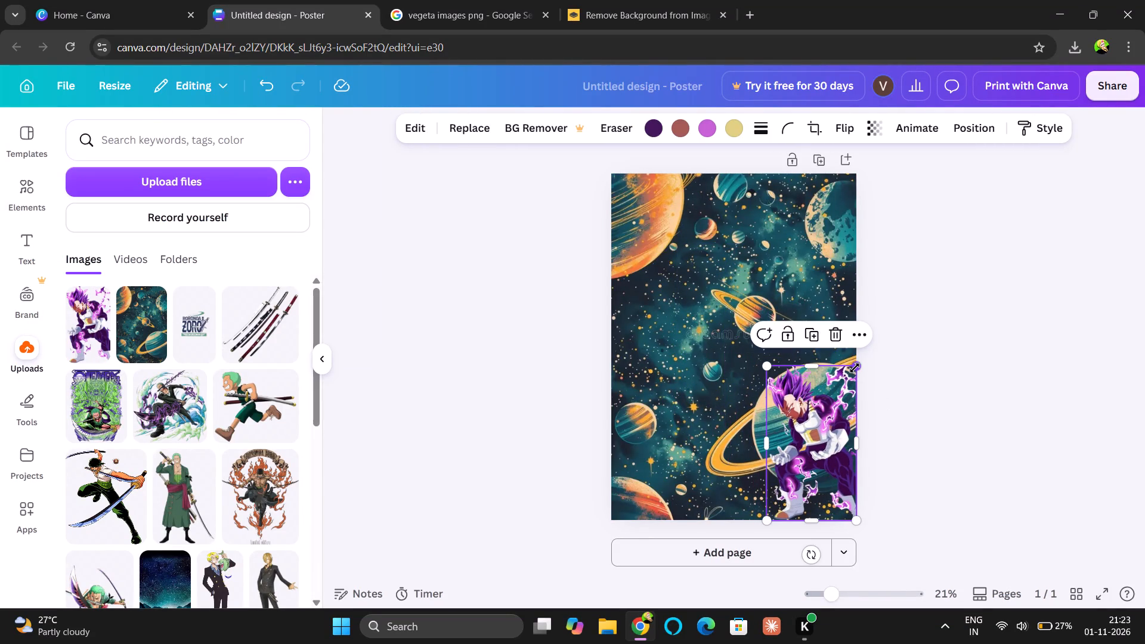
drag(855, 368, 862, 405)
drag(820, 431, 835, 432)
click(934, 423)
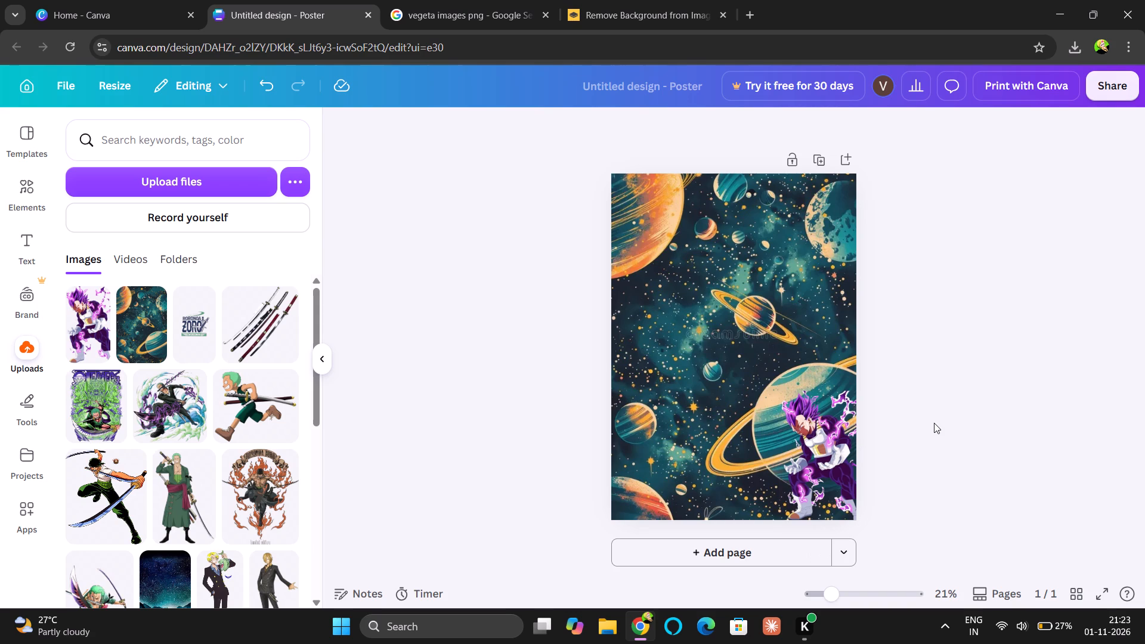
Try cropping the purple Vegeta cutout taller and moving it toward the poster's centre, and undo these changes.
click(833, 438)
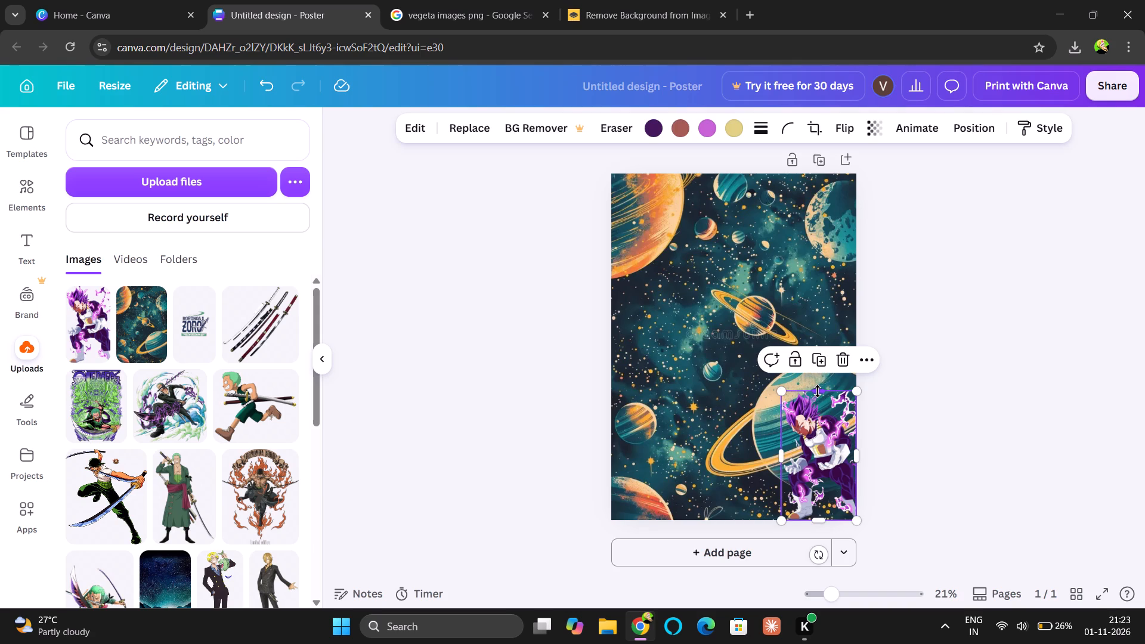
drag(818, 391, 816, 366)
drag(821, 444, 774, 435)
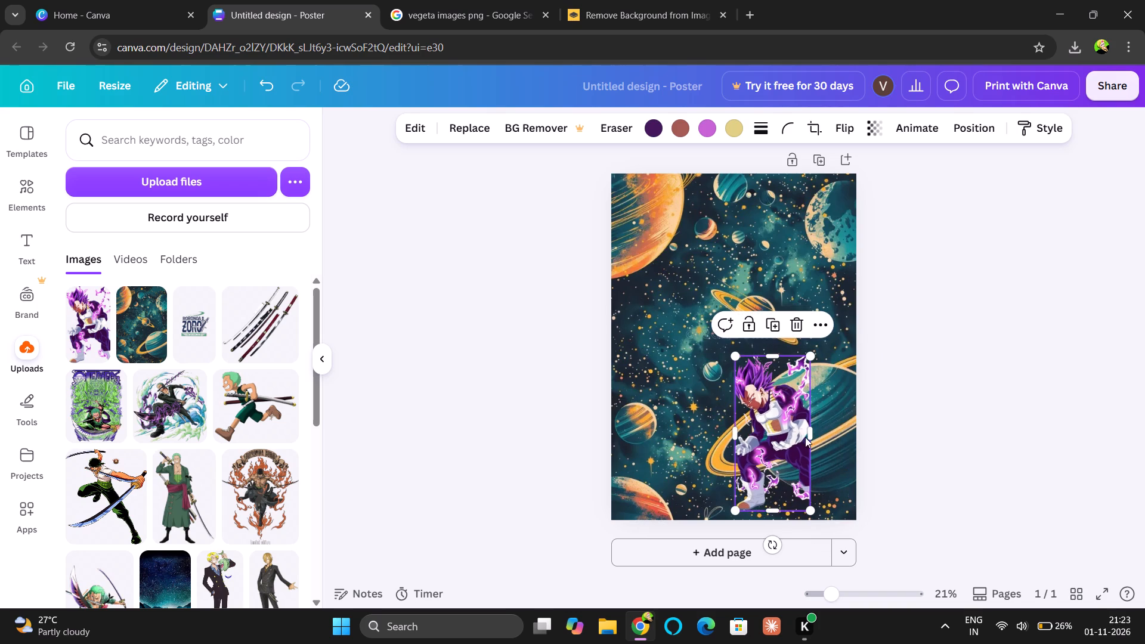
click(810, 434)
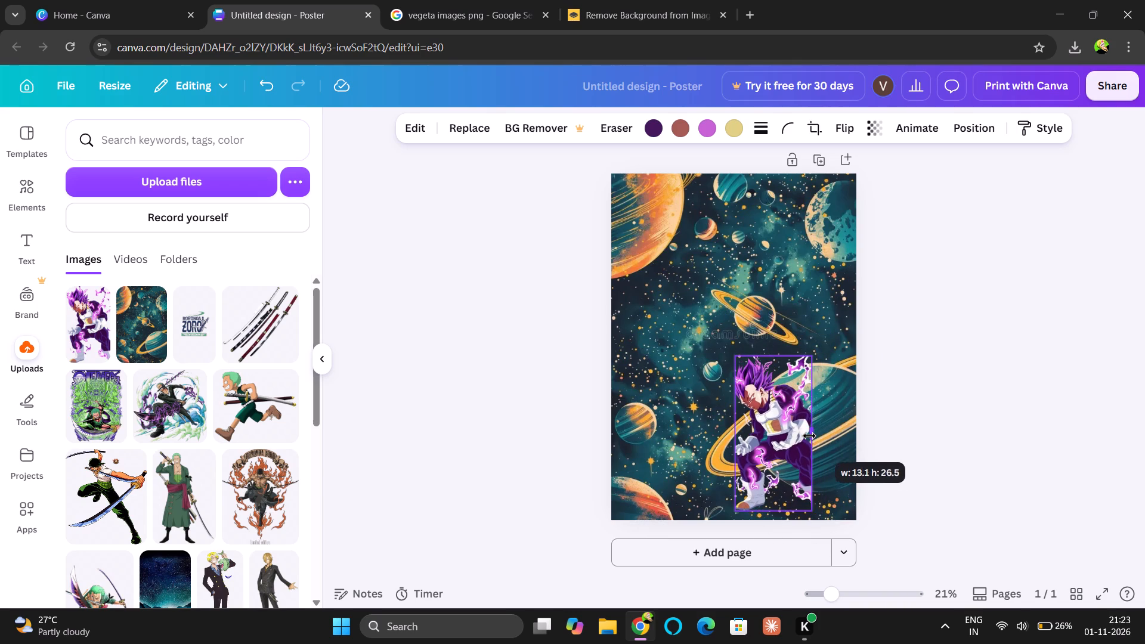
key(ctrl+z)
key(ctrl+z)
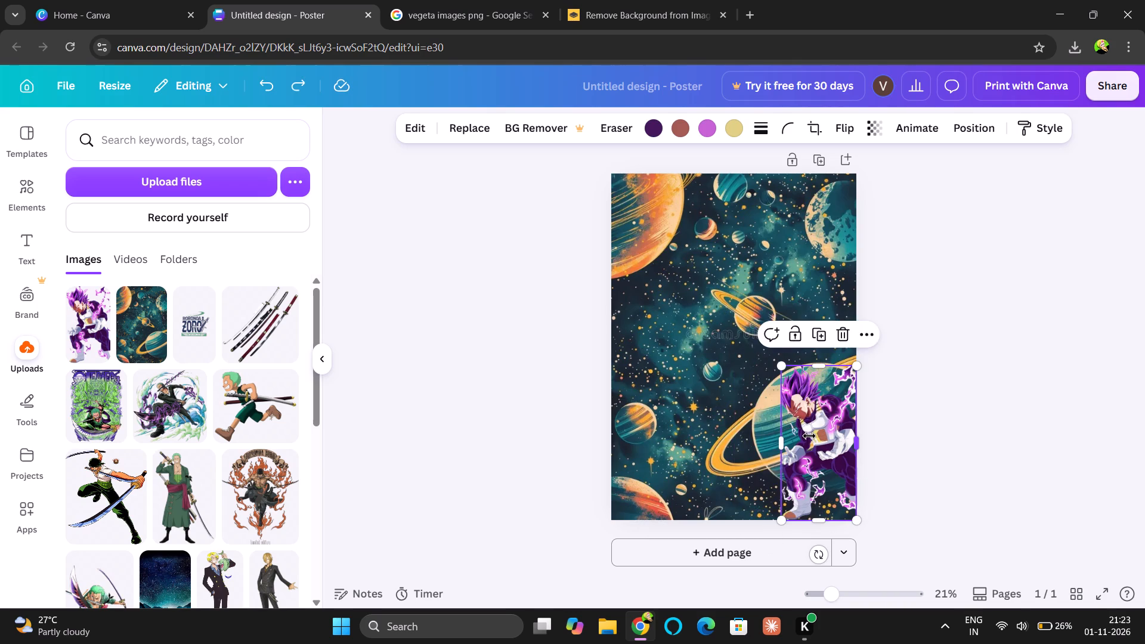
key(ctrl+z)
Enlarge the purple Vegeta cutout slightly and reposition it flush with the poster's right edge in the bottom corner.
click(809, 436)
drag(809, 436, 748, 419)
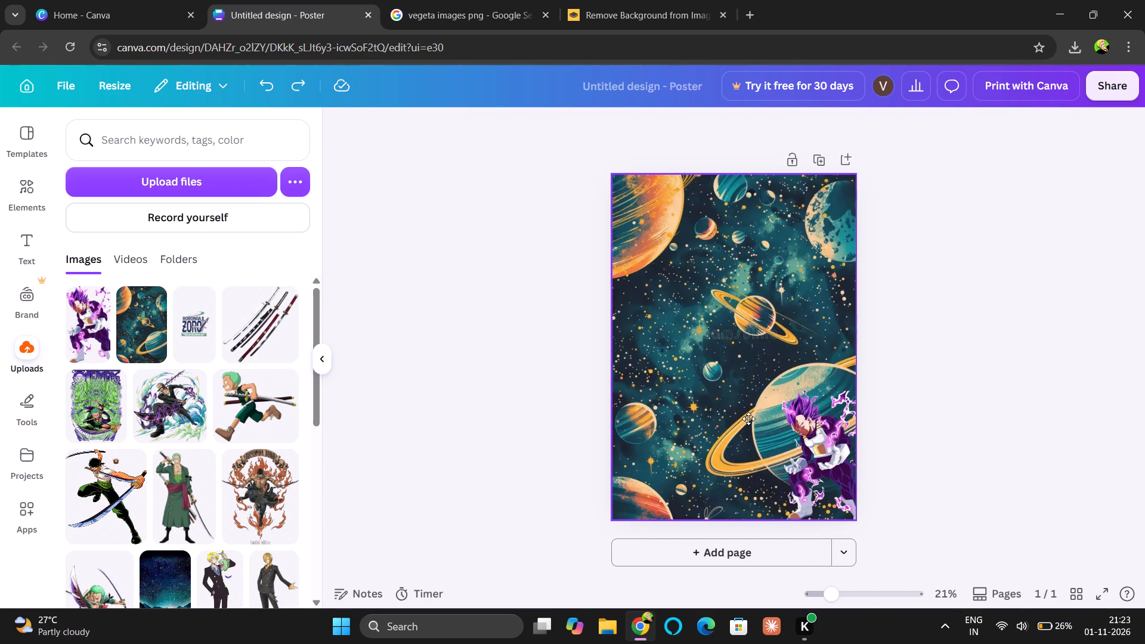
drag(748, 419, 751, 424)
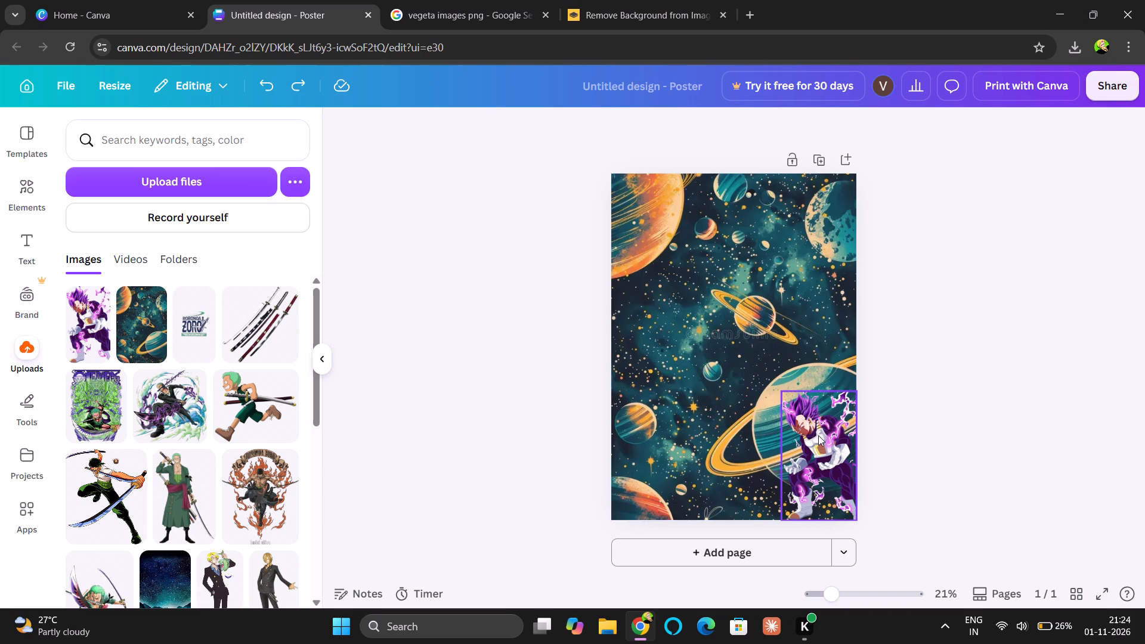
drag(818, 435, 734, 417)
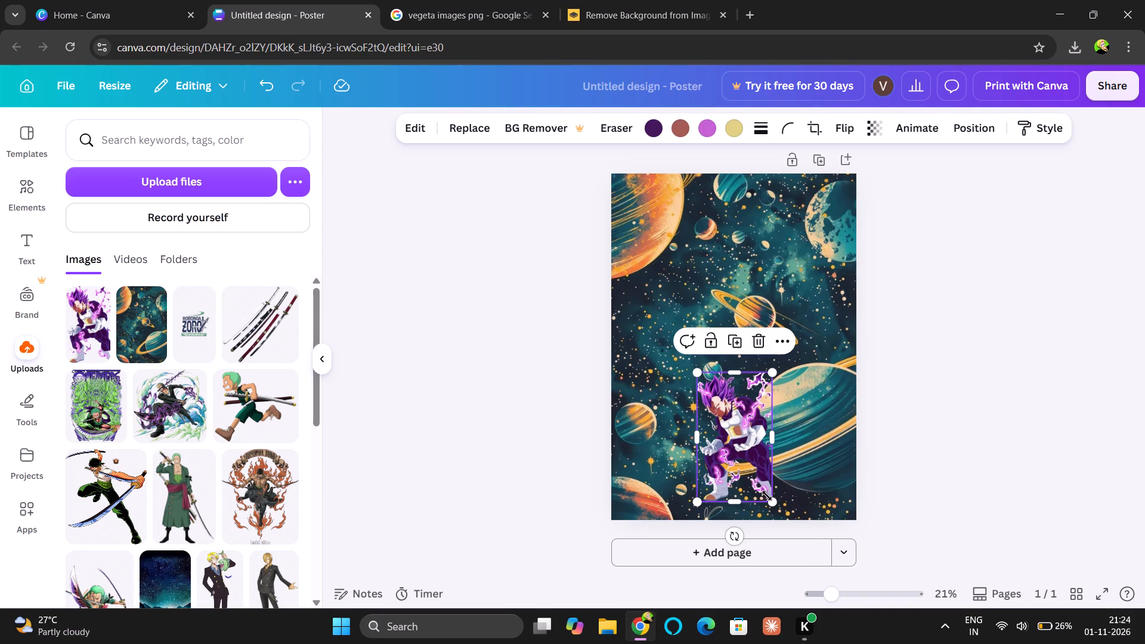
drag(770, 499, 794, 506)
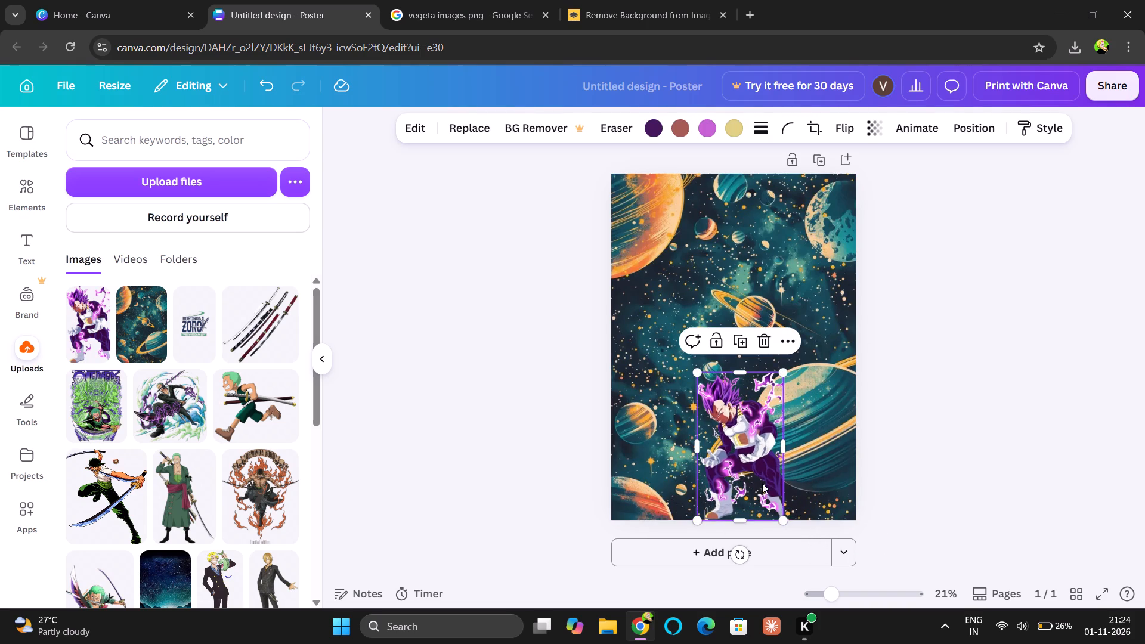
drag(747, 469, 809, 474)
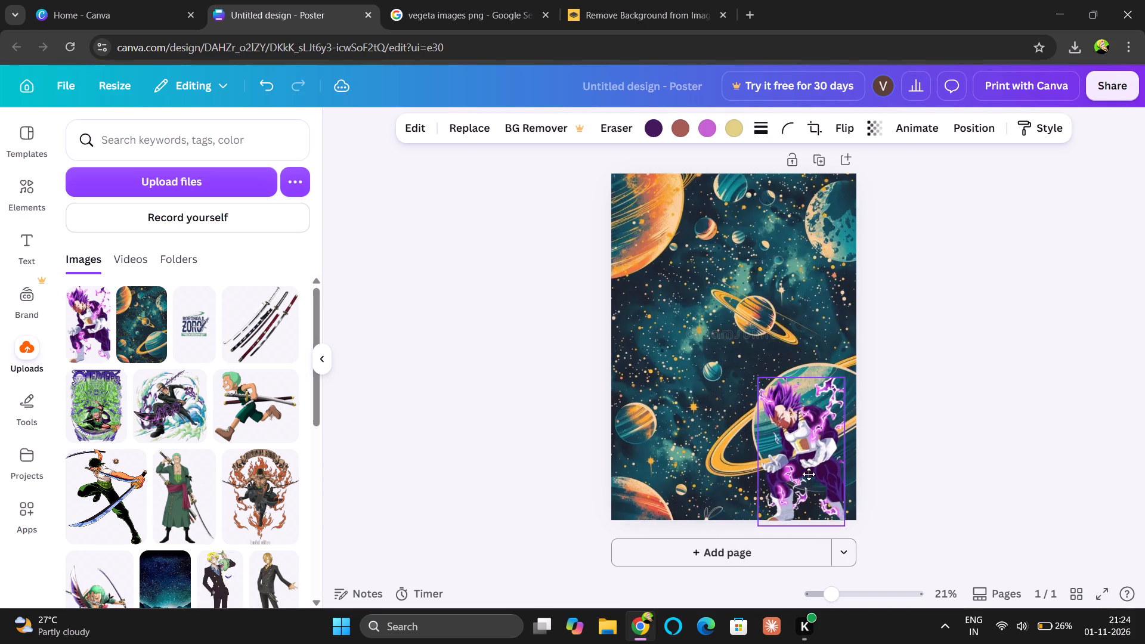
drag(809, 474, 818, 475)
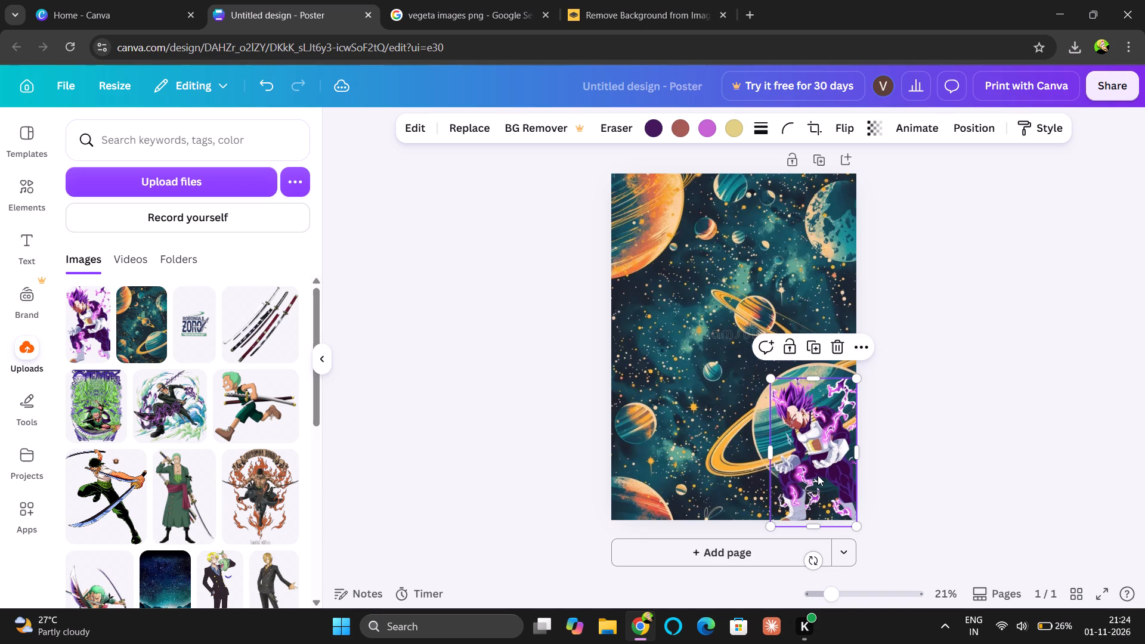
click(909, 487)
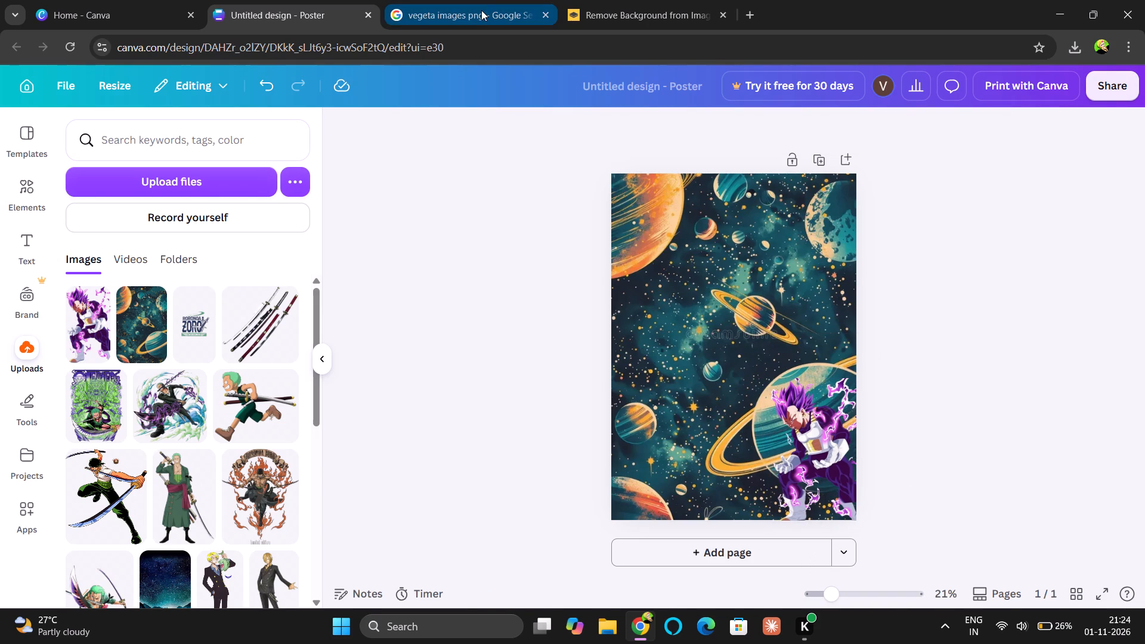
Save the blue-flame Vegeta picture from the Google image results as images (1).jpg.
click(481, 10)
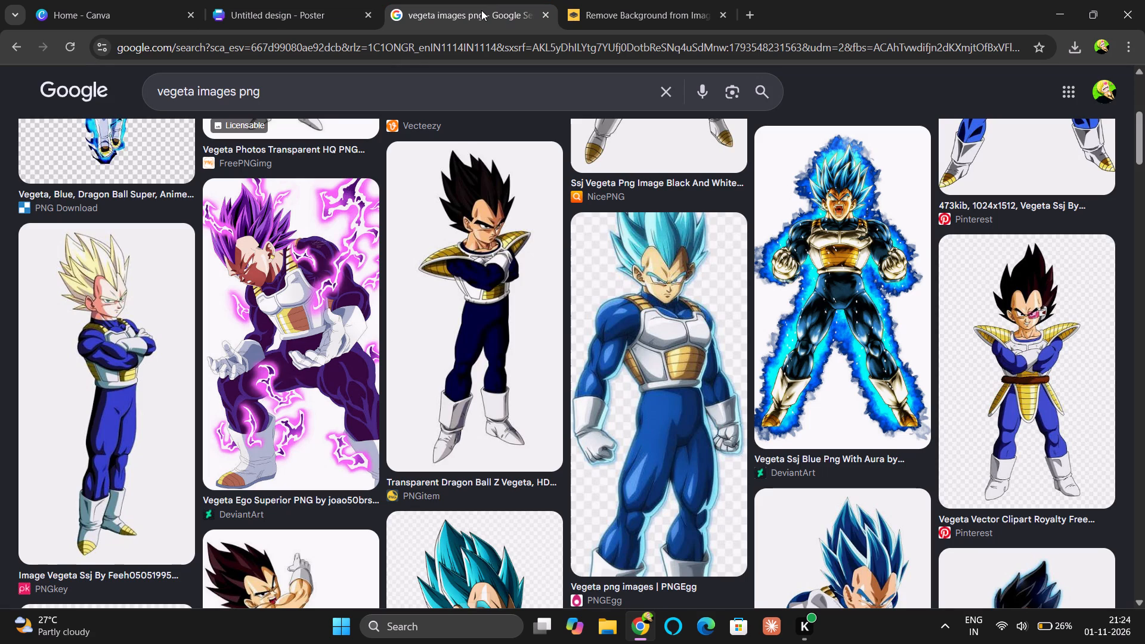
scroll(481, 10, up, 2)
scroll(500, 242, up, 5)
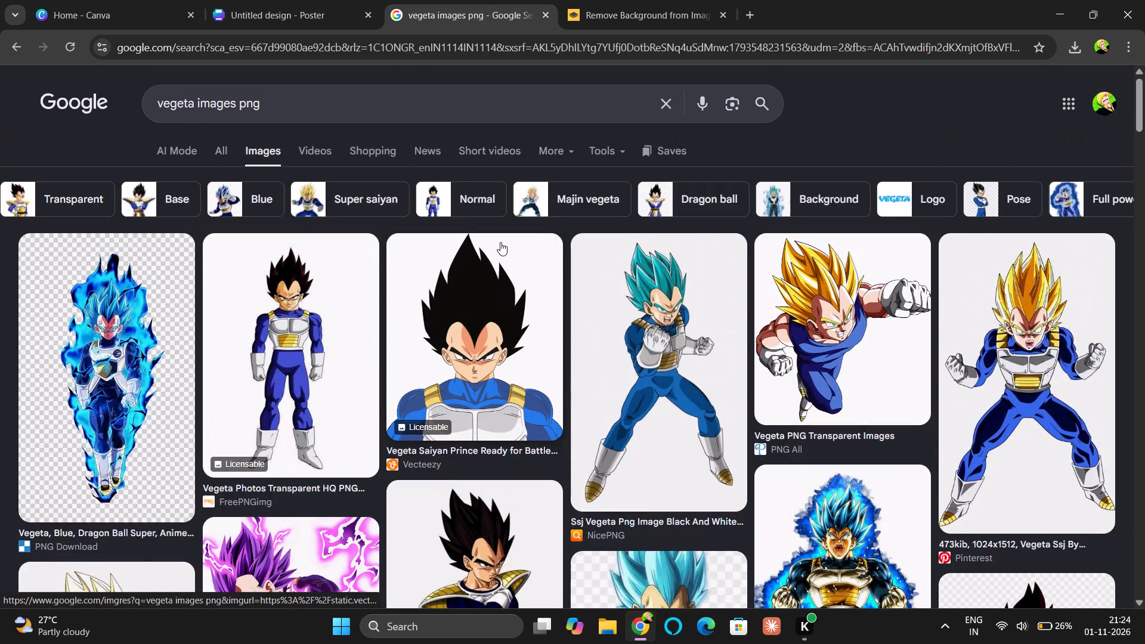
right_click(157, 352)
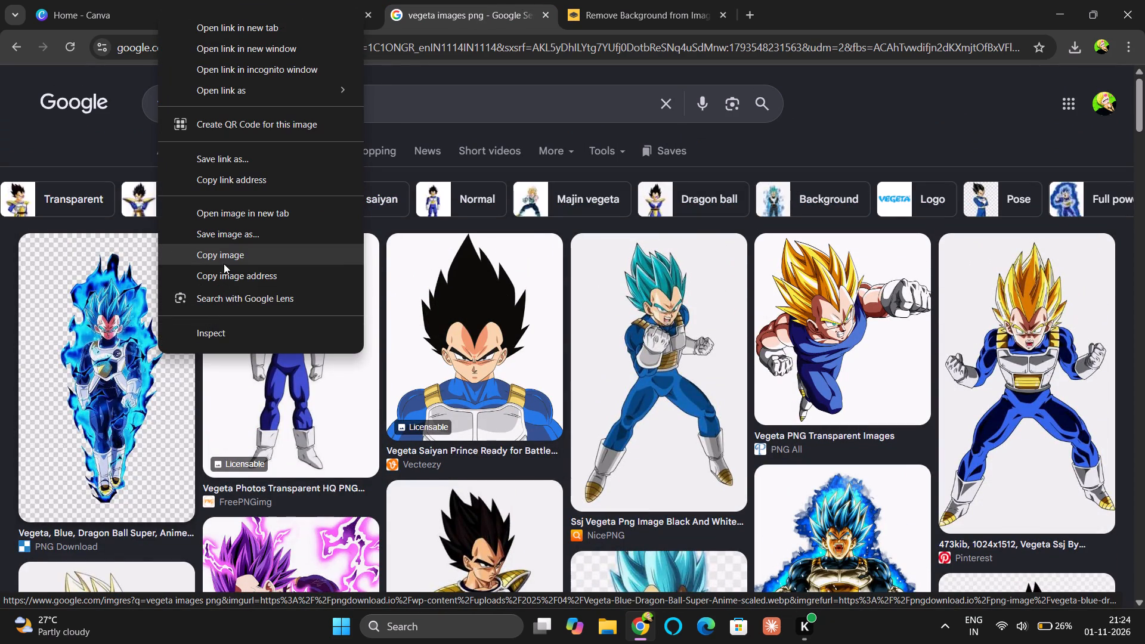
click(228, 244)
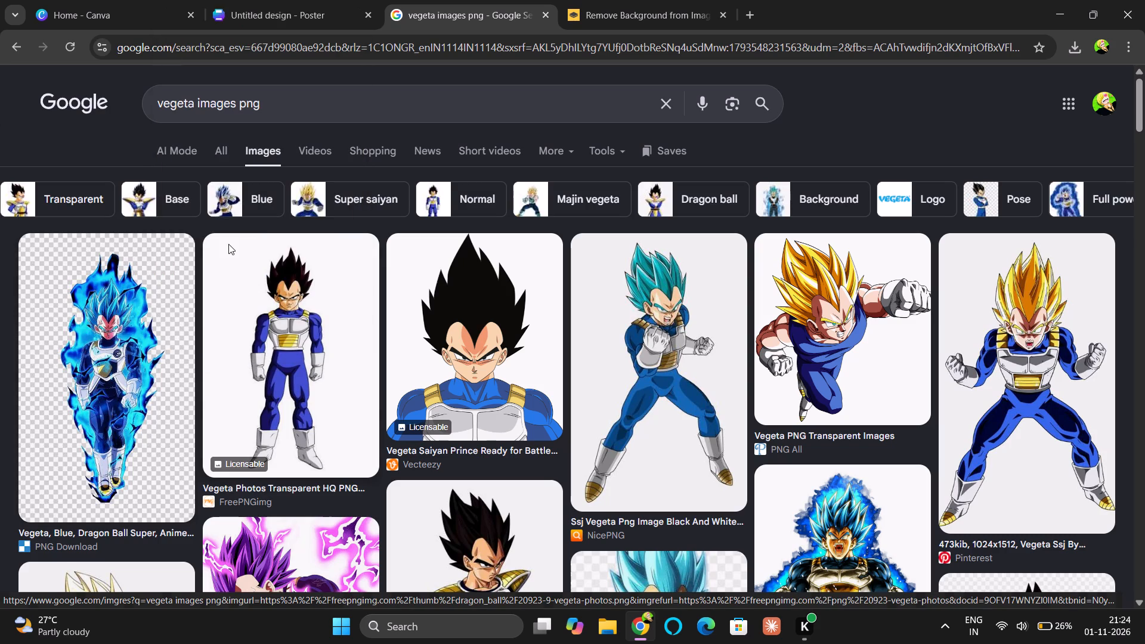
key(Return)
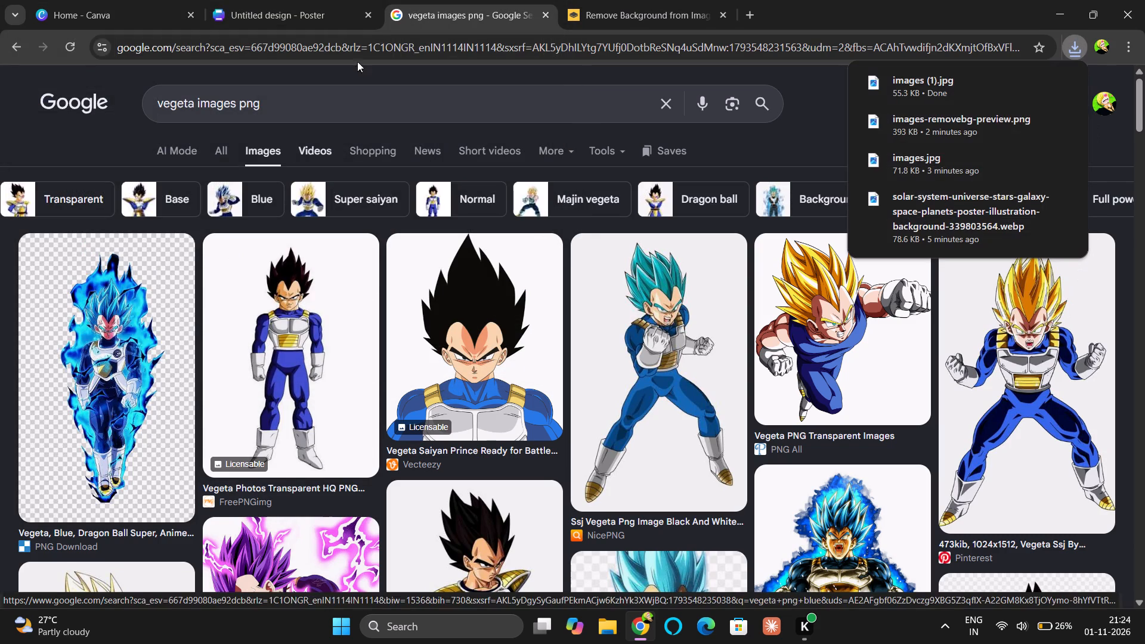
Remove the background of images (1).jpg in remove.bg and download the free 396 x 630 preview.
click(585, 2)
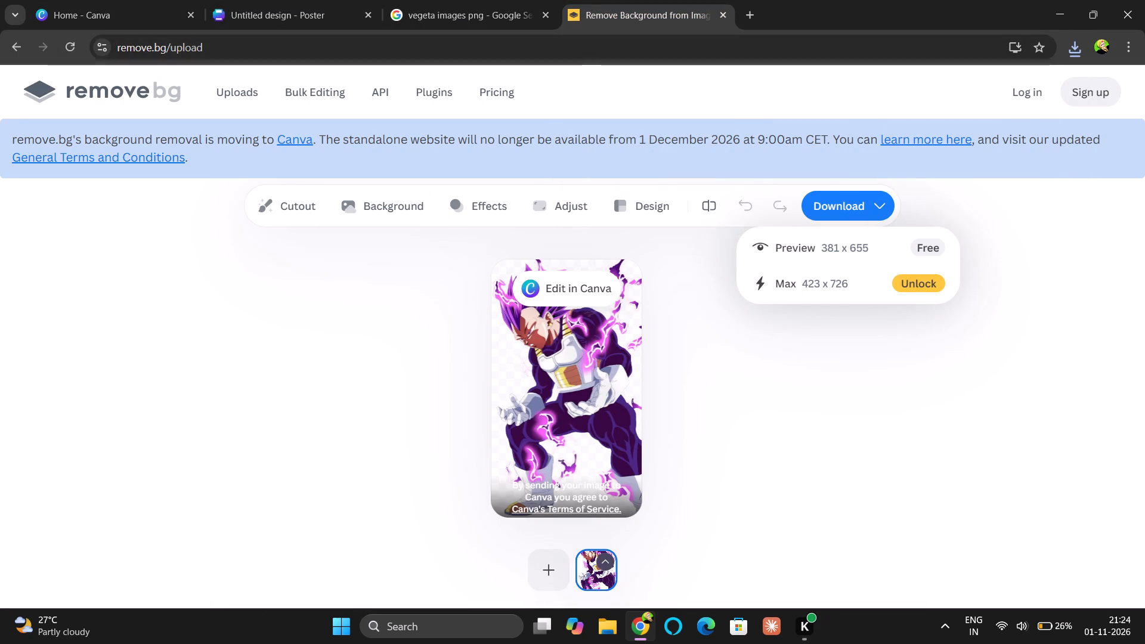
click(539, 559)
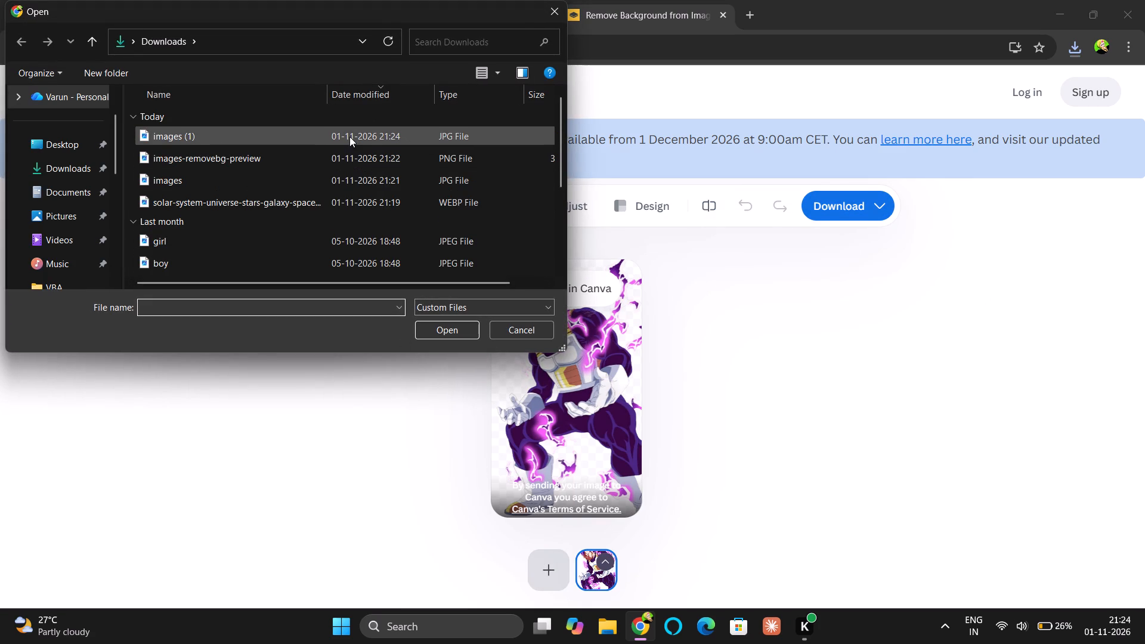
click(370, 136)
key(Return)
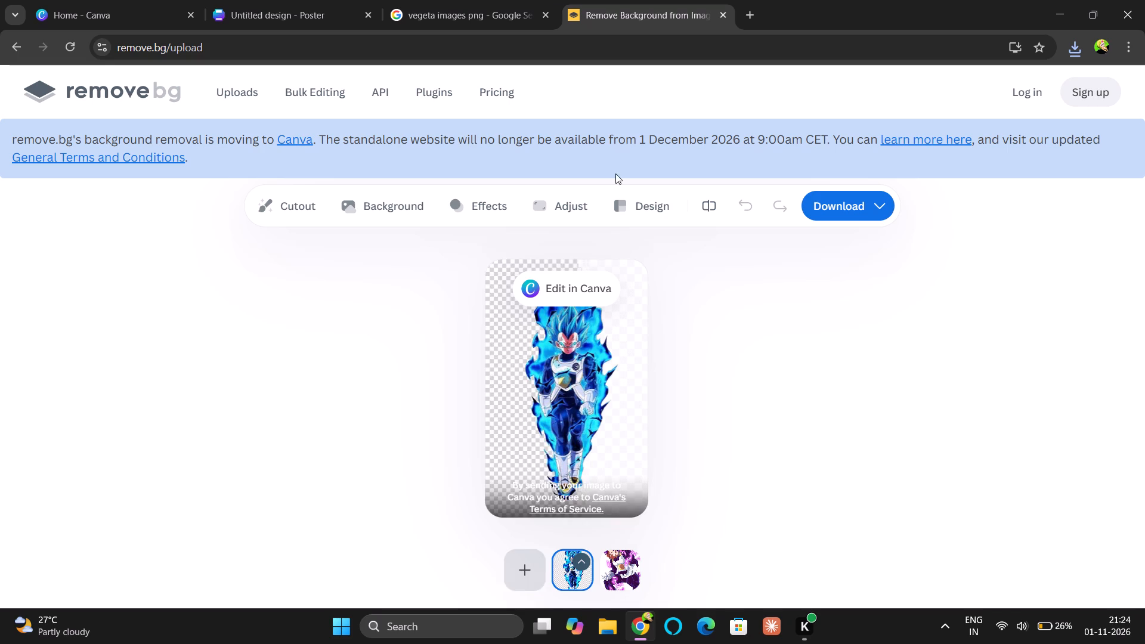
click(819, 204)
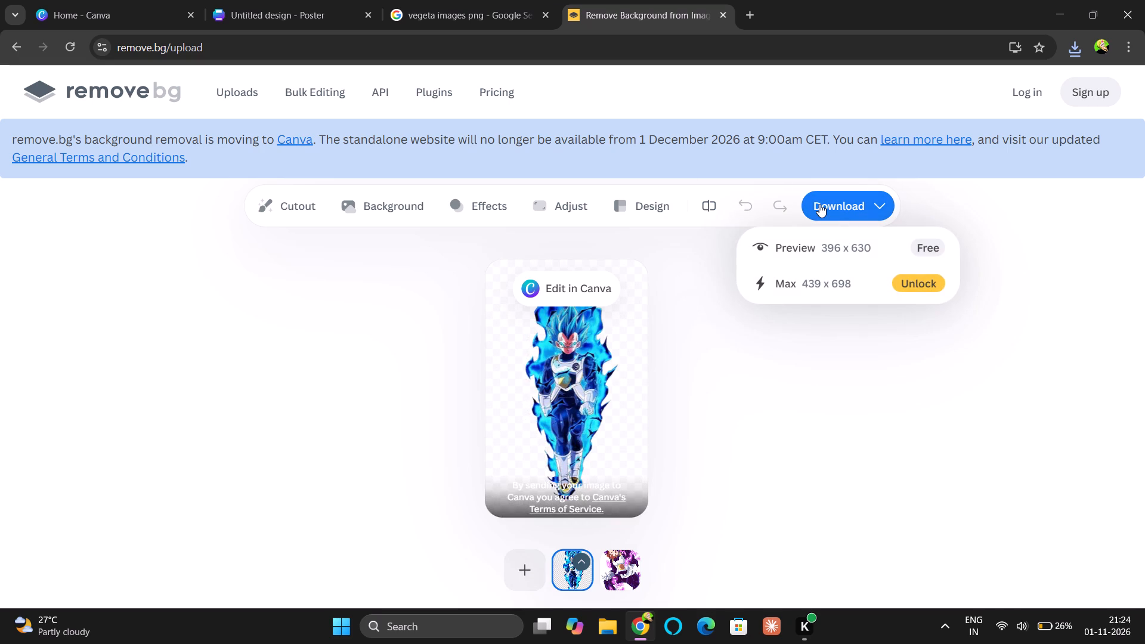
click(831, 256)
Upload images__1_-removebg-preview.png to the Canva poster design.
click(305, 22)
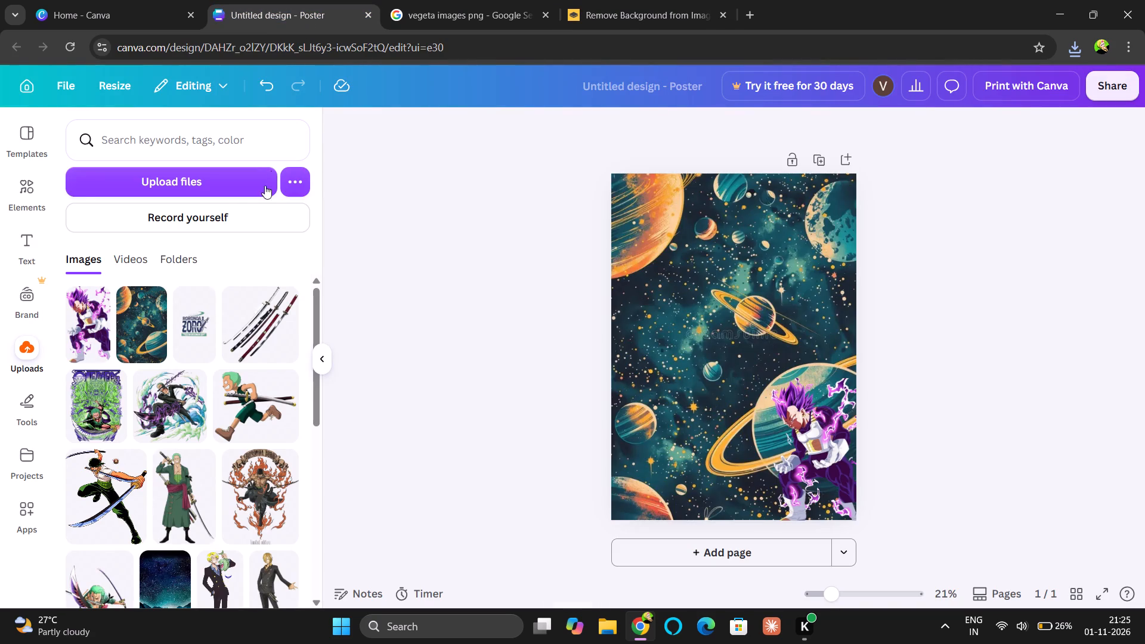
click(226, 189)
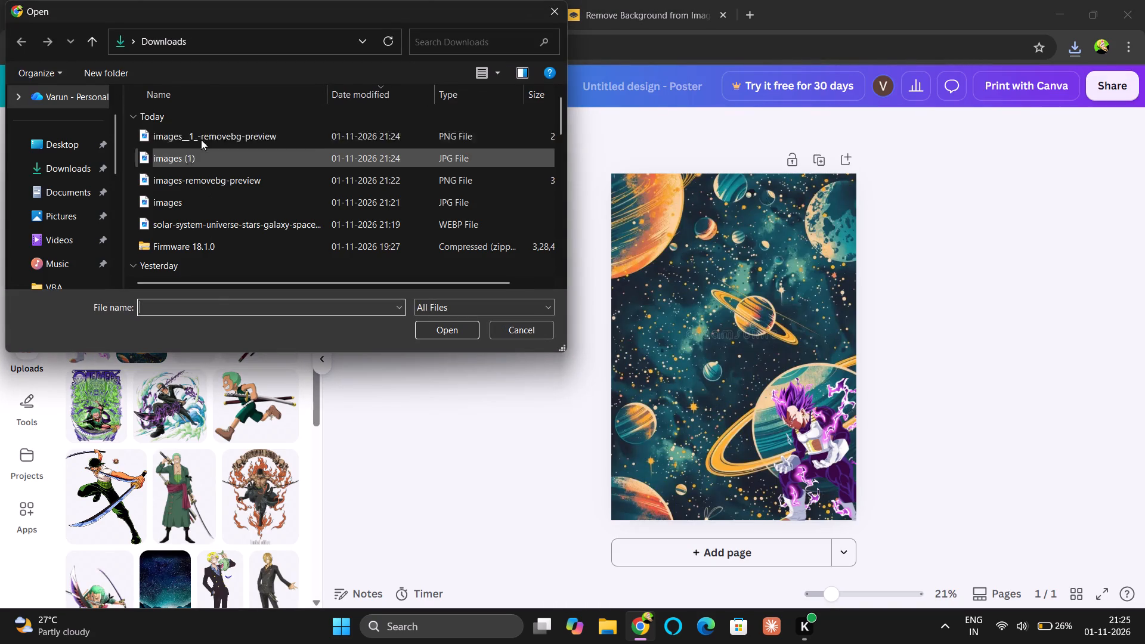
click(197, 132)
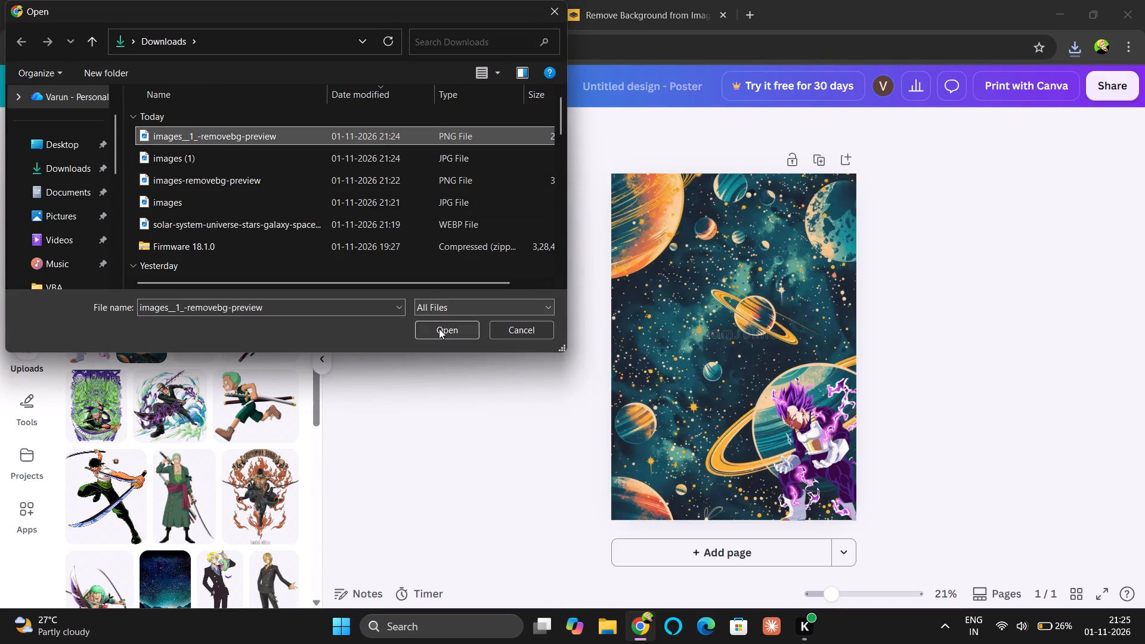
click(439, 329)
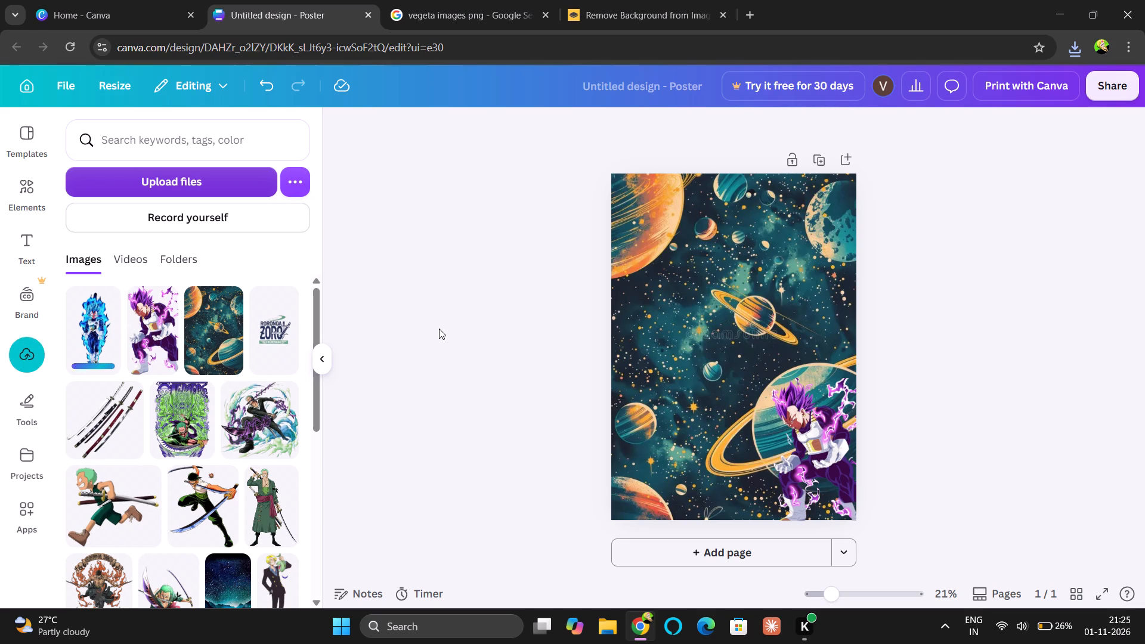
Add the blue-flame Vegeta cutout to the poster and place it at the bottom centre, beside the purple Vegeta.
click(110, 343)
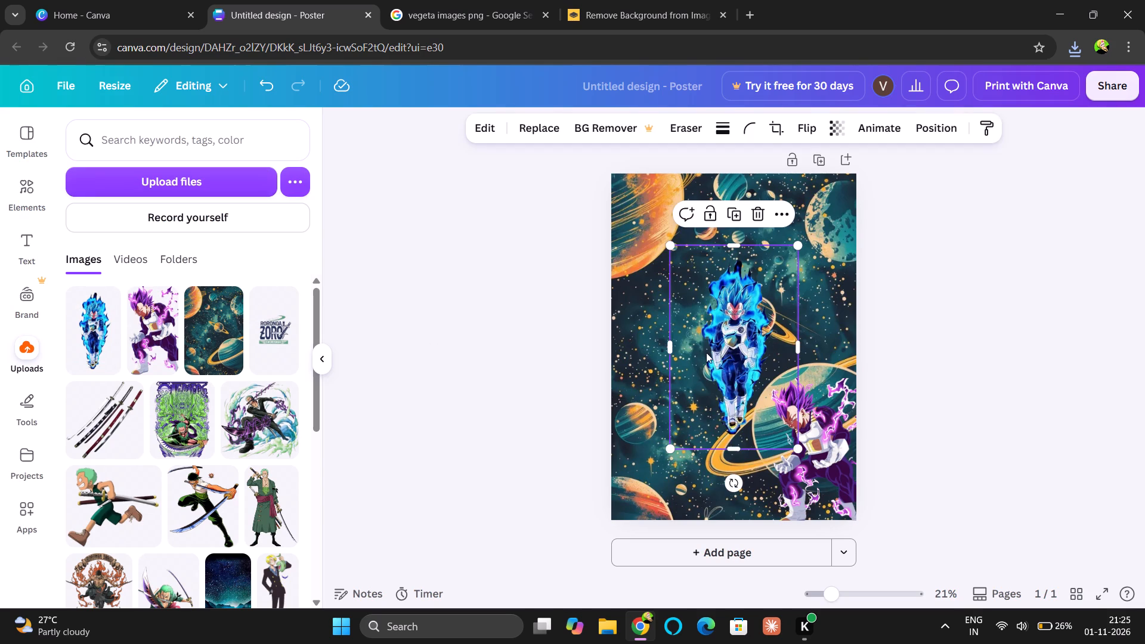
drag(728, 359, 727, 436)
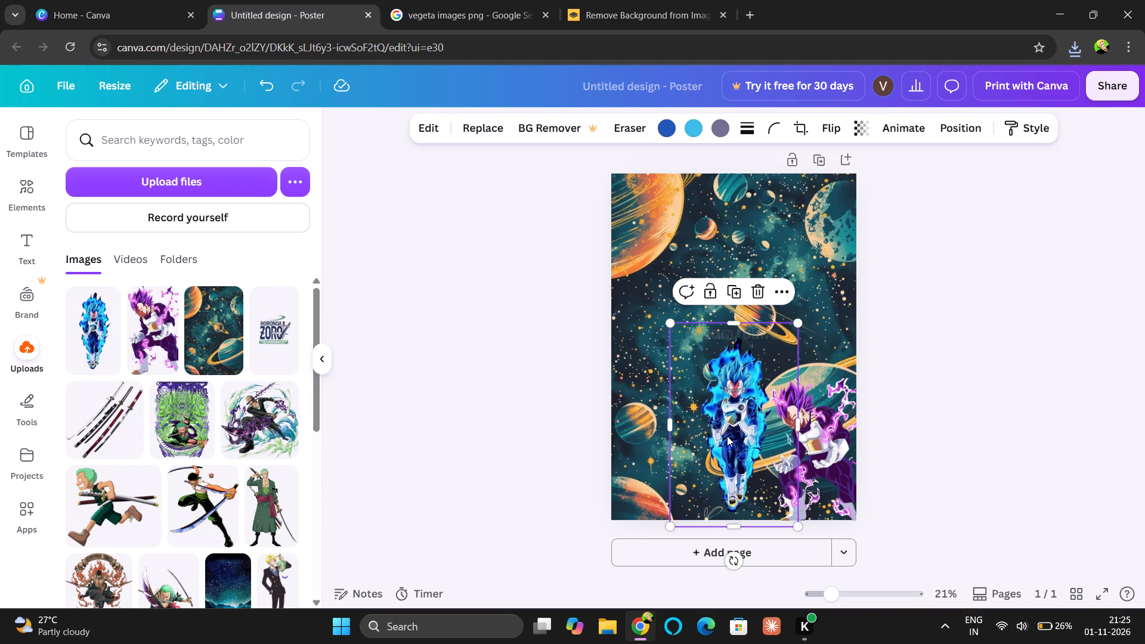
drag(734, 435, 734, 439)
drag(734, 439, 734, 444)
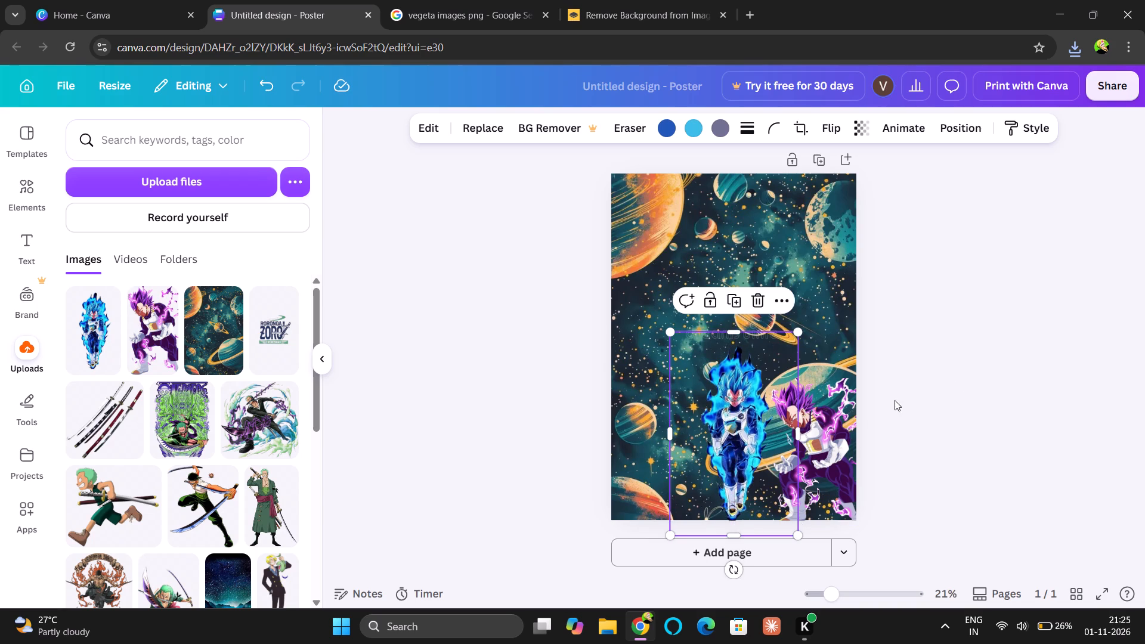
click(961, 379)
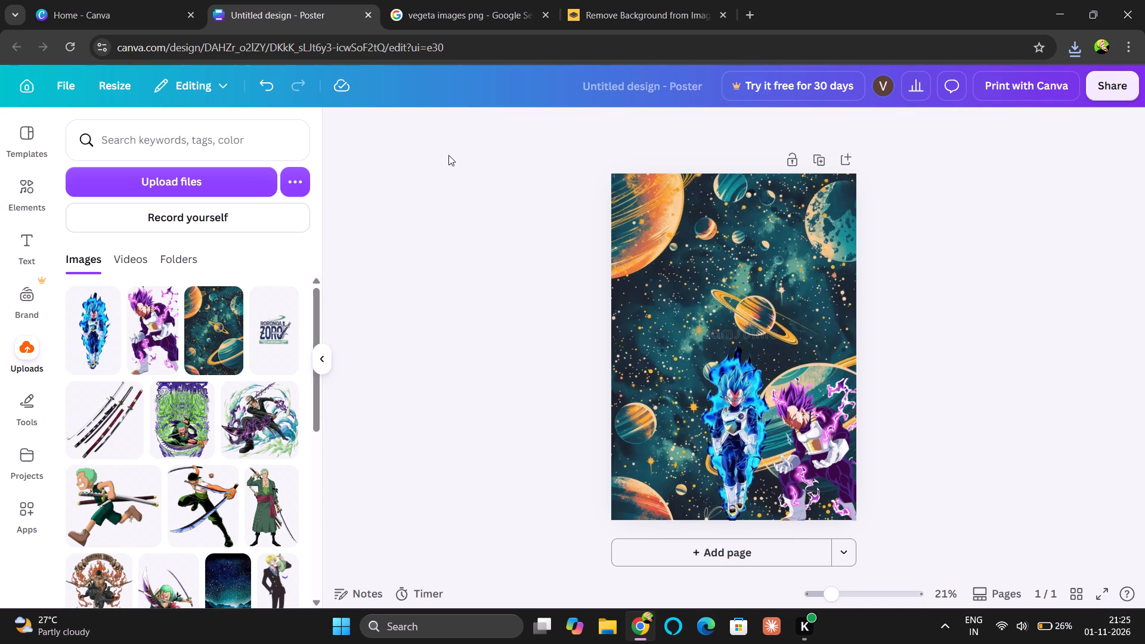
Switch to the Google image results and save the full-body picture of shirtless, golden-haired Majin Vegeta as images (2).jpg.
click(441, 21)
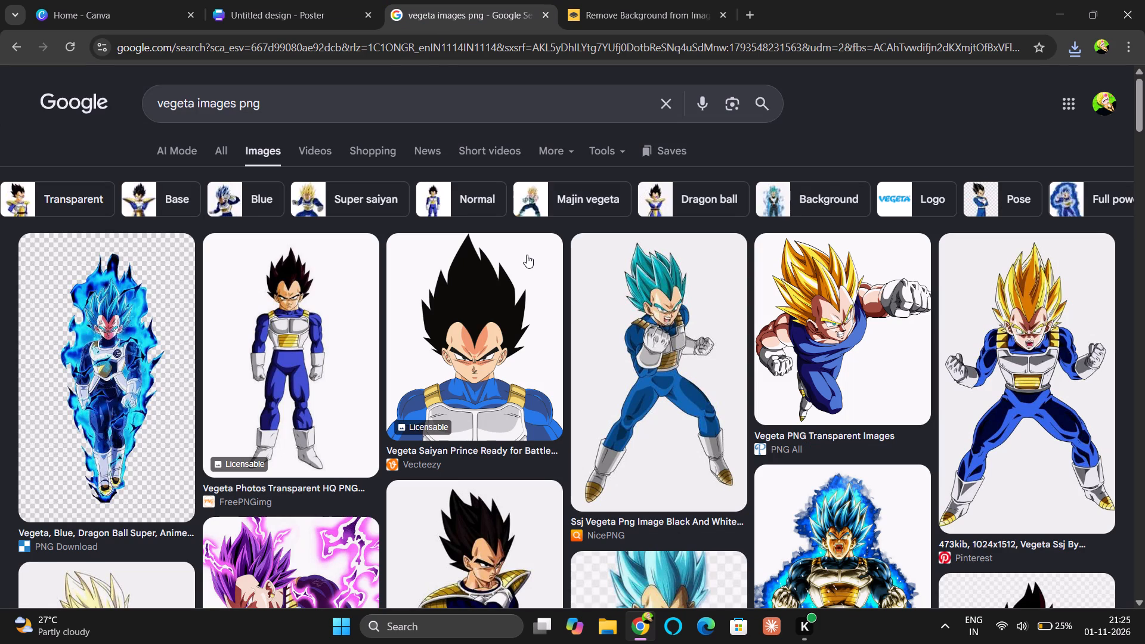
click(333, 16)
click(496, 0)
scroll(723, 345, down, 4)
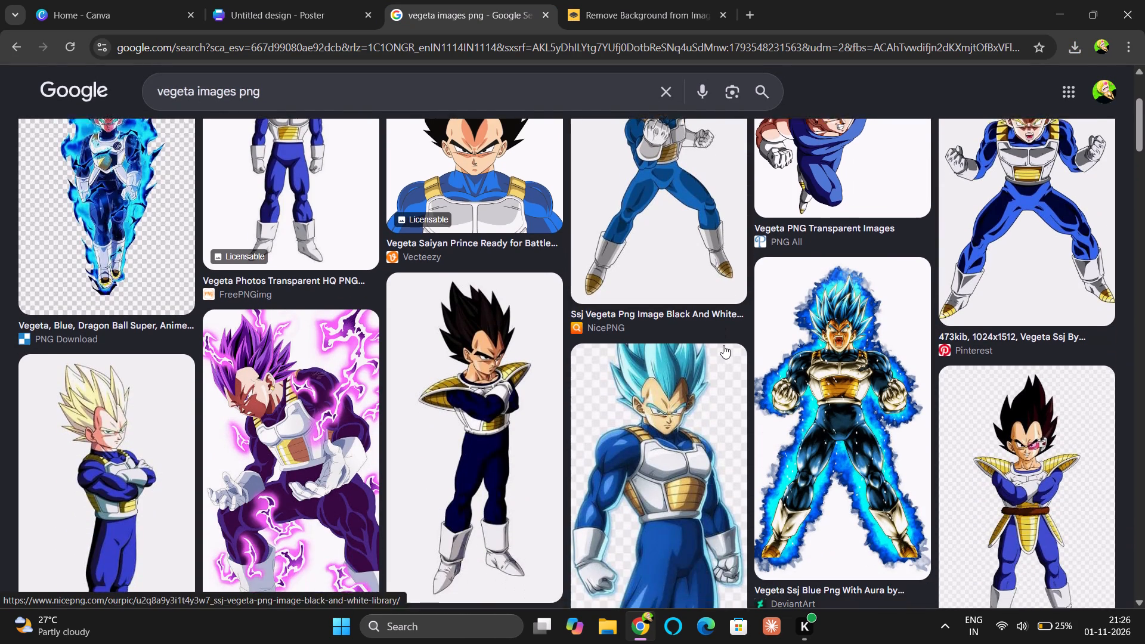
scroll(723, 345, down, 2)
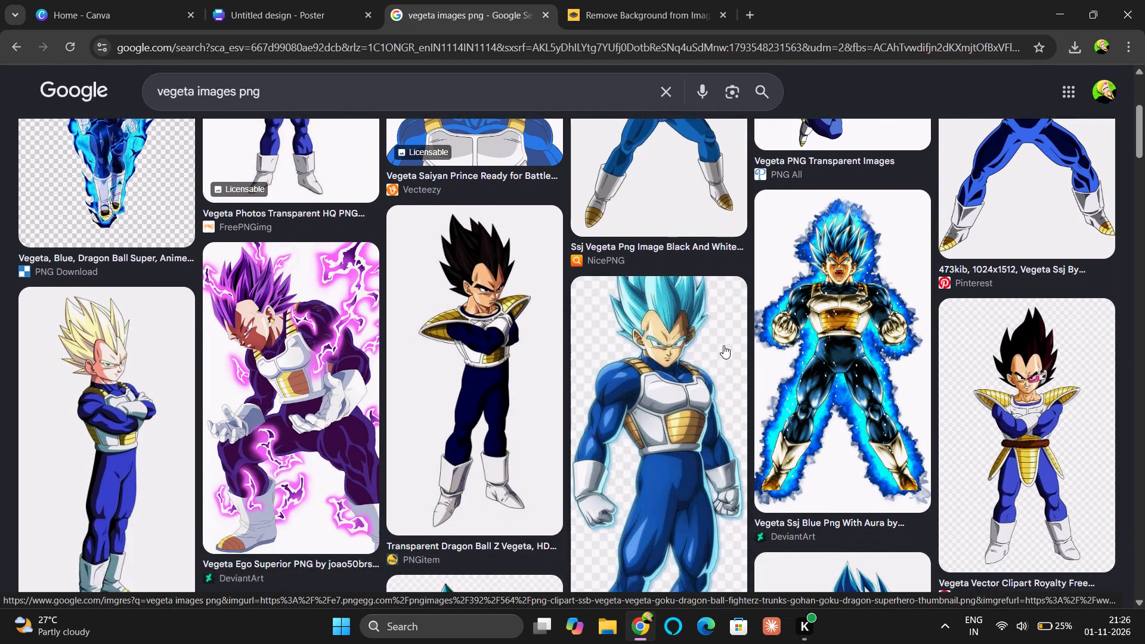
scroll(723, 345, down, 5)
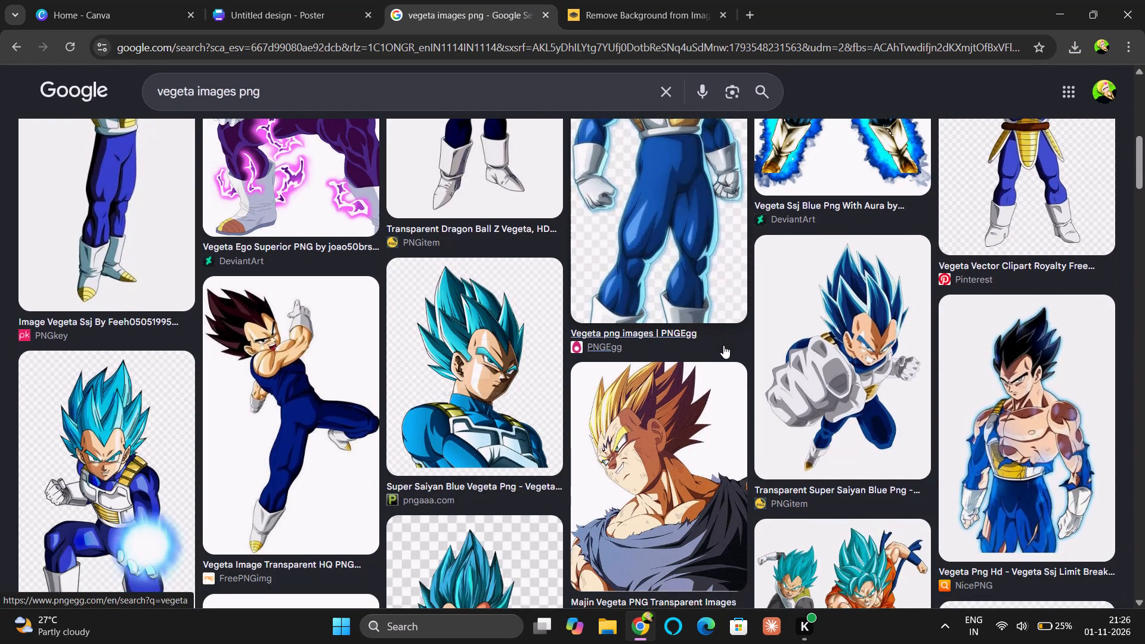
scroll(723, 345, down, 2)
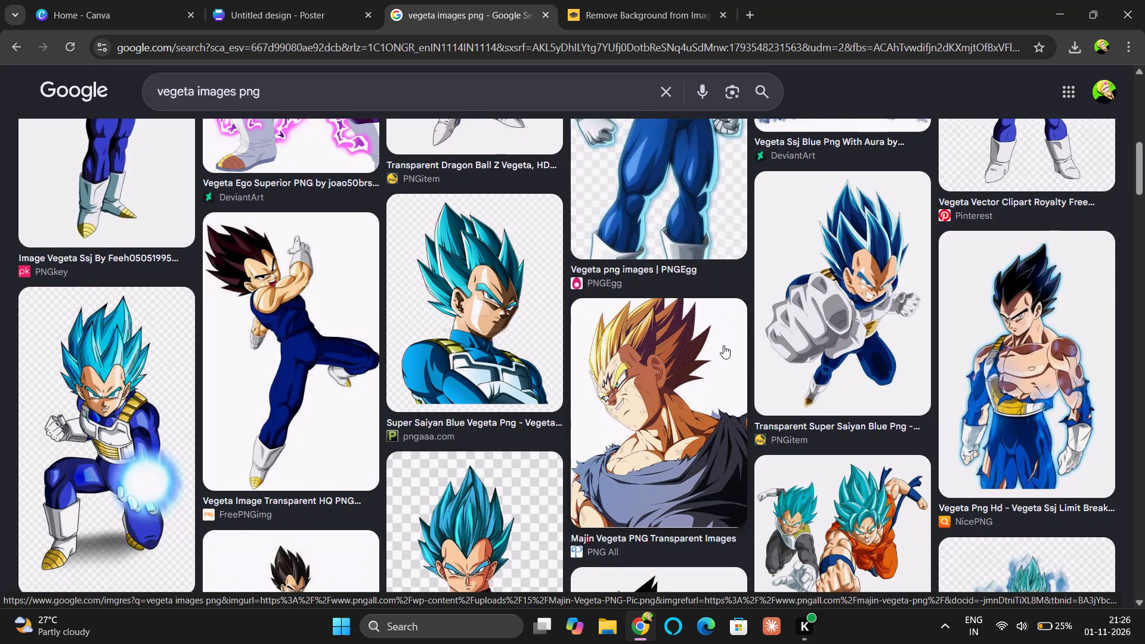
scroll(723, 345, down, 3)
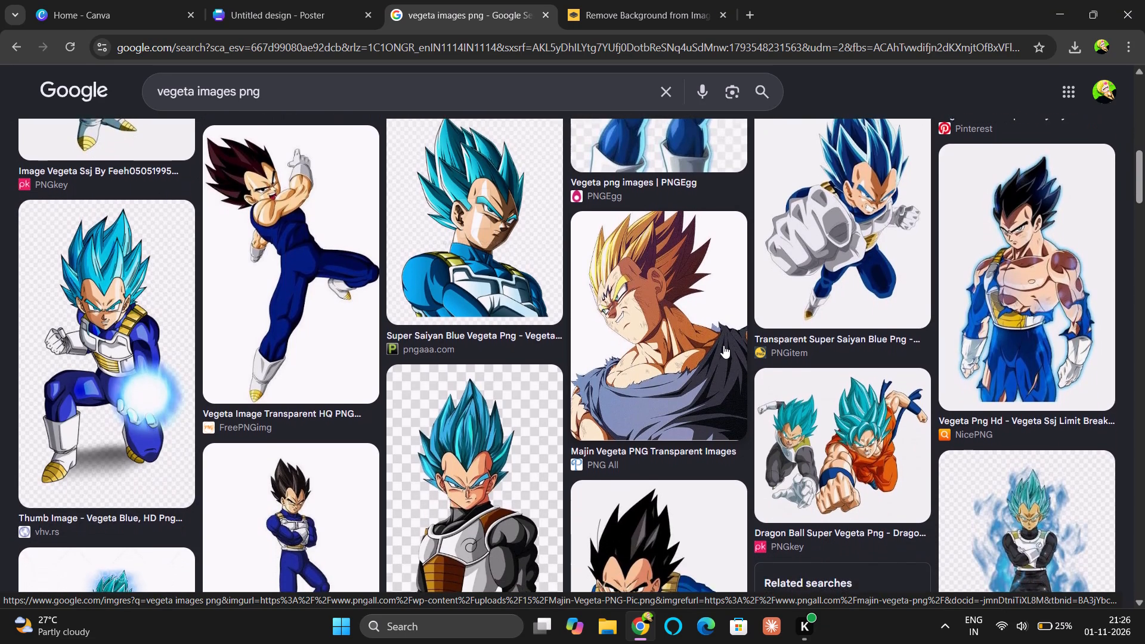
scroll(723, 345, down, 3)
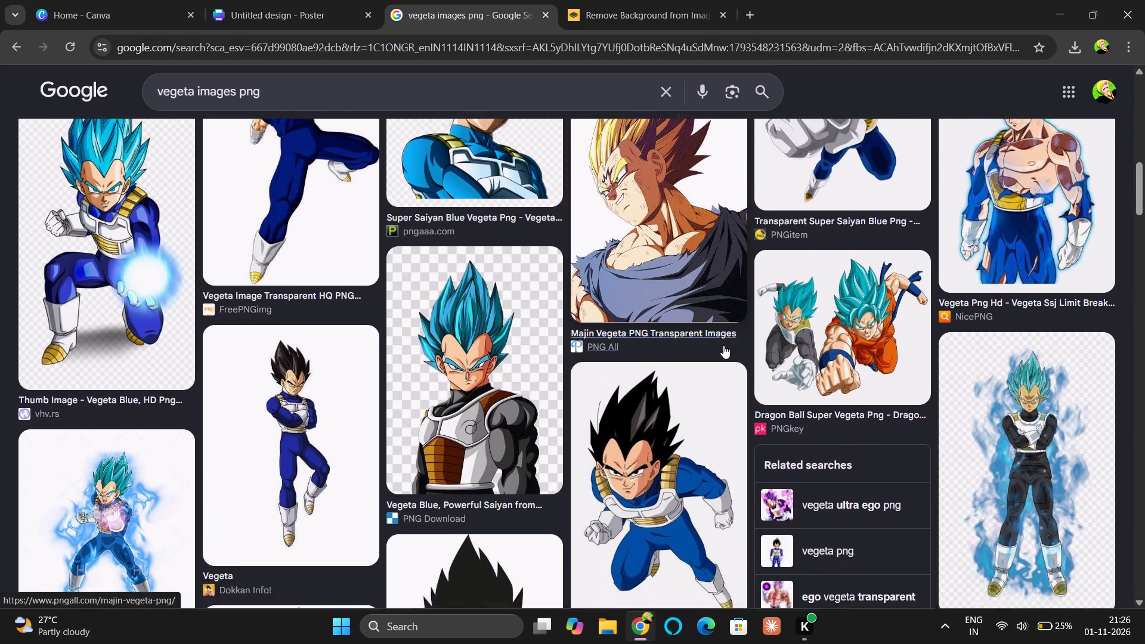
scroll(723, 345, down, 4)
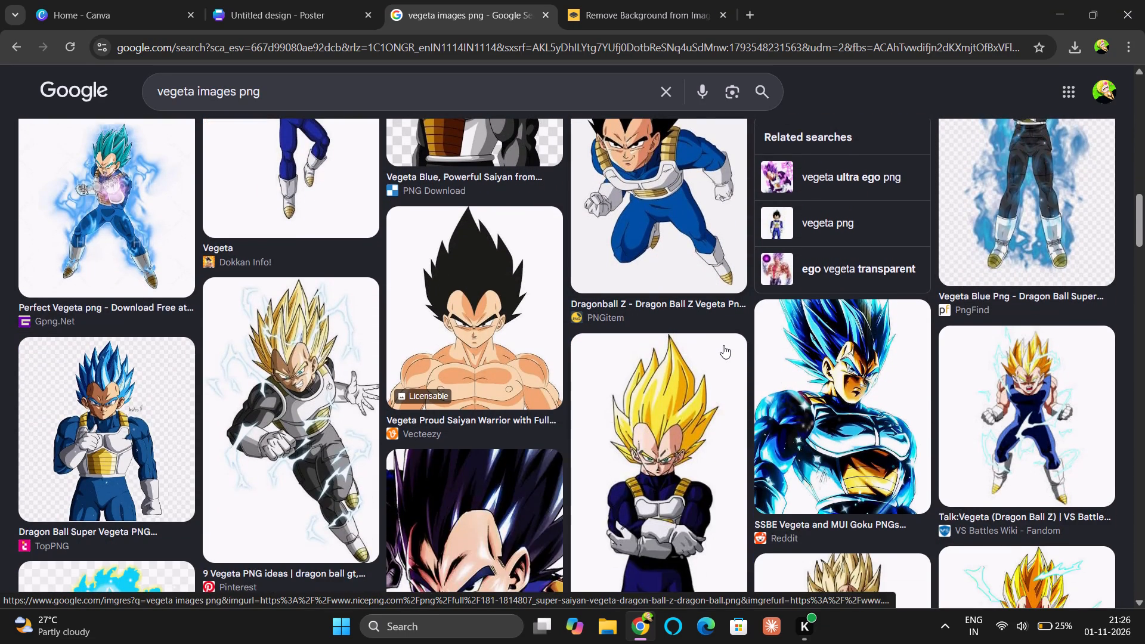
scroll(723, 345, down, 3)
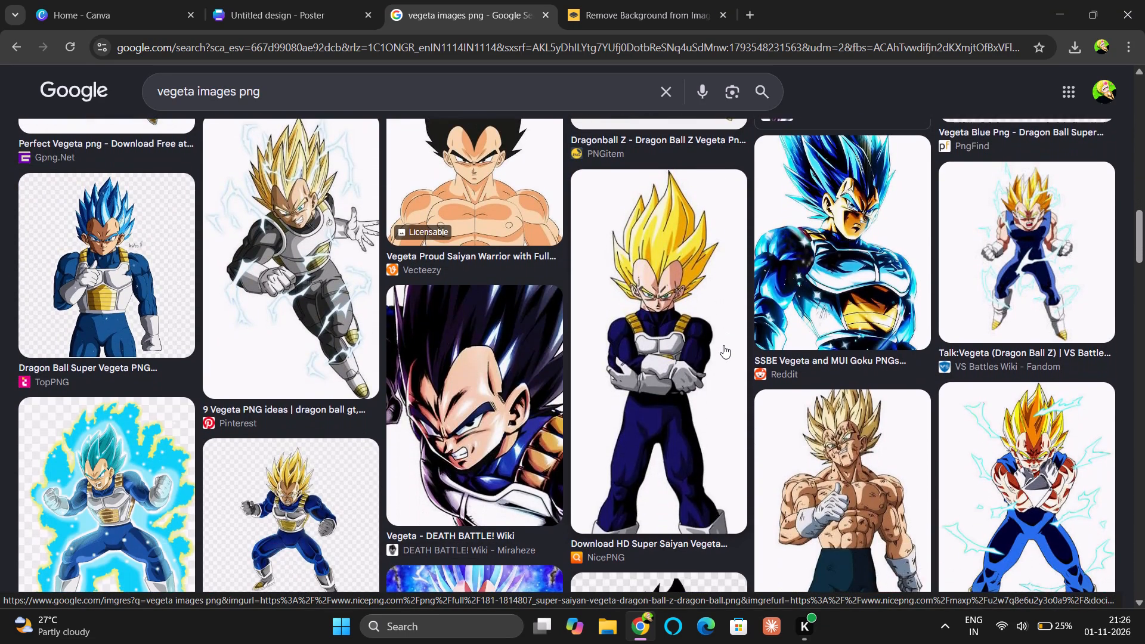
scroll(723, 345, down, 2)
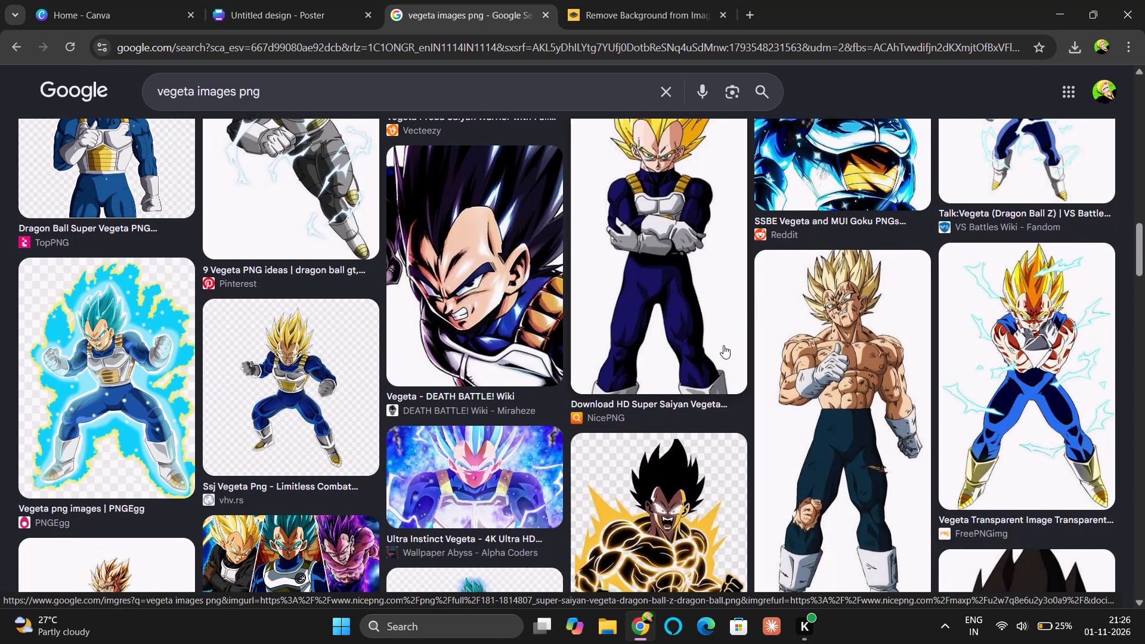
scroll(723, 345, down, 1)
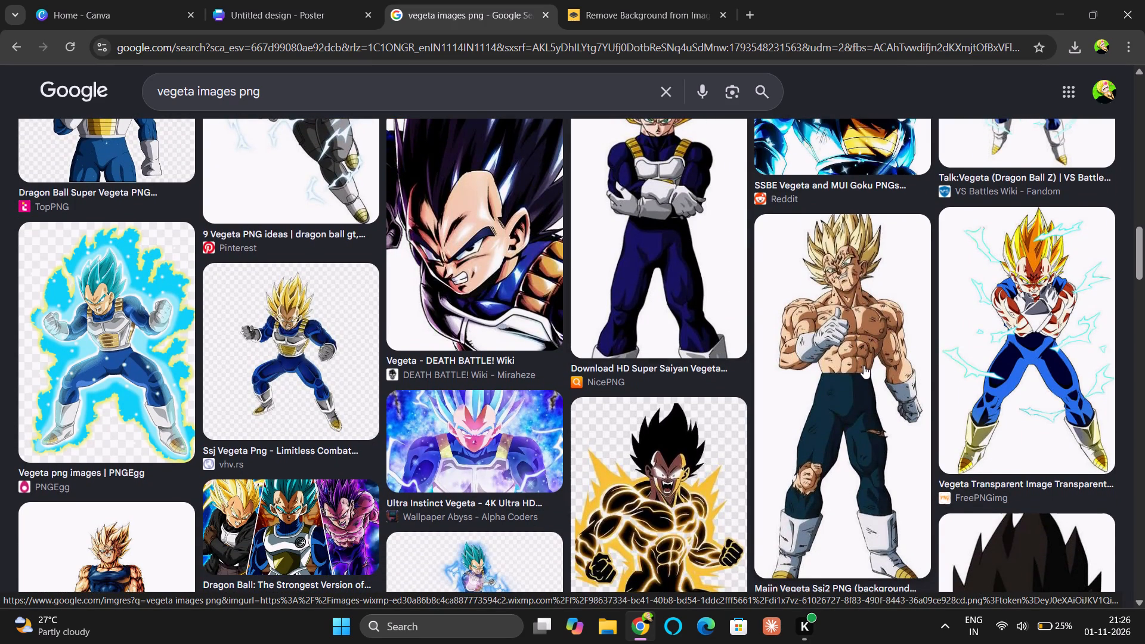
right_click(864, 366)
click(917, 250)
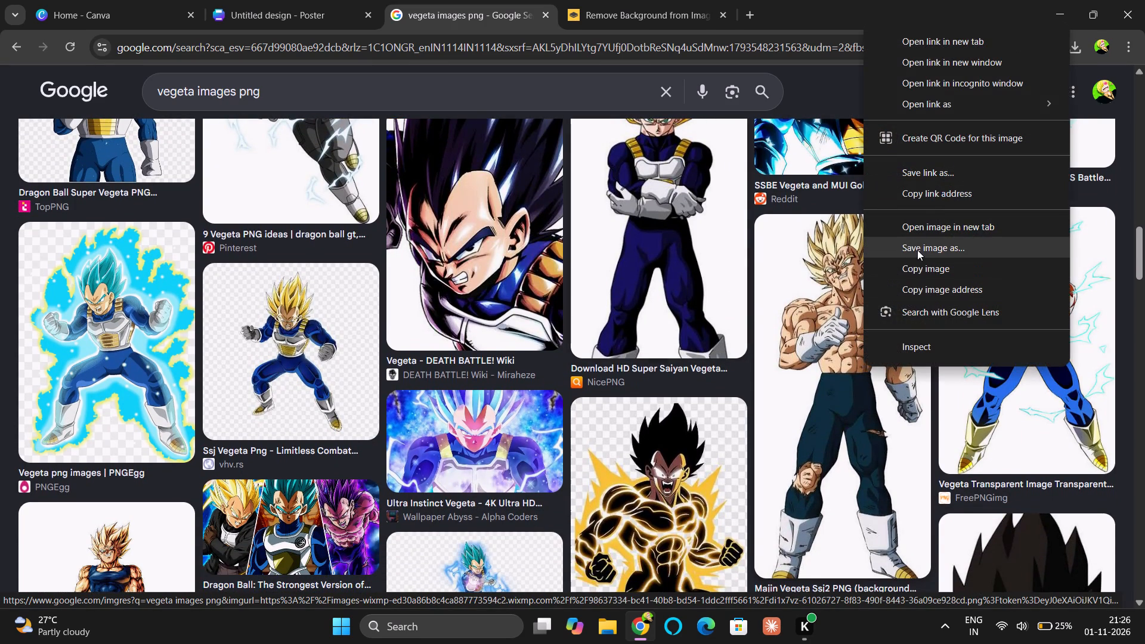
key(Return)
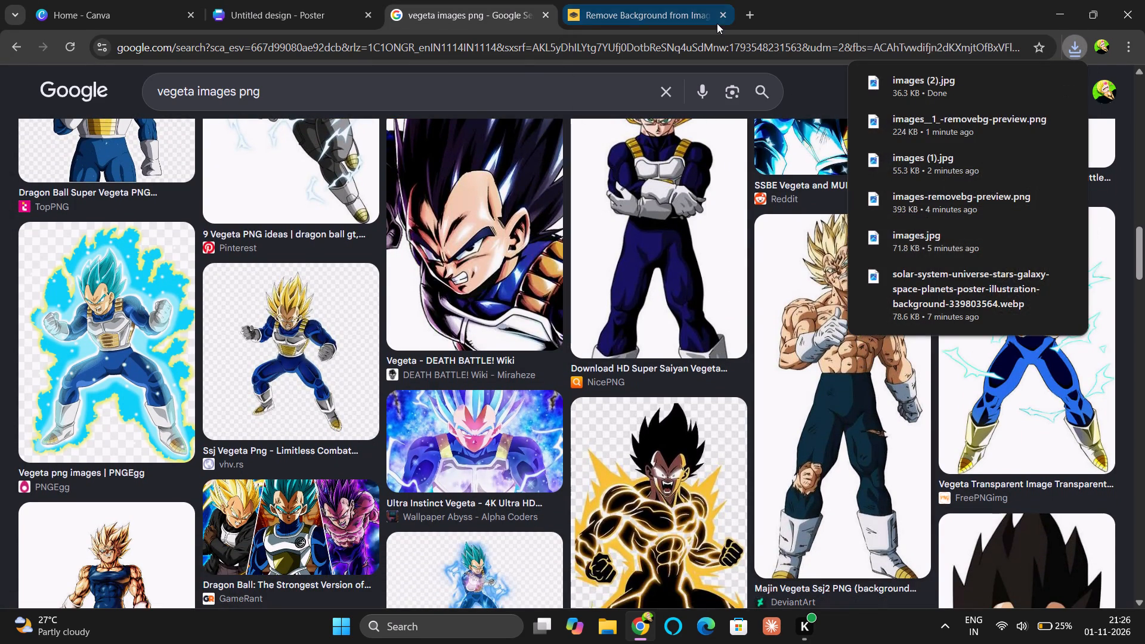
Remove the background of images (2).jpg in remove.bg and download the free preview version.
click(683, 5)
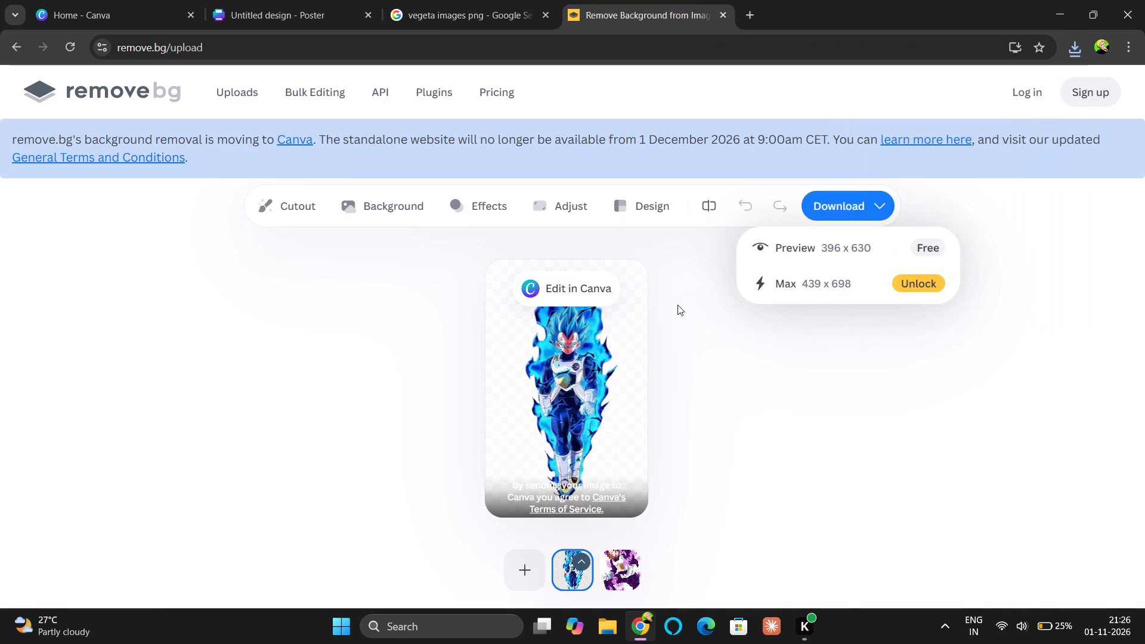
click(521, 566)
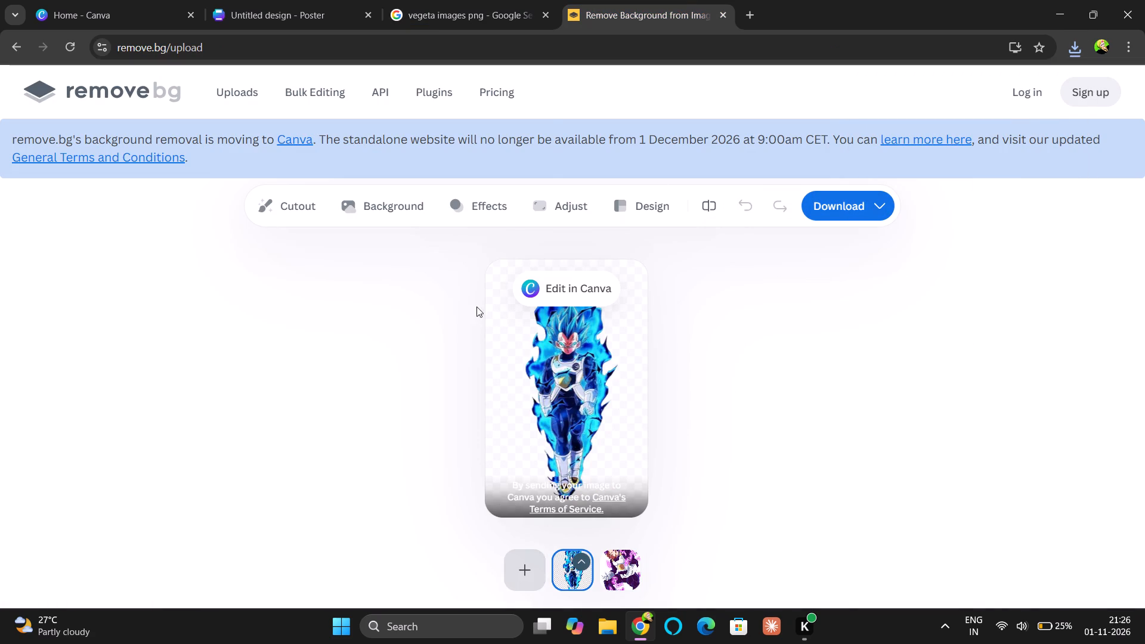
click(362, 132)
key(Return)
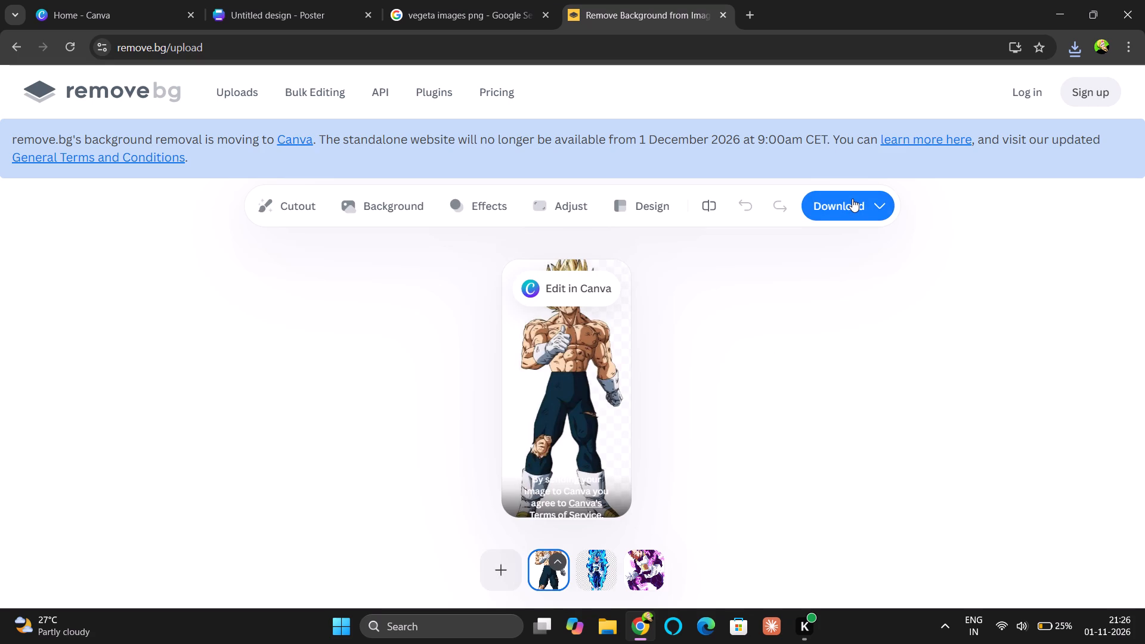
click(852, 199)
click(827, 243)
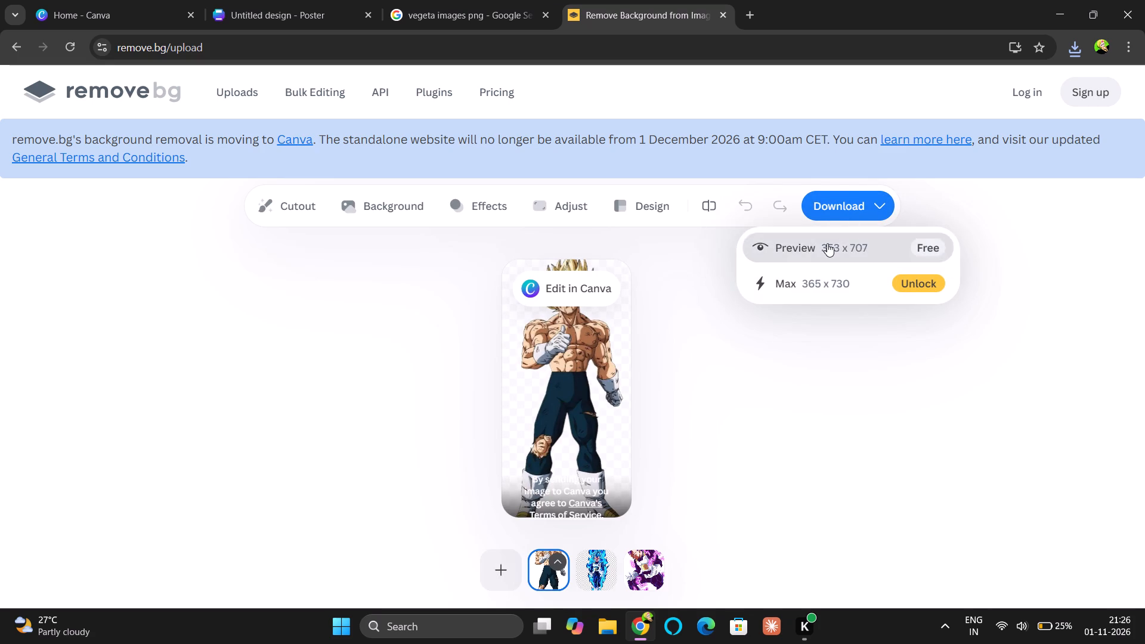
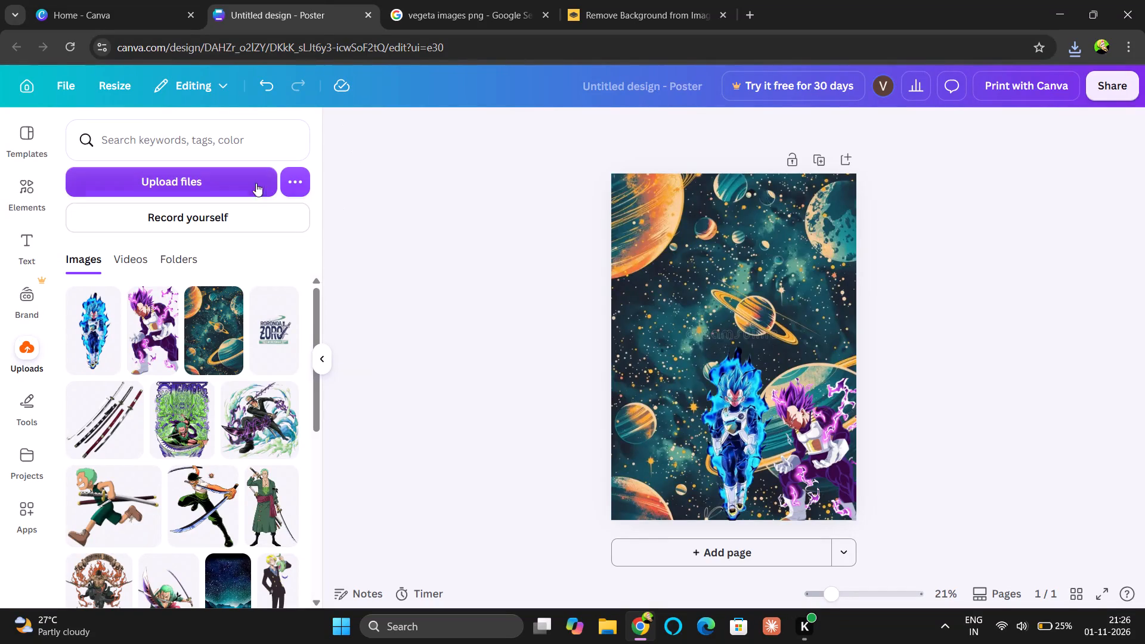
Upload images__2_-removebg-preview.png to the Canva poster design.
click(242, 174)
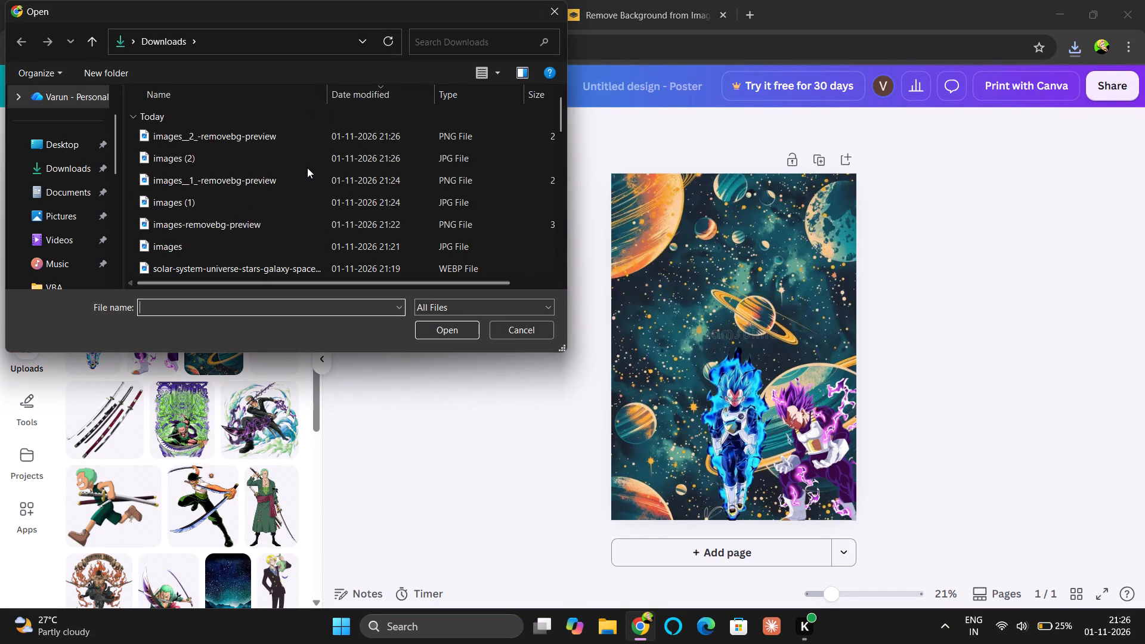
click(296, 137)
key(Return)
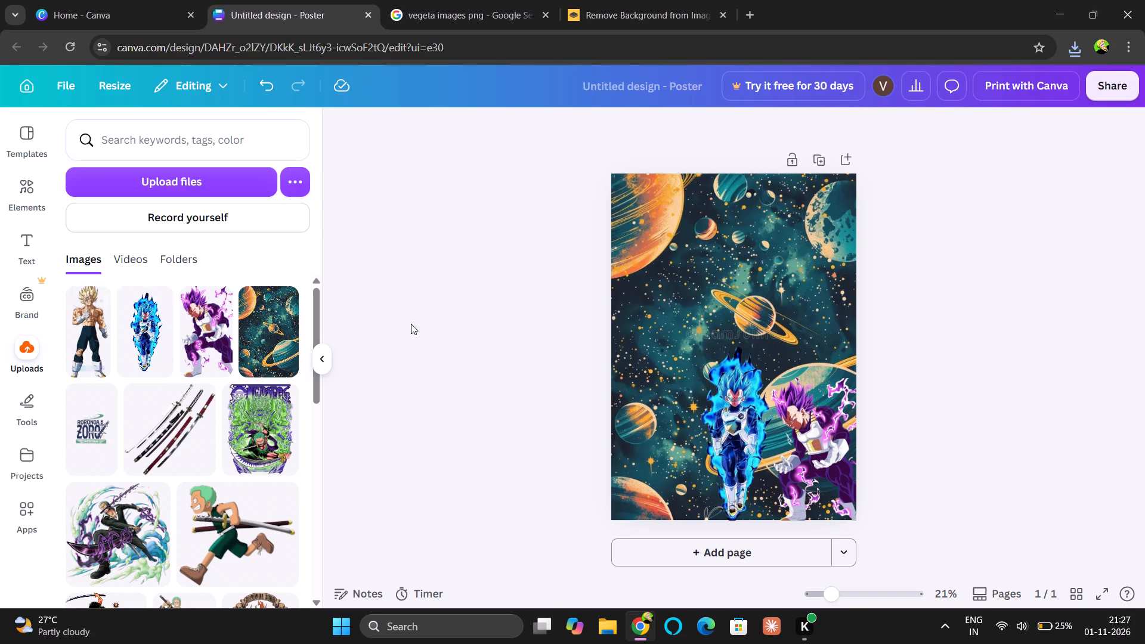
Add the shirtless golden-haired Vegeta cutout, shrink it to about 12.1 by 24.3, and place it at the poster's bottom, left of the blue-flame Vegeta.
click(99, 335)
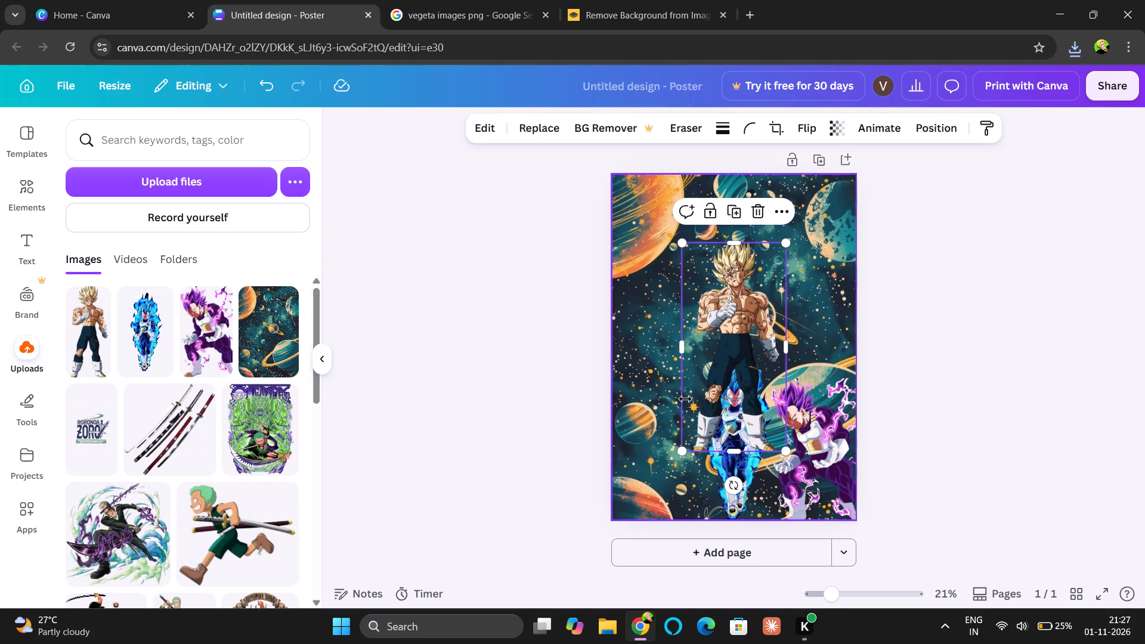
drag(790, 453, 766, 397)
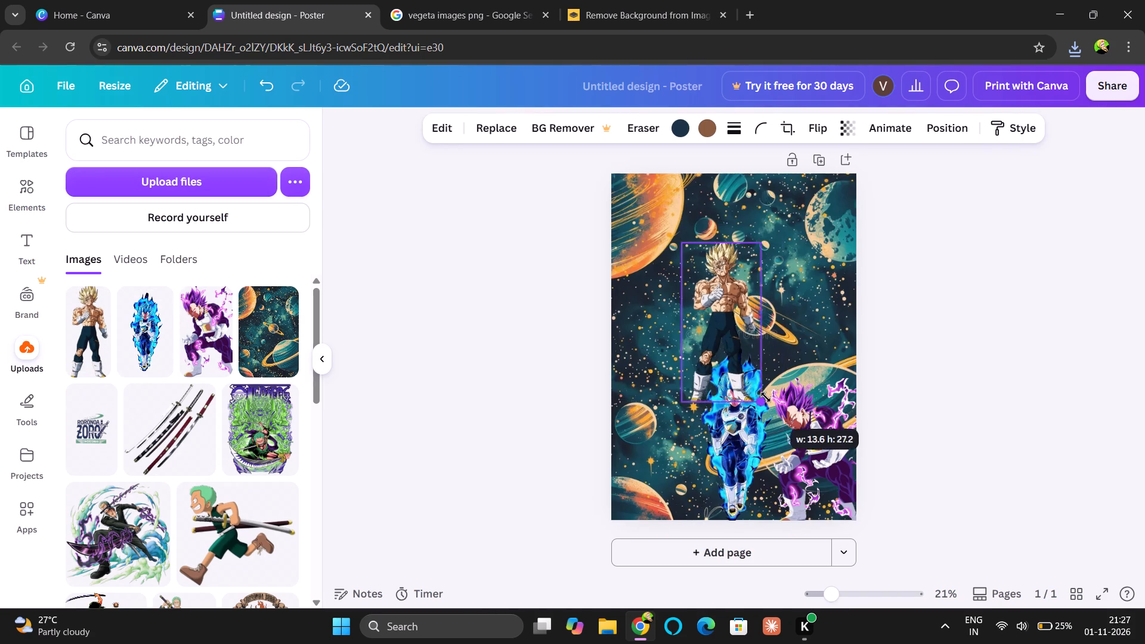
drag(766, 397, 760, 388)
drag(713, 299, 726, 252)
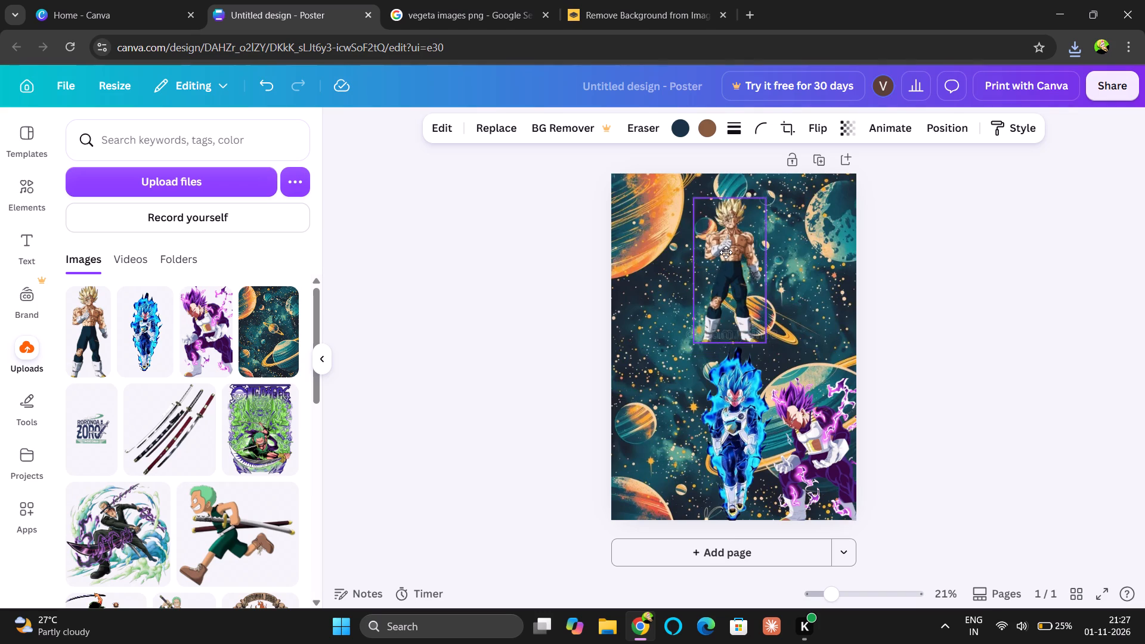
drag(726, 252, 643, 431)
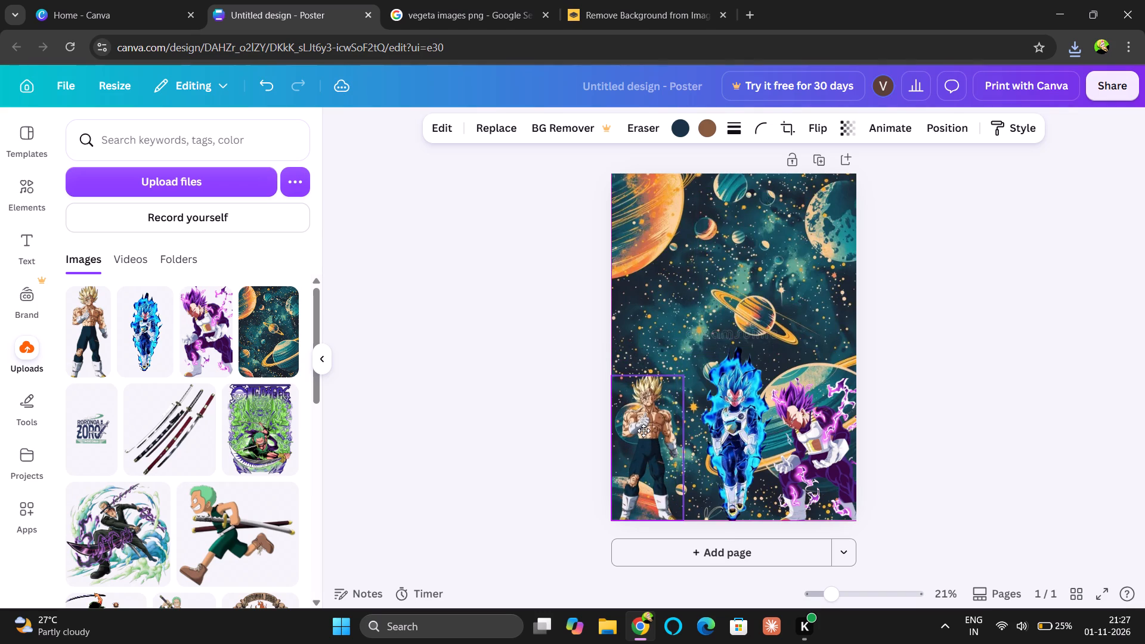
drag(643, 431, 639, 431)
drag(639, 431, 674, 431)
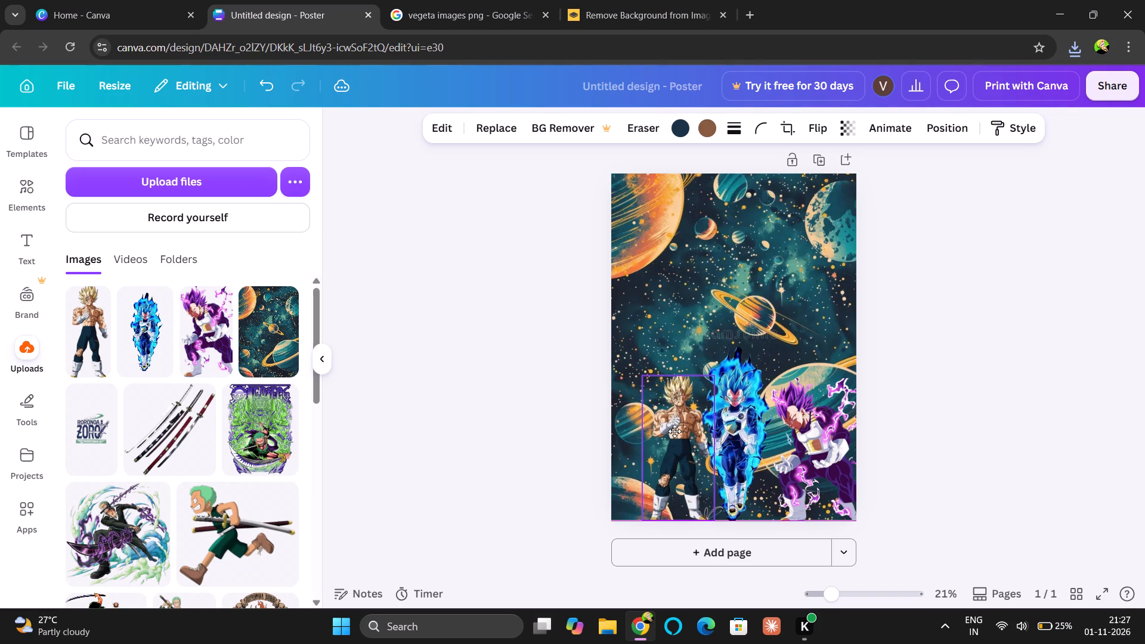
drag(674, 431, 681, 431)
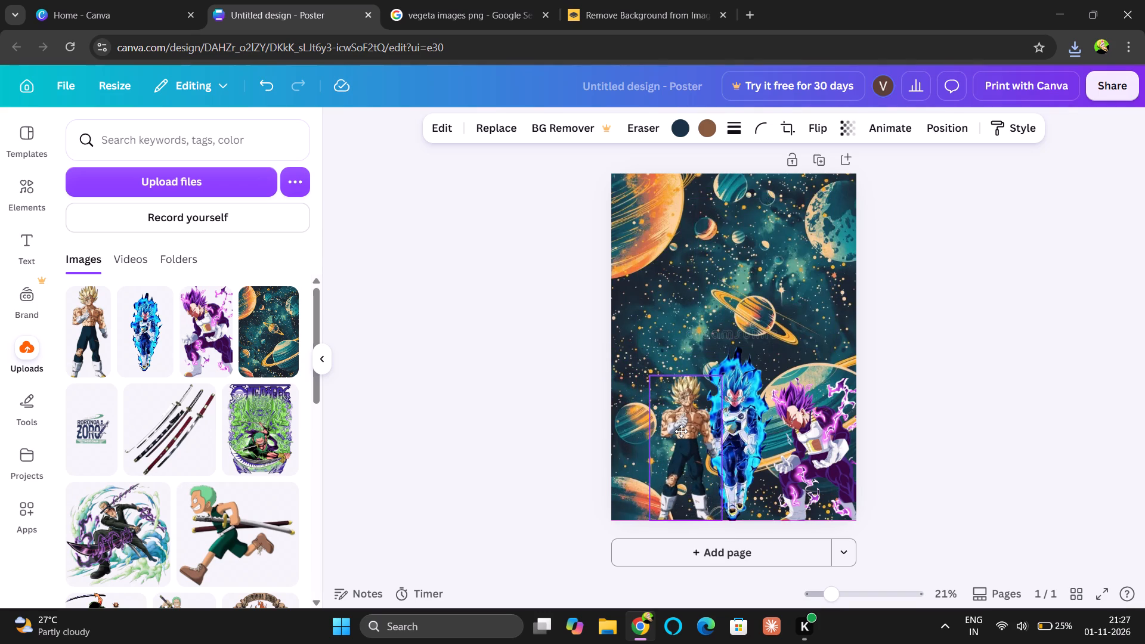
drag(681, 431, 636, 436)
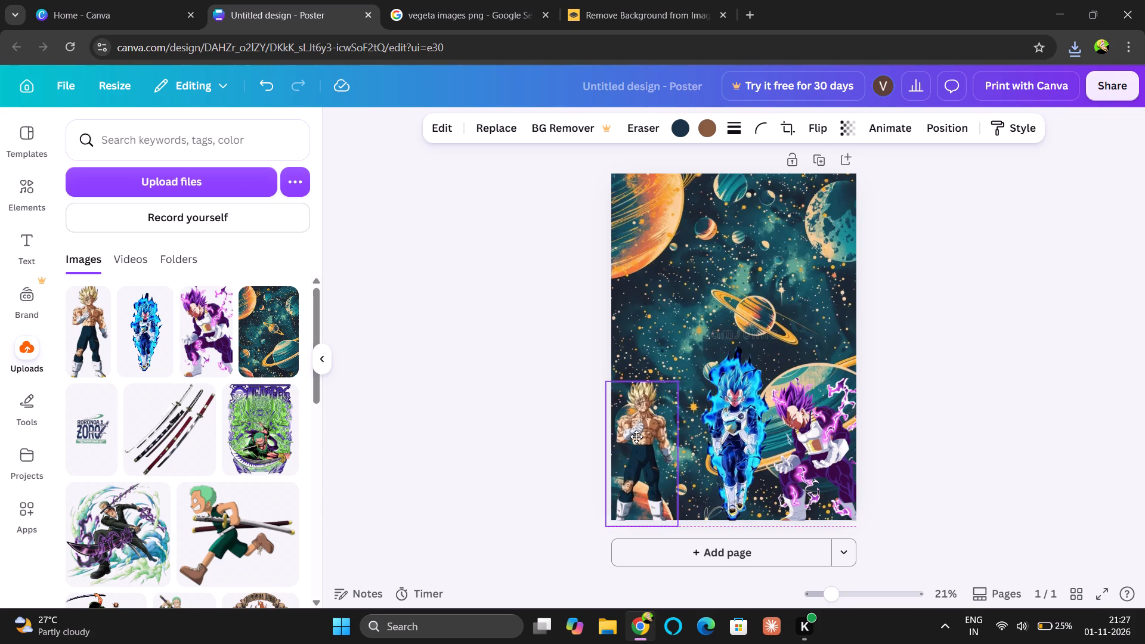
drag(636, 436, 636, 436)
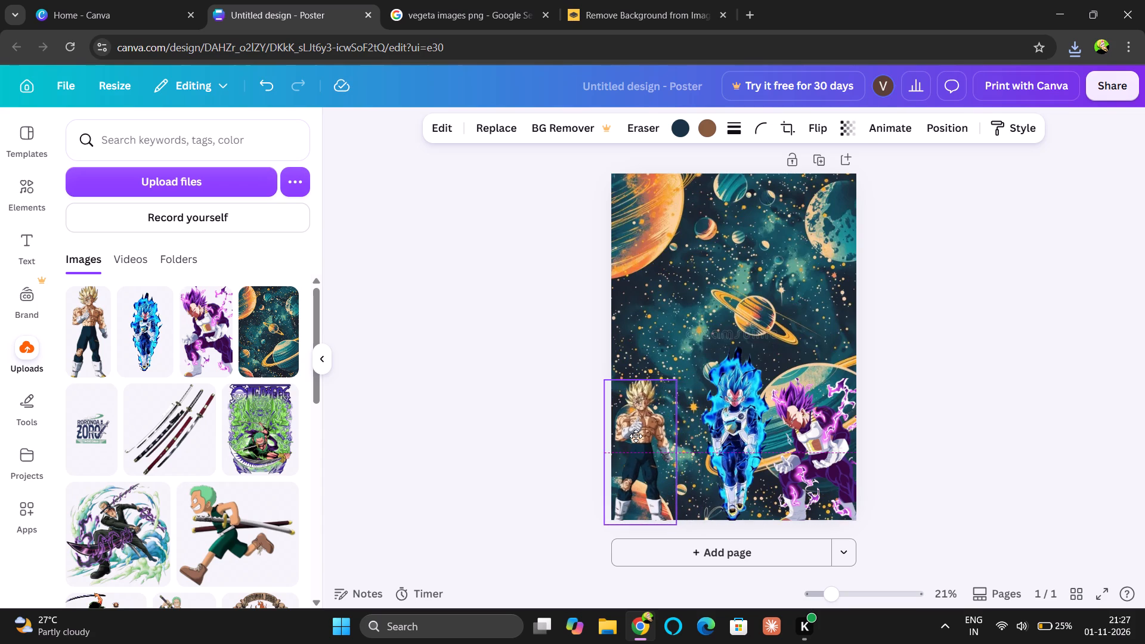
drag(636, 436, 674, 430)
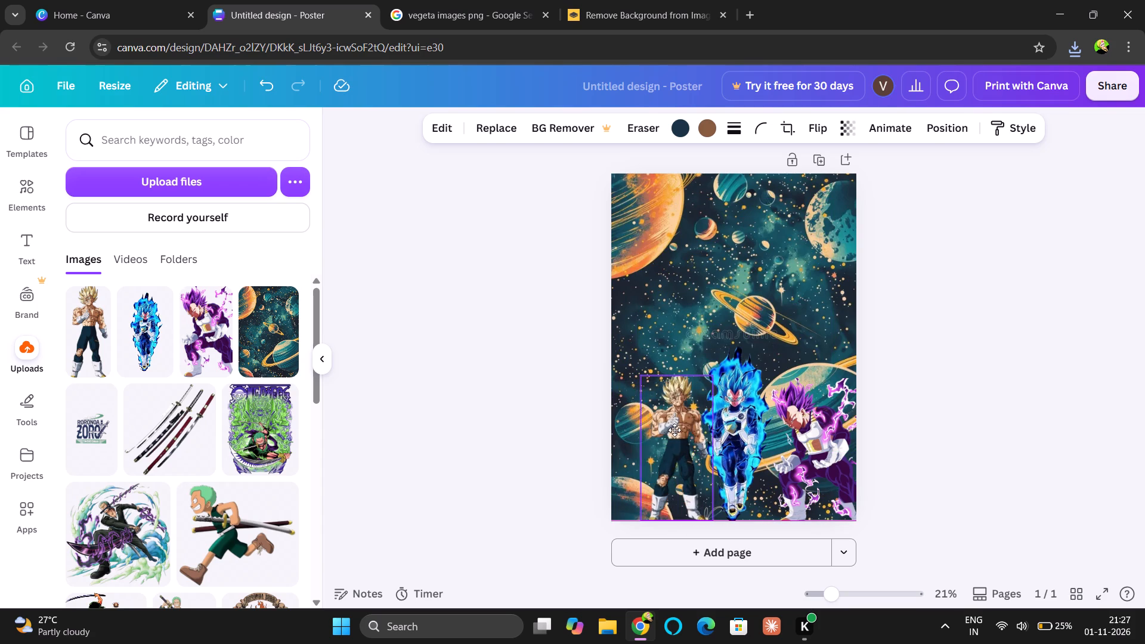
drag(674, 430, 680, 429)
click(722, 377)
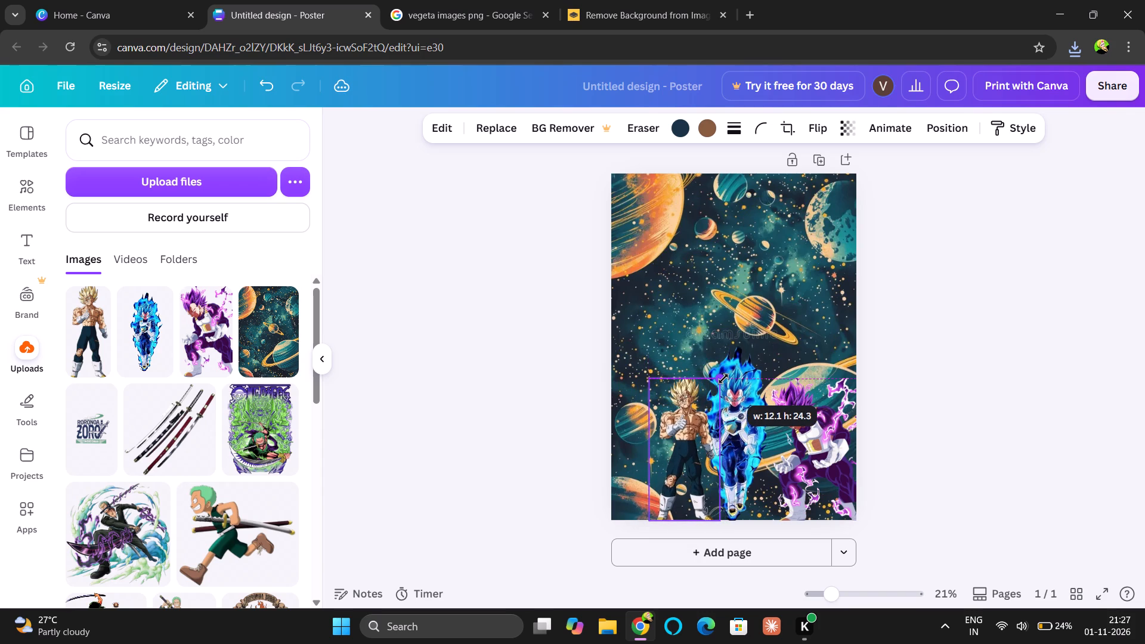
Shrink the blue-flame Vegeta cutout to about 20.3 by 32.3 and recentre it horizontally on the poster.
click(734, 386)
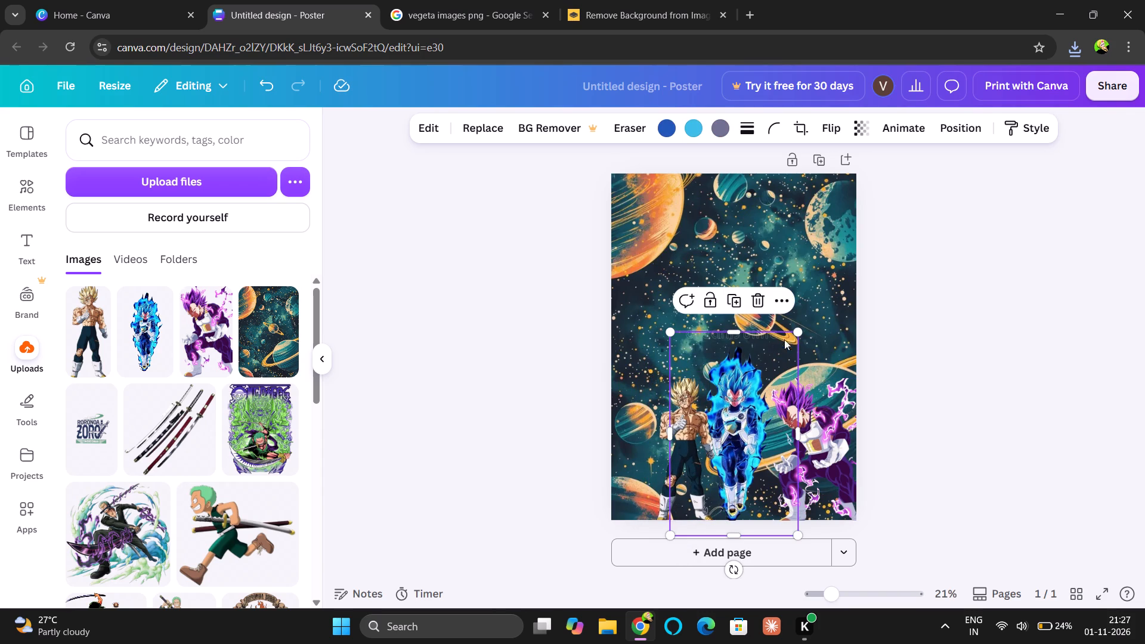
drag(798, 332, 797, 349)
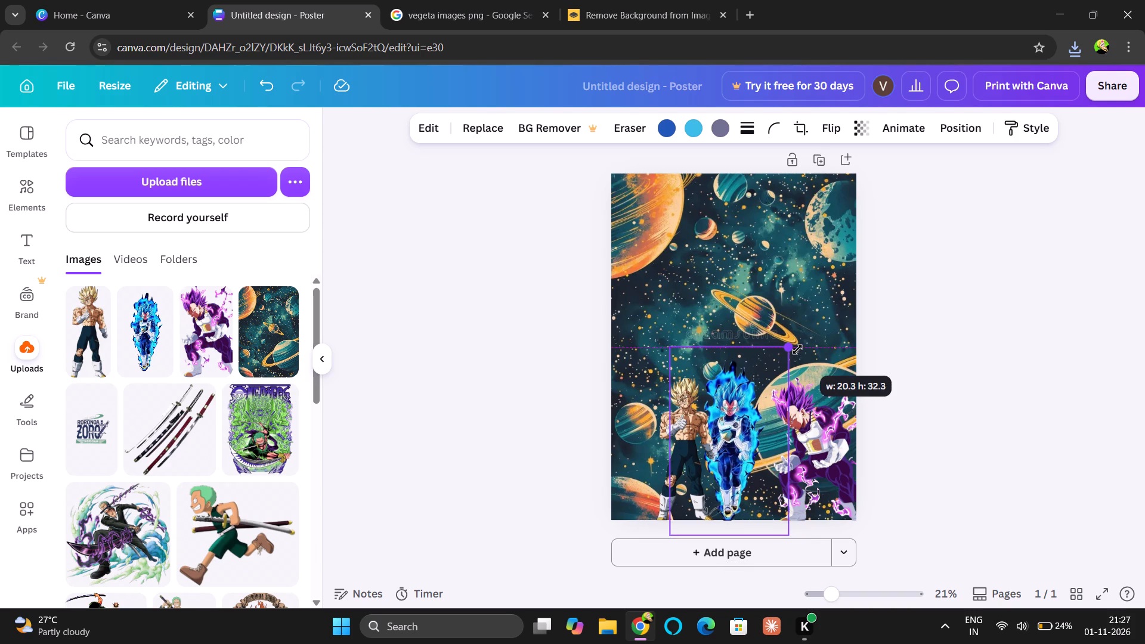
drag(797, 349, 799, 358)
click(732, 428)
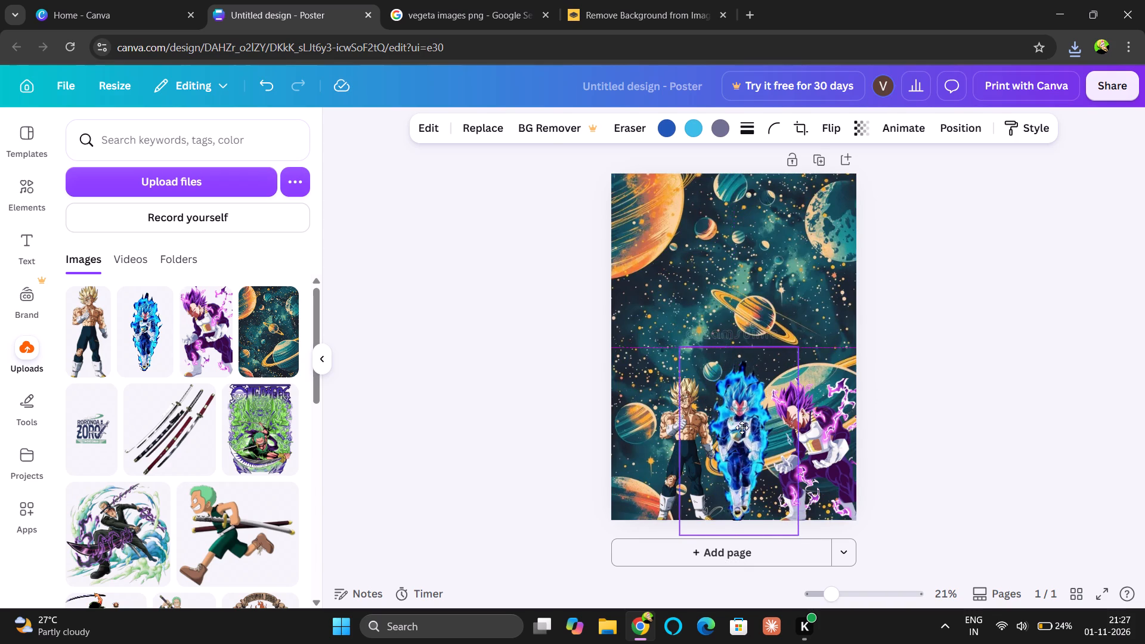
Move the golden-haired Vegeta behind the other cutouts in the layer order, one level above the space background.
click(684, 431)
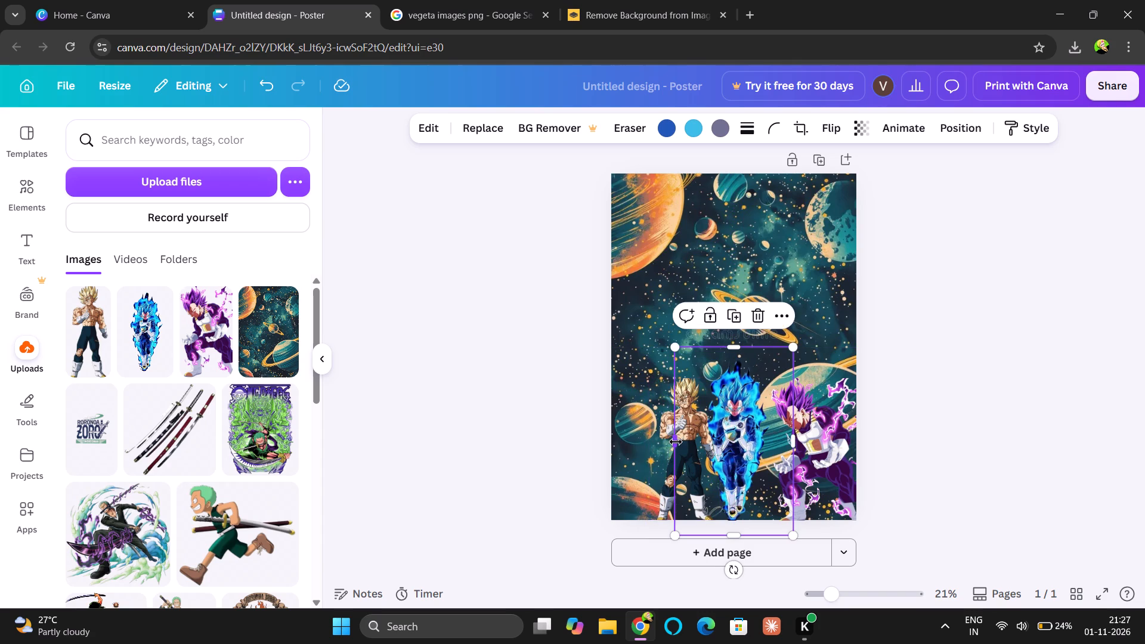
click(667, 448)
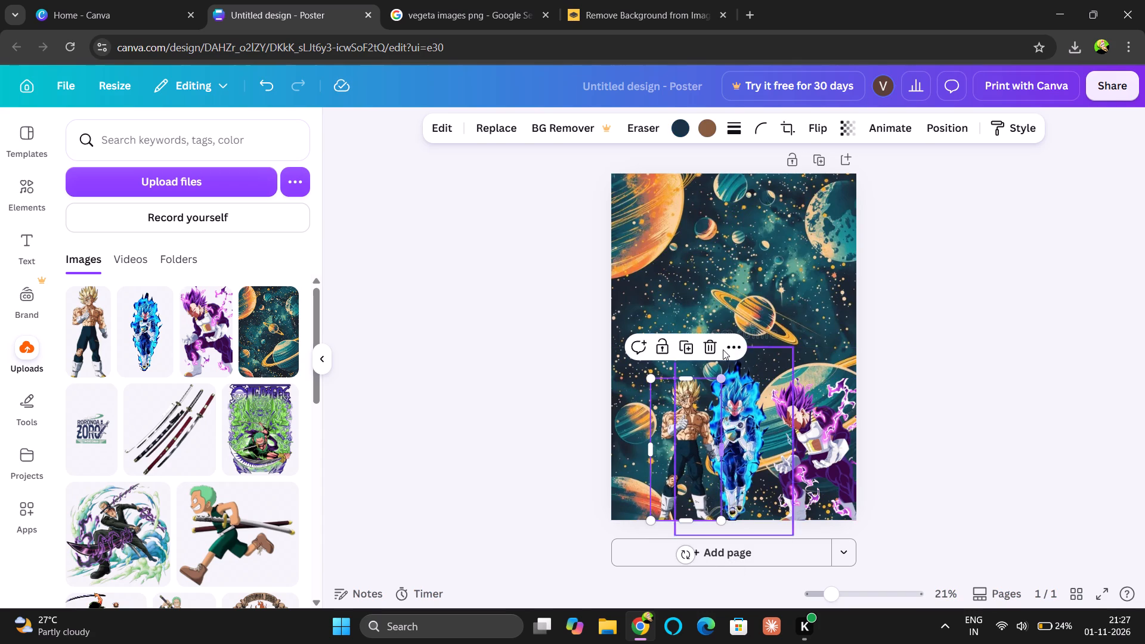
click(729, 345)
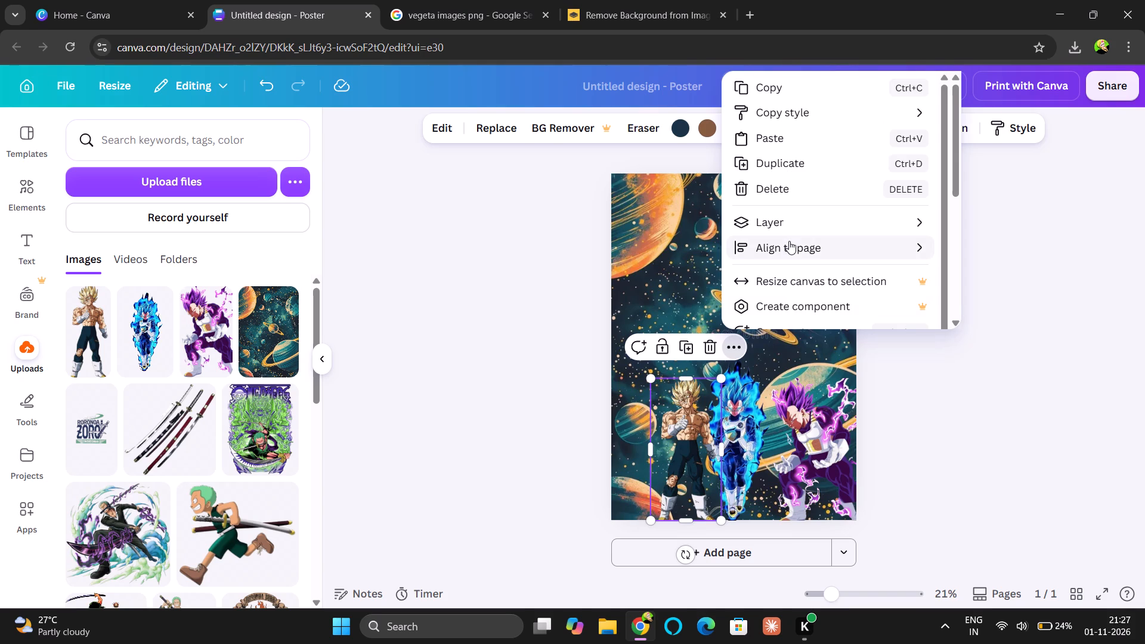
click(796, 215)
click(853, 223)
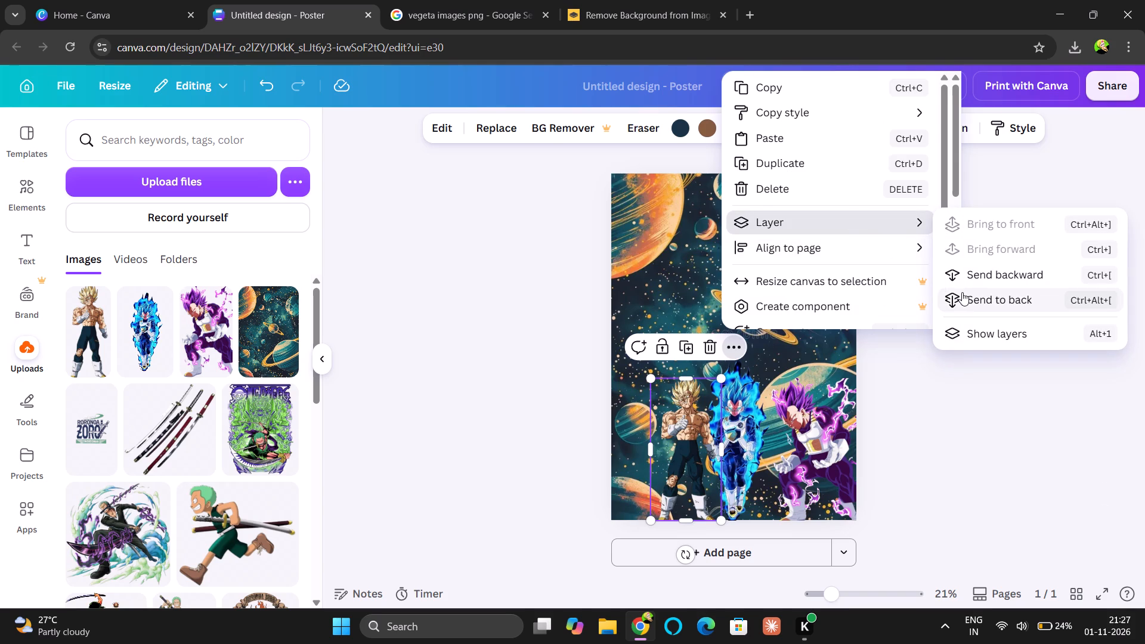
double_click(971, 280)
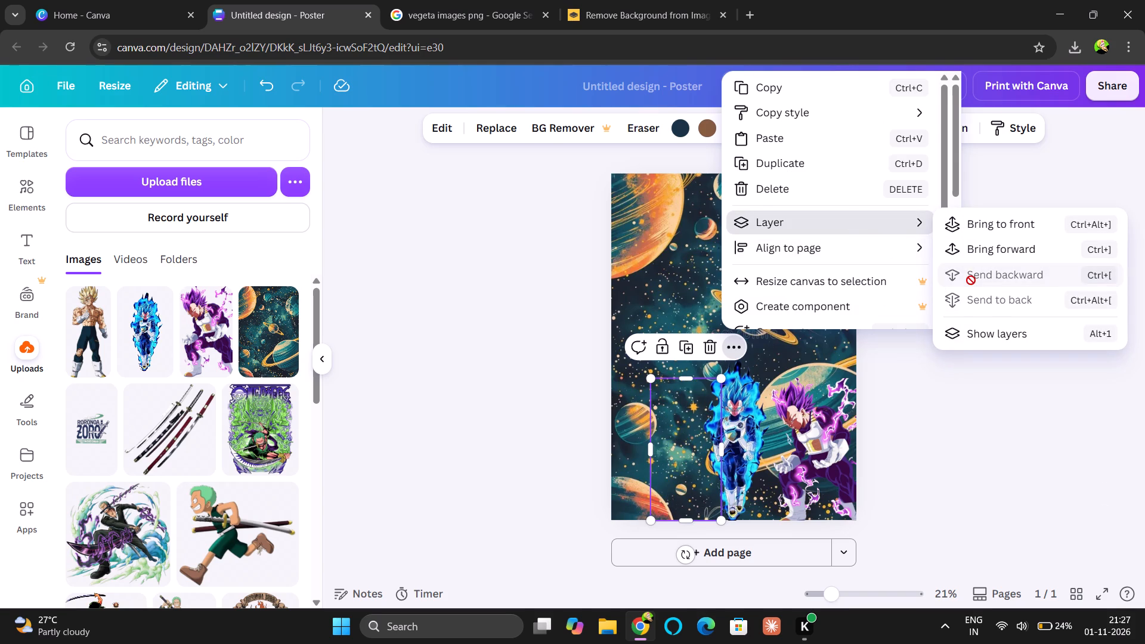
click(986, 246)
click(1019, 423)
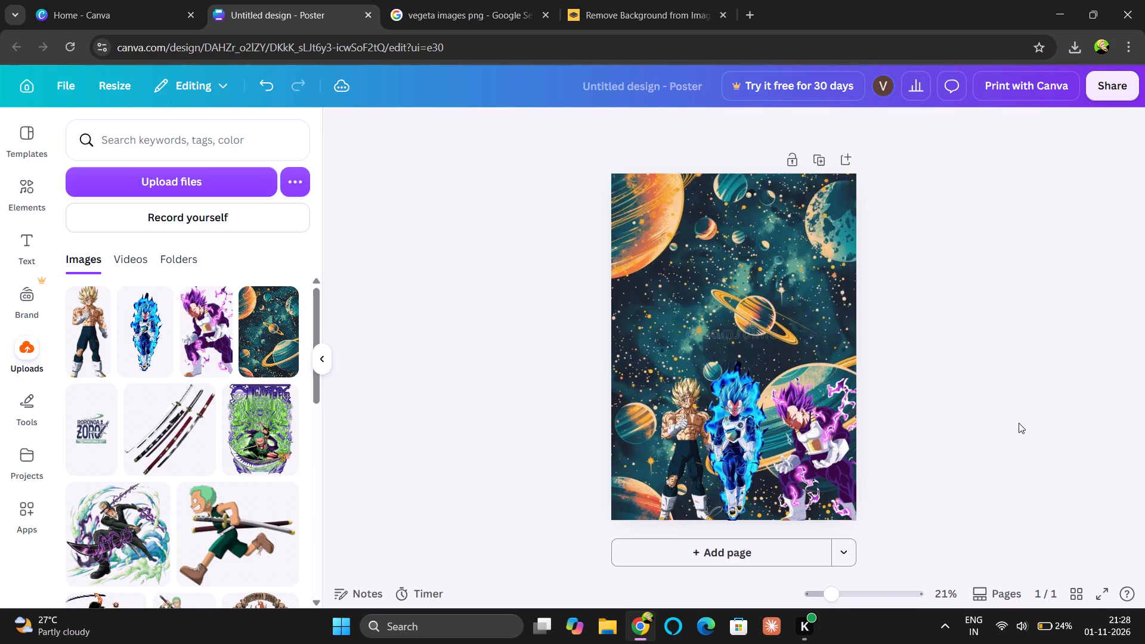
Nudge the purple Vegeta cutout slightly upward in the poster's bottom-right corner.
click(815, 436)
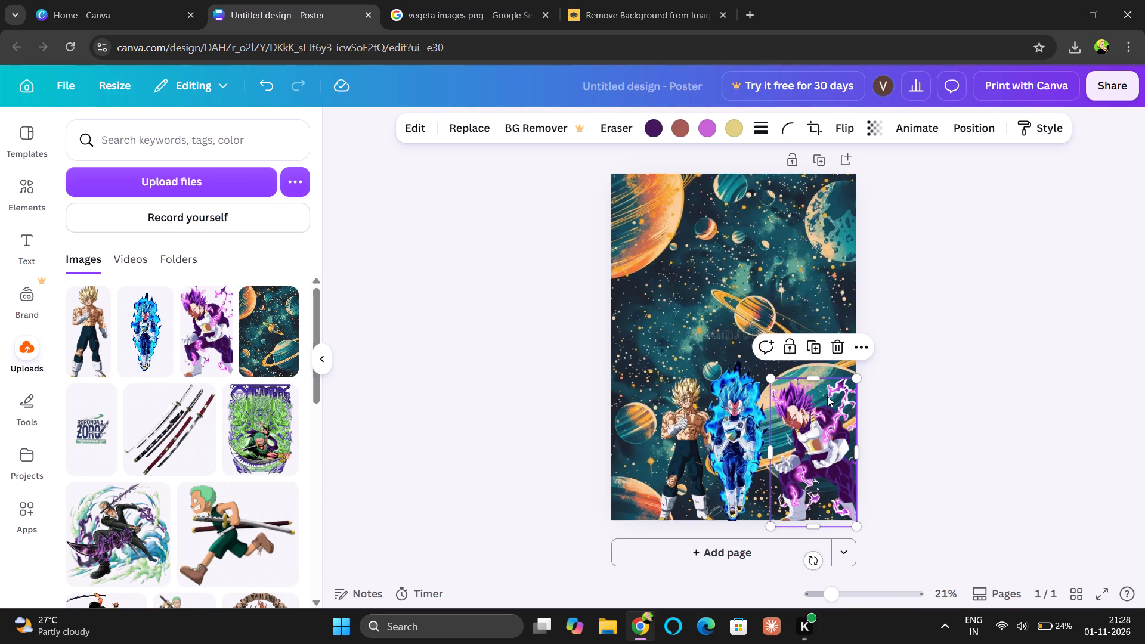
click(803, 417)
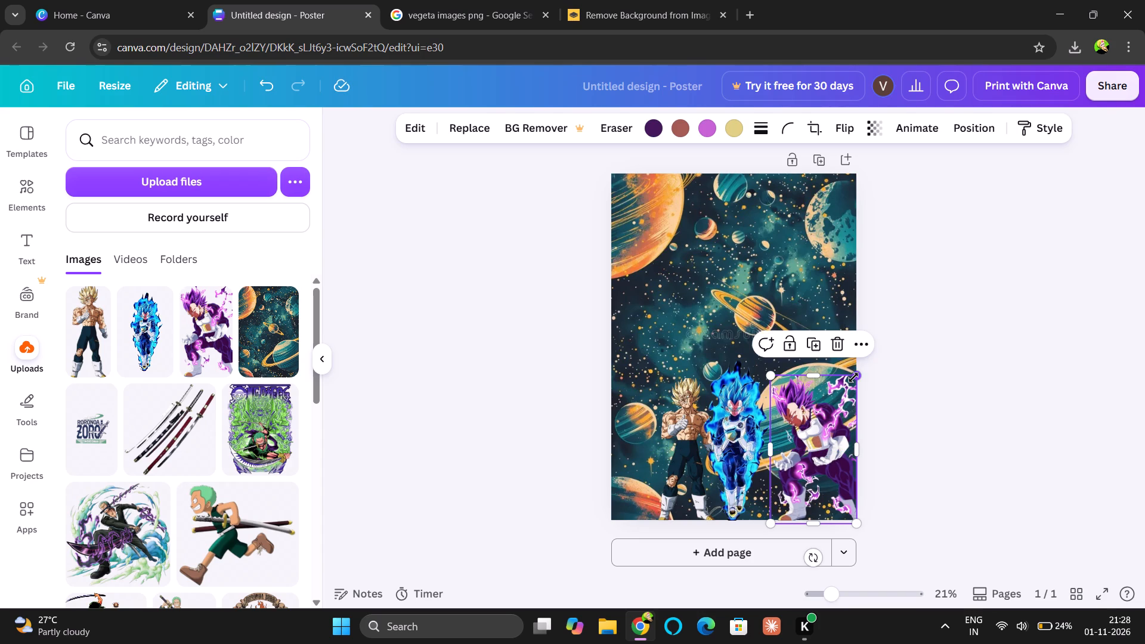
click(855, 377)
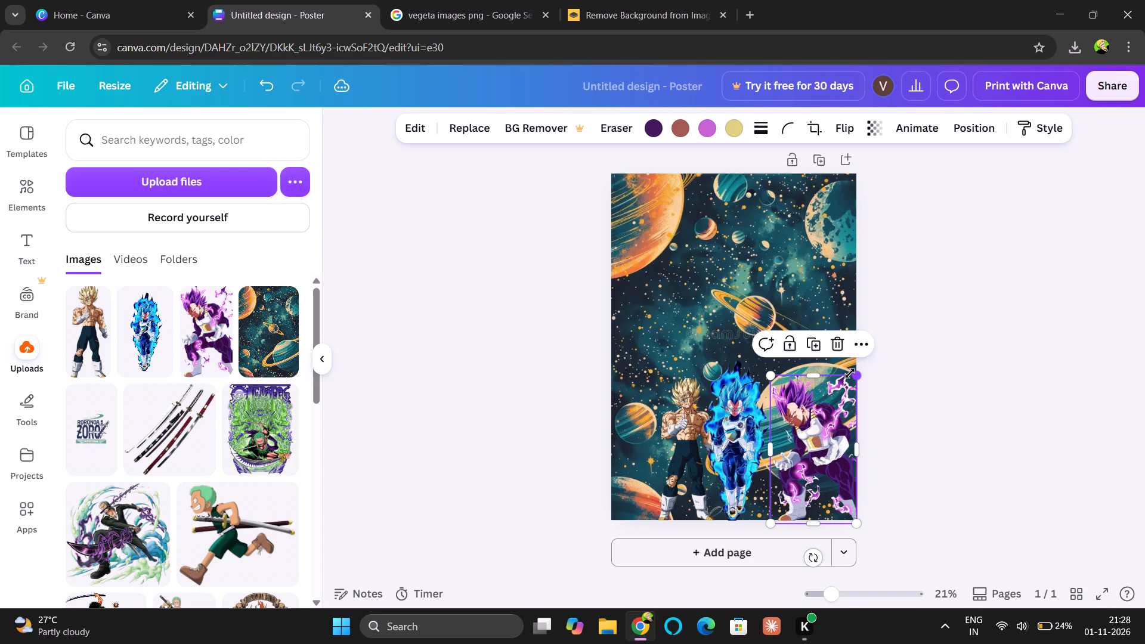
click(822, 428)
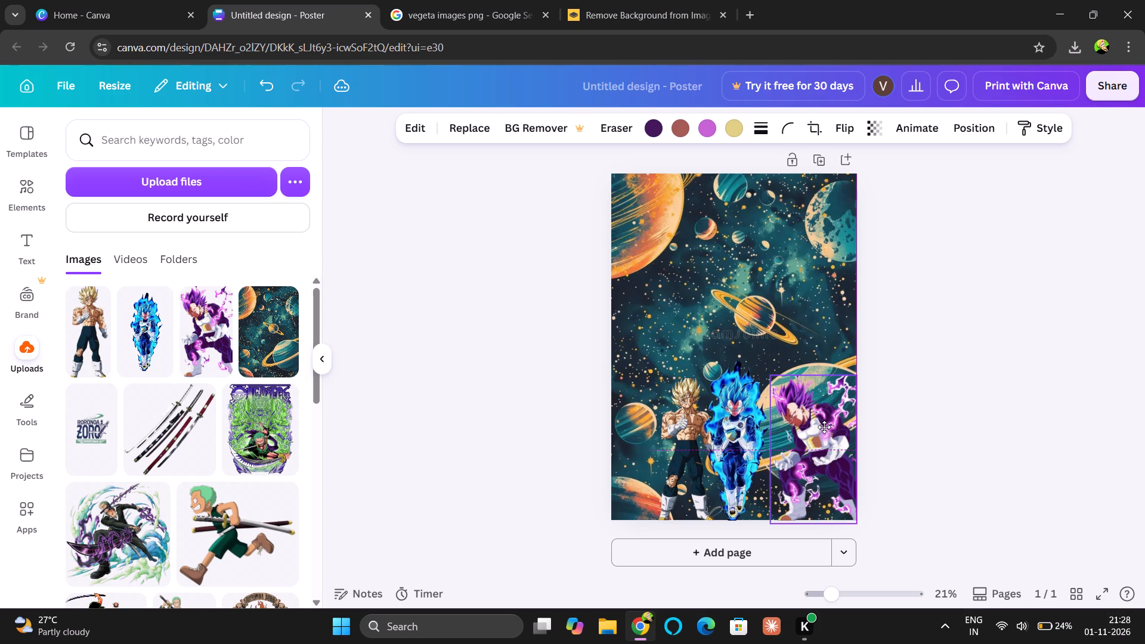
click(919, 451)
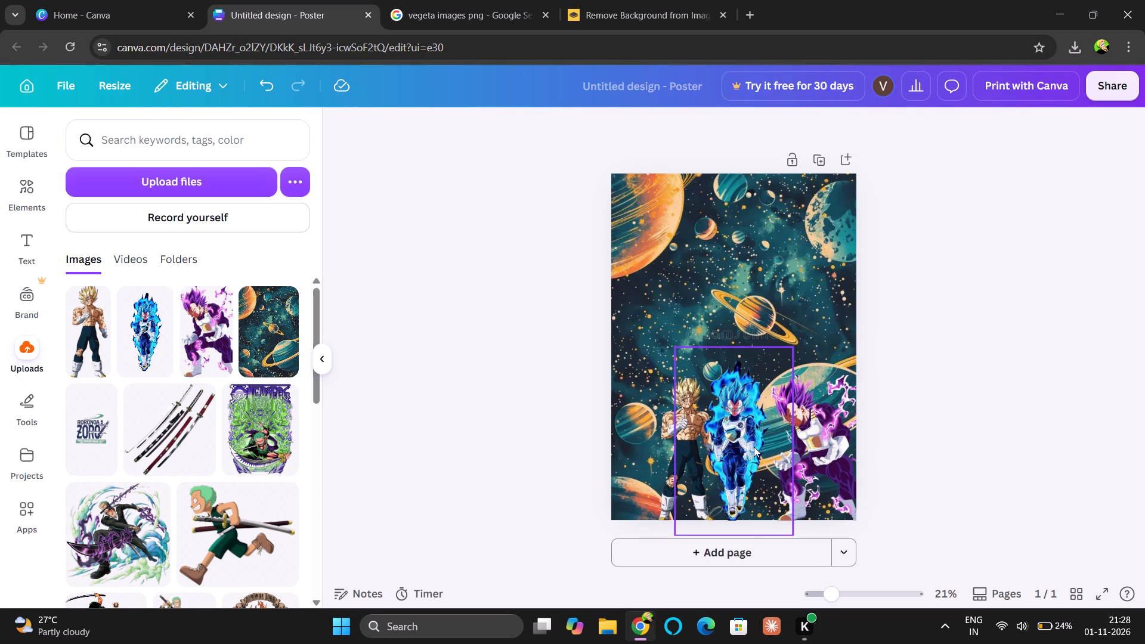
Crop the bottom of the blue-flame Vegeta image so that its frame ends at the poster's bottom edge.
click(737, 497)
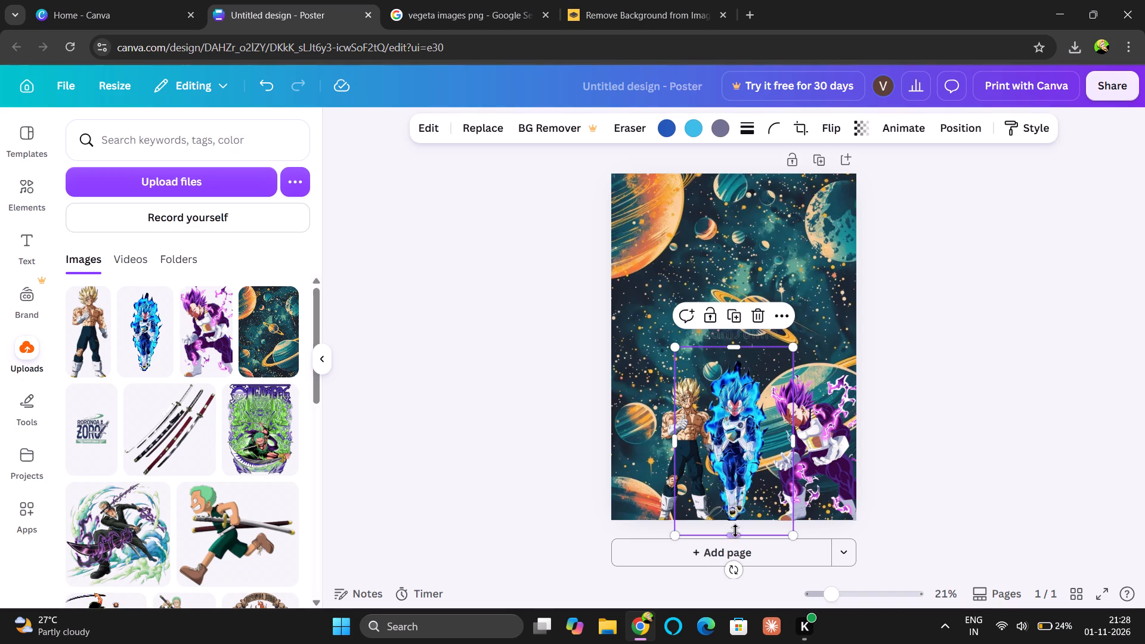
drag(735, 532, 736, 520)
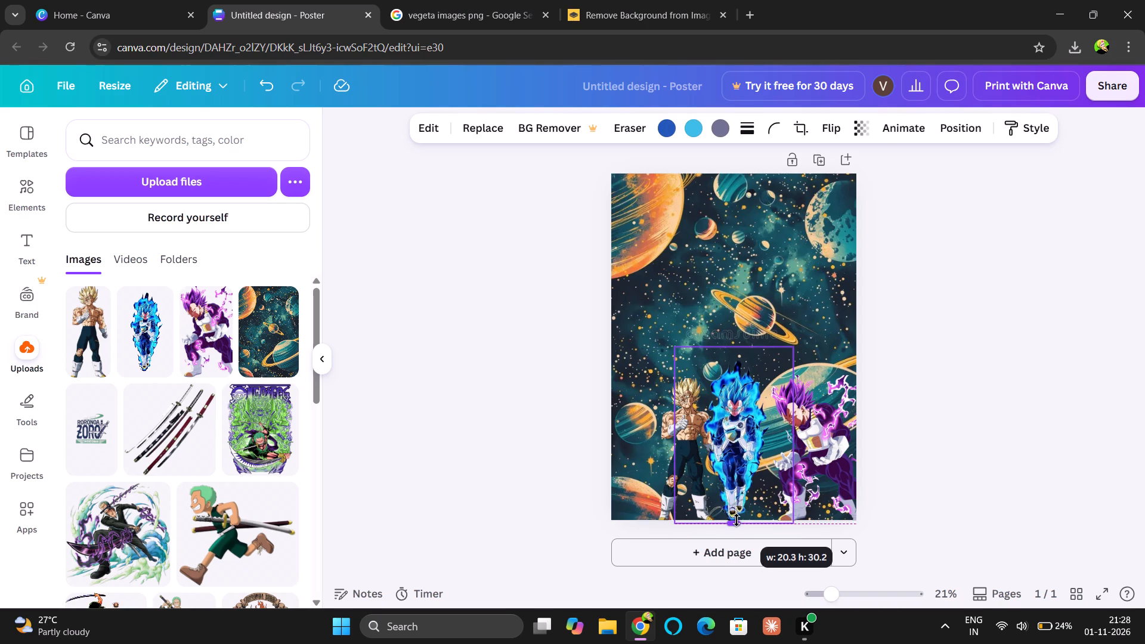
drag(736, 520, 738, 516)
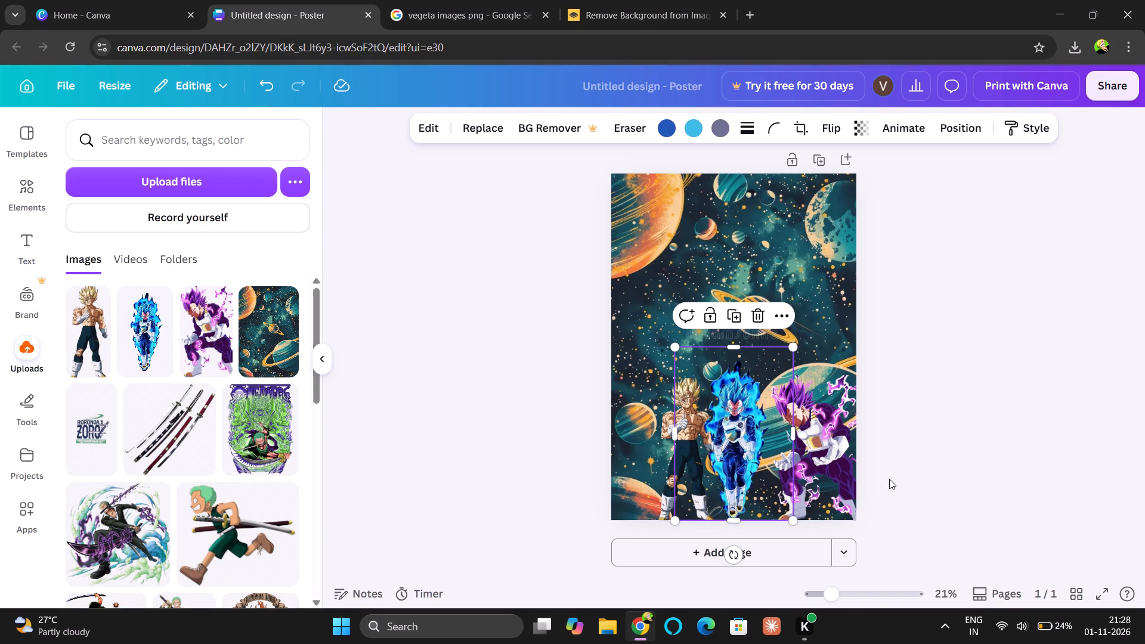
click(949, 445)
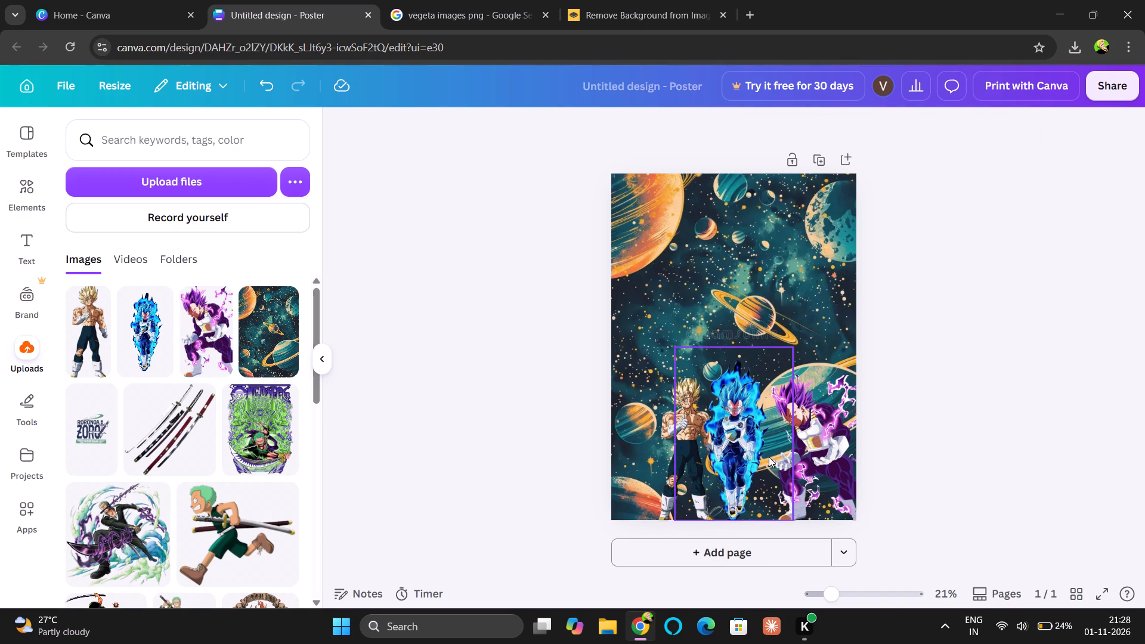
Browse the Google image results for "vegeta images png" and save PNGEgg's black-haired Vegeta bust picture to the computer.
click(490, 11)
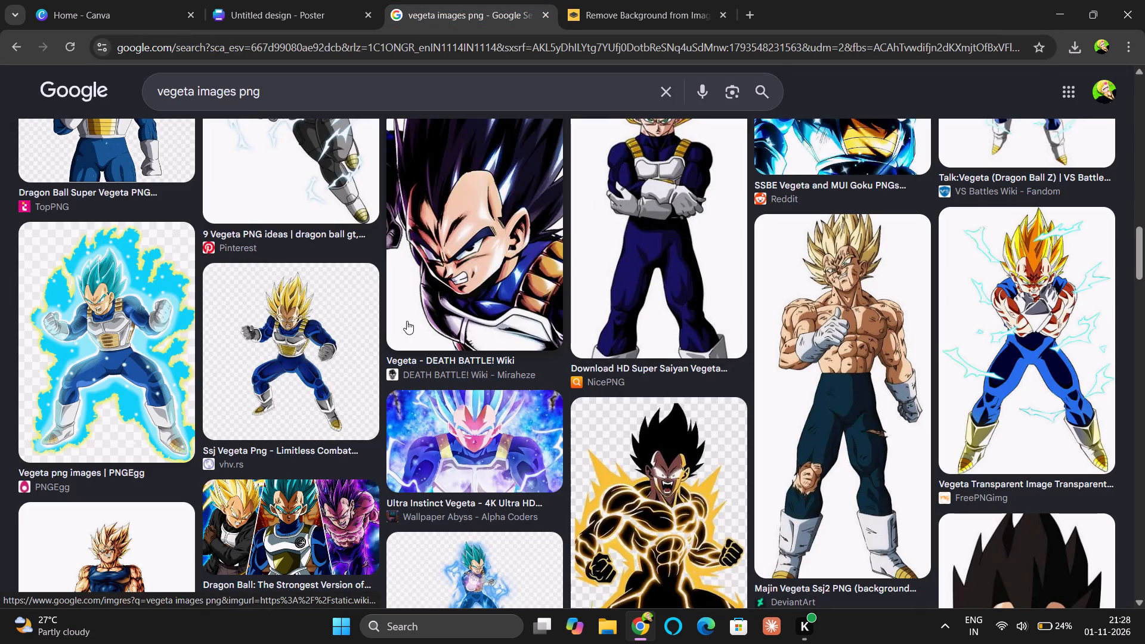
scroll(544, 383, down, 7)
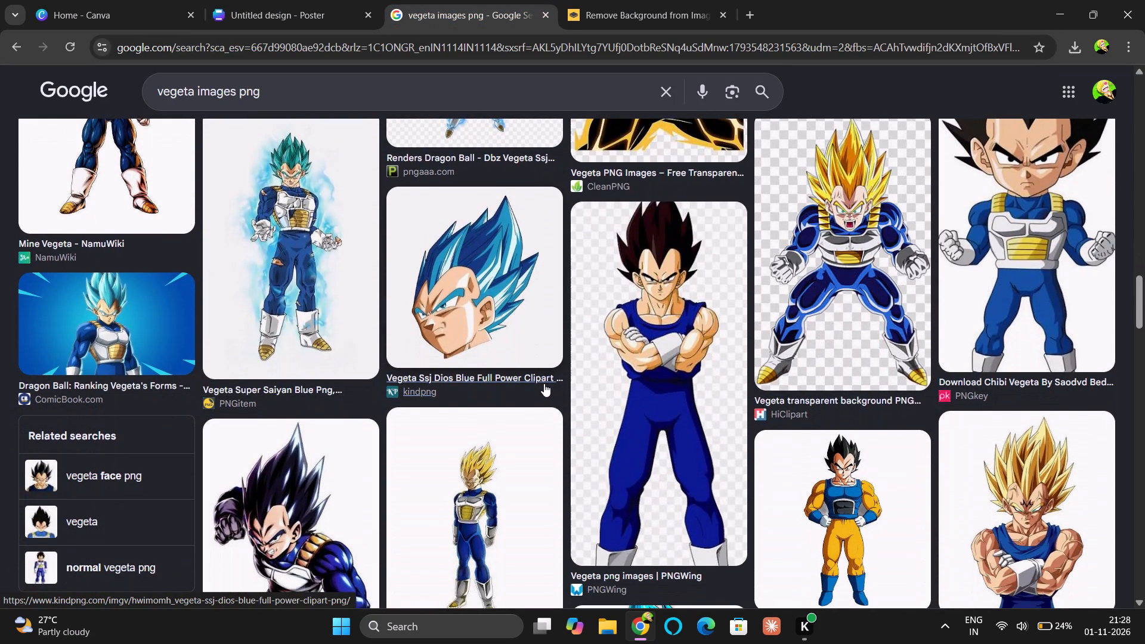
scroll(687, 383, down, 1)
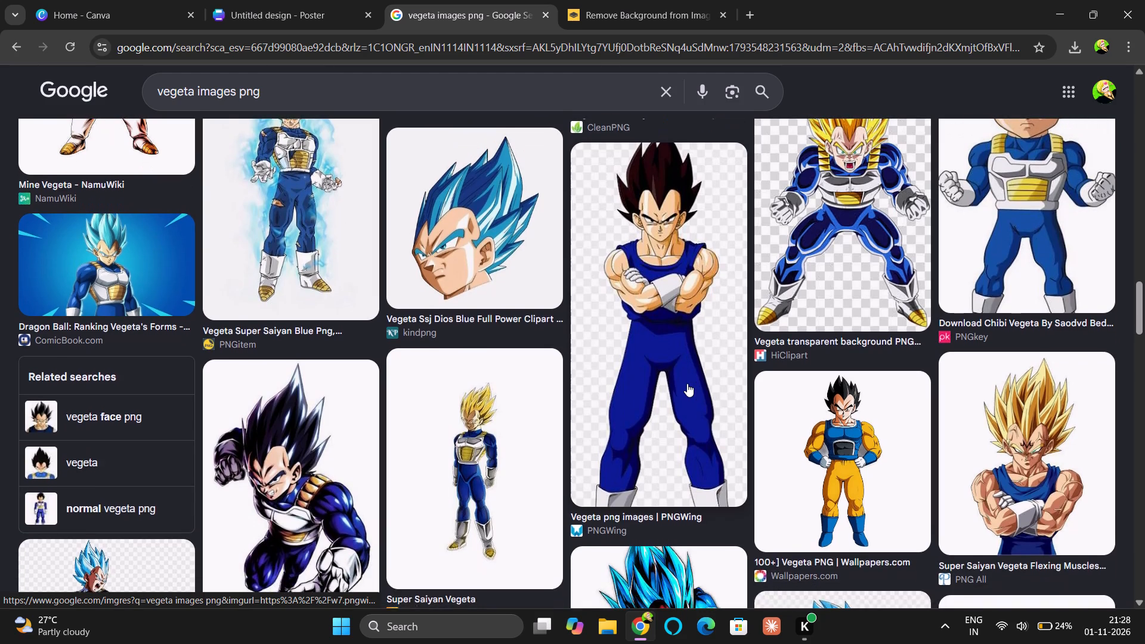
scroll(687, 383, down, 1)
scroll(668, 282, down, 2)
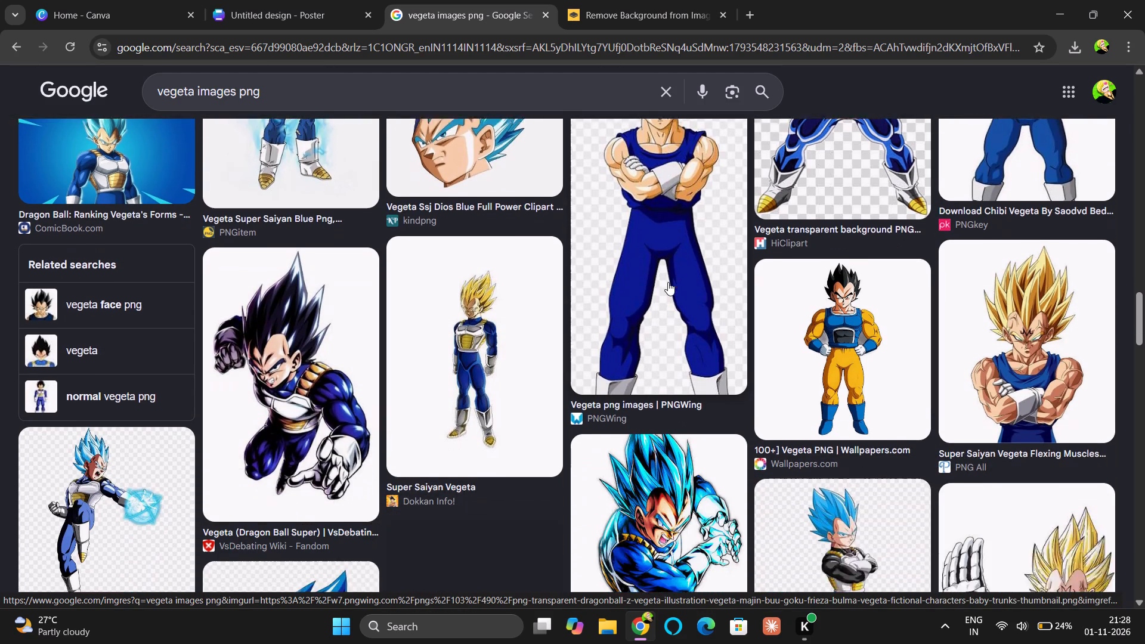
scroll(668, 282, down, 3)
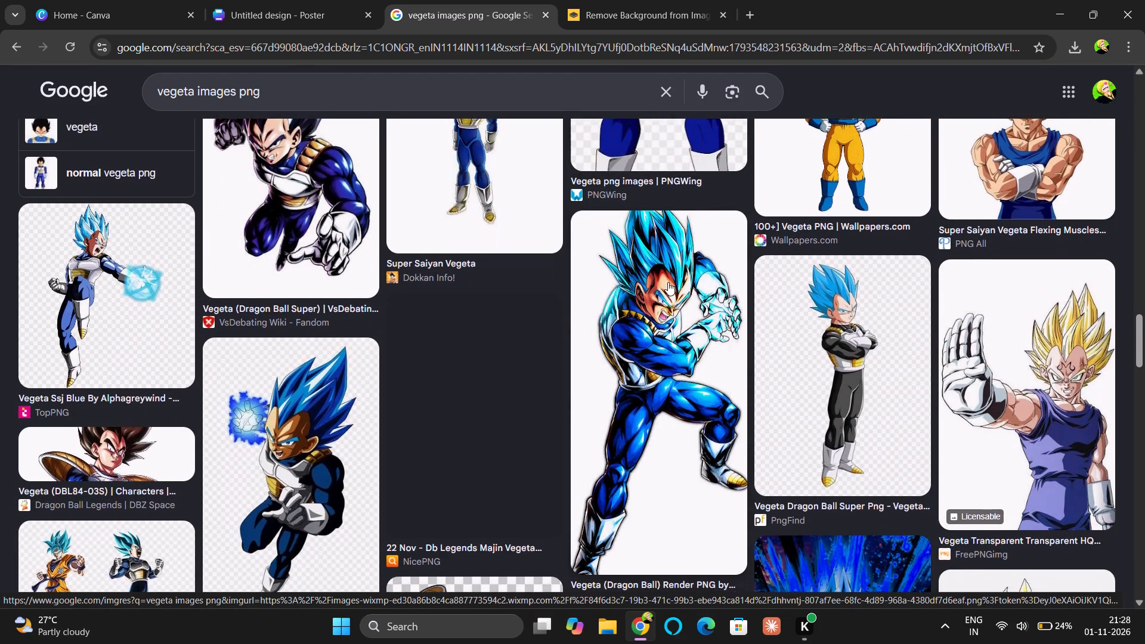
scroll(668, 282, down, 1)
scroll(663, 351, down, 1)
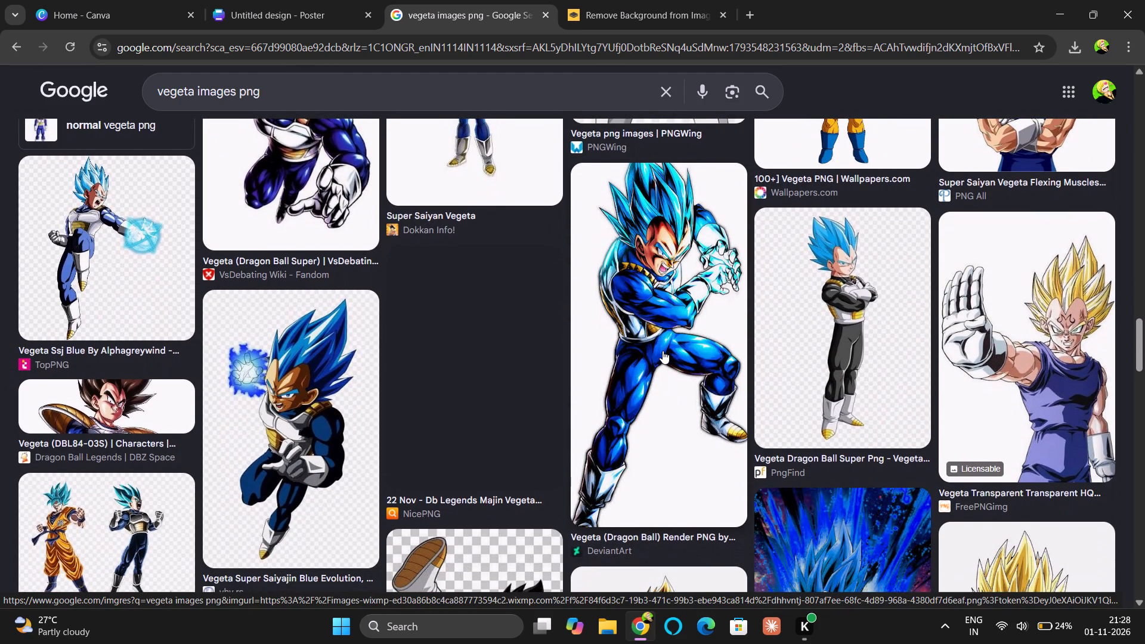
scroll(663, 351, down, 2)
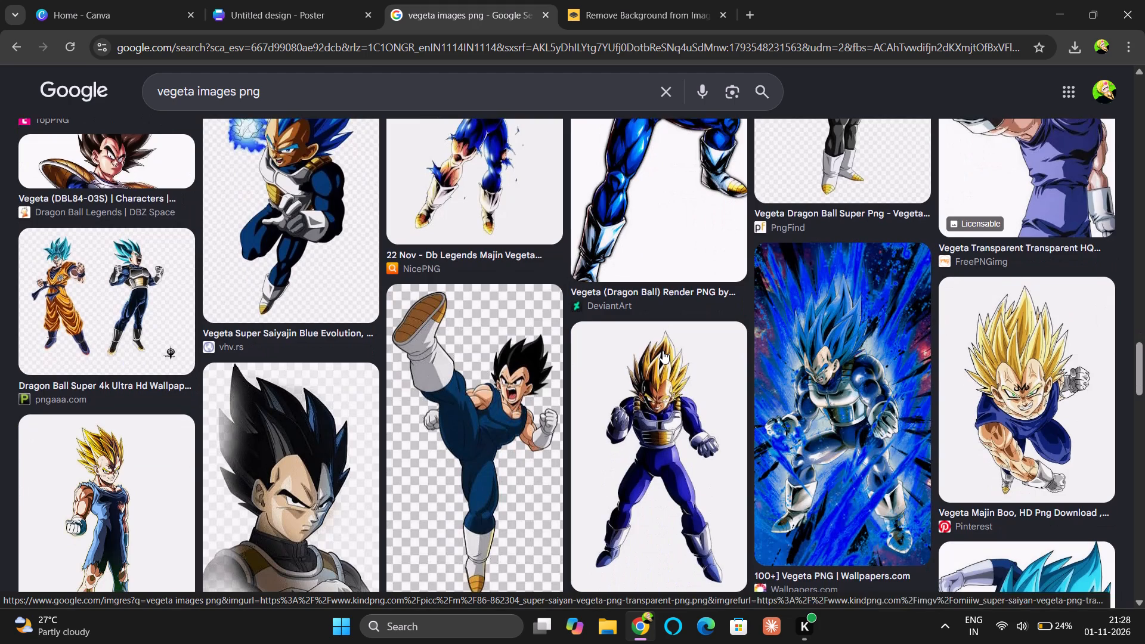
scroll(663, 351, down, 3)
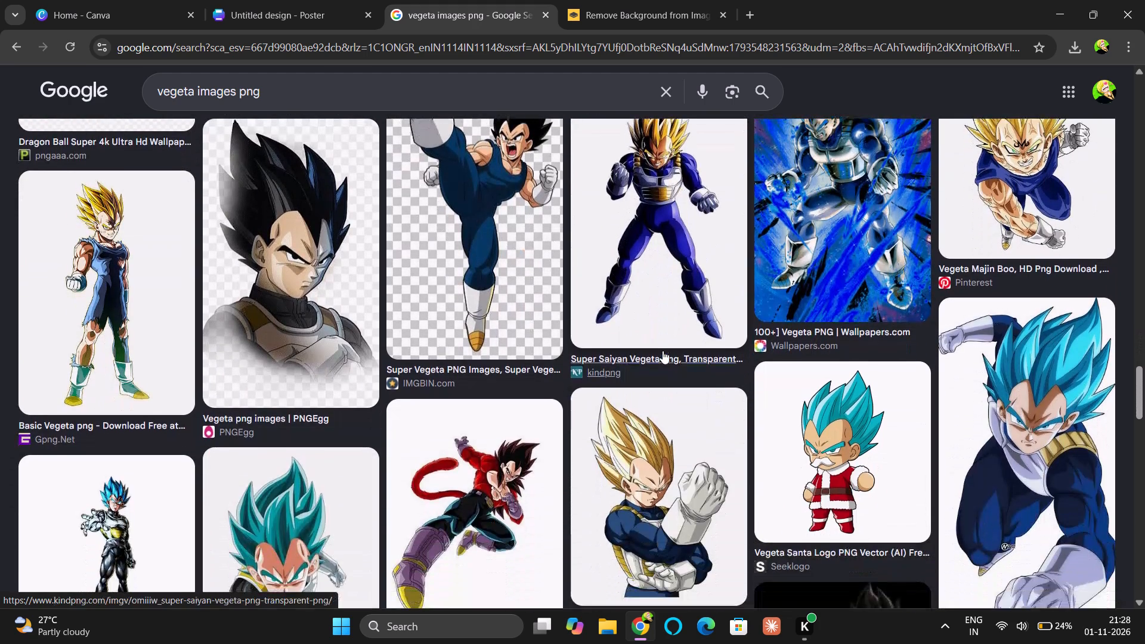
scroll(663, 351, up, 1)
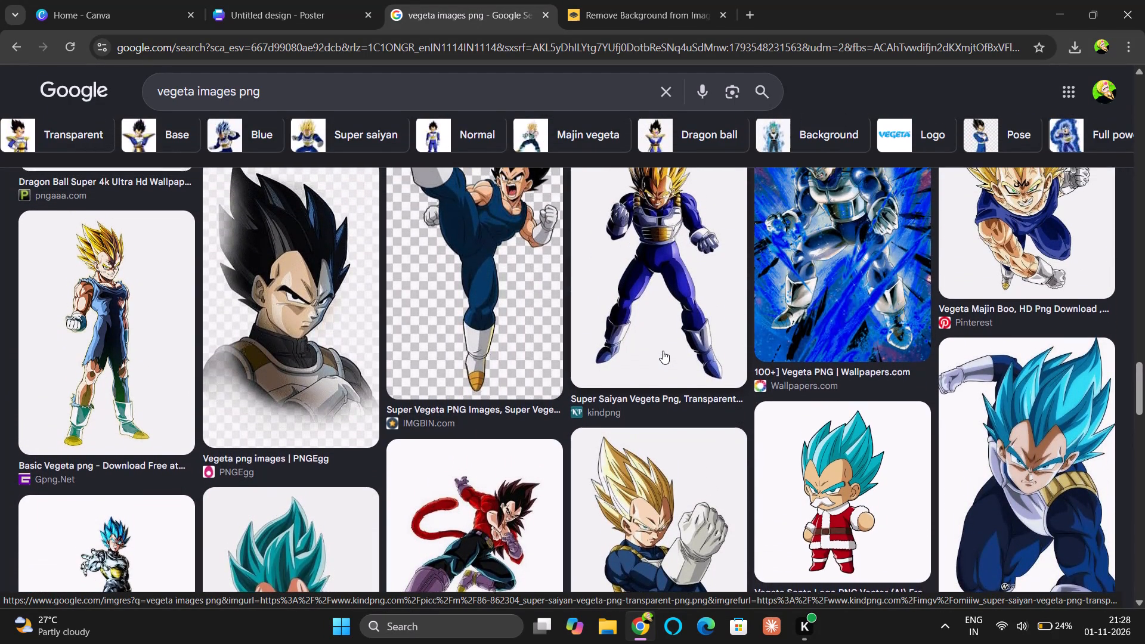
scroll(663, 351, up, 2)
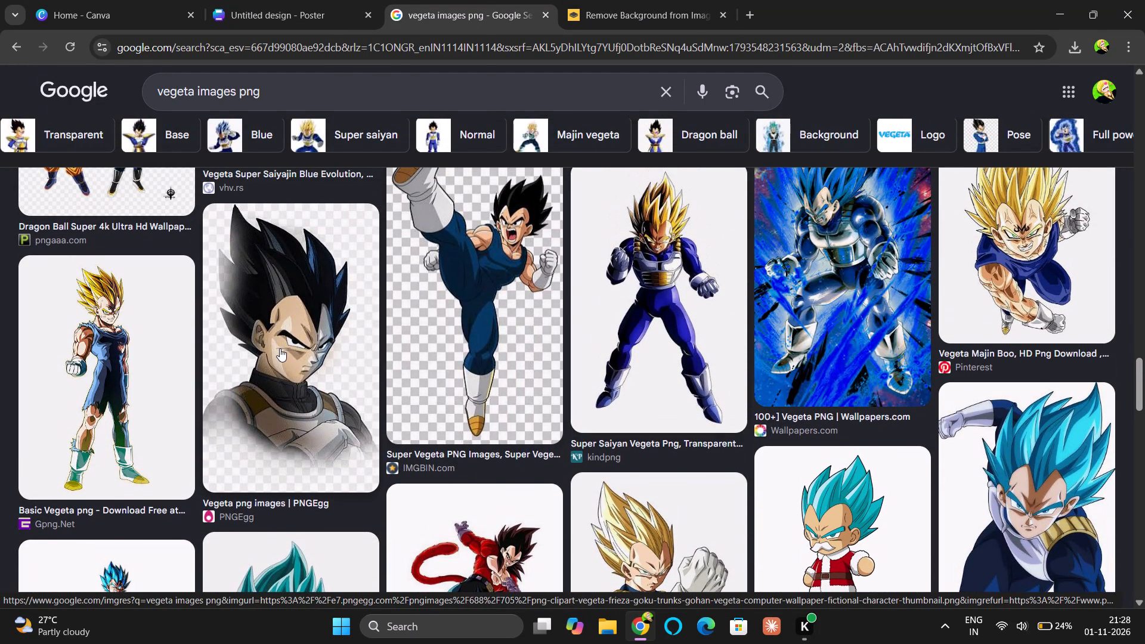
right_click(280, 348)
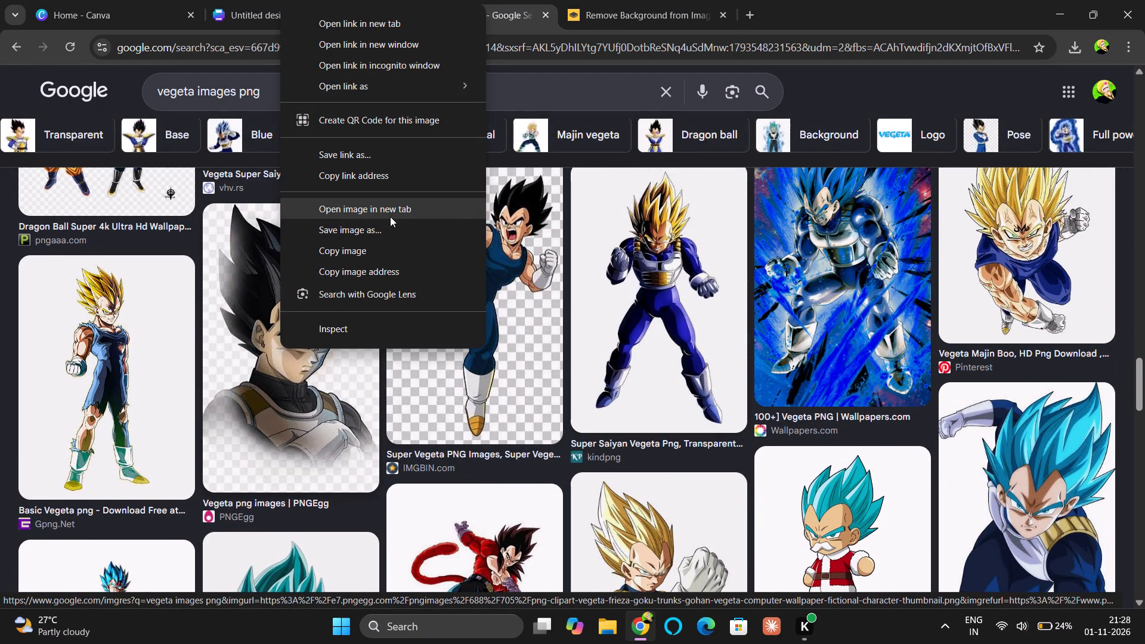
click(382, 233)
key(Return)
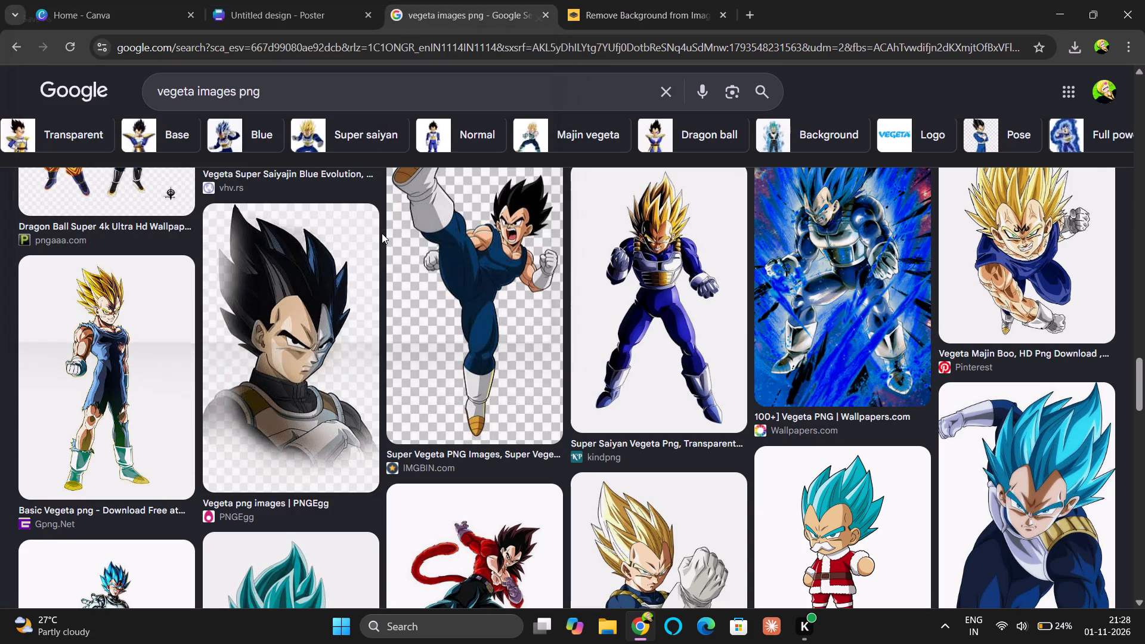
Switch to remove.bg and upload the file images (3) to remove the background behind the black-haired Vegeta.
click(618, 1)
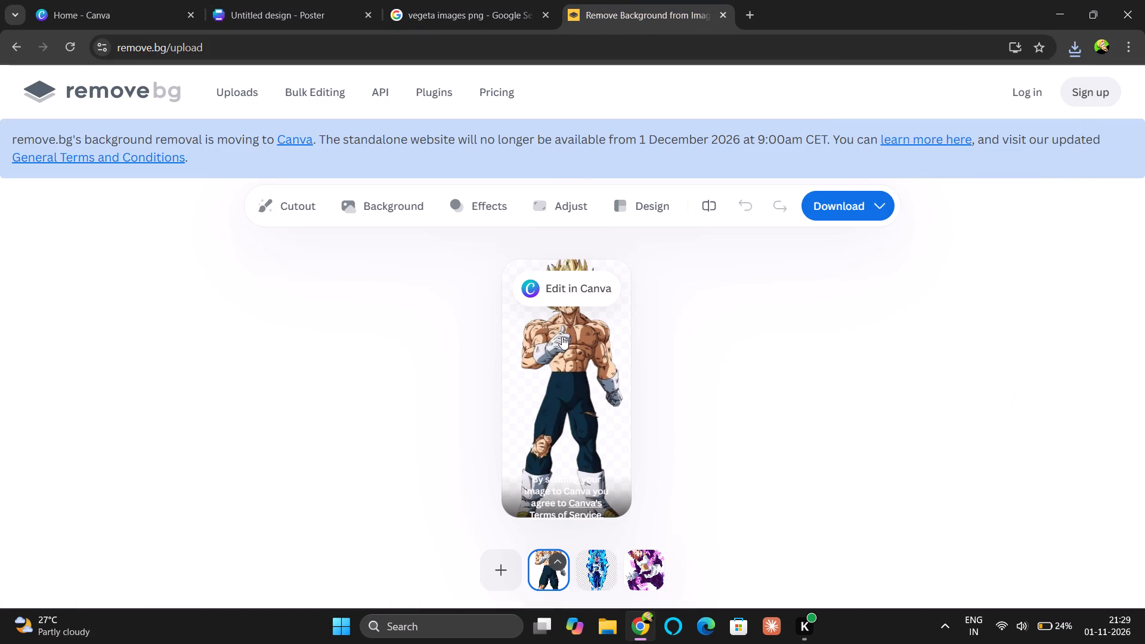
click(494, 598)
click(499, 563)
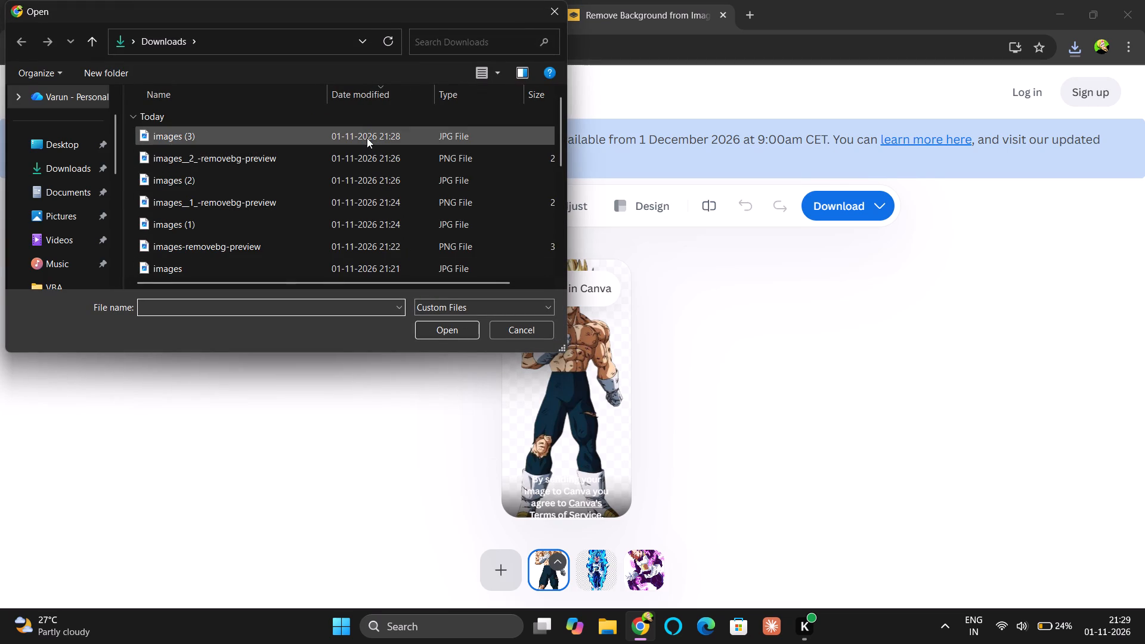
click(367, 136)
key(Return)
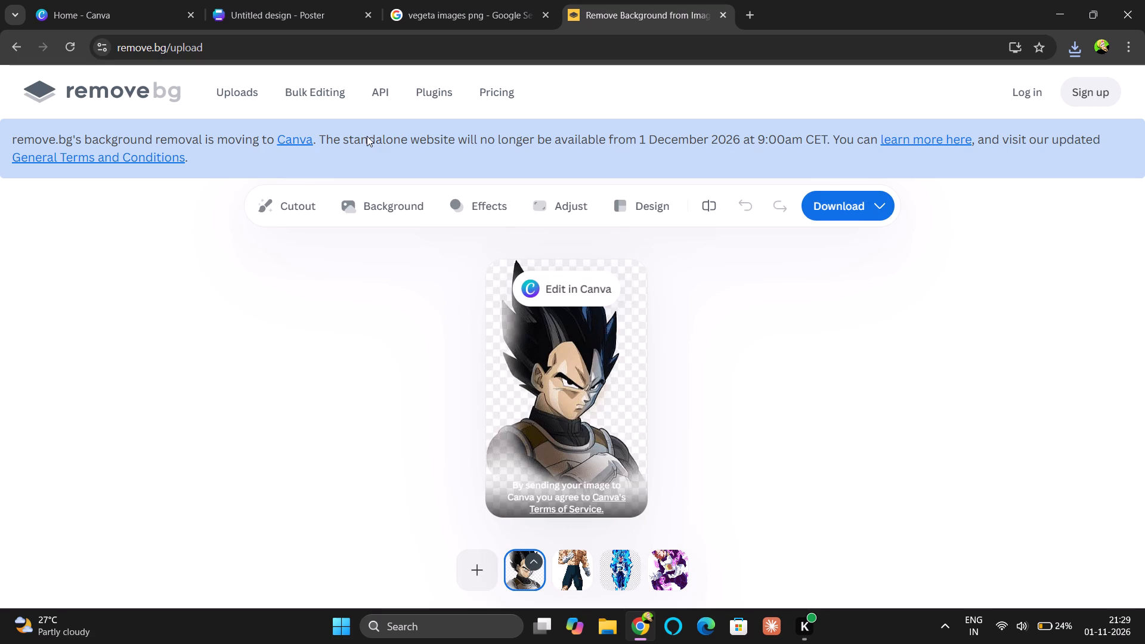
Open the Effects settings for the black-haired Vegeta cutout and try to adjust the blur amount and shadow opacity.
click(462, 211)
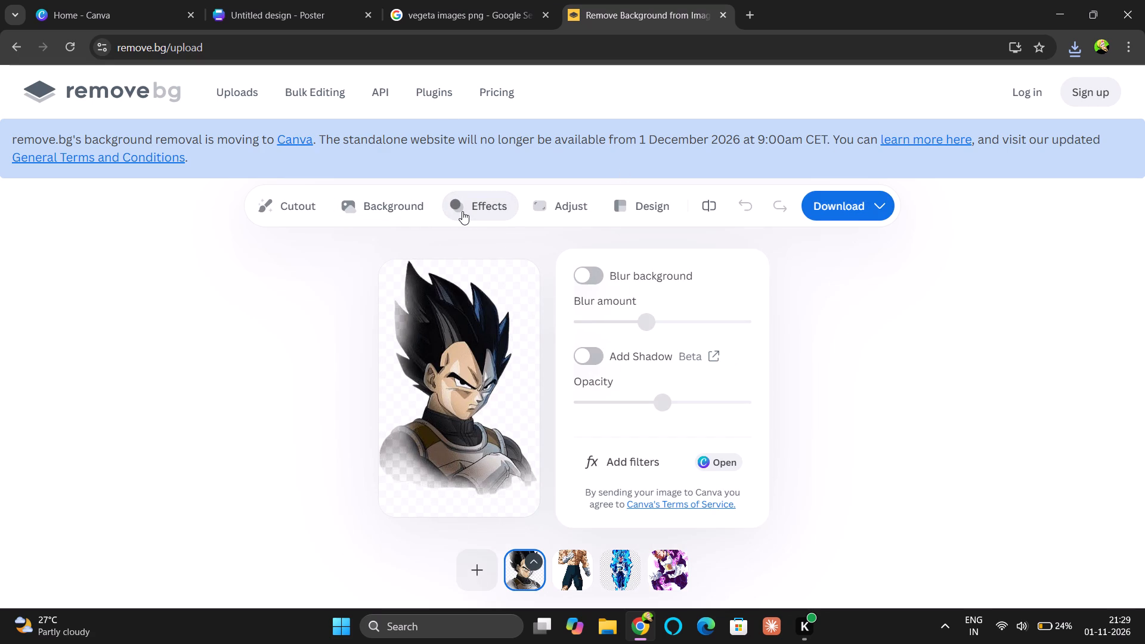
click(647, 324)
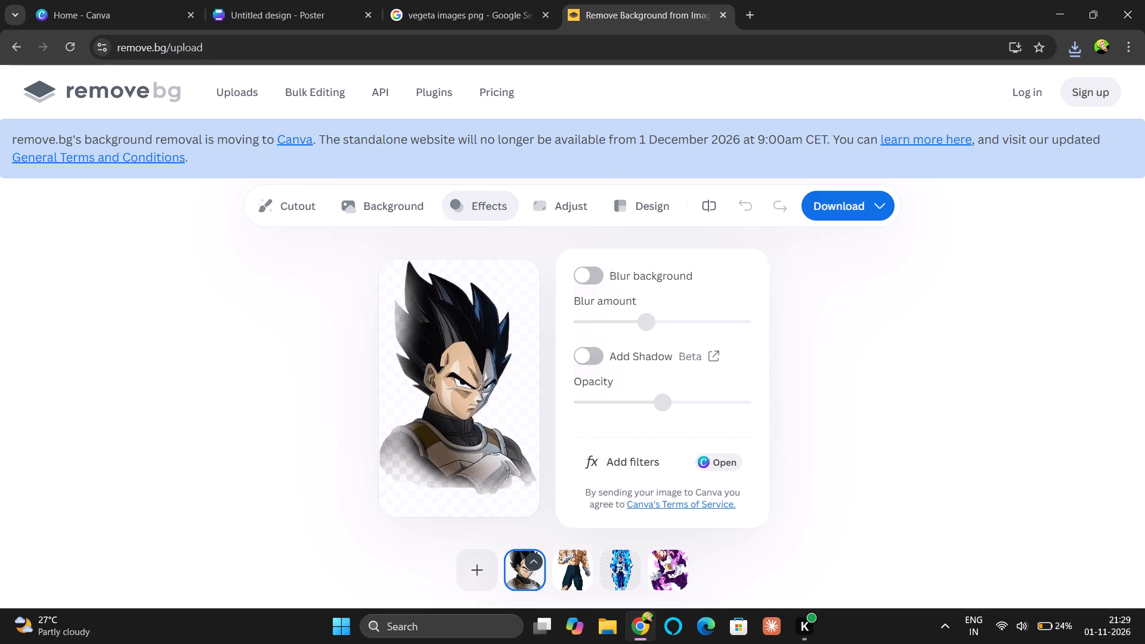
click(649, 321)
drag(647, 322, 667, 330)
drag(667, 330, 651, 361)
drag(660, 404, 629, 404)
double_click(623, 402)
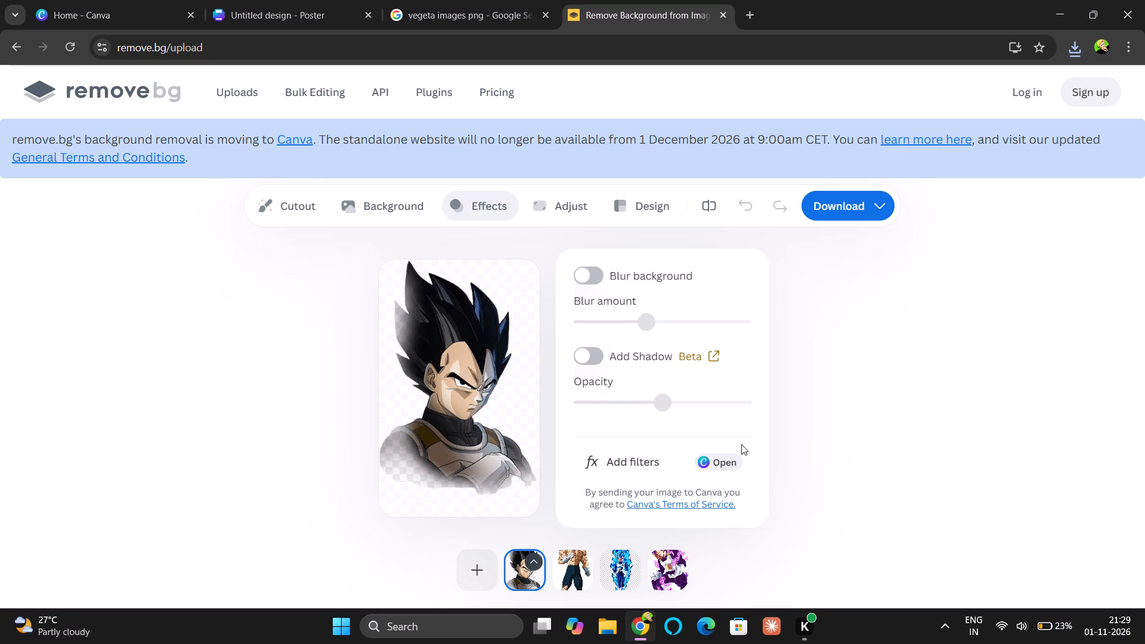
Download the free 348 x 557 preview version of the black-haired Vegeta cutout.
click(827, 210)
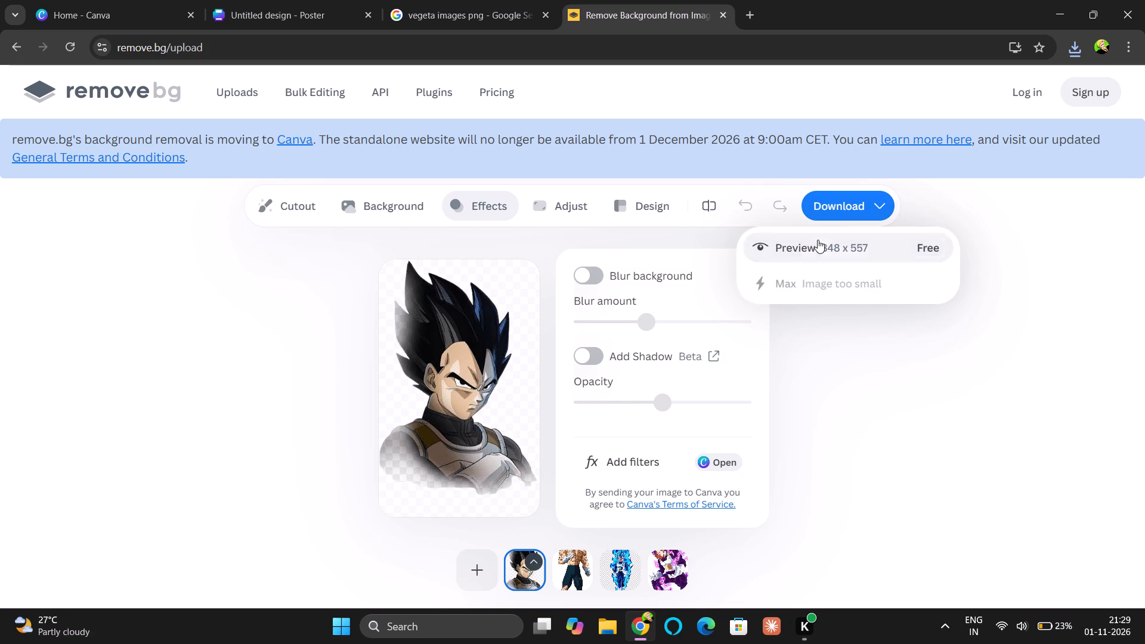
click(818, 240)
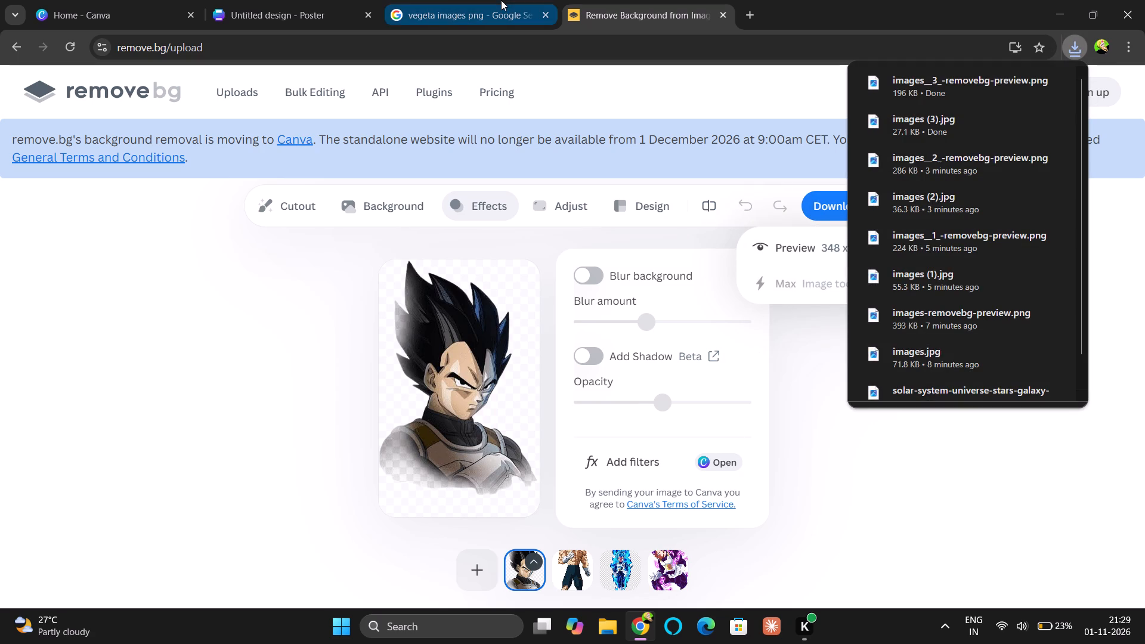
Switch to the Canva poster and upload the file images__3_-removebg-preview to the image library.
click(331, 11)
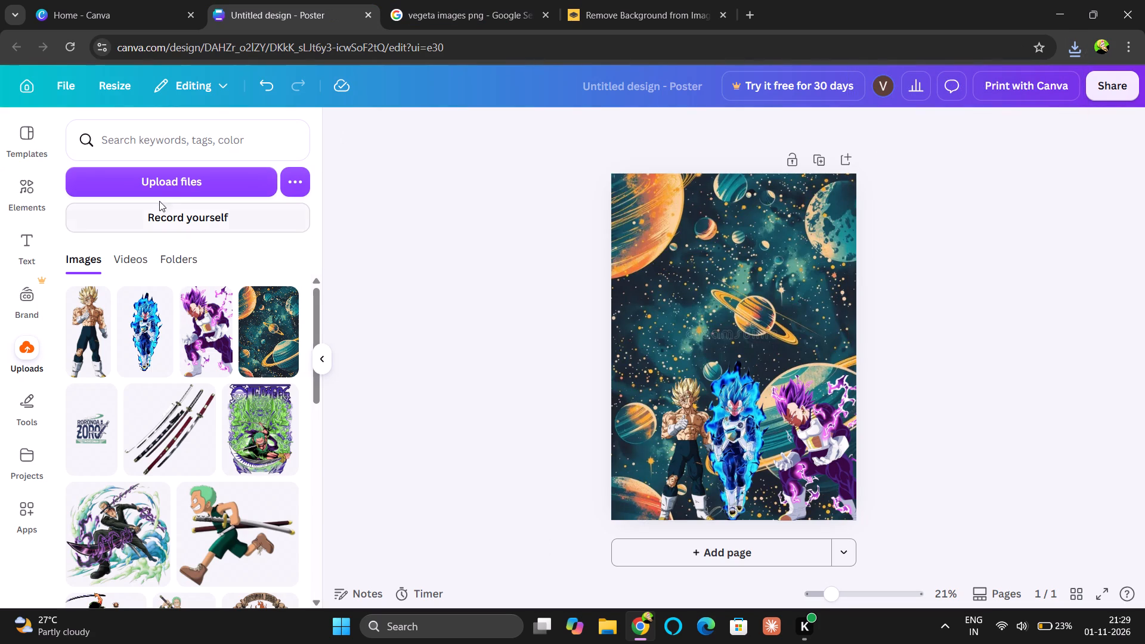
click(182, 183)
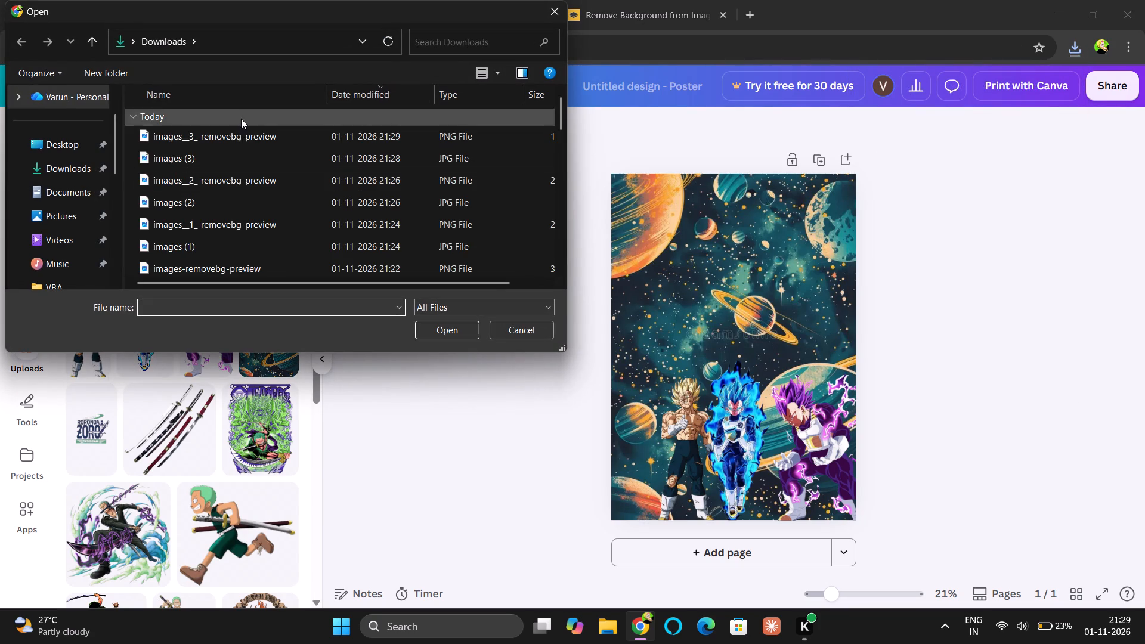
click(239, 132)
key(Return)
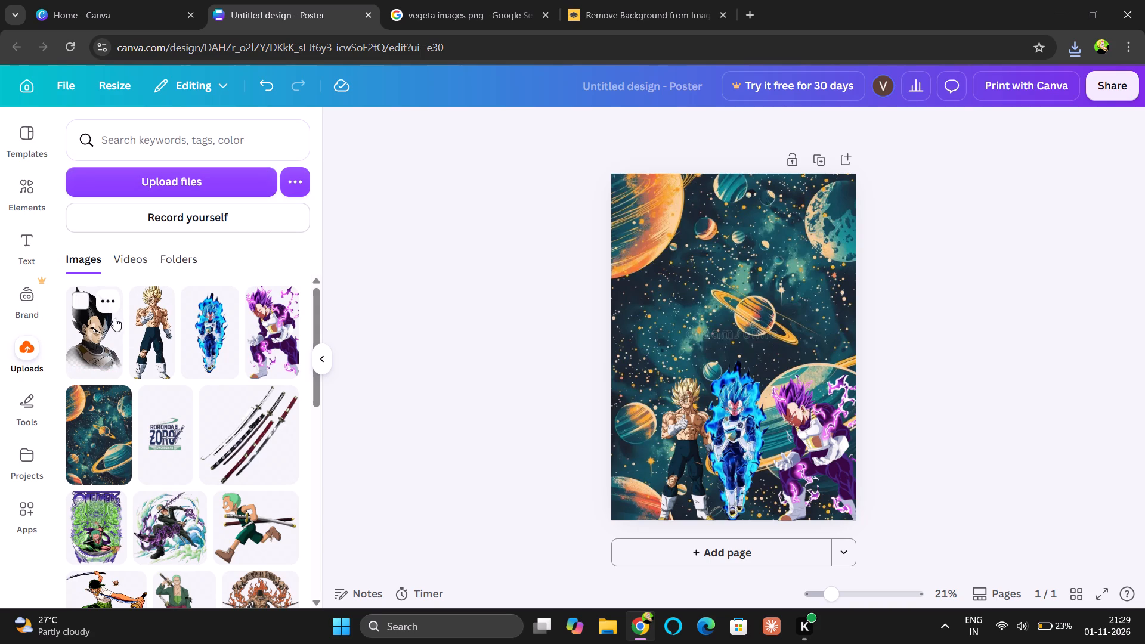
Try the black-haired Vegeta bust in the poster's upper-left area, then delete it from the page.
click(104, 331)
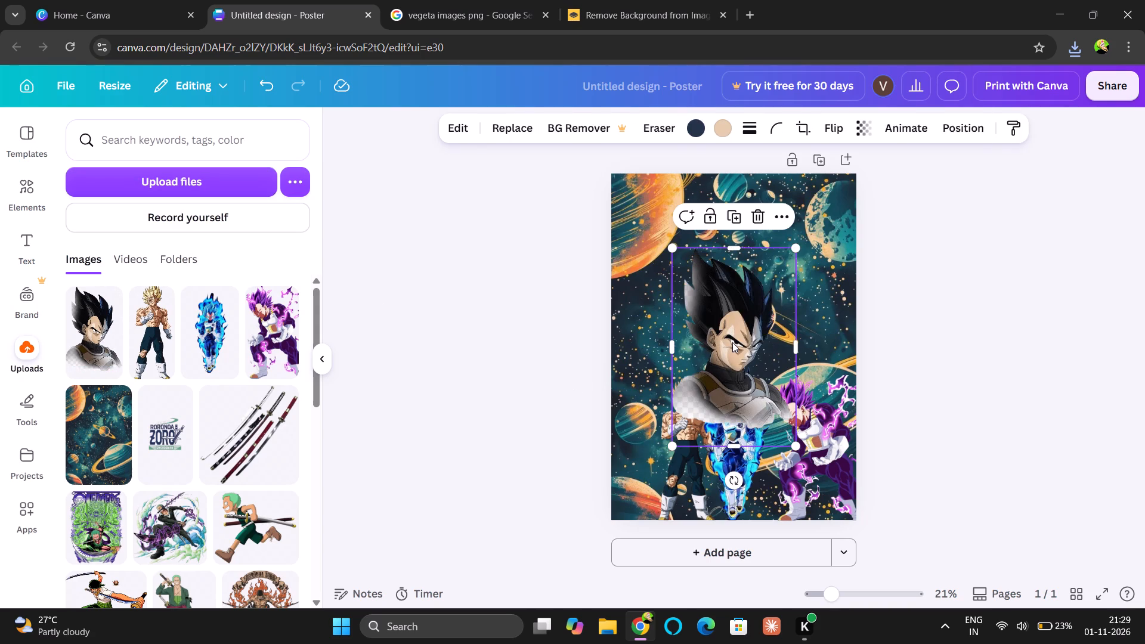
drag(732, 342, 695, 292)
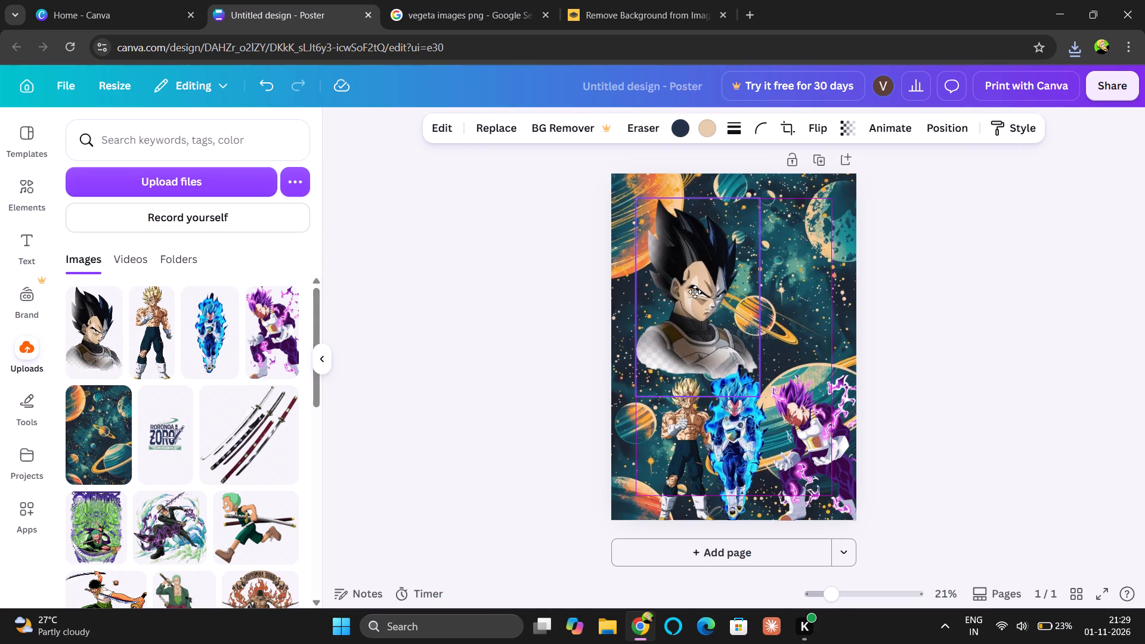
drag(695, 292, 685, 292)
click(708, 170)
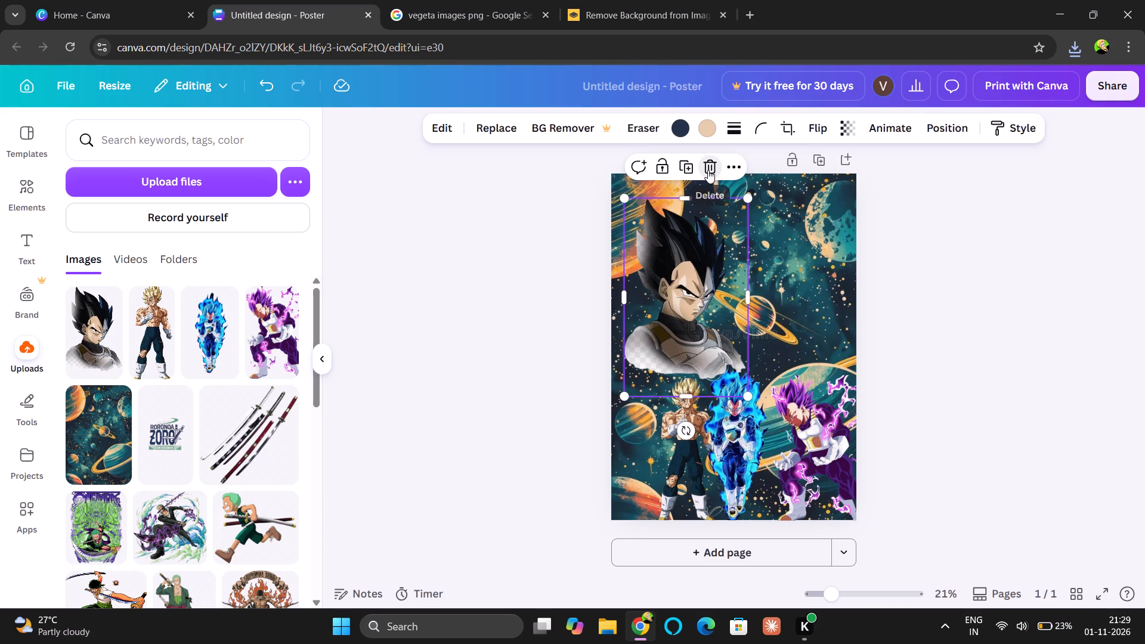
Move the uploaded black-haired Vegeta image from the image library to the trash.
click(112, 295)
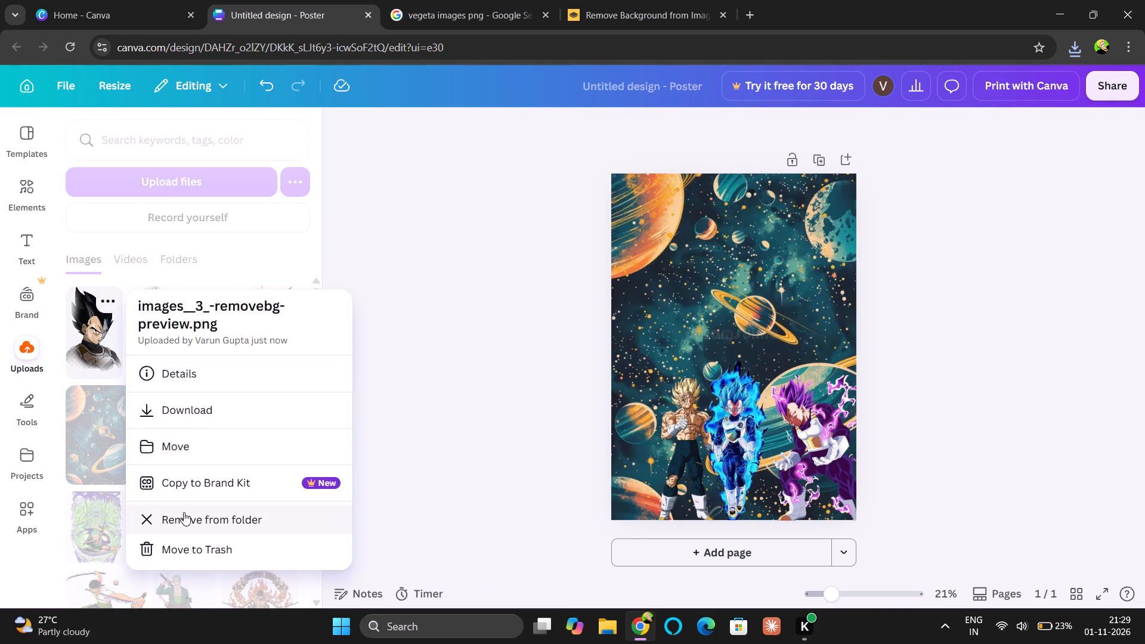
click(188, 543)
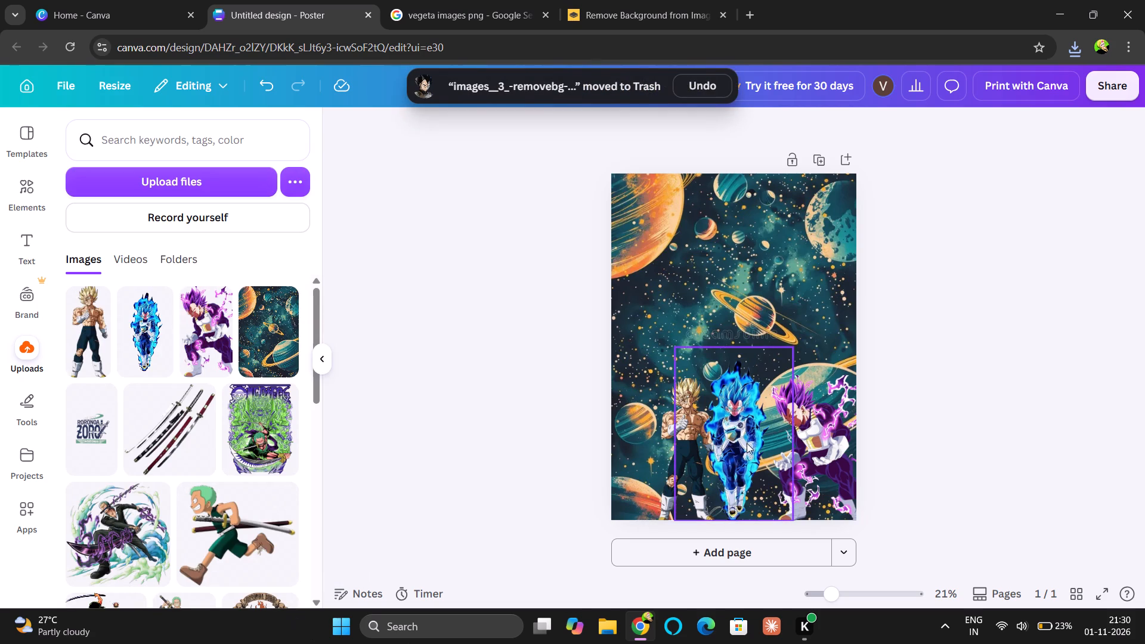
Delete the golden-haired Vegeta cutout from the poster's bottom-left area.
drag(669, 470, 645, 462)
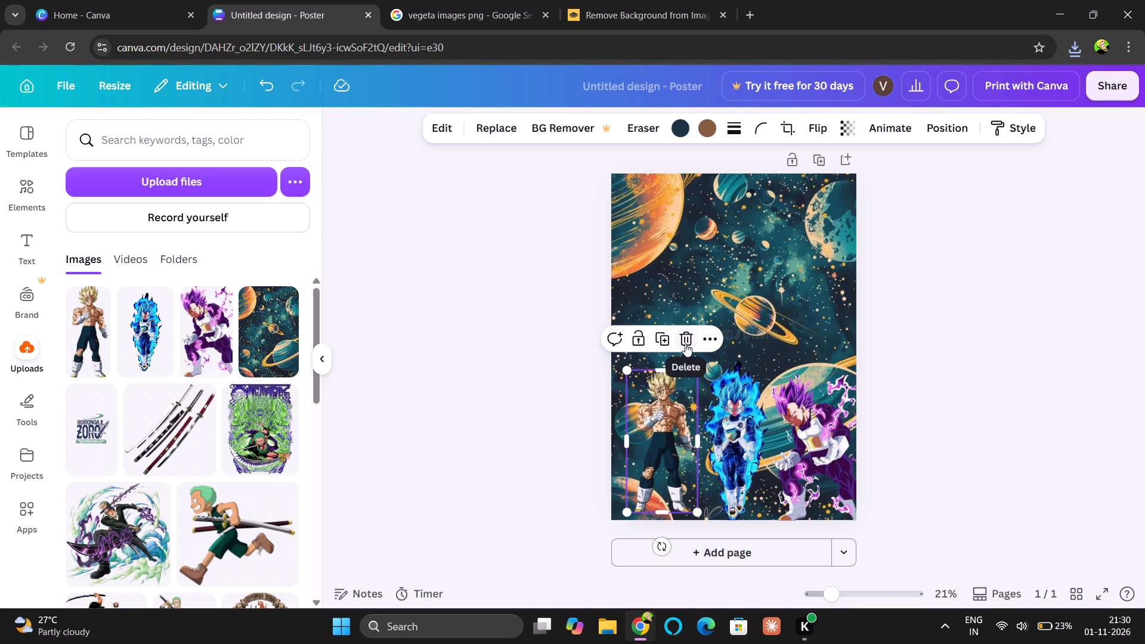
click(685, 343)
Browse the "vegeta images png" Google image results for a replacement full-body Vegeta picture.
click(437, 6)
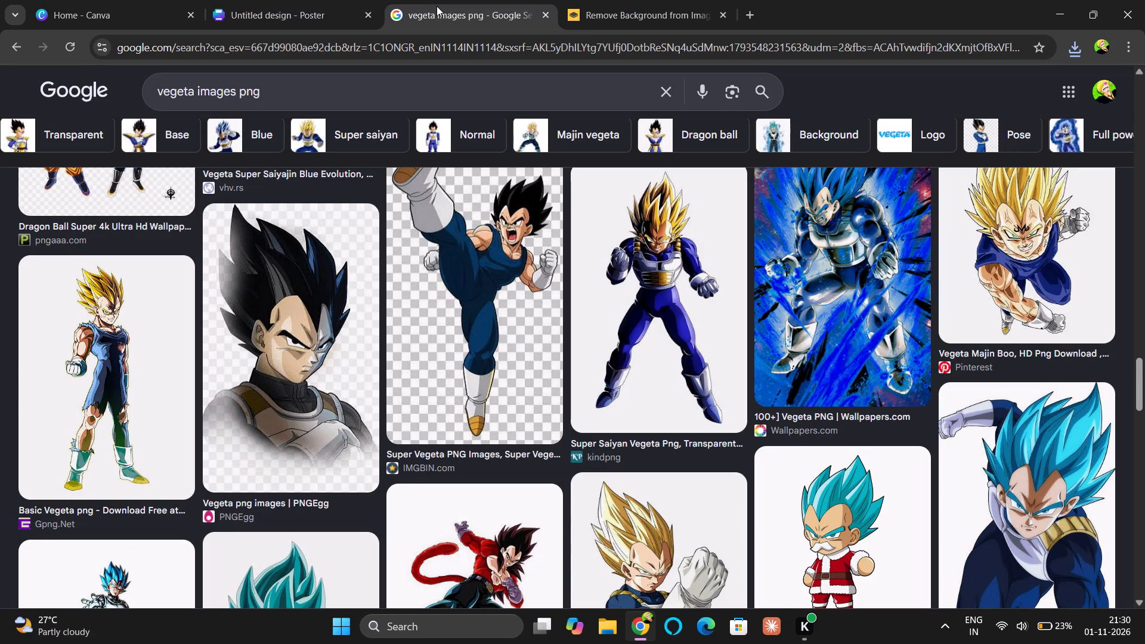
scroll(636, 370, down, 4)
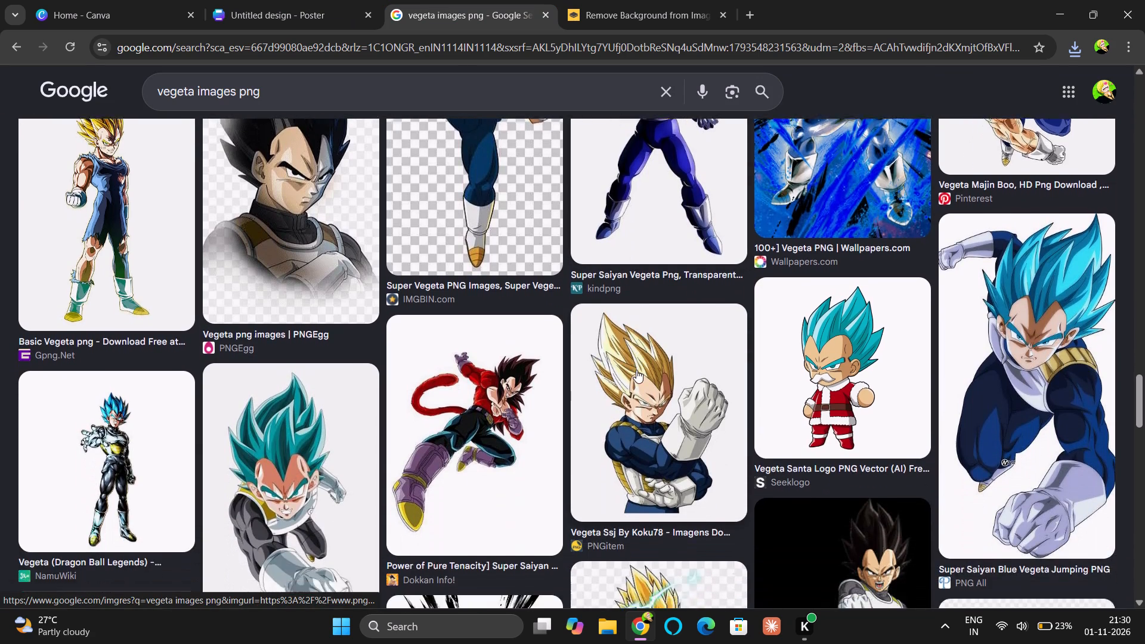
scroll(636, 370, down, 7)
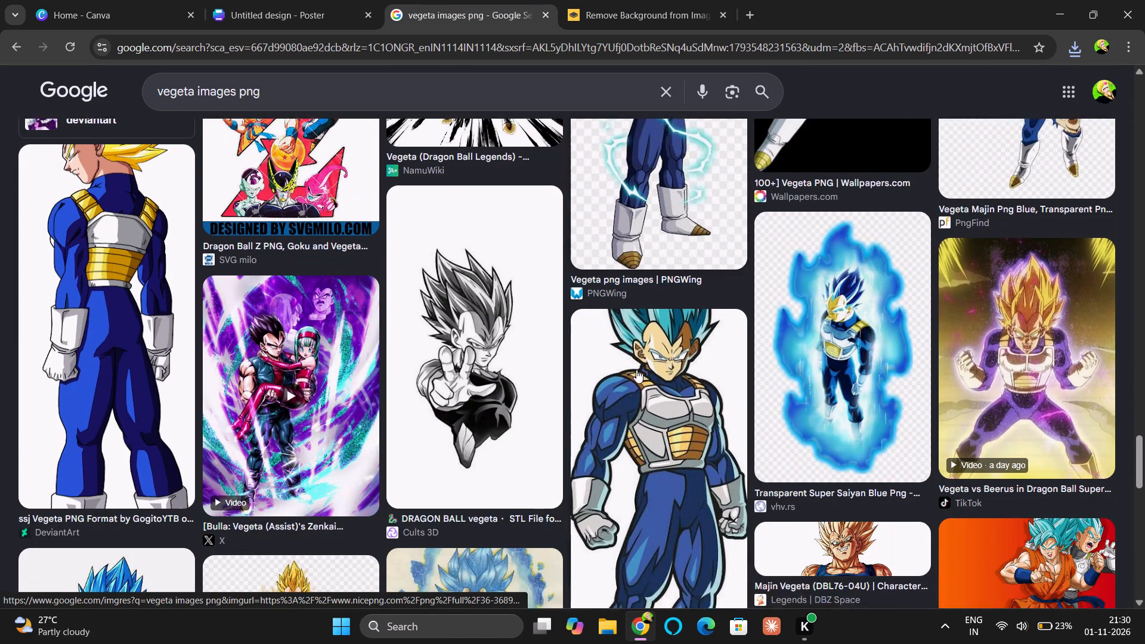
scroll(636, 370, down, 2)
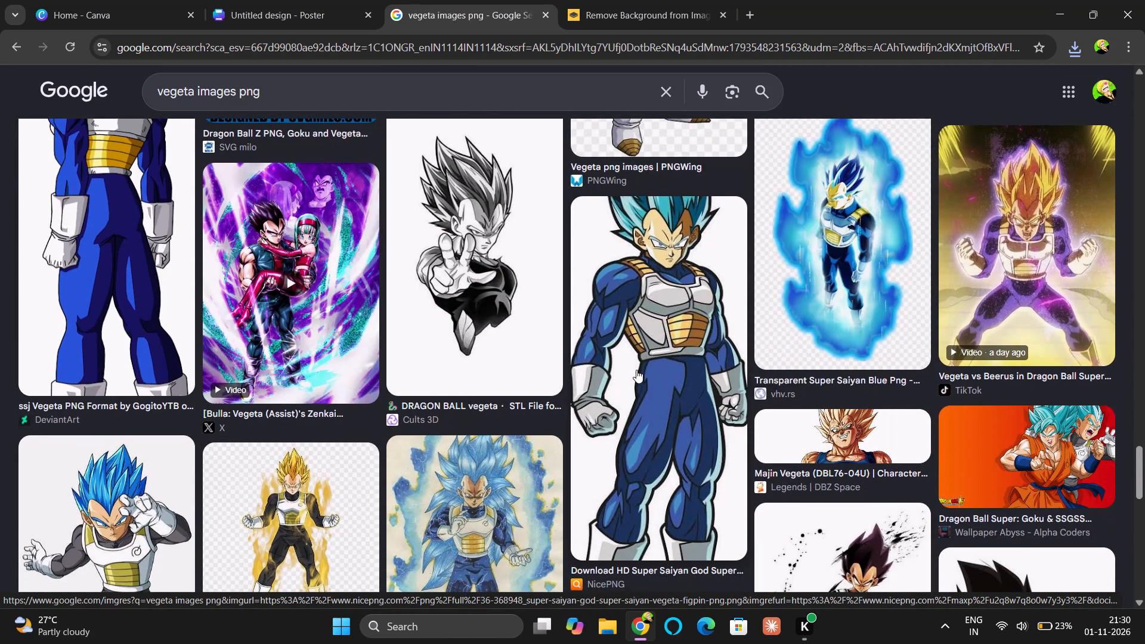
scroll(636, 370, down, 1)
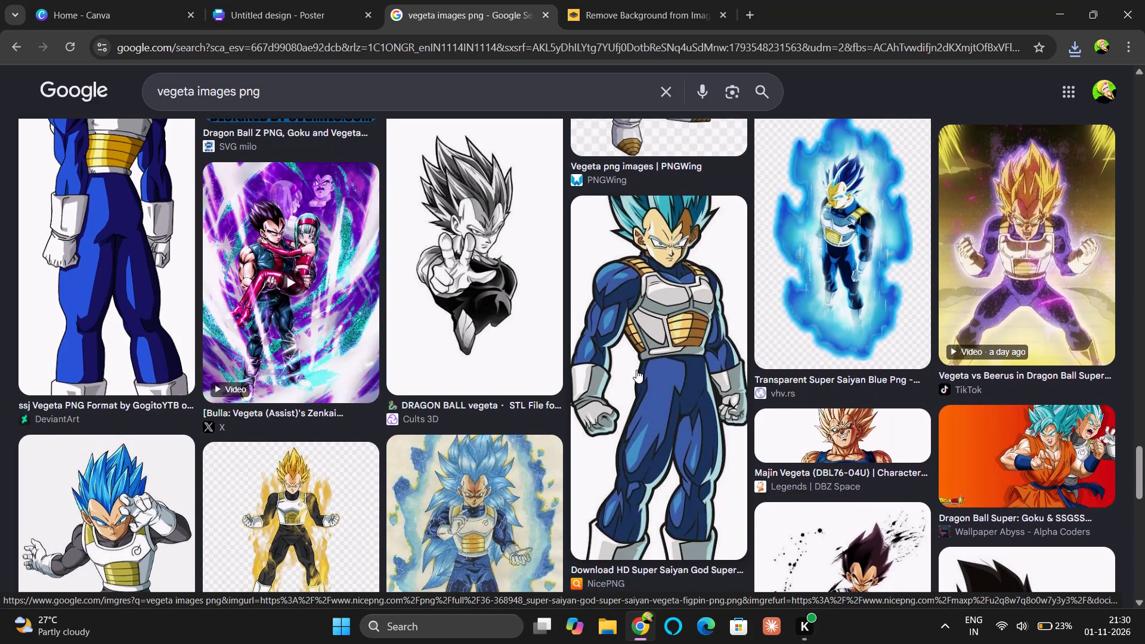
scroll(636, 370, down, 1)
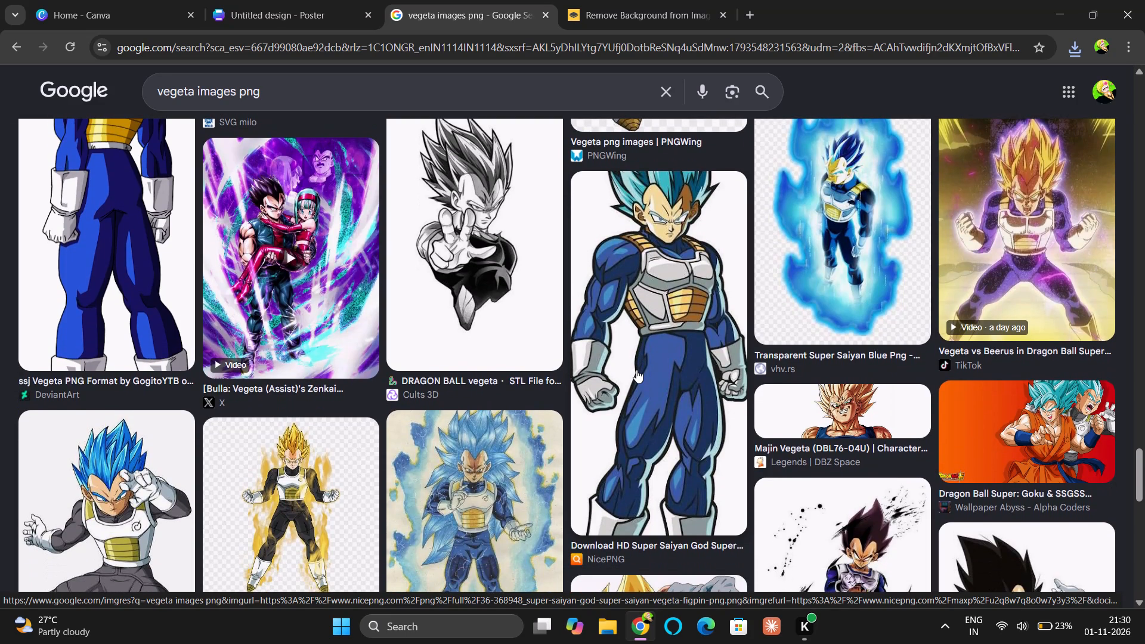
scroll(636, 370, down, 3)
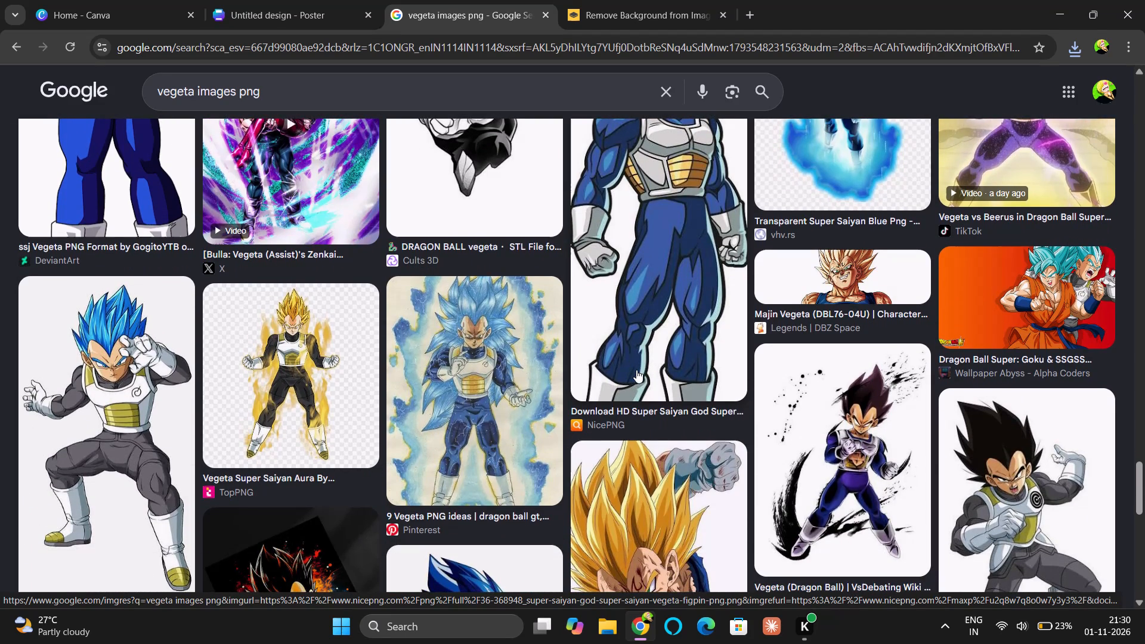
scroll(636, 370, down, 1)
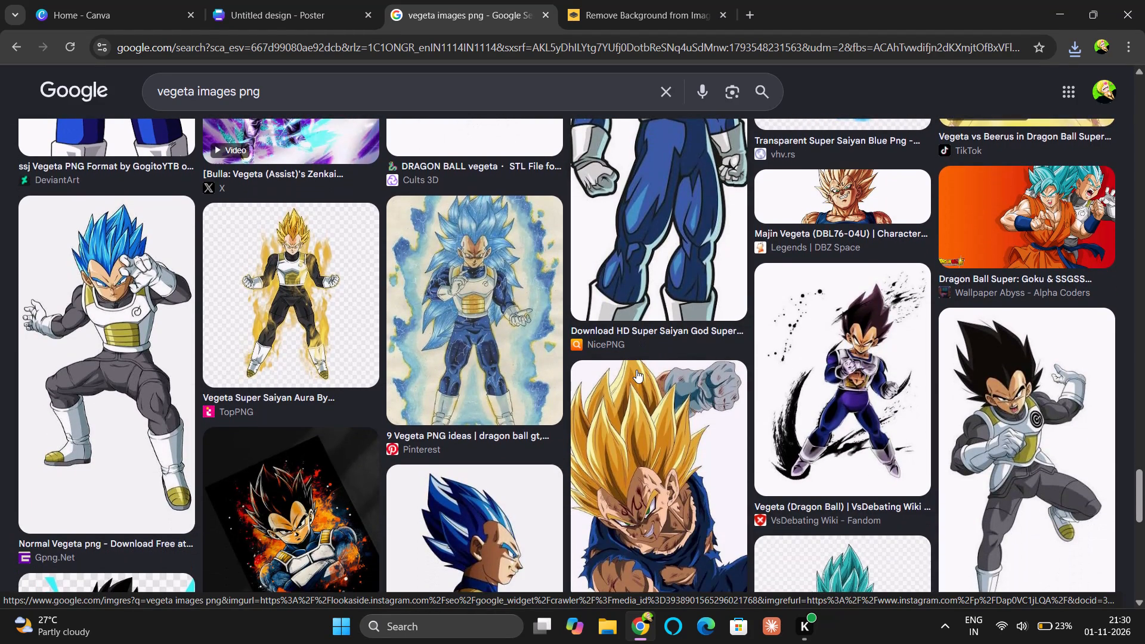
scroll(636, 370, down, 2)
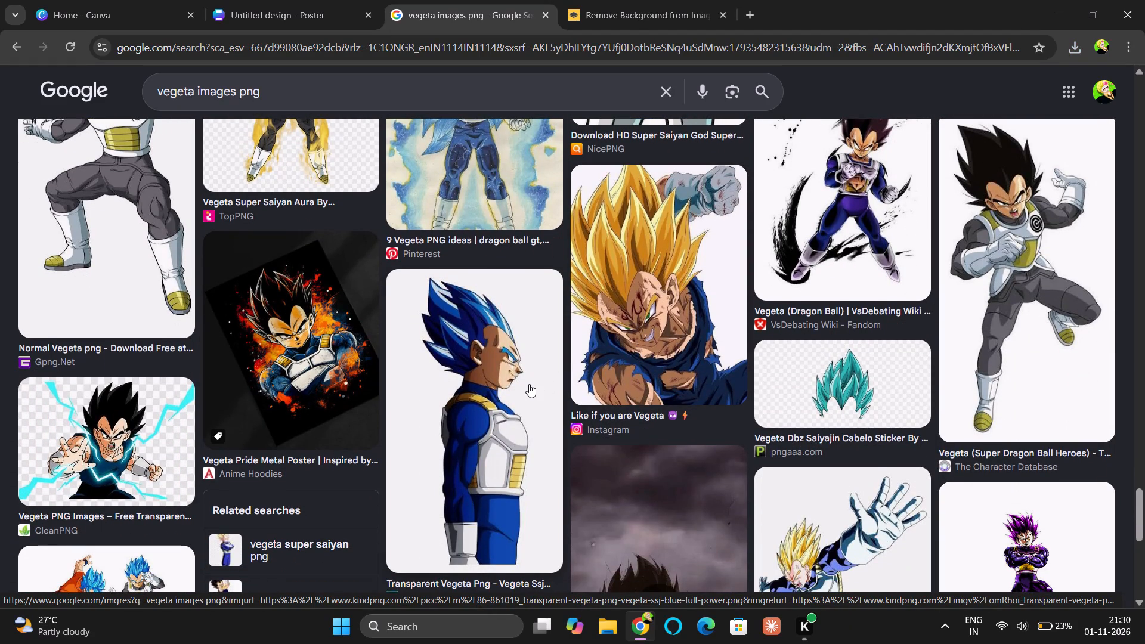
scroll(529, 384, down, 1)
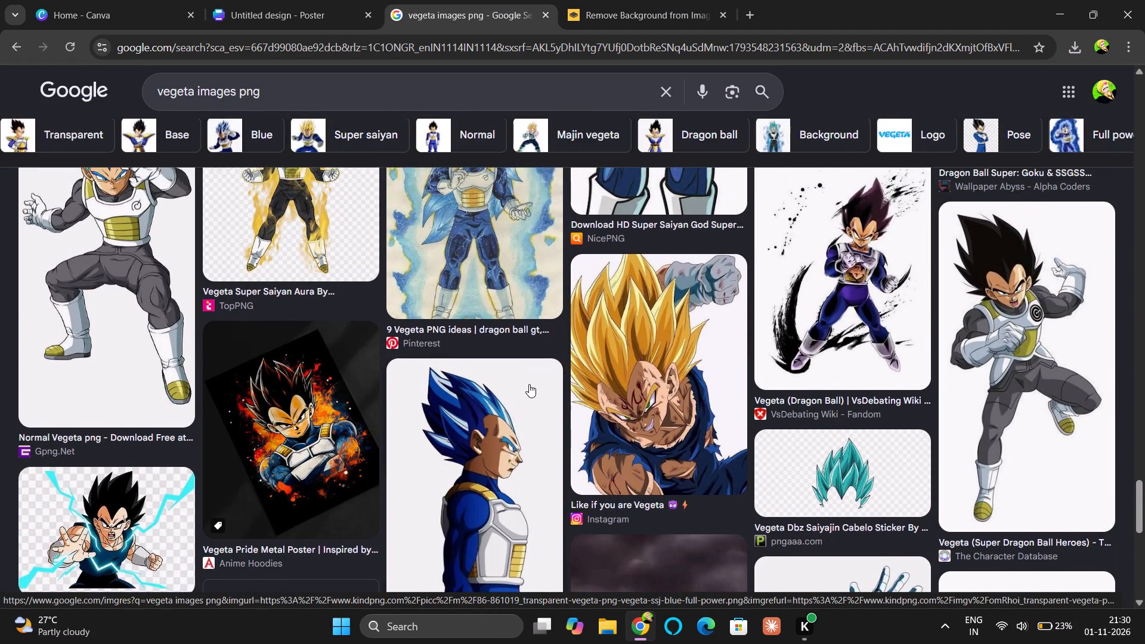
scroll(529, 384, down, 4)
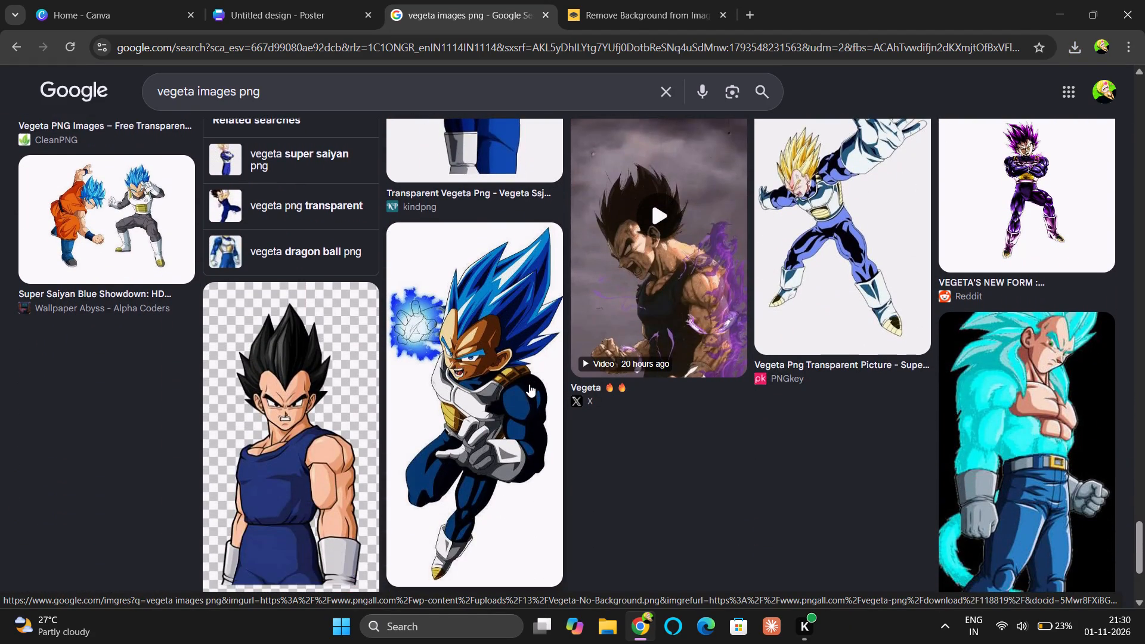
scroll(529, 384, down, 5)
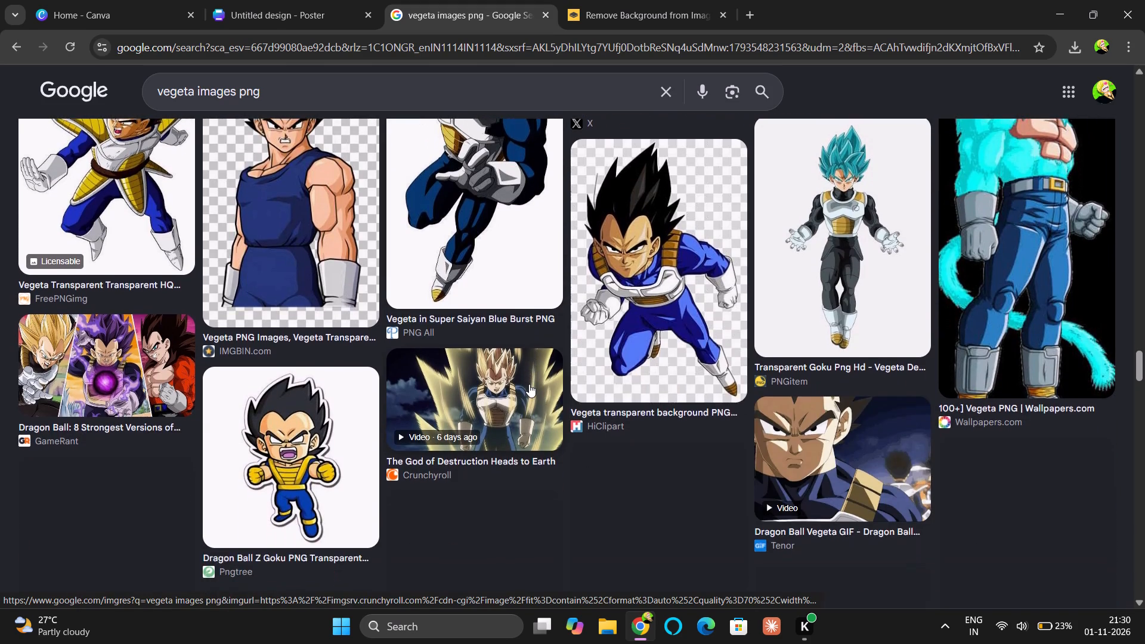
scroll(529, 384, down, 2)
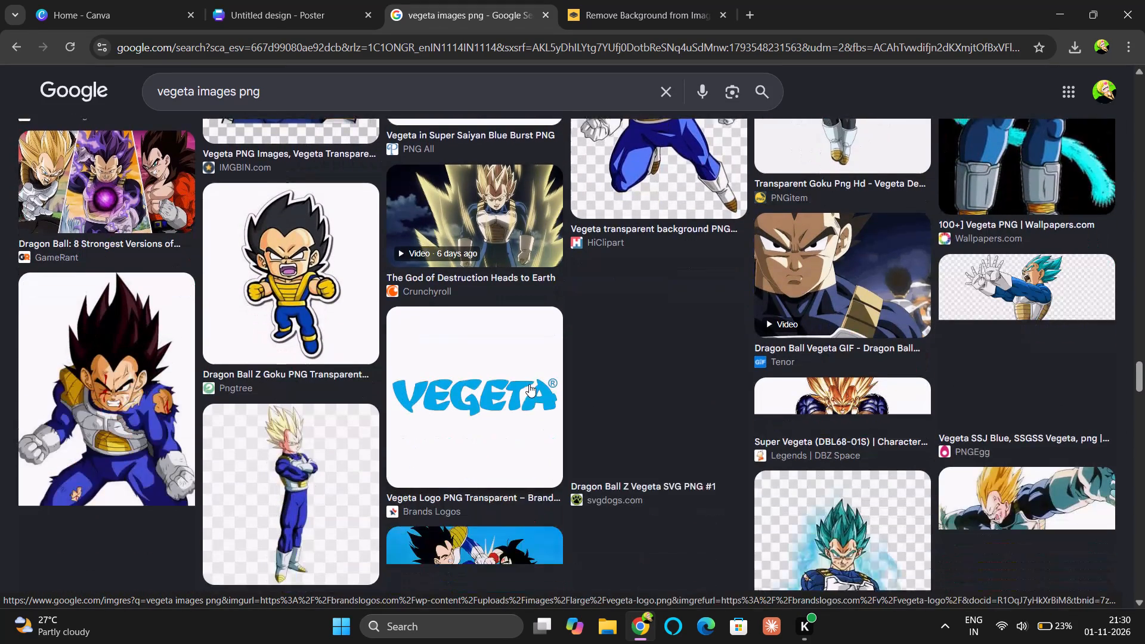
scroll(529, 384, down, 3)
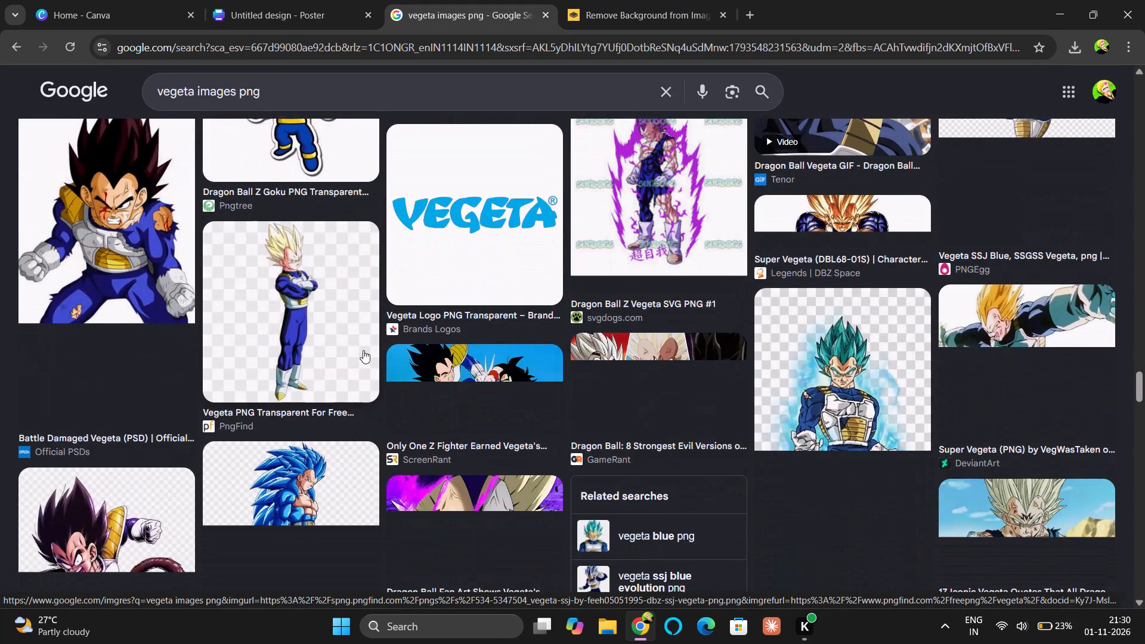
Save the PngFind image of blond Vegeta standing with crossed arms to the Downloads folder as images (4).
right_click(333, 337)
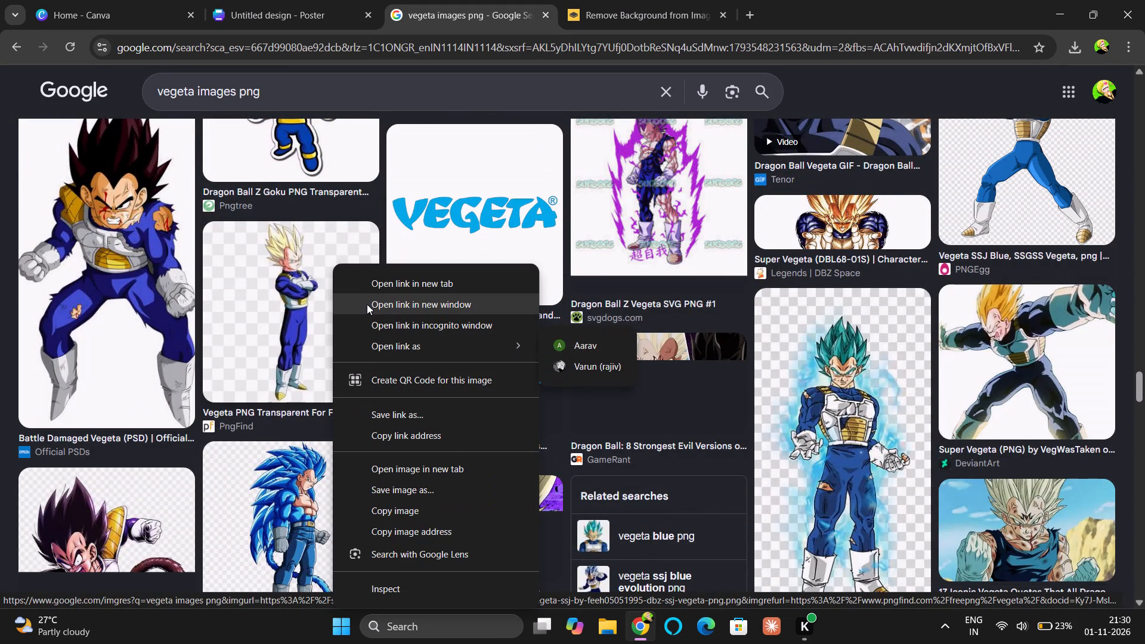
click(399, 494)
key(Return)
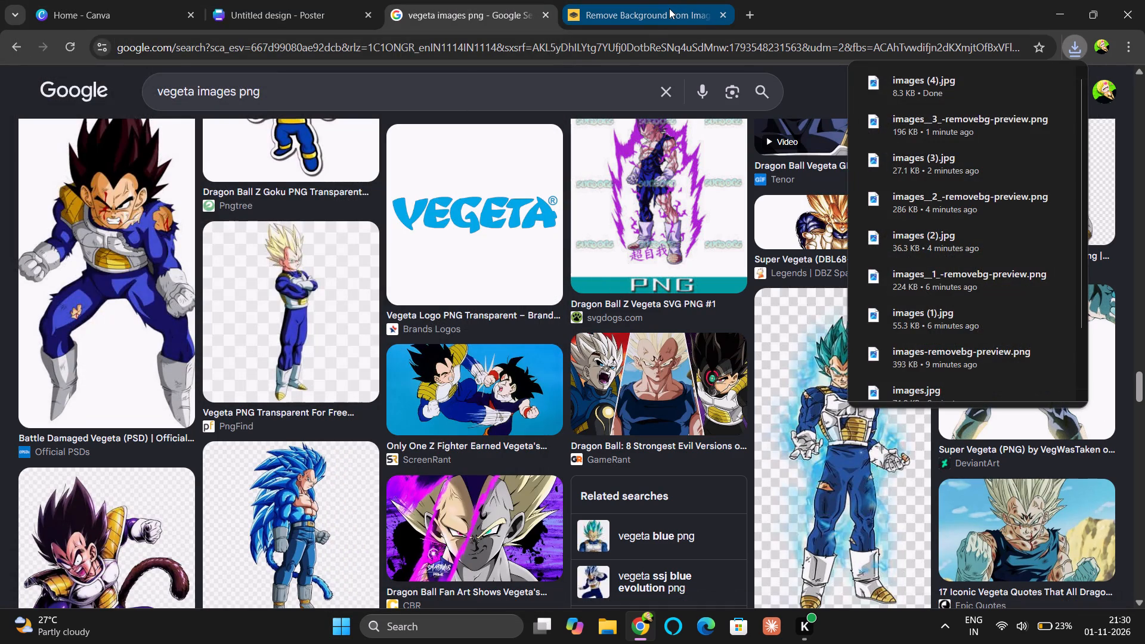
Switch to remove.bg and upload images (4) from the Downloads folder for background removal.
click(669, 8)
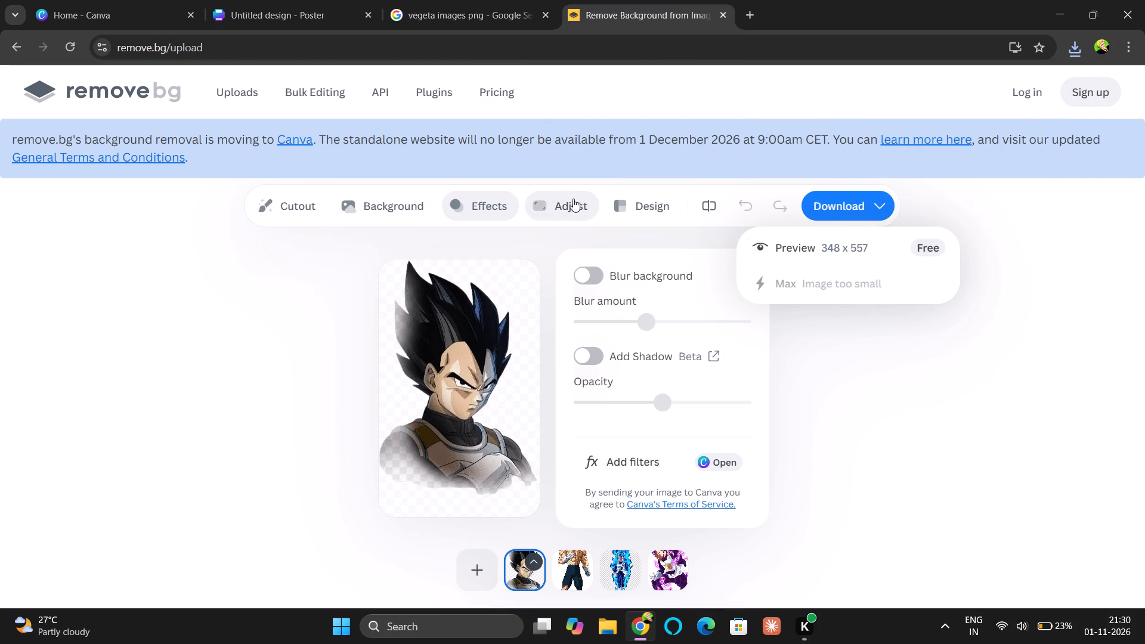
click(495, 211)
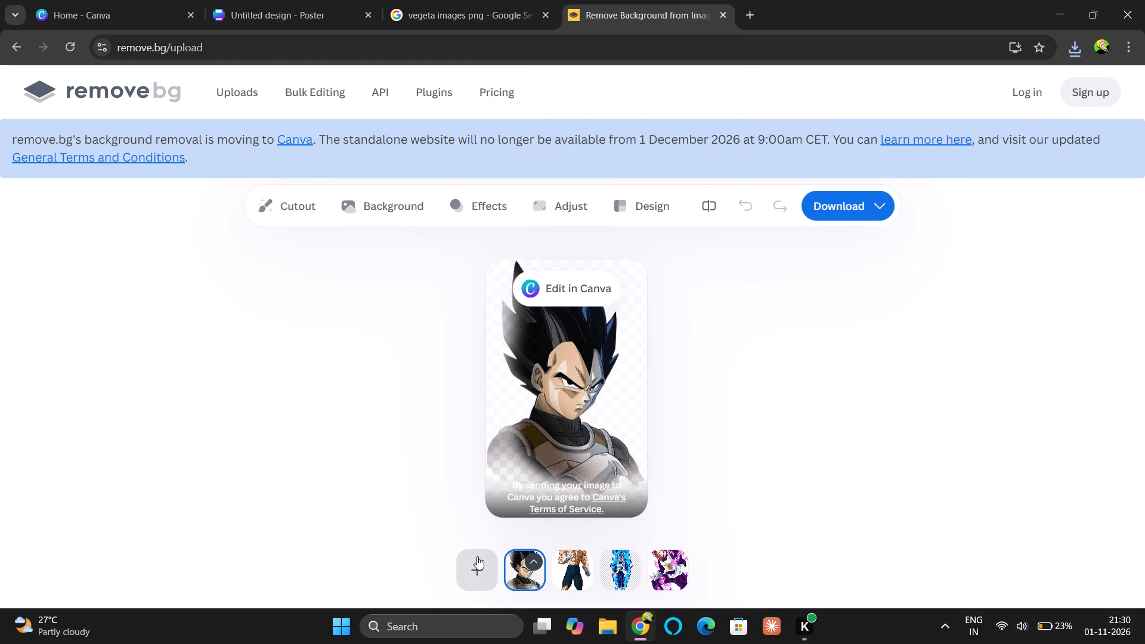
click(477, 556)
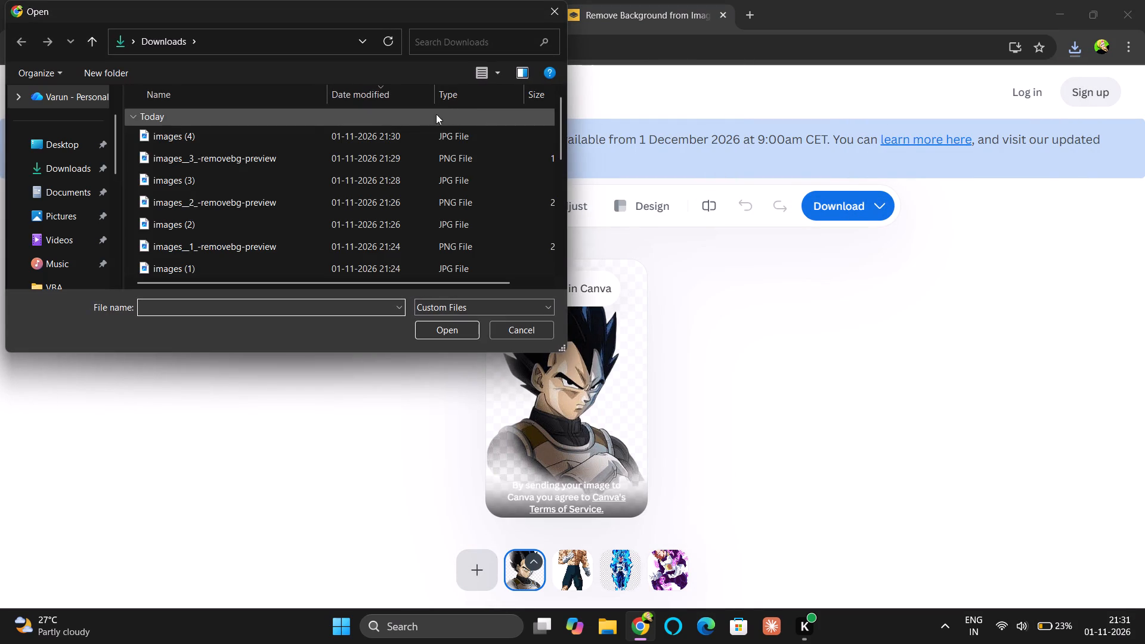
click(395, 133)
key(Return)
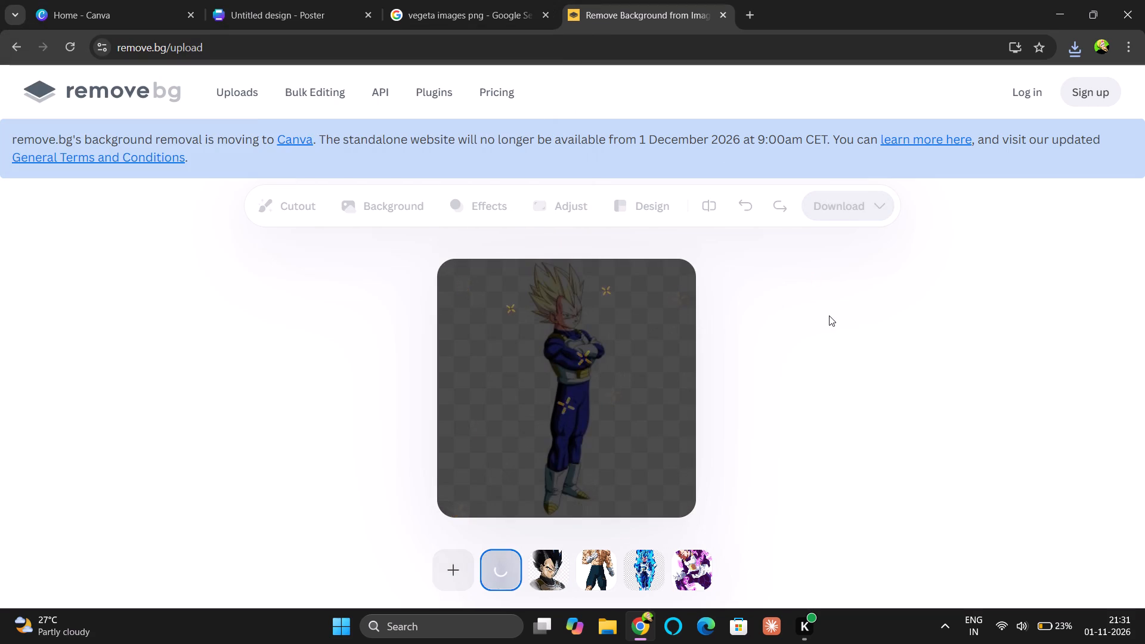
Download the free 320 x 320 preview of the blond Vegeta with its background removed.
click(344, 0)
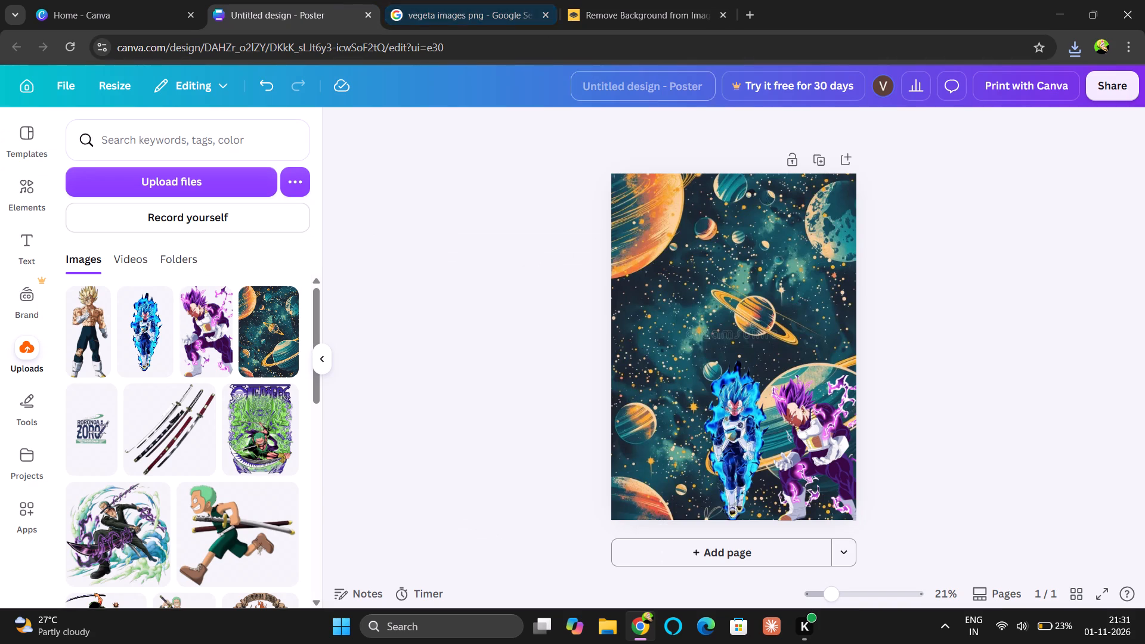
click(632, 26)
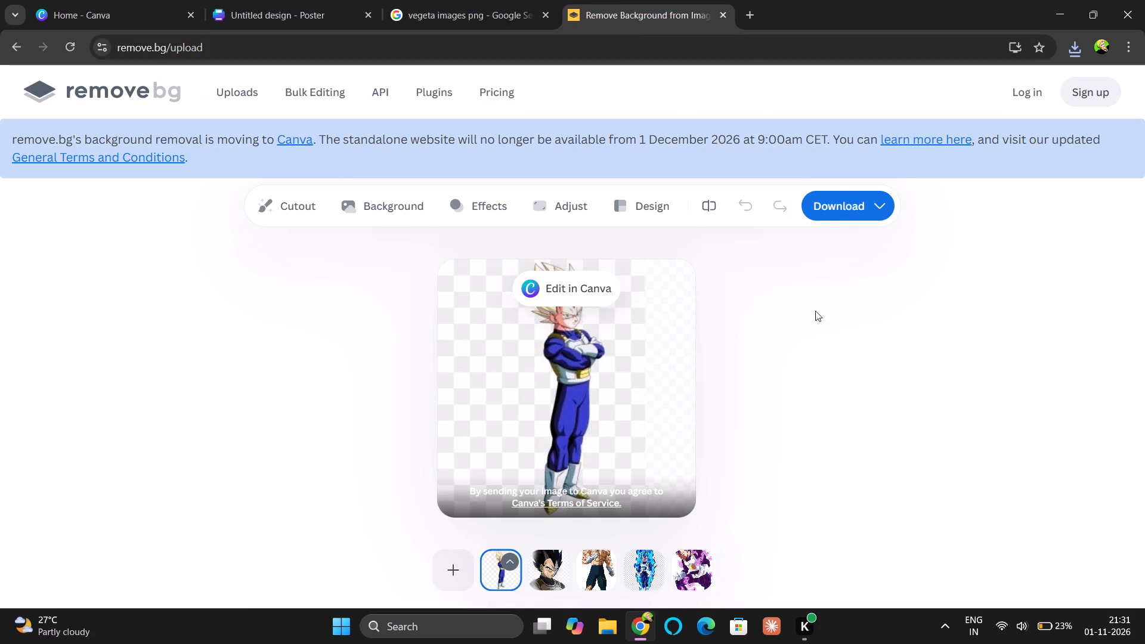
click(830, 213)
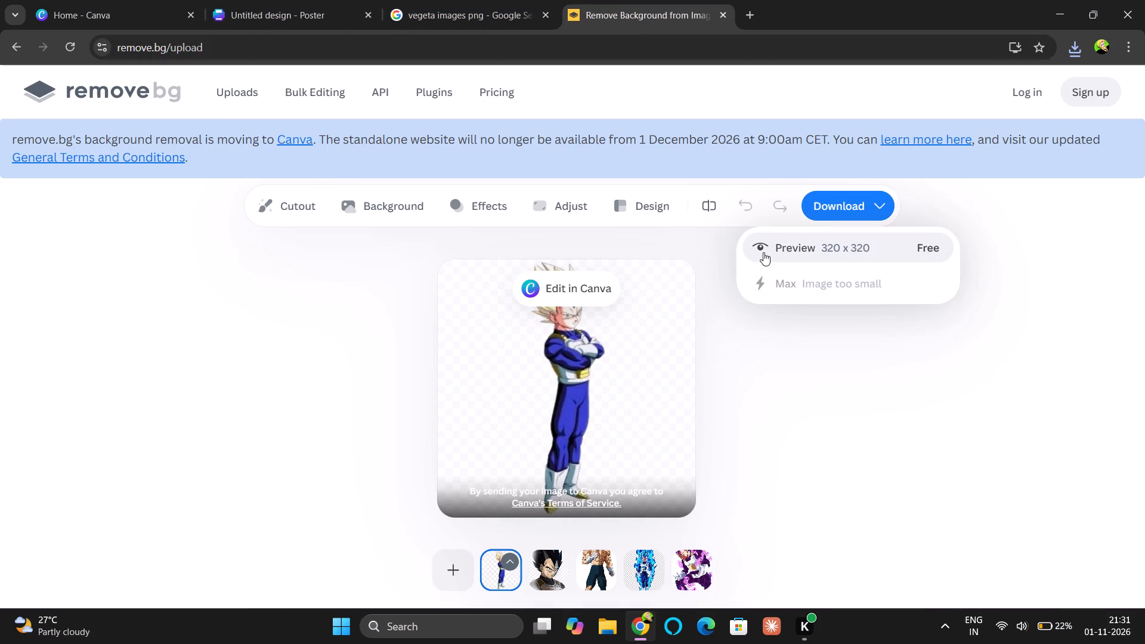
click(763, 252)
Switch to the Canva poster and upload the file images__4_-removebg-preview to the image library.
click(252, 1)
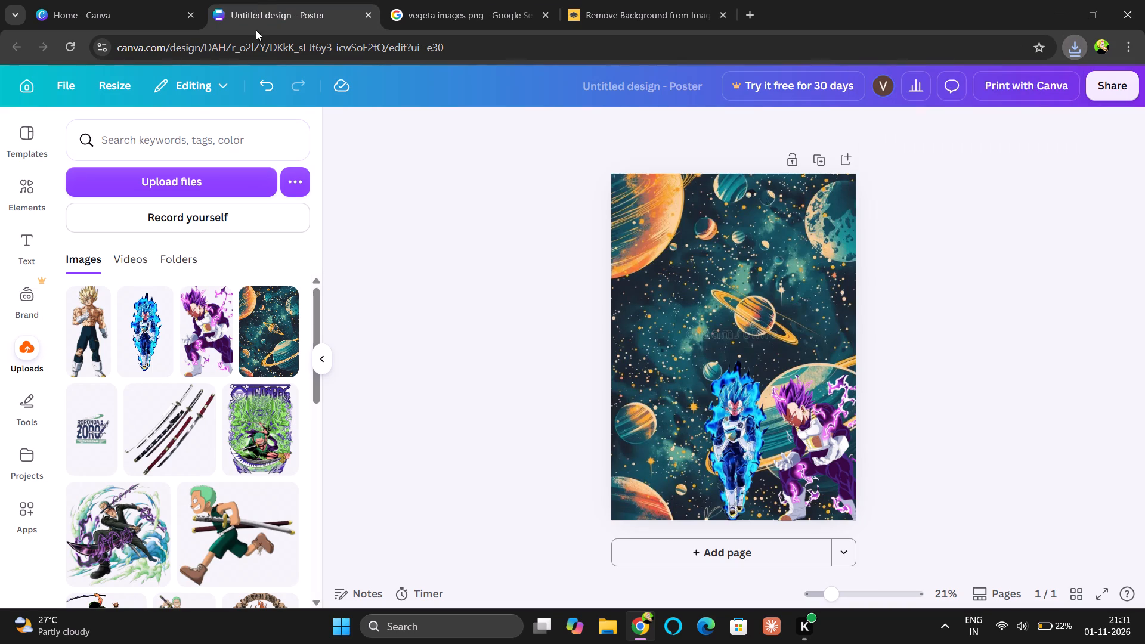
click(186, 177)
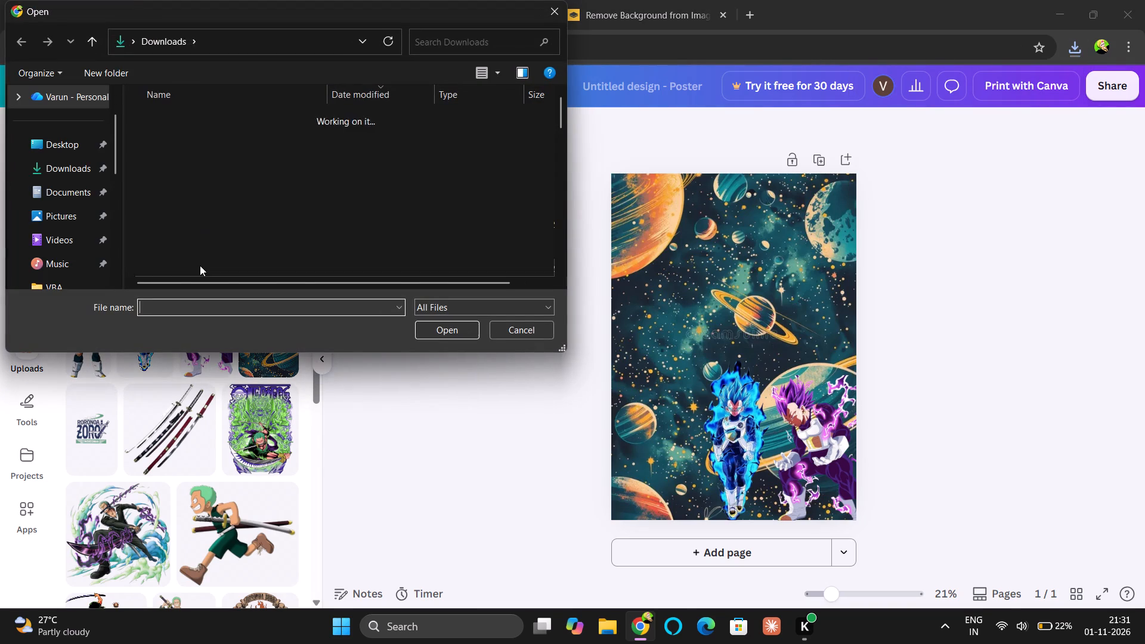
click(225, 131)
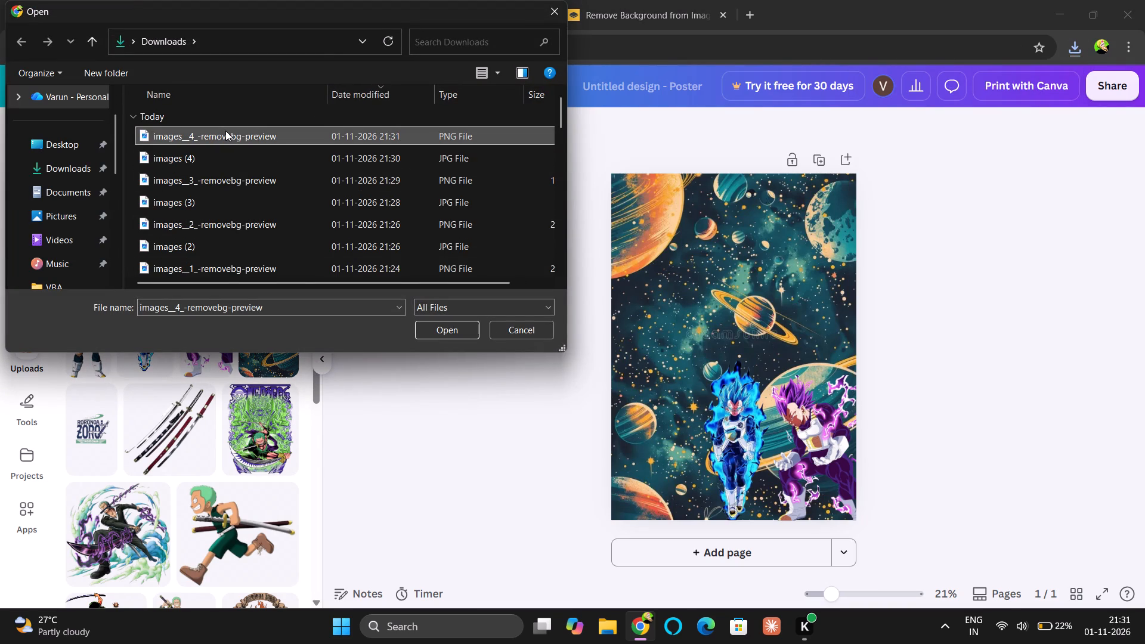
key(Return)
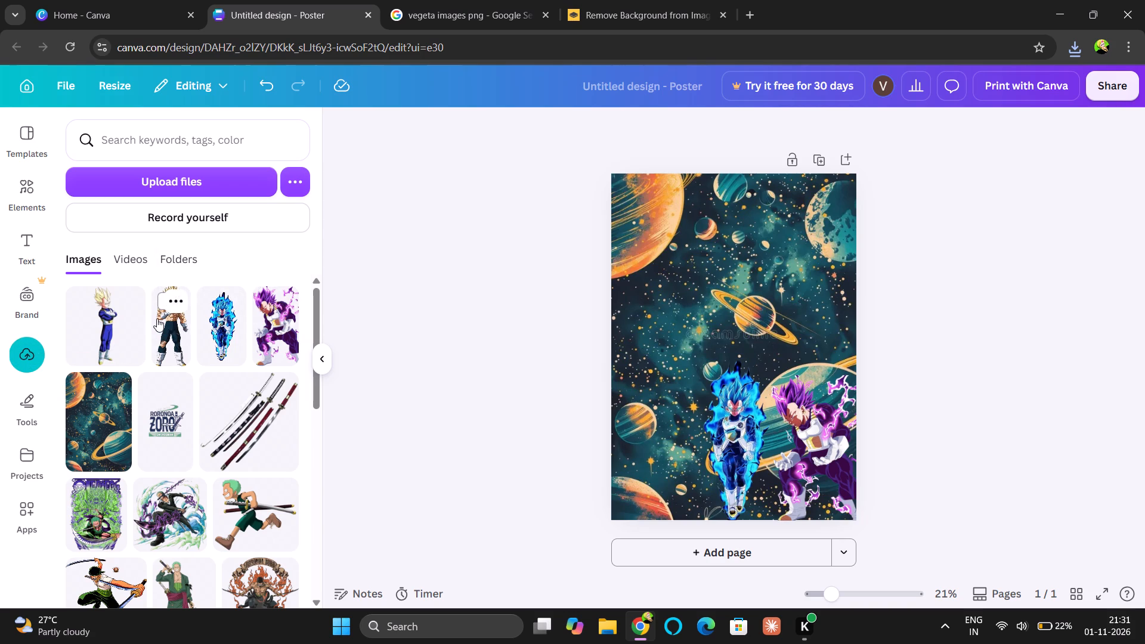
Add the uploaded blond Vegeta cutout to the poster's bottom-left corner and enlarge it to about 25.3 high, beside the blue-aura Vegeta.
click(120, 325)
drag(735, 350, 683, 388)
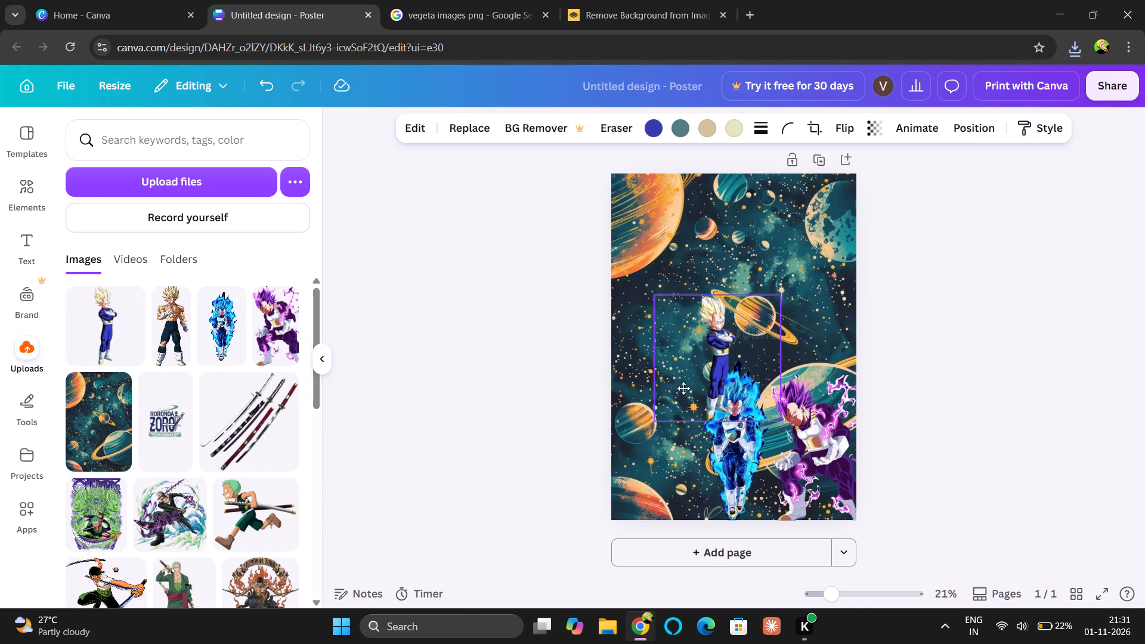
drag(683, 388, 638, 465)
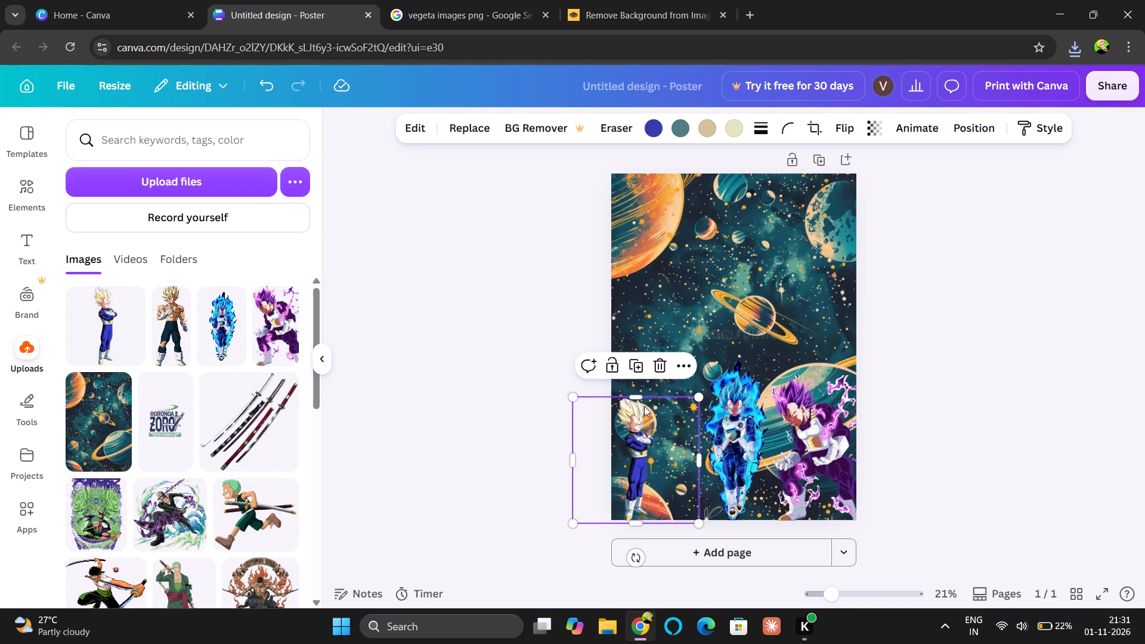
drag(704, 396, 719, 362)
drag(646, 417, 632, 417)
Crop the empty space off both sides of the blond Vegeta cutout so its frame fits closely around the figure.
drag(561, 447, 581, 447)
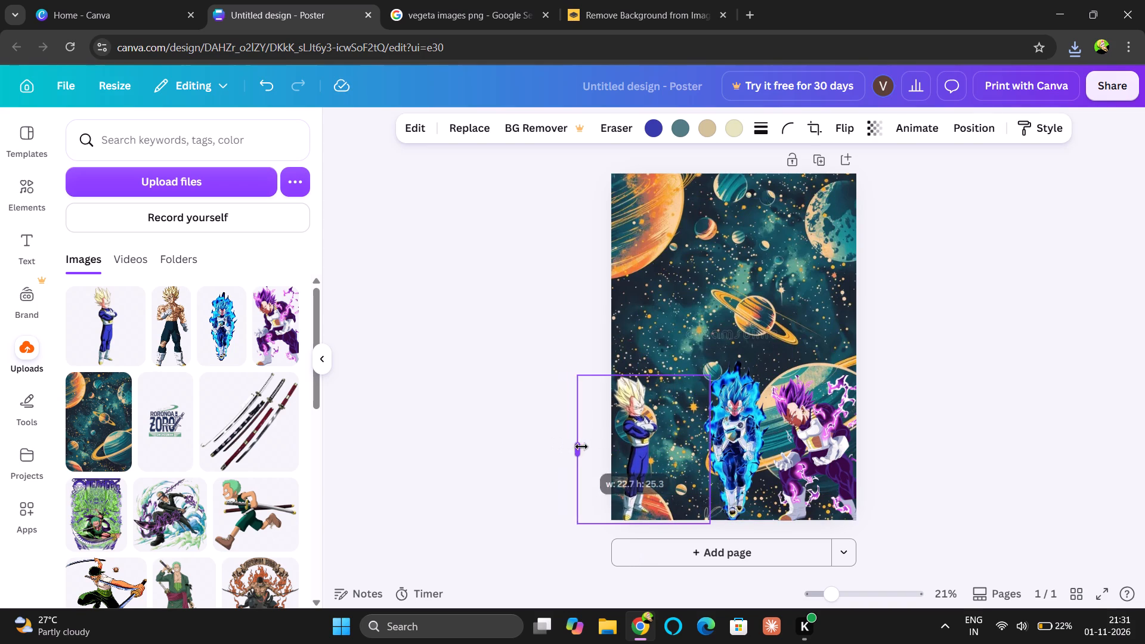
drag(581, 447, 610, 448)
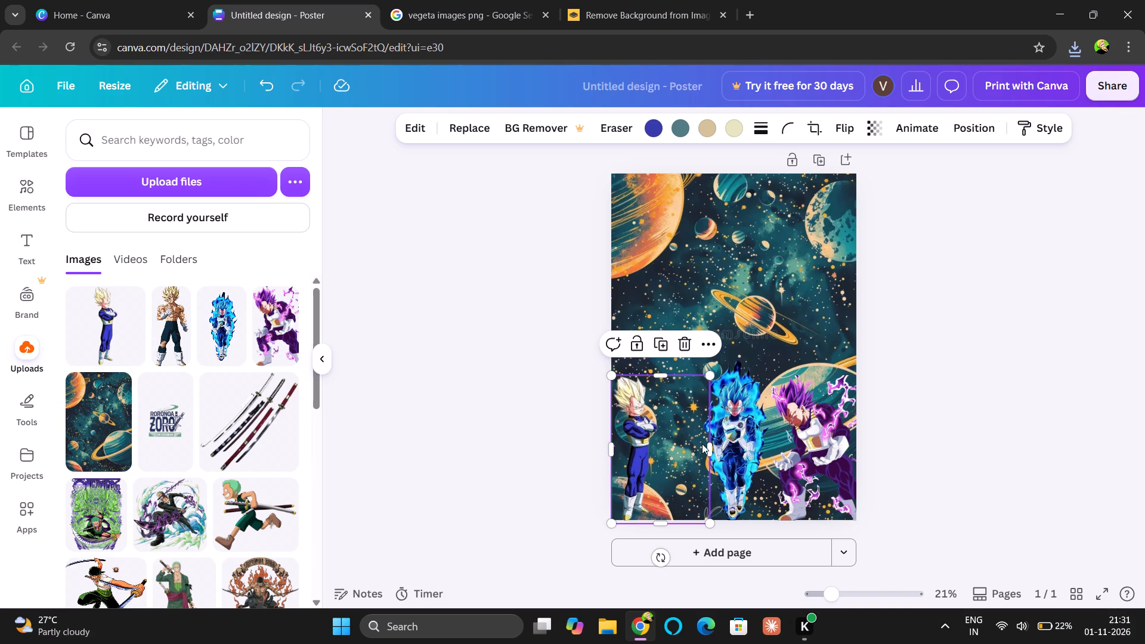
drag(709, 447, 668, 453)
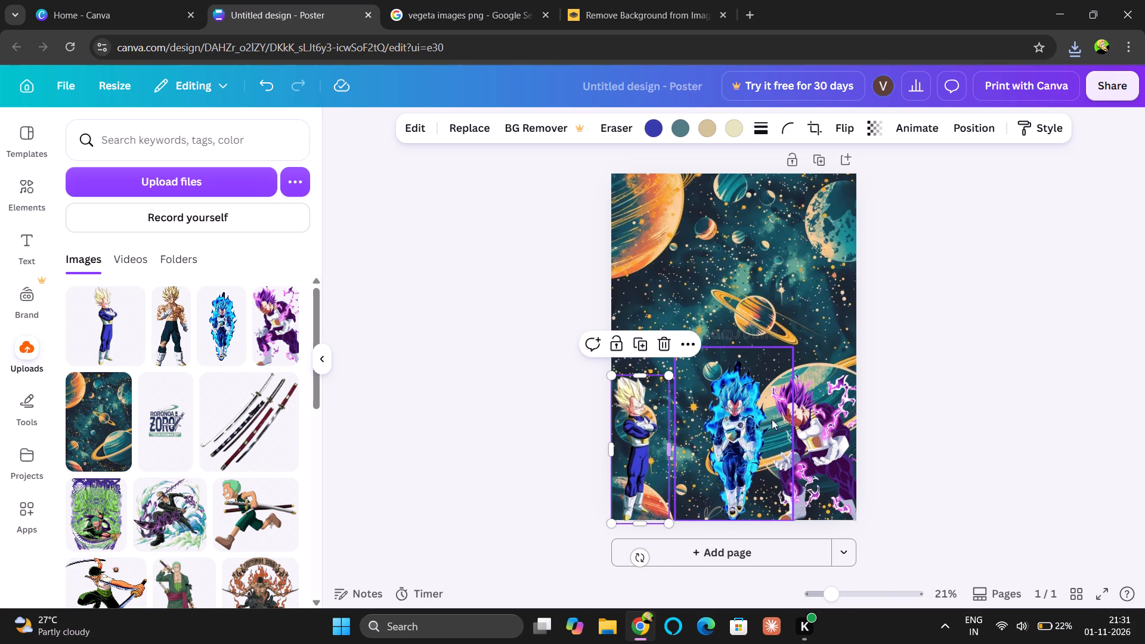
Crop the empty space off the top and both sides of the blue-aura Vegeta cutout so its frame fits the figure closely.
click(747, 432)
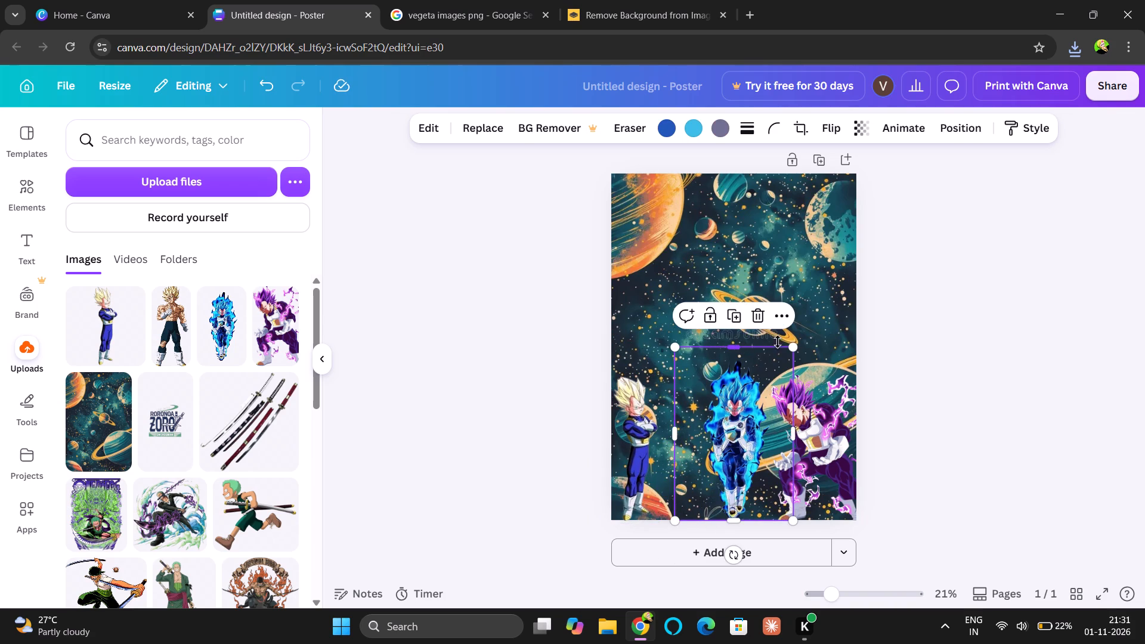
drag(742, 346, 742, 352)
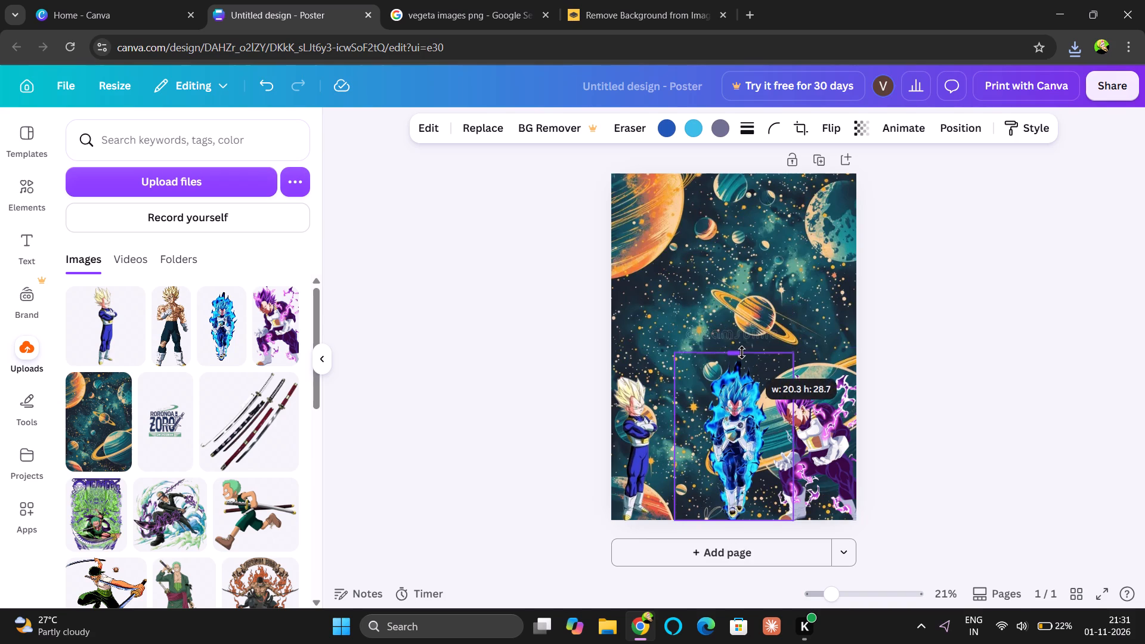
drag(742, 352, 742, 356)
drag(676, 434, 678, 434)
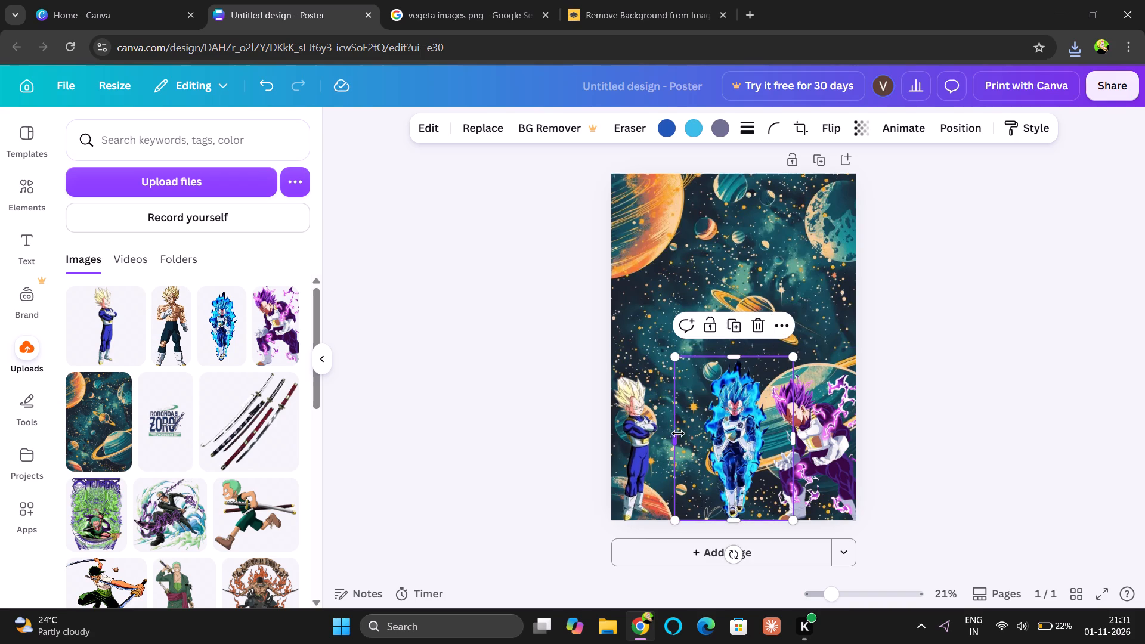
drag(678, 434, 704, 435)
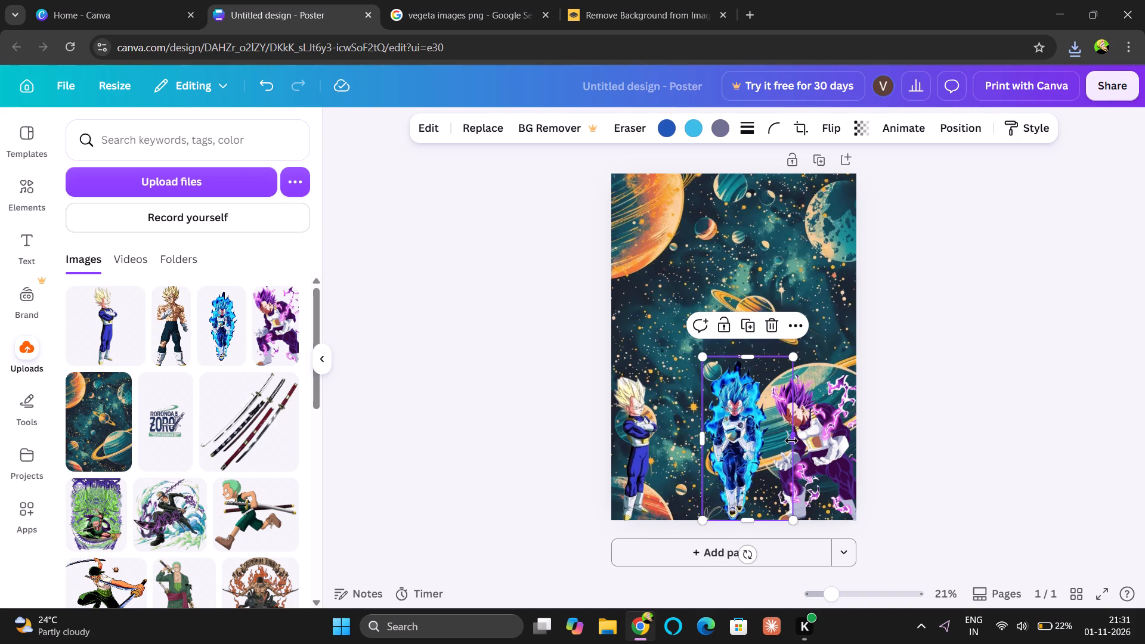
drag(793, 441, 772, 441)
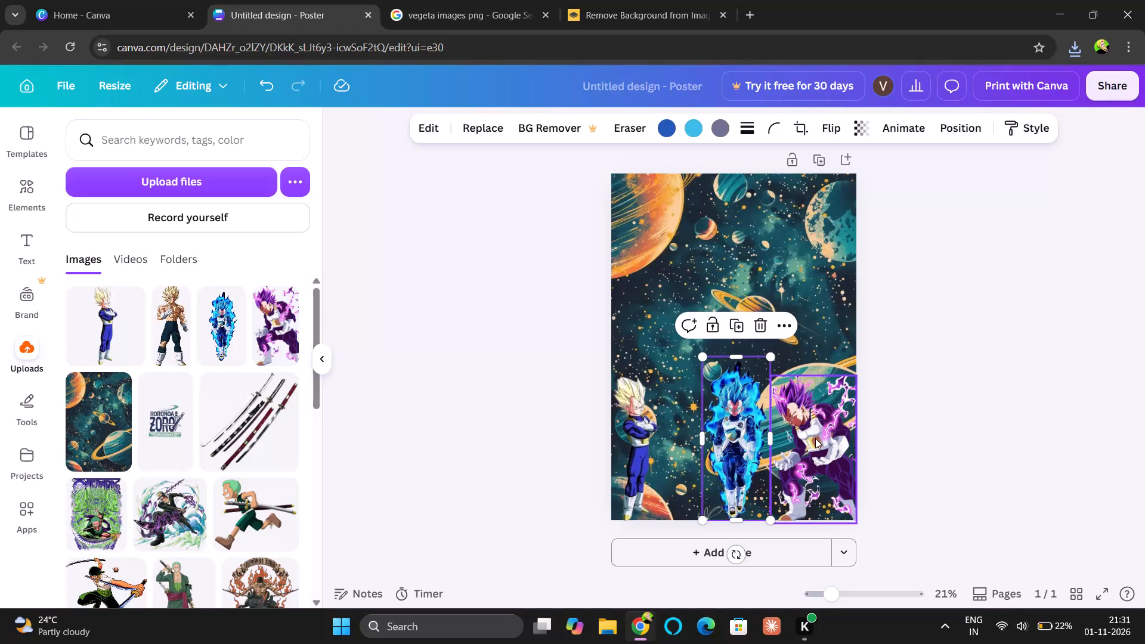
click(909, 408)
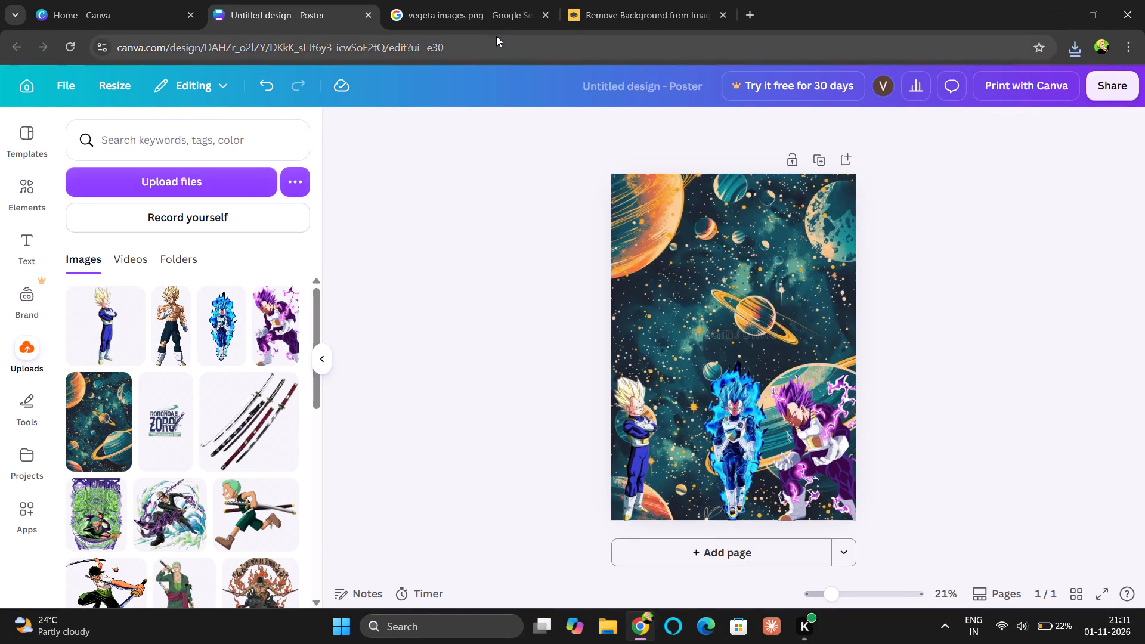
Find the red Super Saiyan 4 Vegeta with a yellow aura in the Google image results and save it as images (5).
click(490, 19)
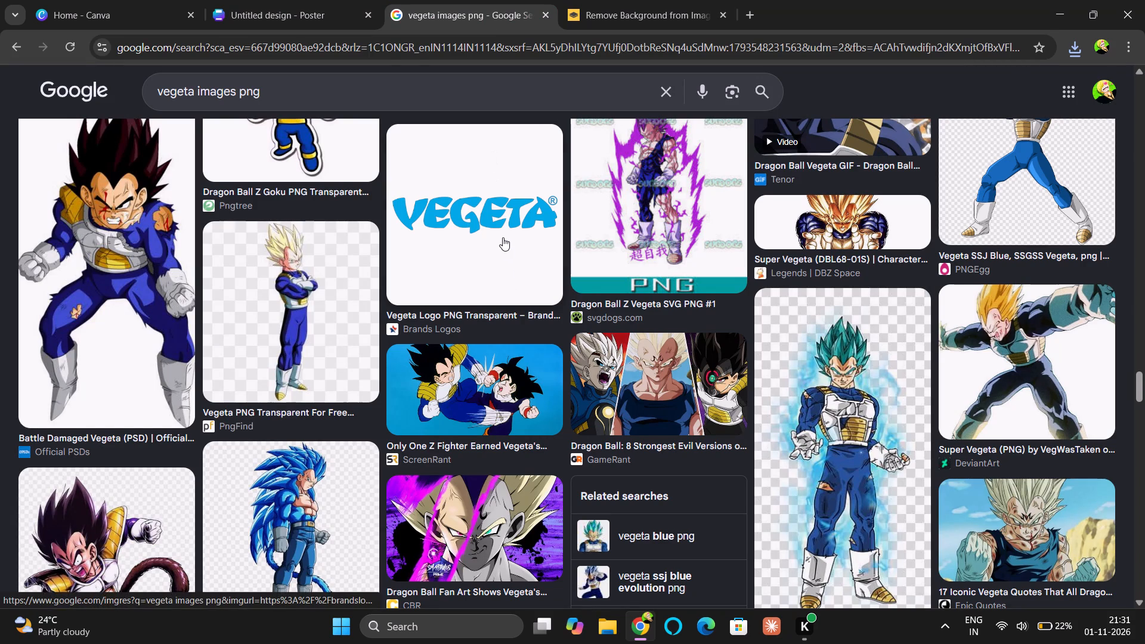
scroll(503, 237, up, 6)
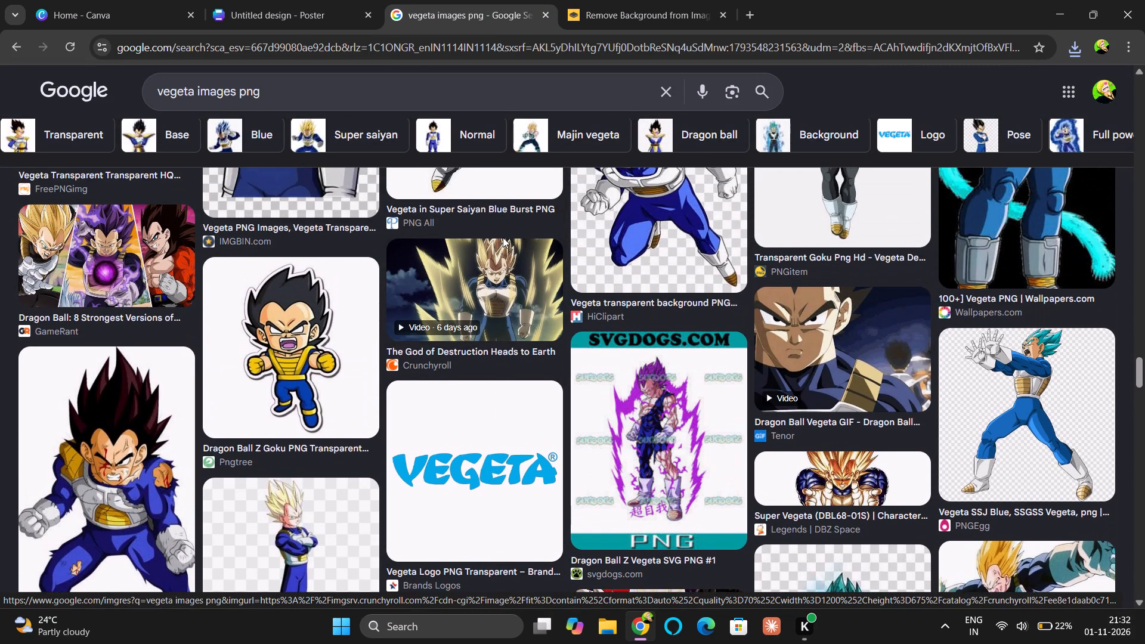
scroll(503, 237, down, 5)
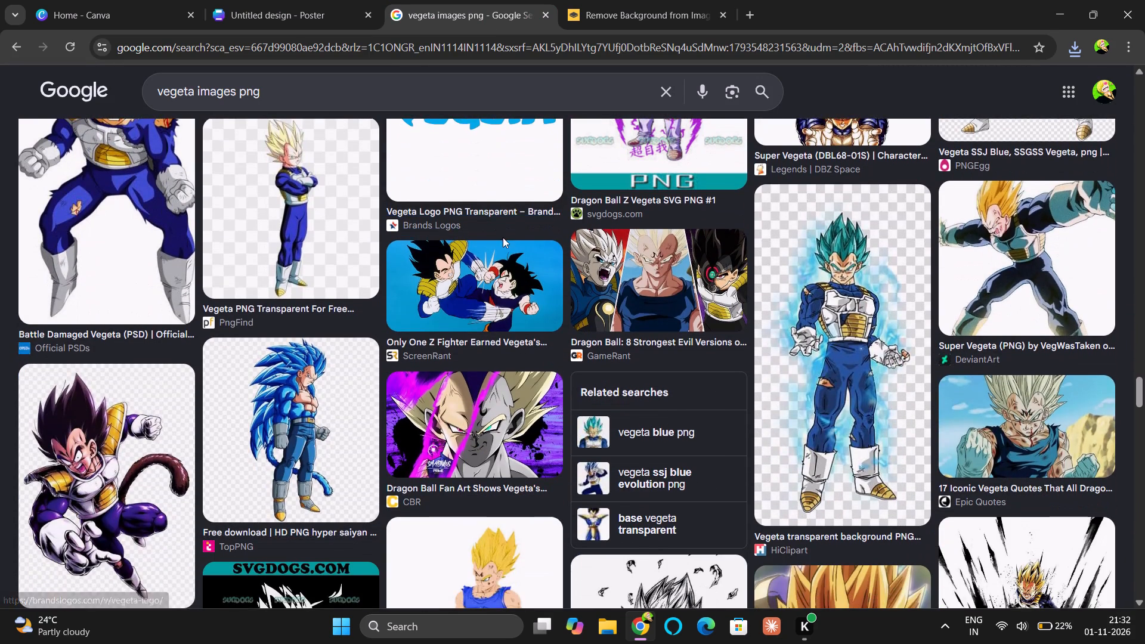
scroll(926, 253, down, 4)
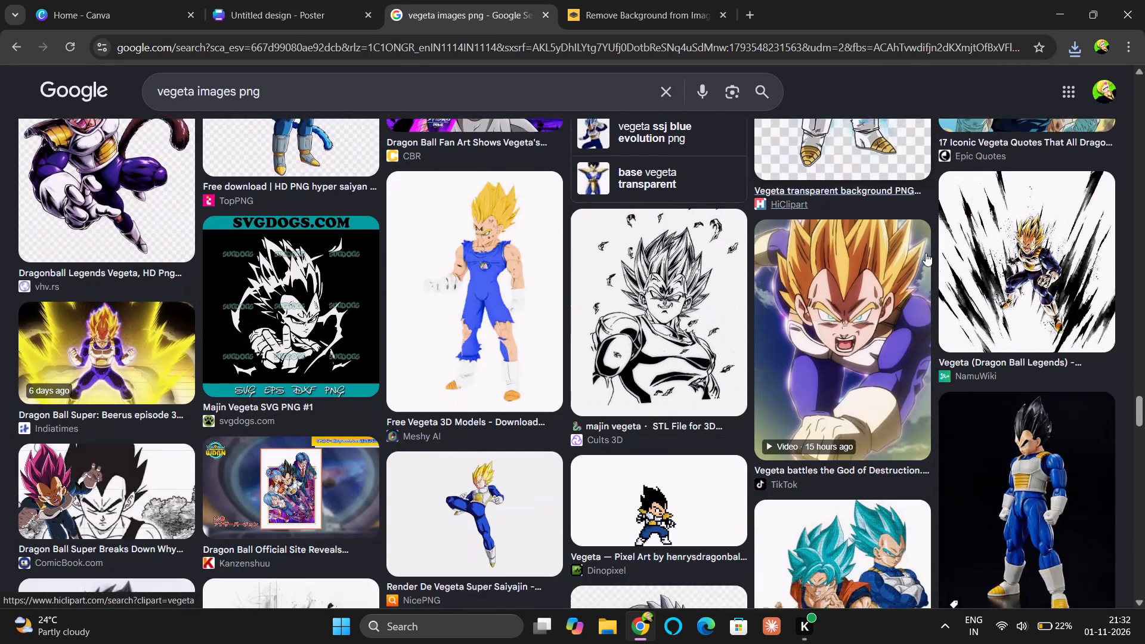
scroll(926, 253, down, 5)
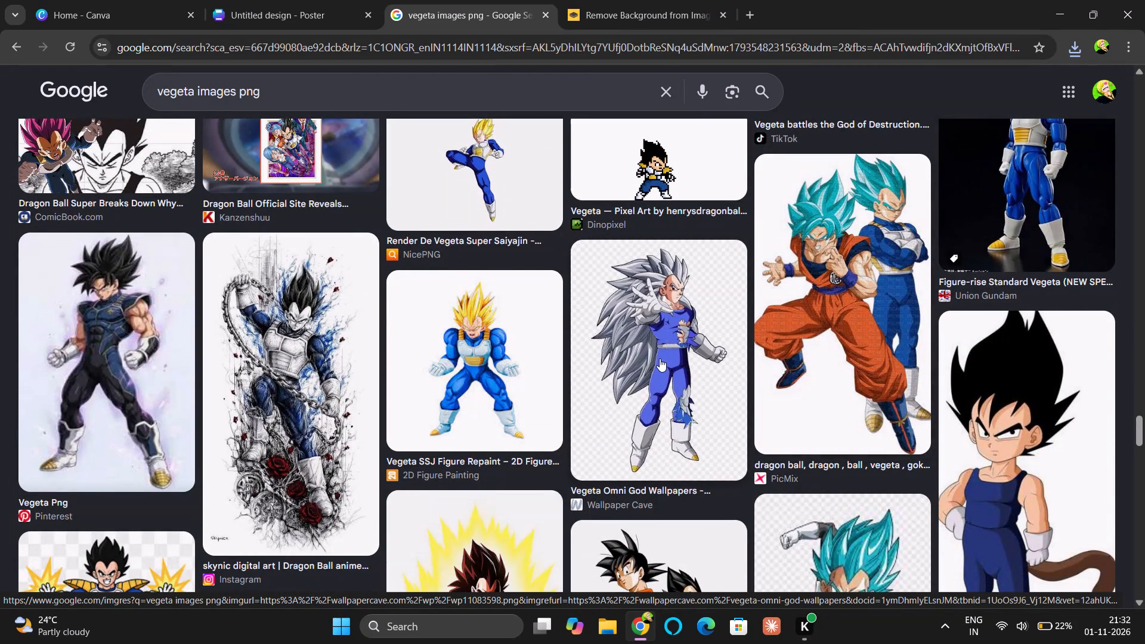
scroll(660, 358, down, 4)
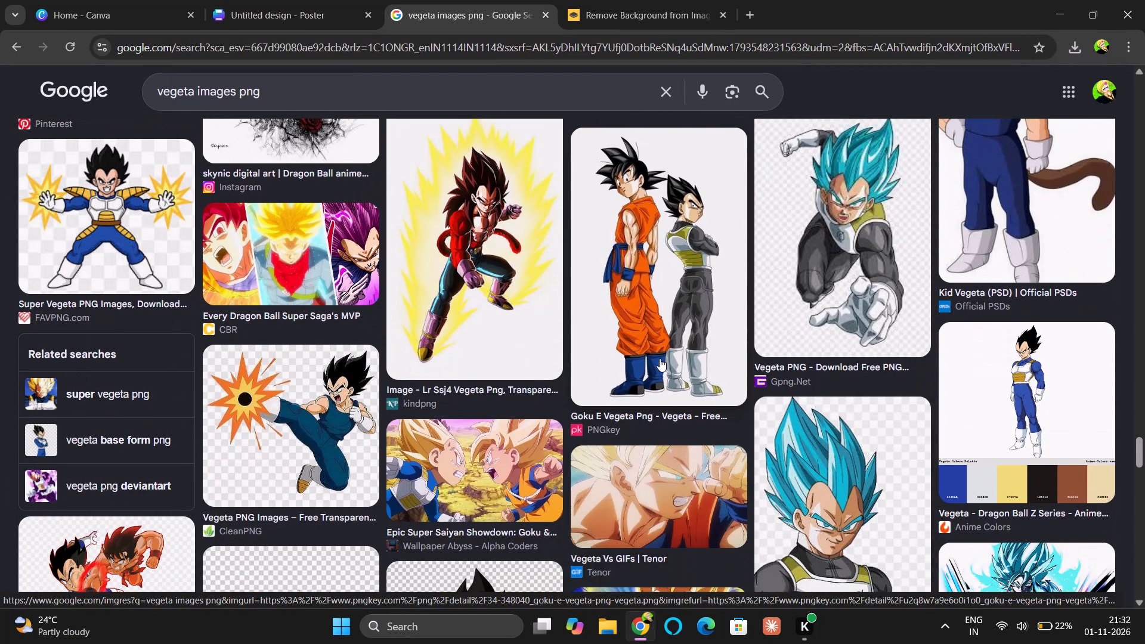
scroll(660, 358, up, 1)
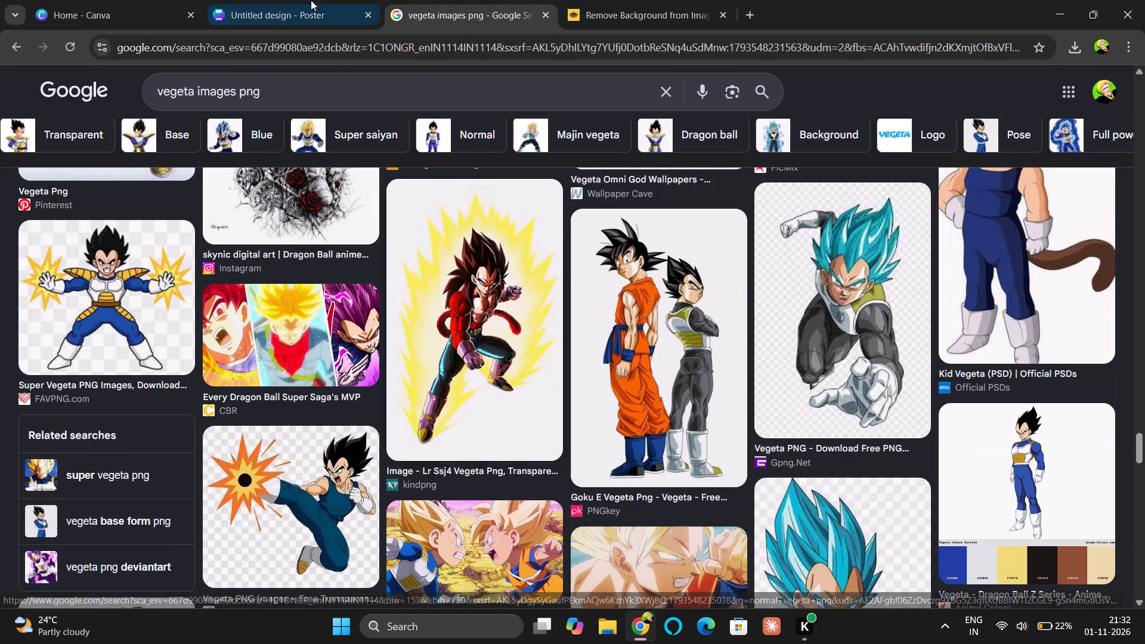
click(309, 0)
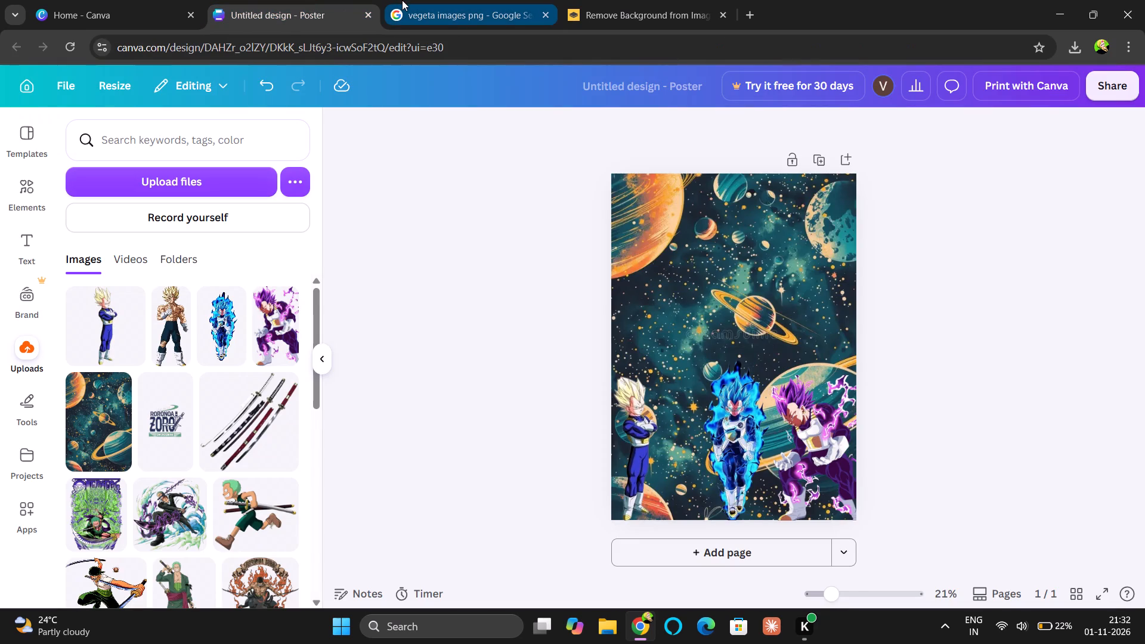
click(423, 5)
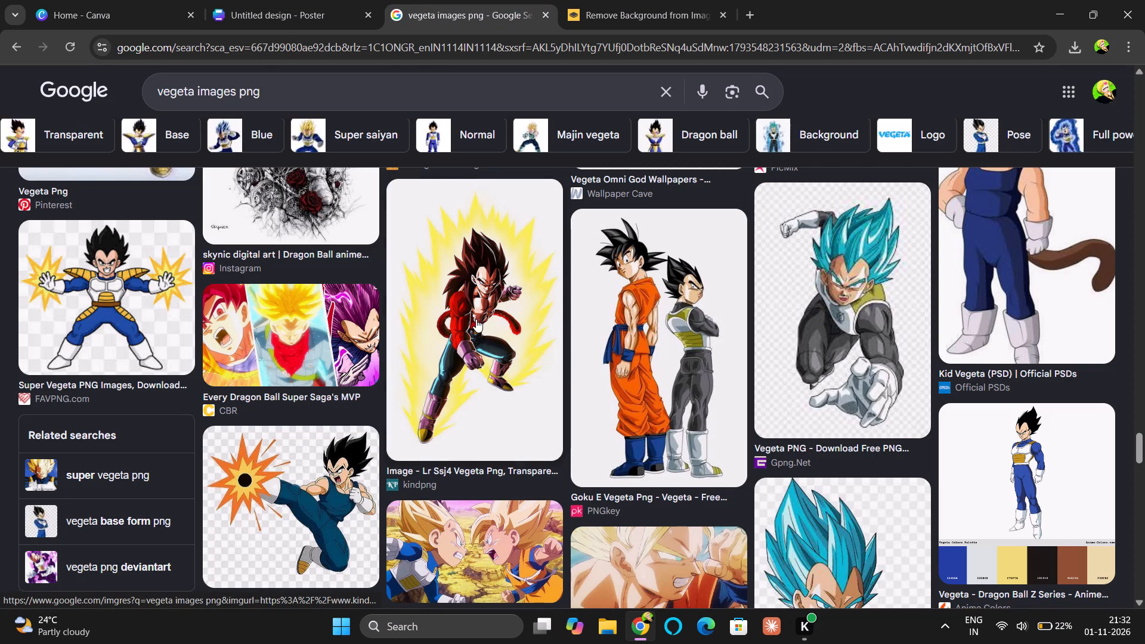
right_click(476, 319)
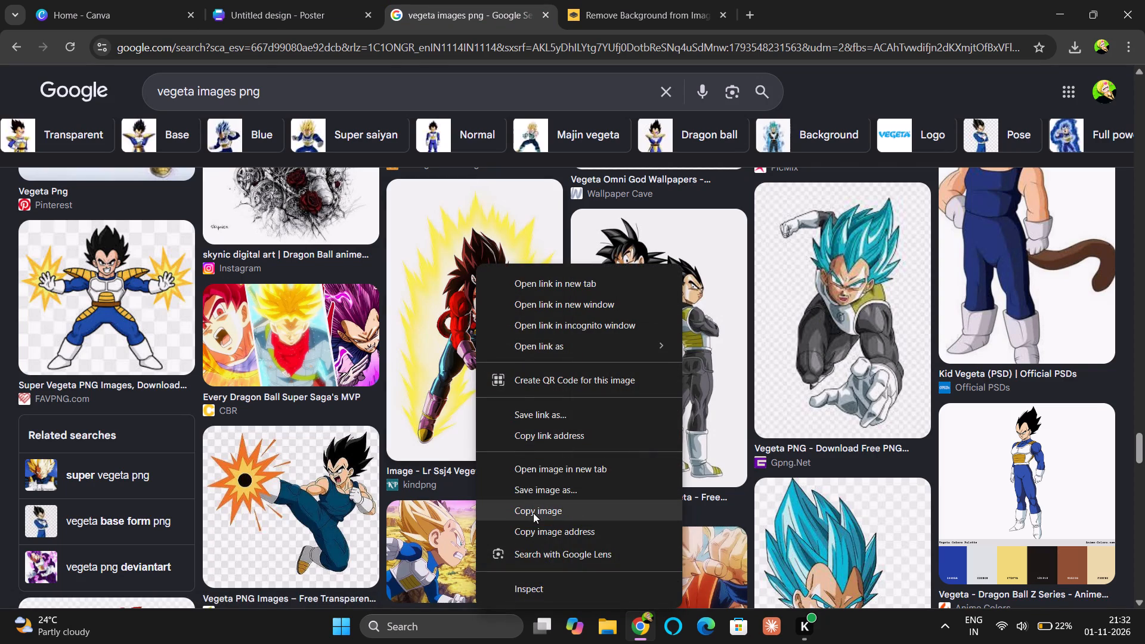
click(543, 495)
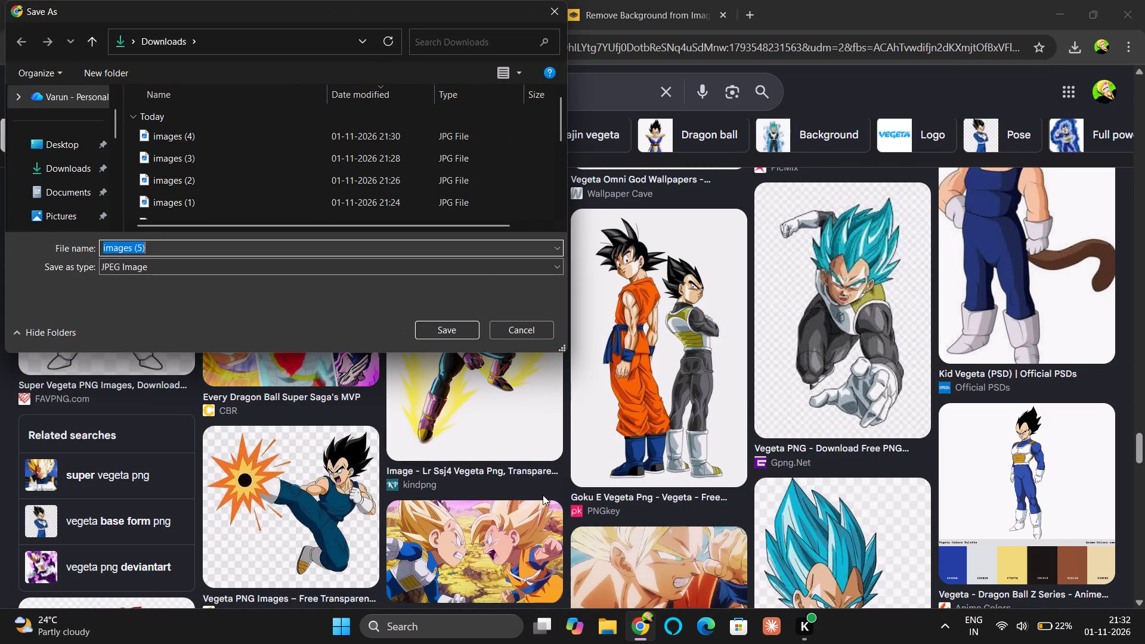
key(Return)
Switch to remove.bg and upload images (5) to remove the red Super Saiyan 4 Vegeta's background.
click(622, 1)
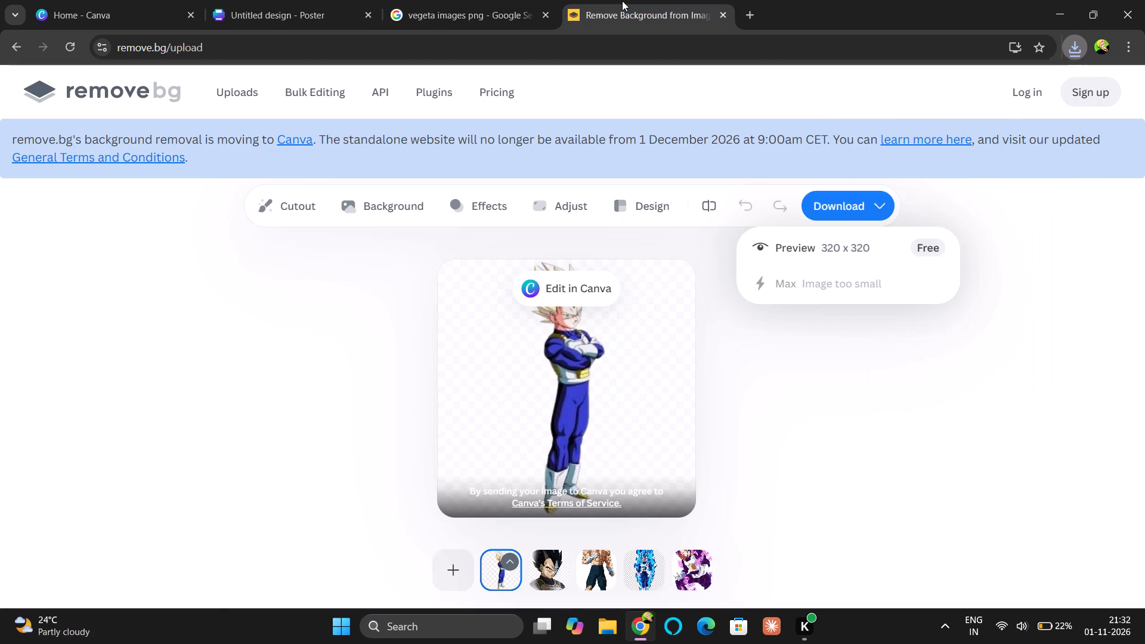
click(458, 566)
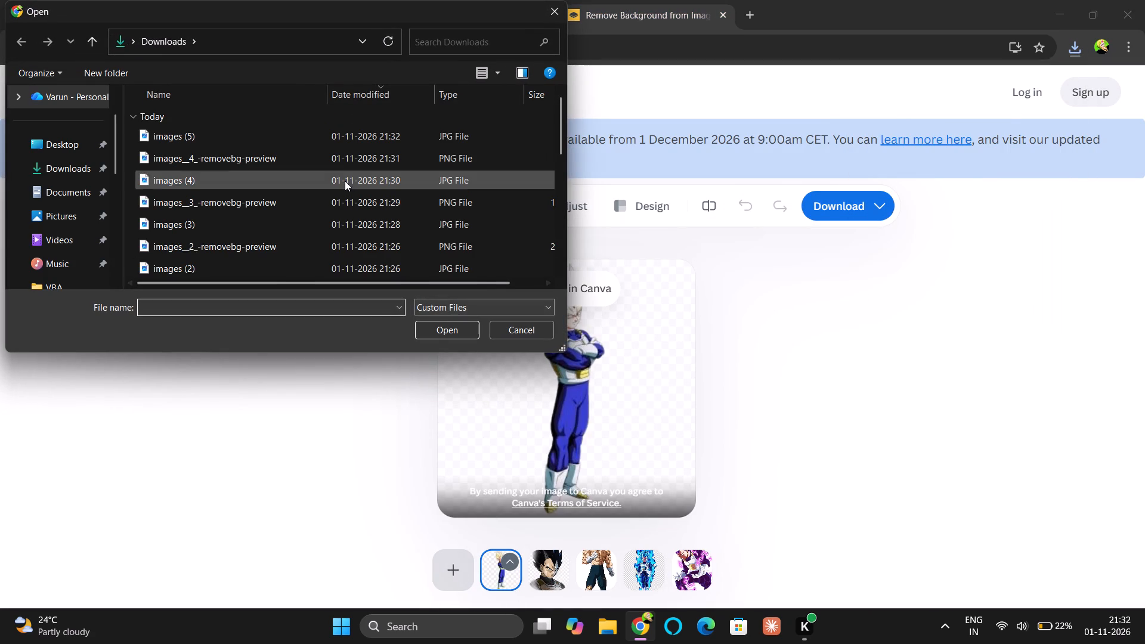
click(341, 138)
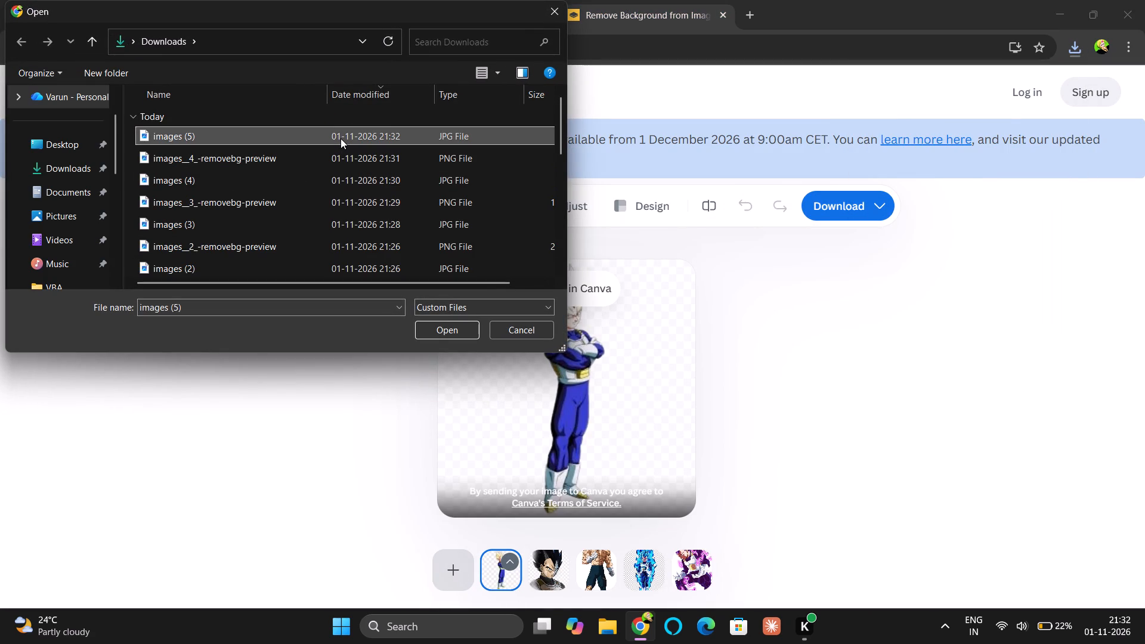
key(Return)
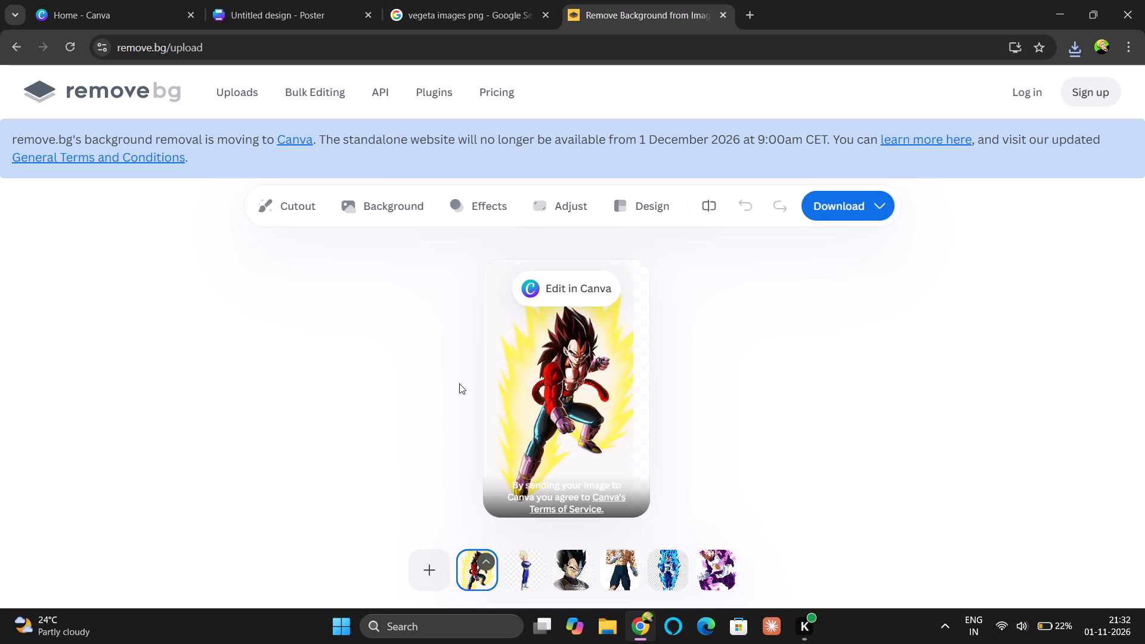
Download the free 359 x 557 preview of the red Super Saiyan 4 Vegeta without its background.
click(837, 218)
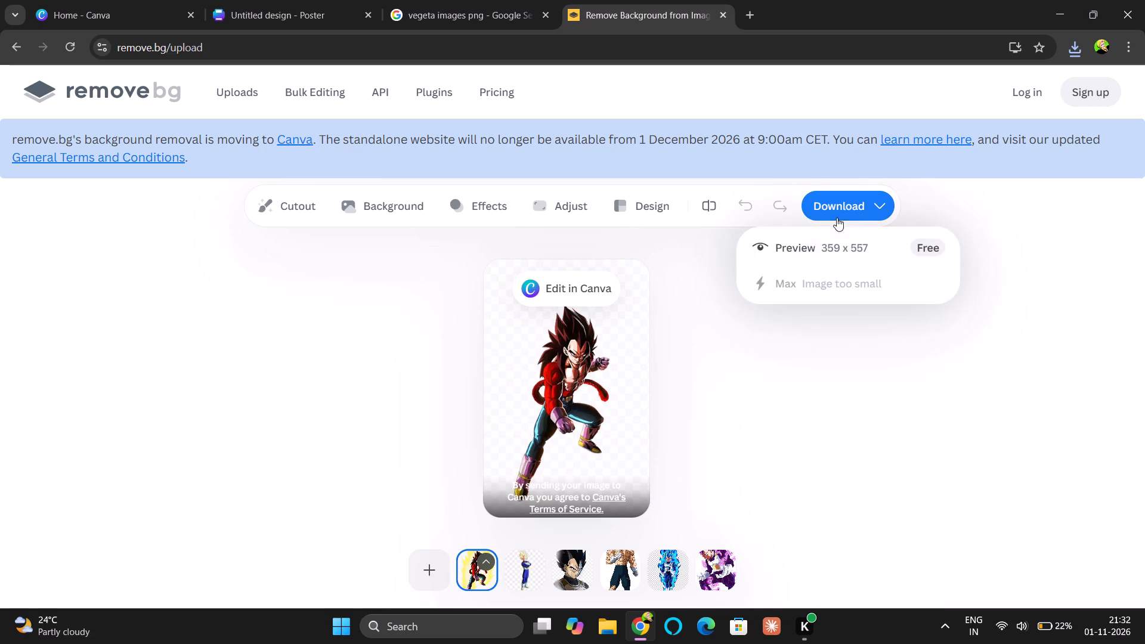
click(803, 243)
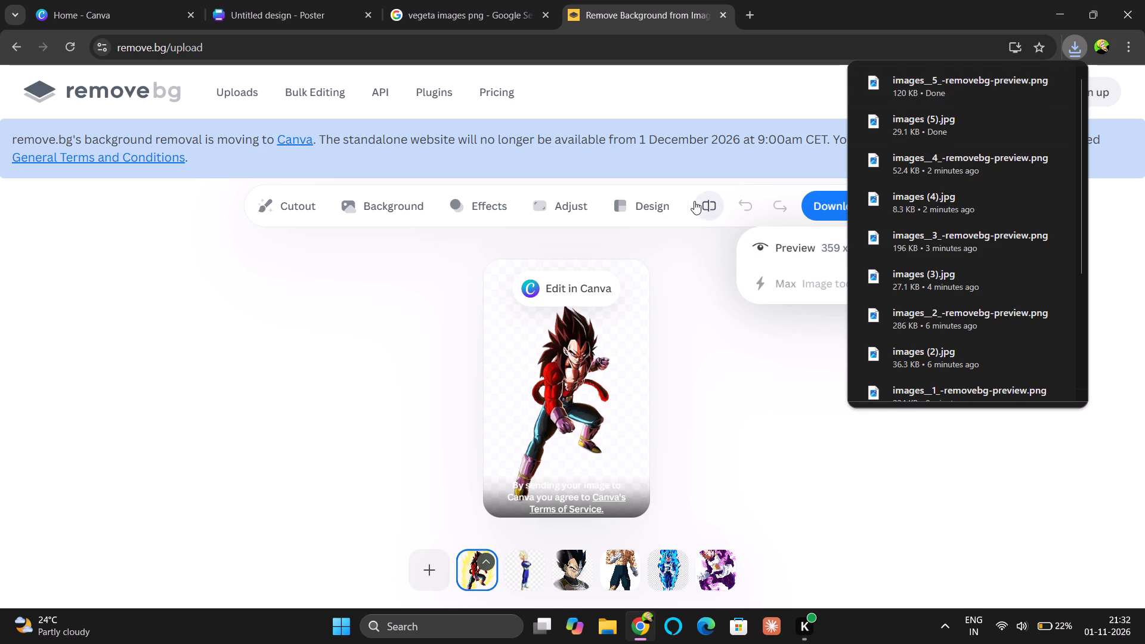
Switch to the Canva poster and upload the file images__5_-removebg-preview to the image library.
click(302, 1)
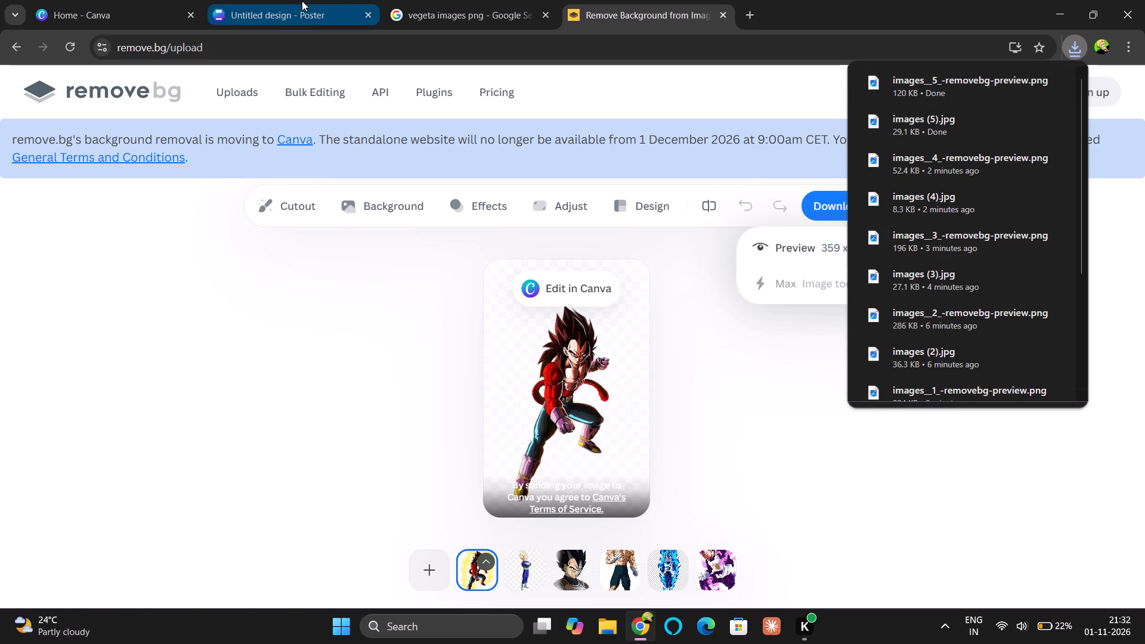
click(196, 184)
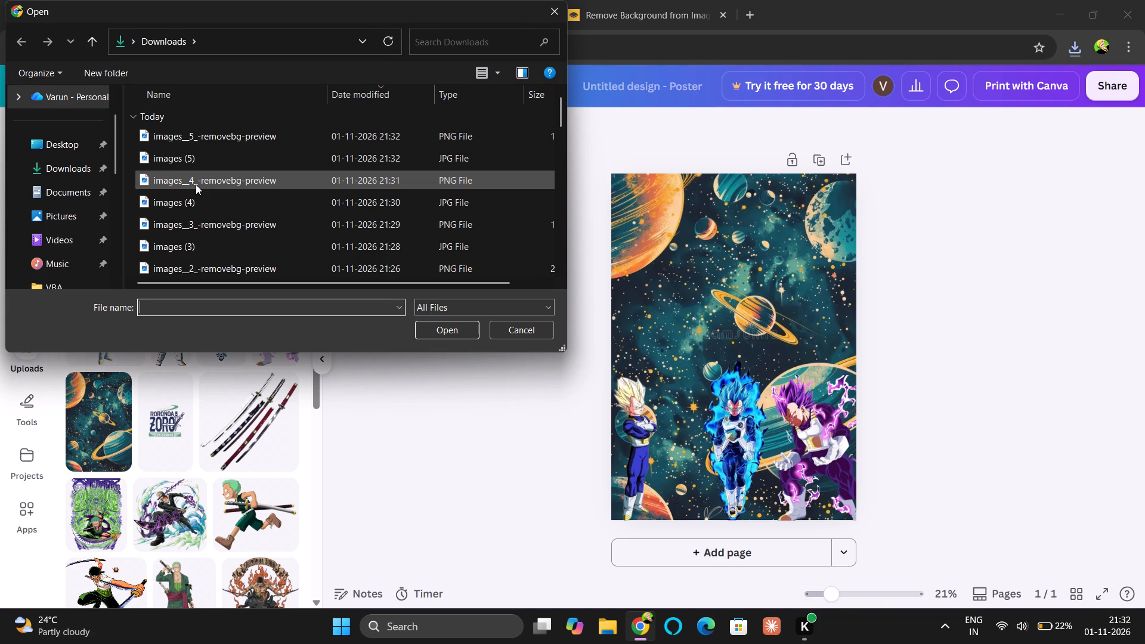
click(251, 135)
key(Return)
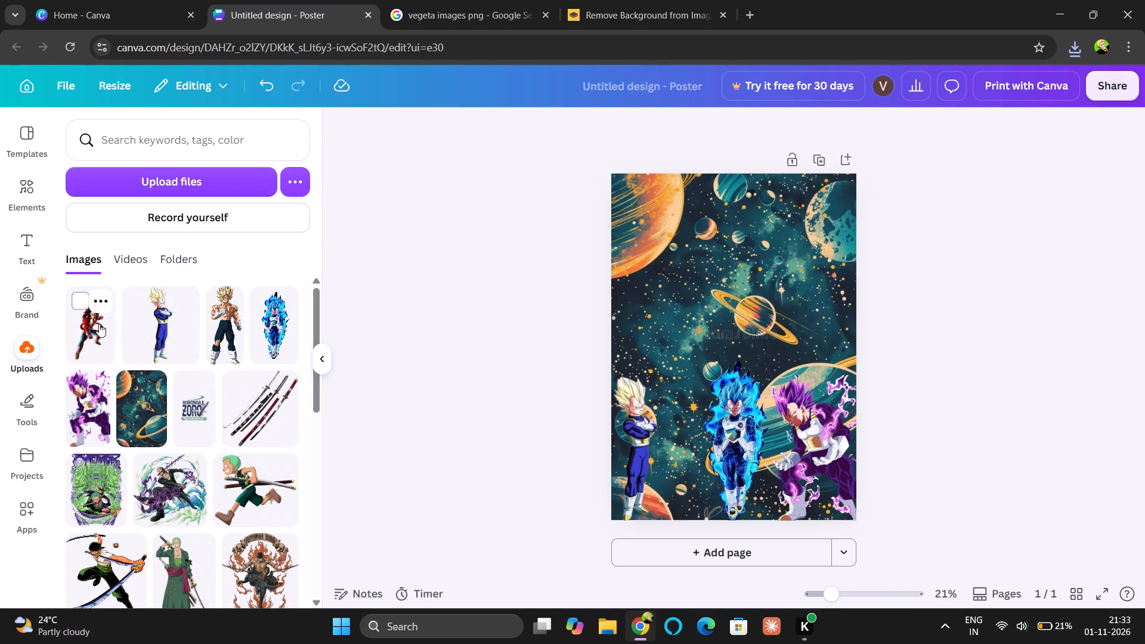
Add the uploaded red Super Saiyan 4 Vegeta cutout to the poster, enlarge it slightly and centre it horizontally just above the blue-aura Vegeta.
click(99, 324)
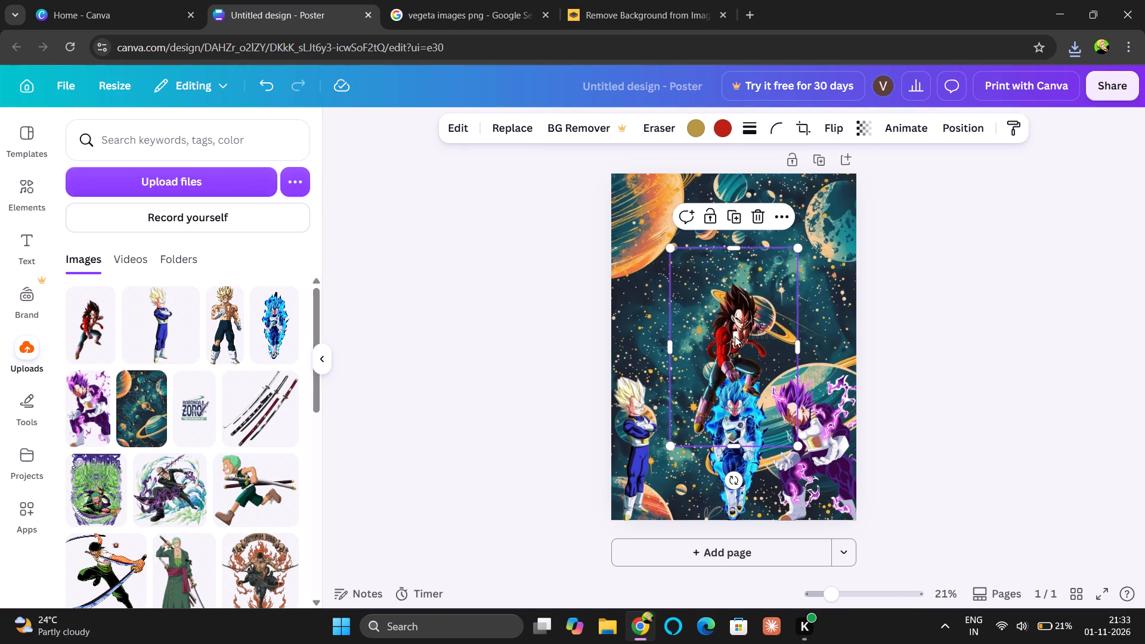
drag(736, 336, 688, 433)
drag(747, 349, 744, 355)
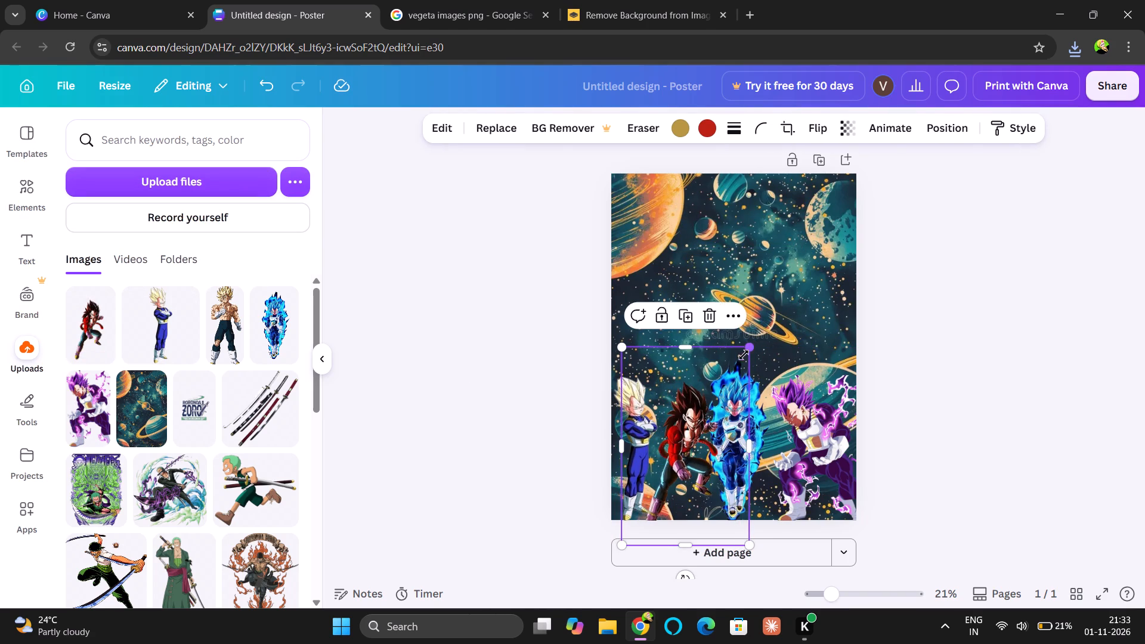
drag(744, 355, 759, 330)
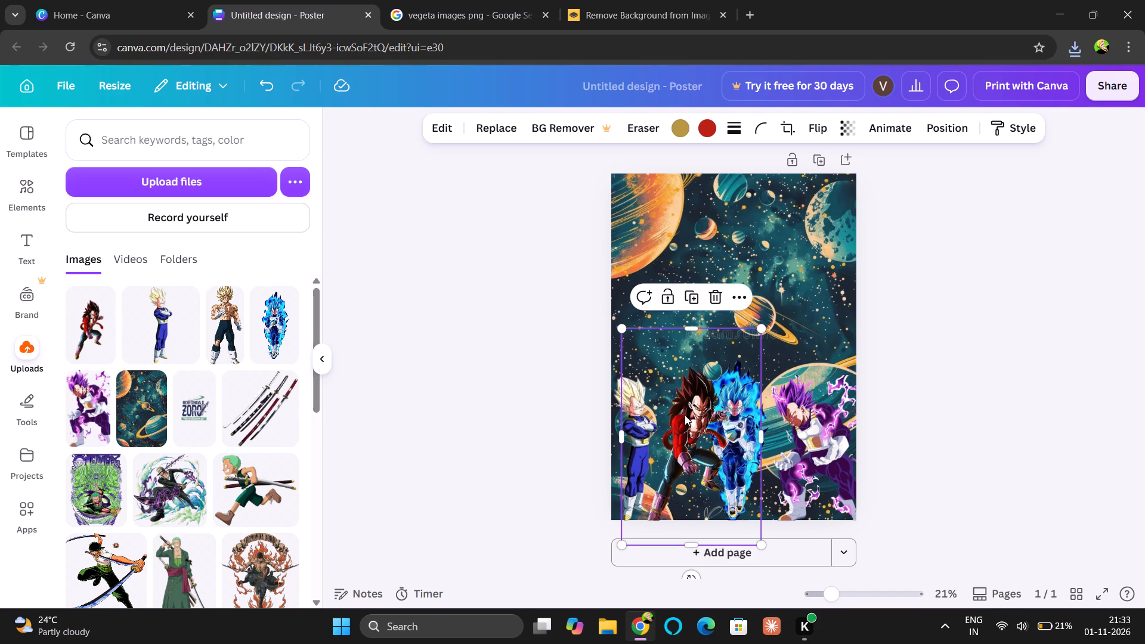
drag(683, 417, 670, 424)
drag(670, 424, 785, 275)
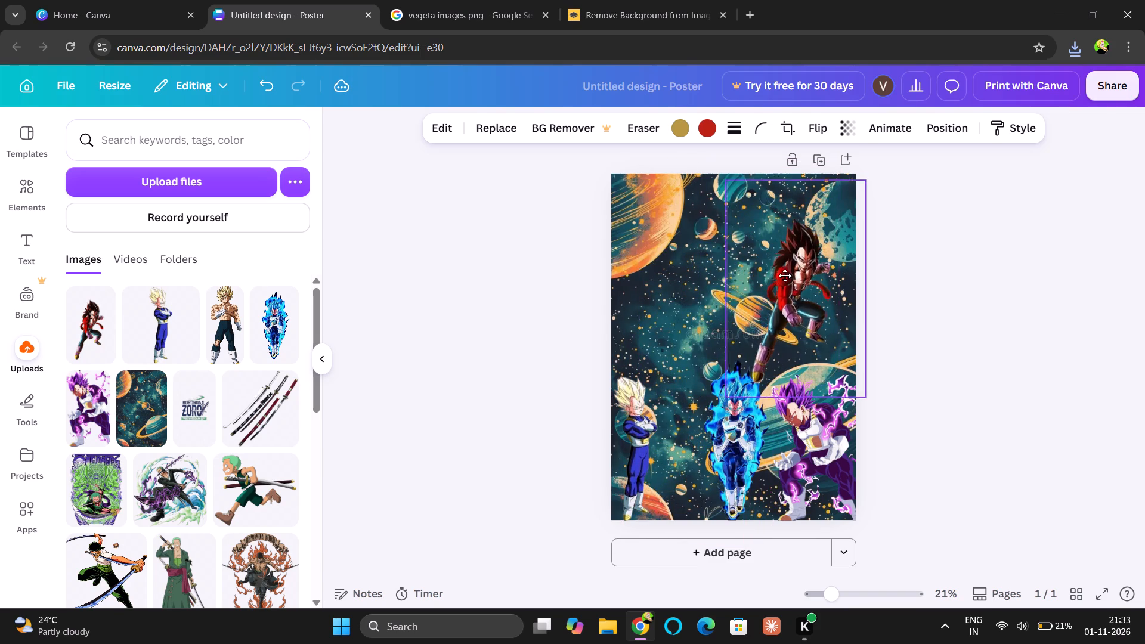
drag(785, 275, 667, 264)
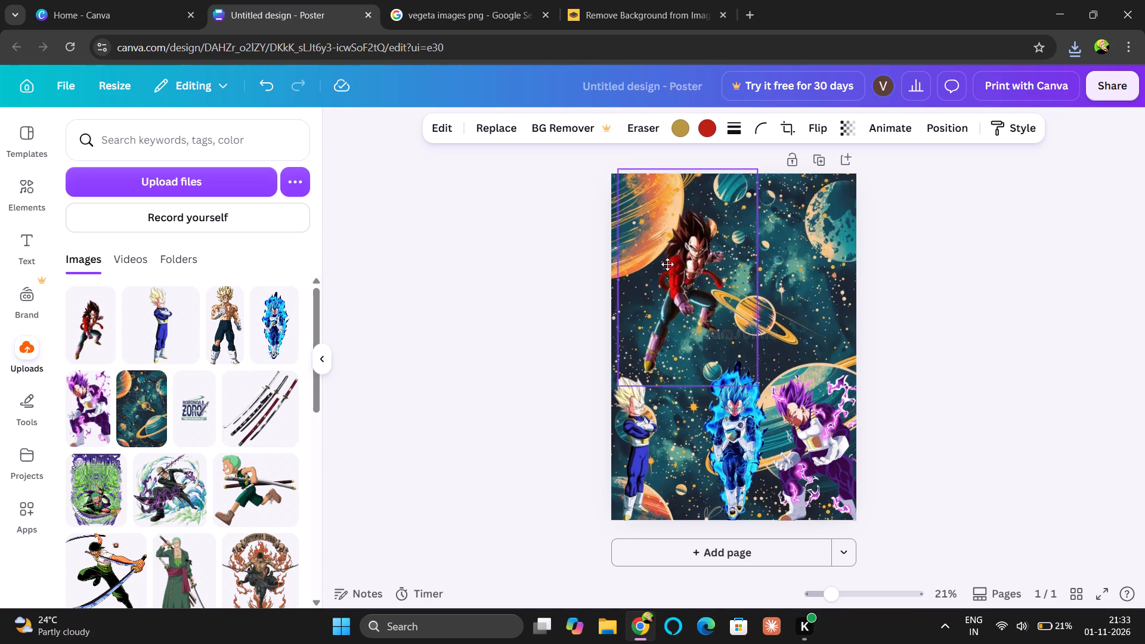
drag(667, 264, 632, 216)
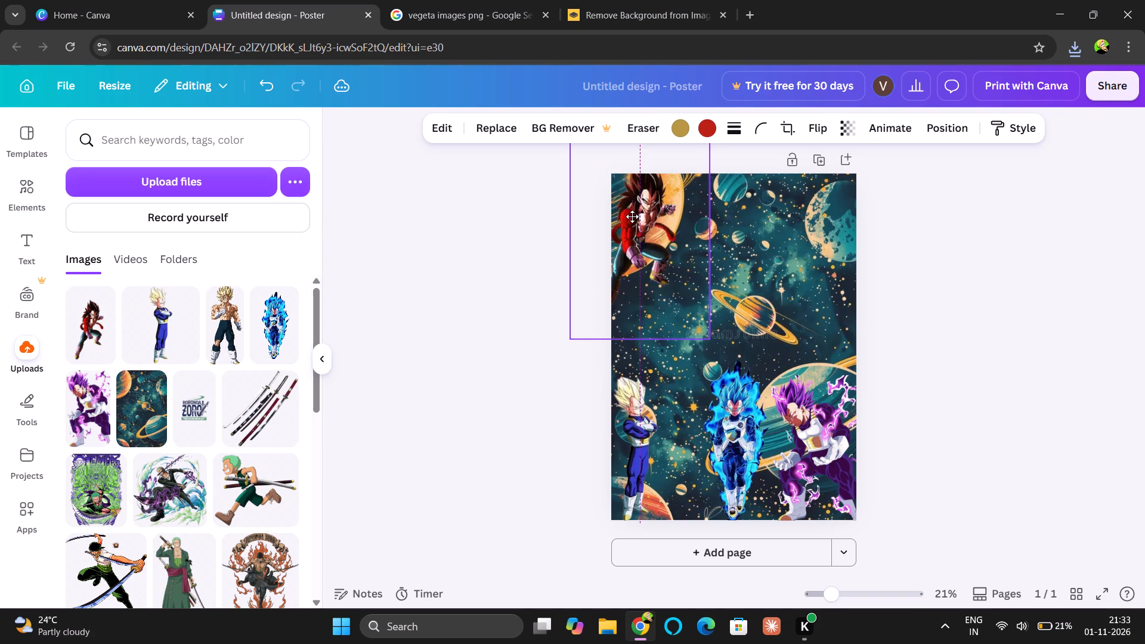
drag(632, 216, 638, 219)
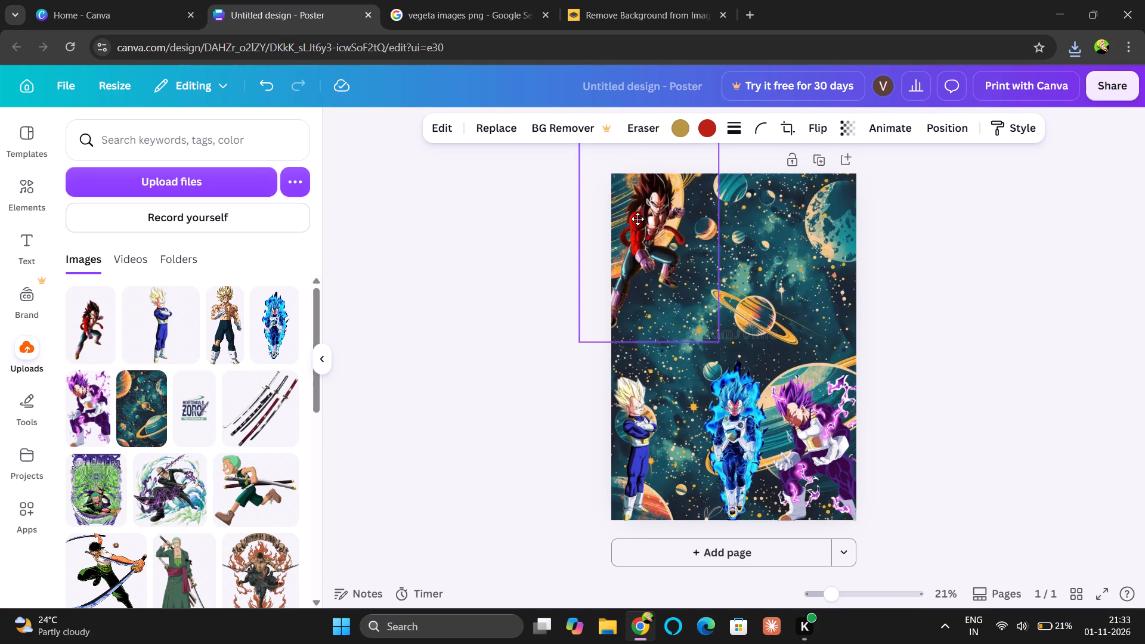
drag(638, 219, 722, 271)
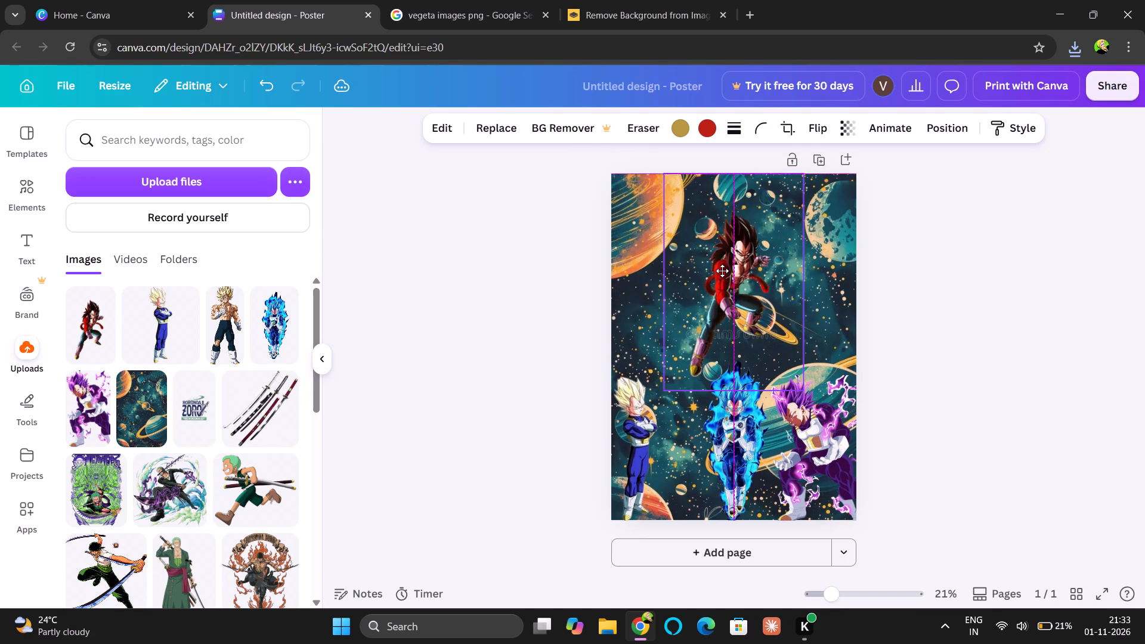
drag(722, 271, 721, 300)
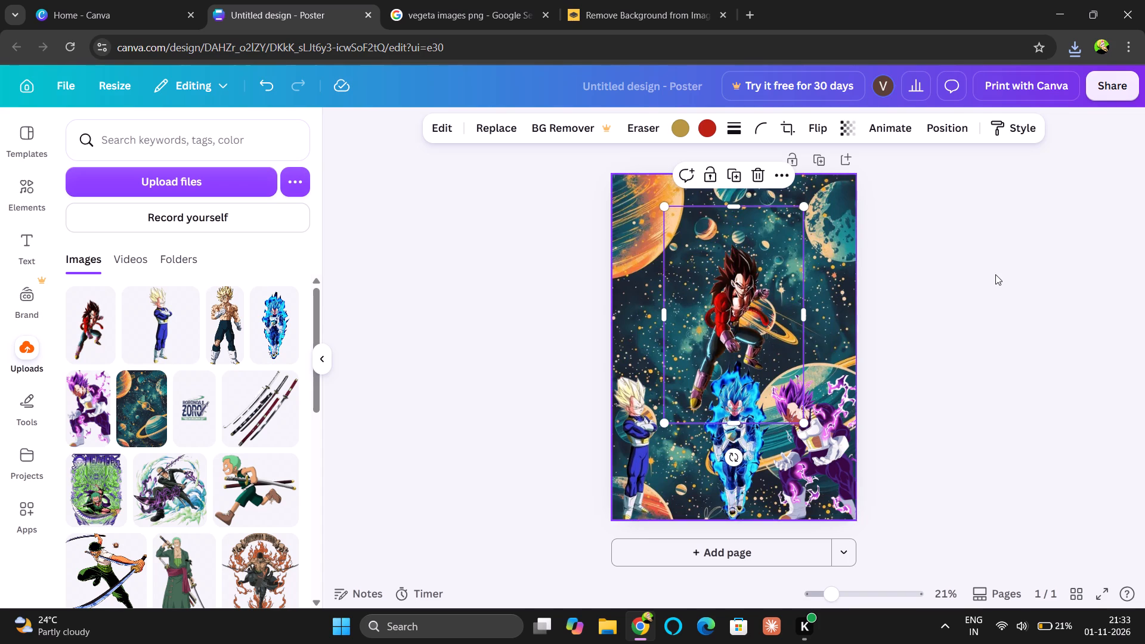
Delete the red Super Saiyan 4 Vegeta cutout from the centre of the poster.
click(995, 274)
click(722, 299)
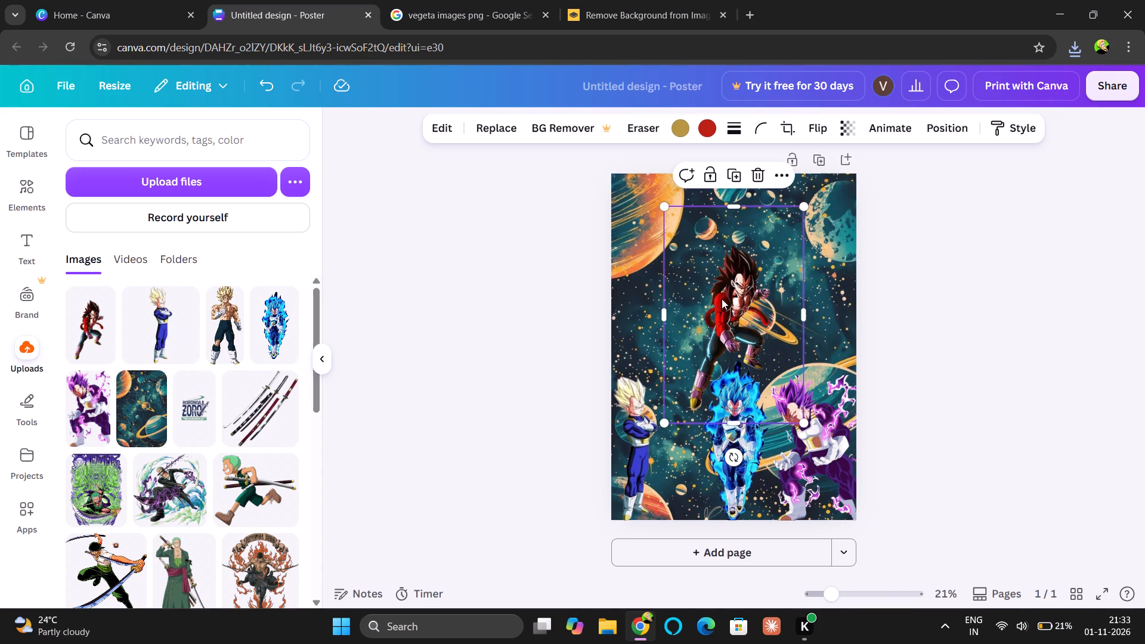
click(750, 174)
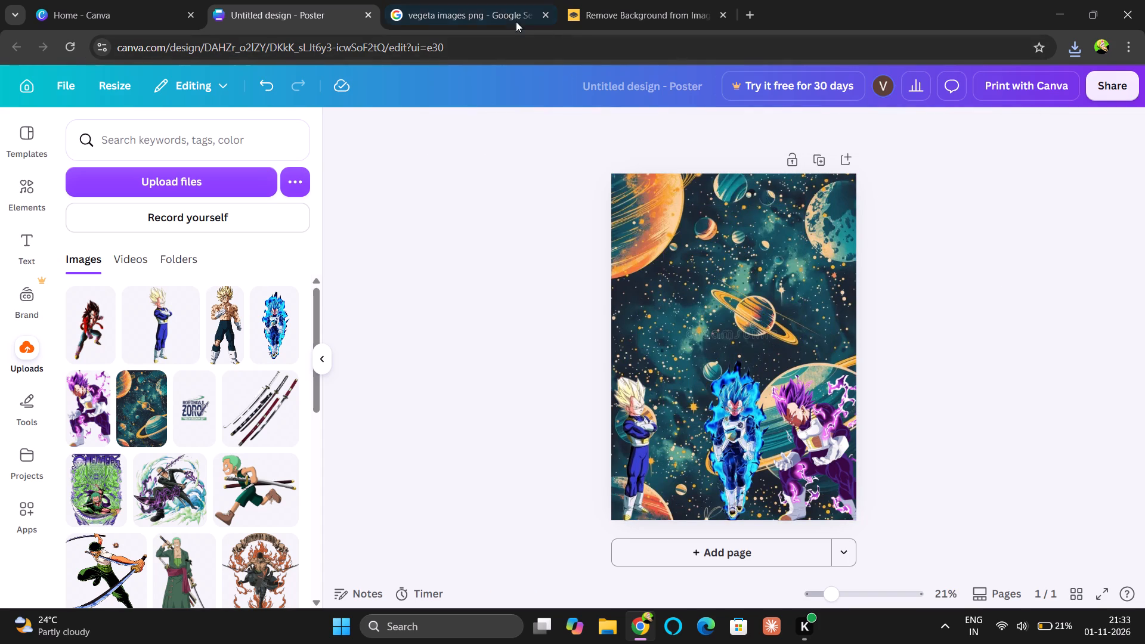
Switch to the Google image results for vegeta images png and look through them for another Vegeta figure suited to the poster.
click(498, 9)
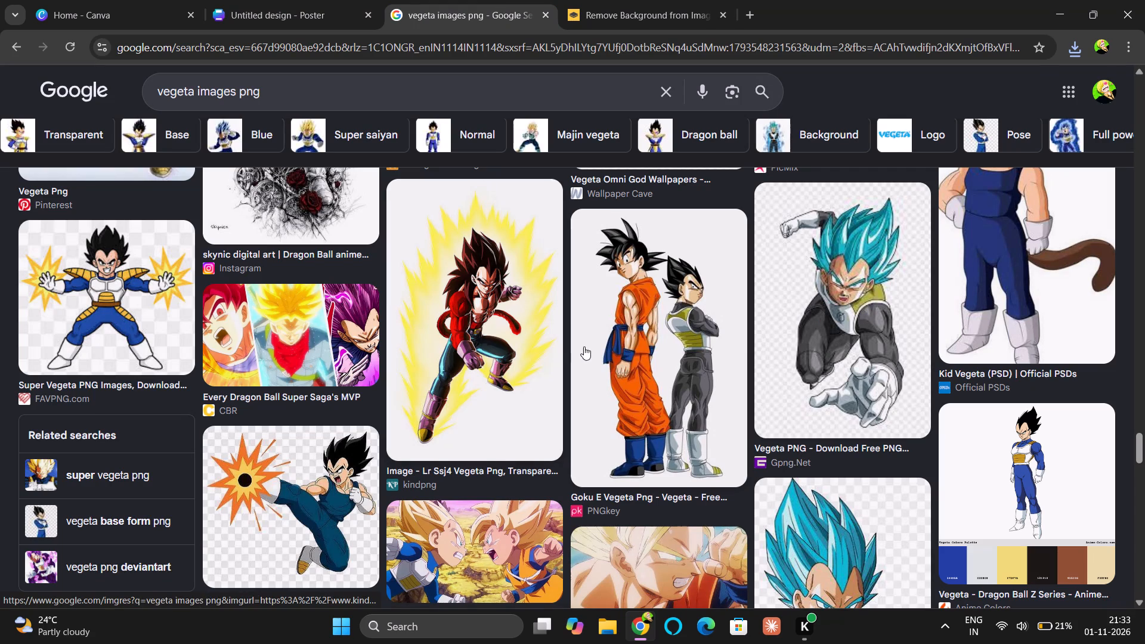
scroll(753, 327, down, 1)
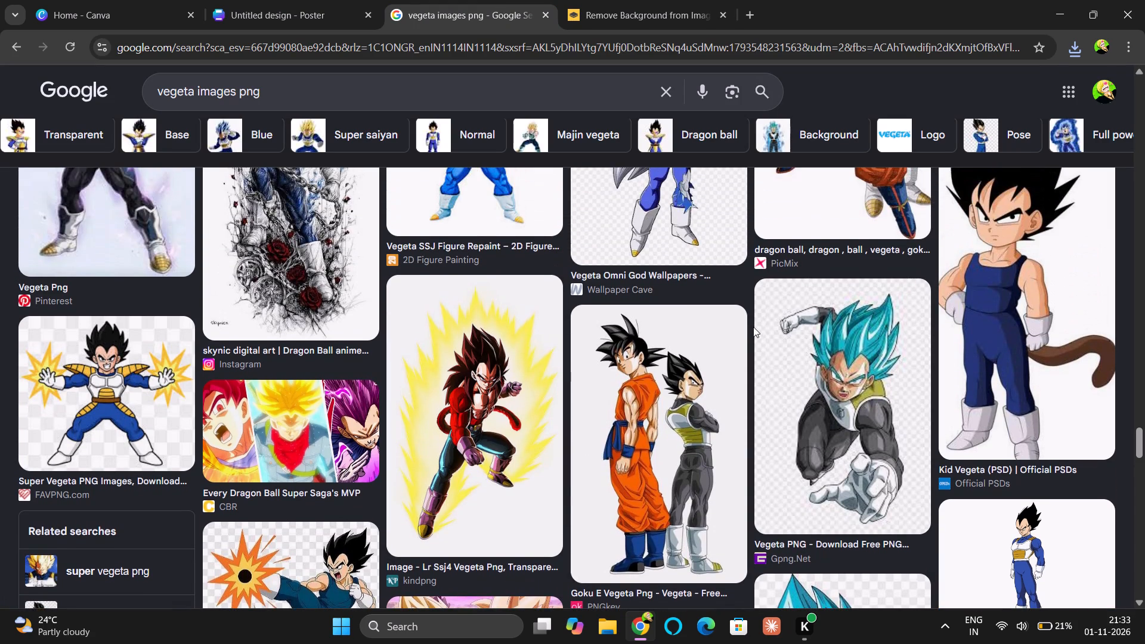
scroll(753, 327, down, 1)
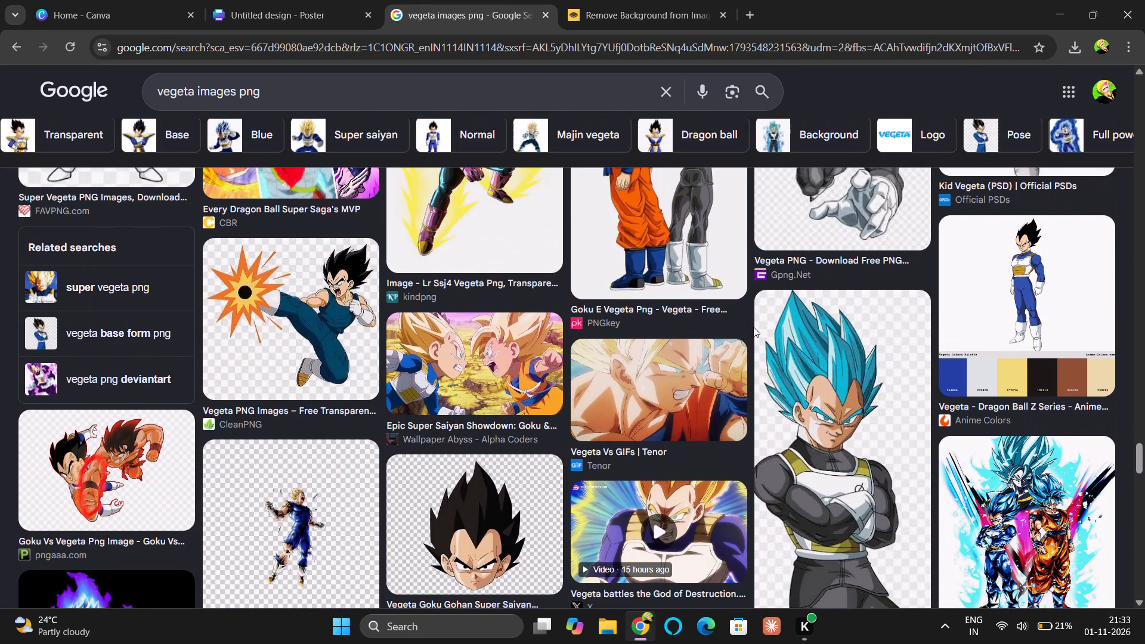
scroll(753, 327, down, 4)
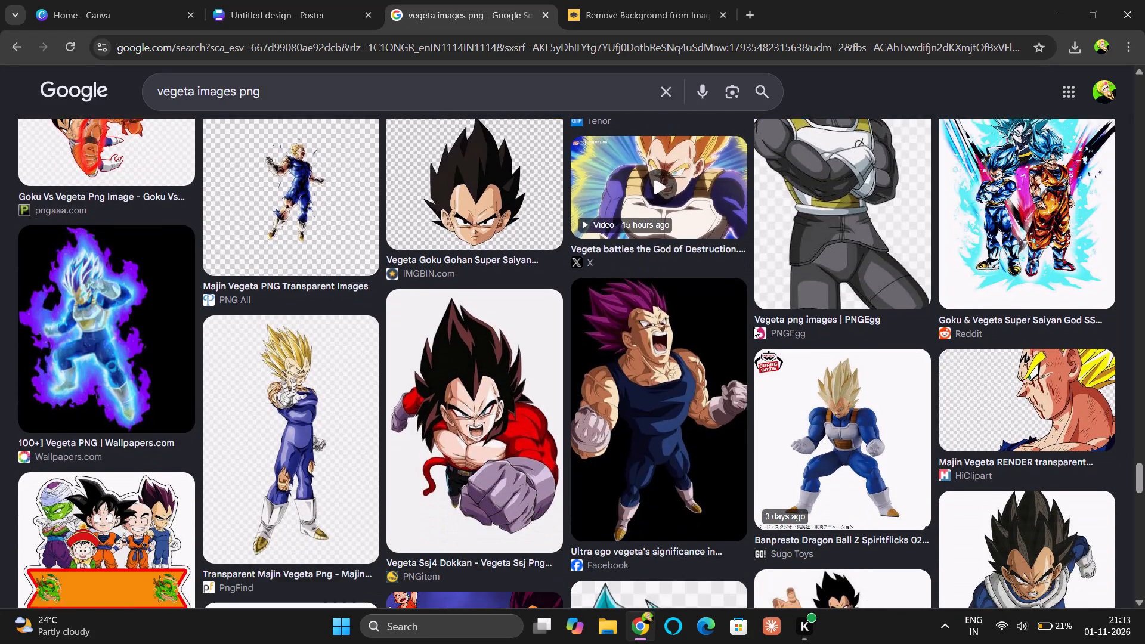
scroll(753, 327, down, 4)
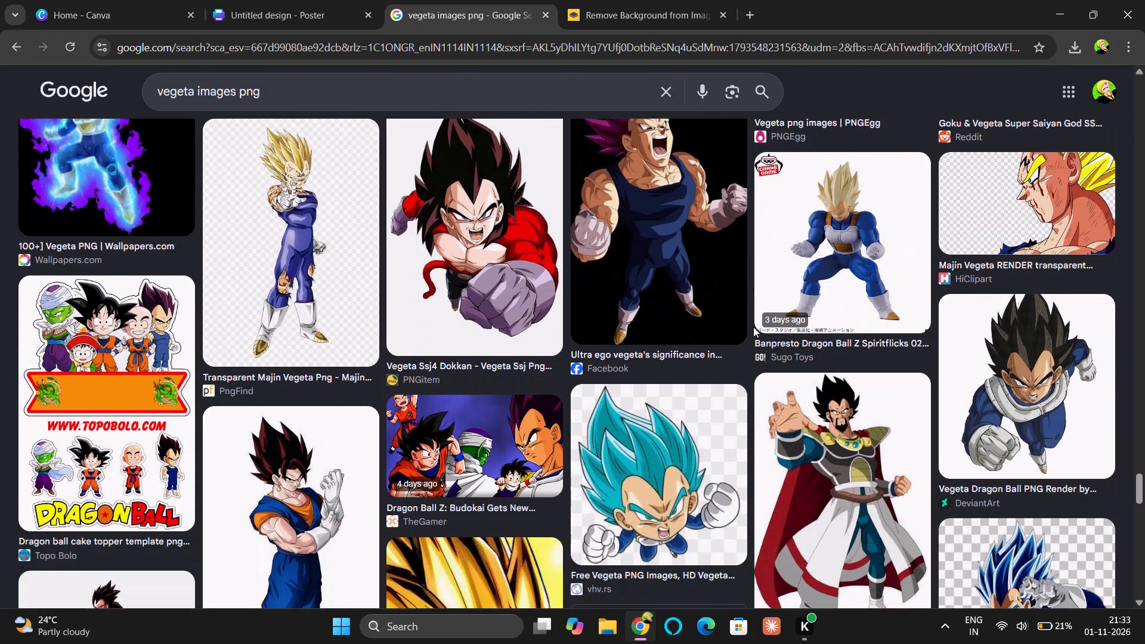
scroll(753, 327, down, 5)
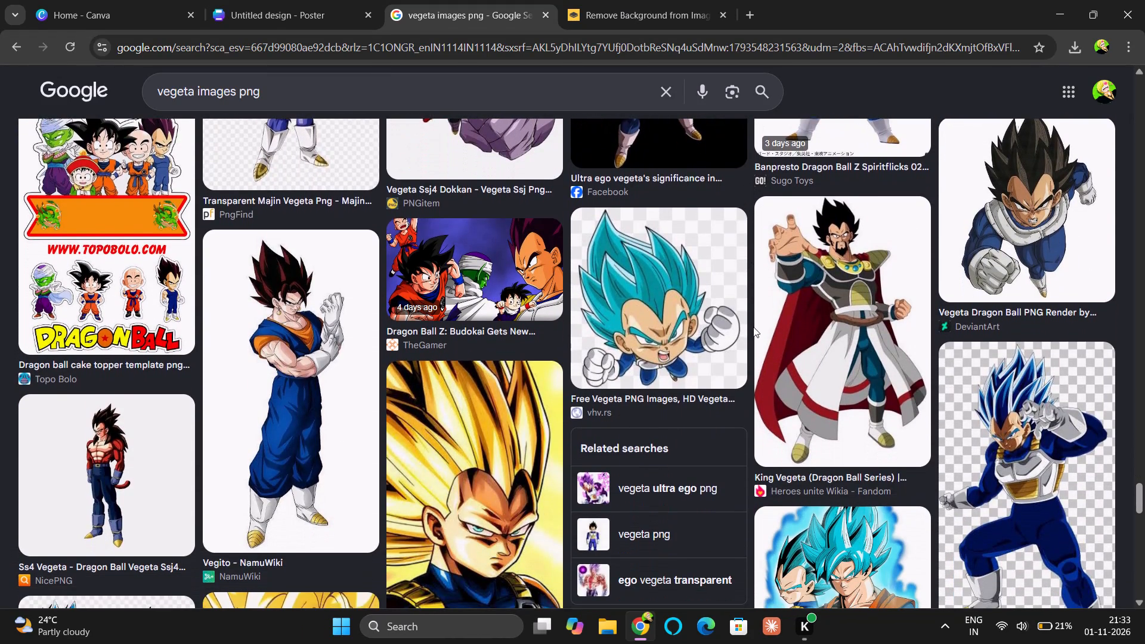
scroll(753, 327, down, 4)
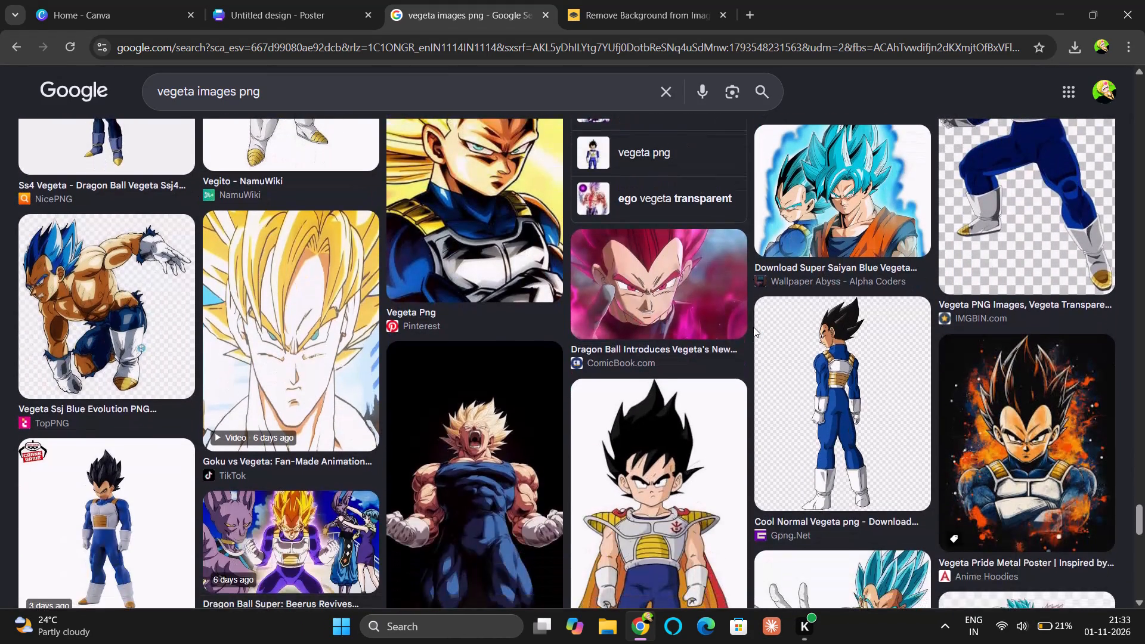
scroll(753, 327, down, 5)
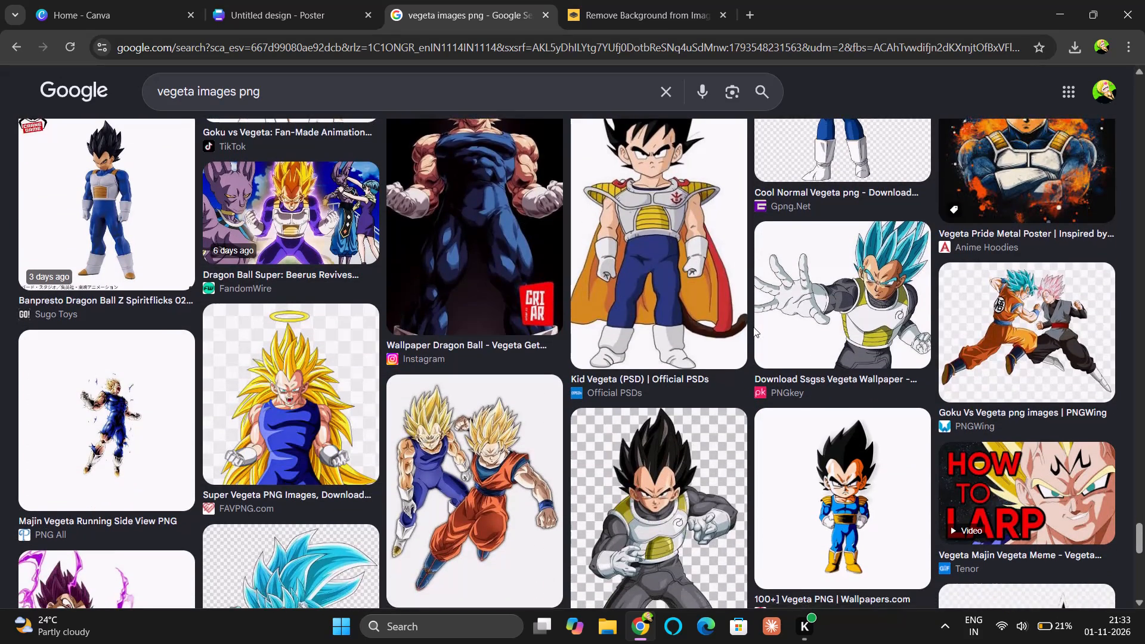
scroll(753, 327, down, 2)
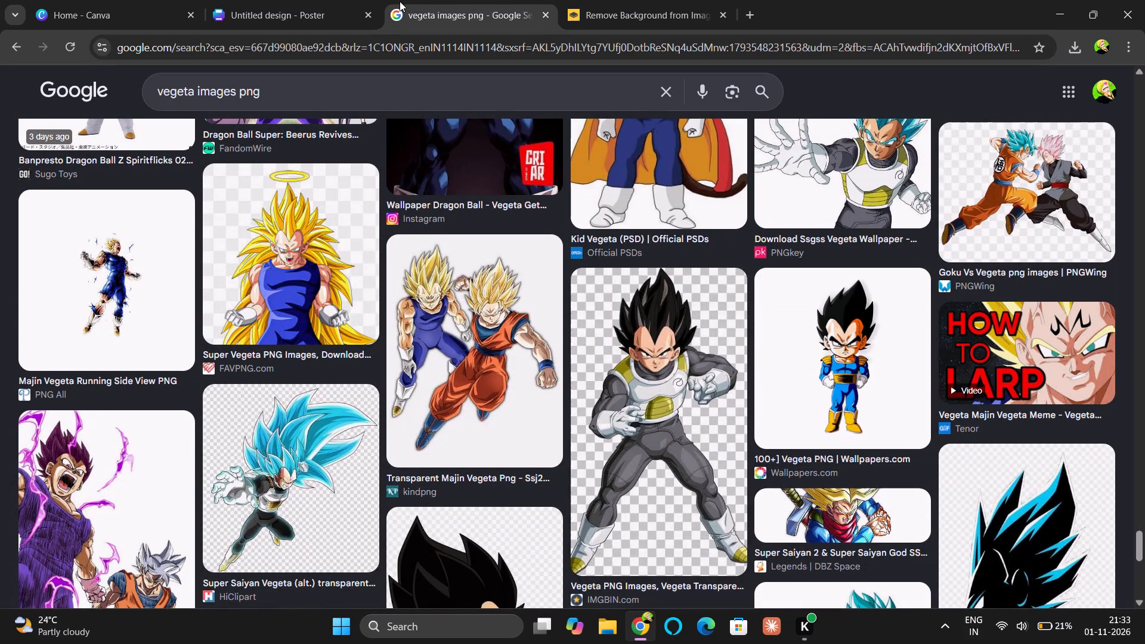
click(305, 0)
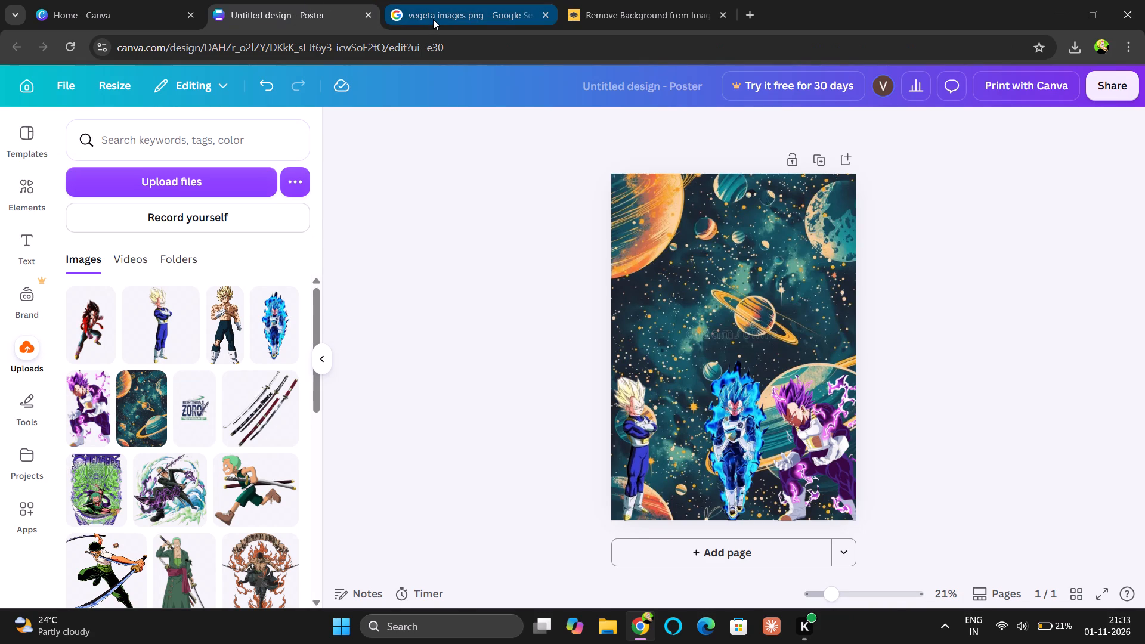
click(434, 19)
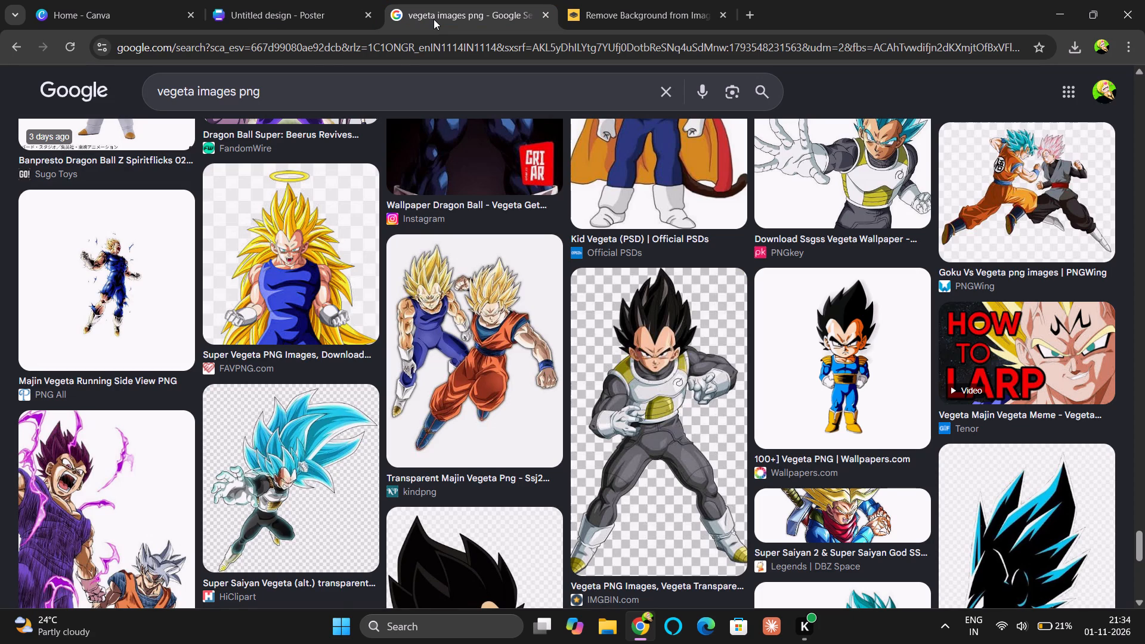
scroll(594, 278, down, 4)
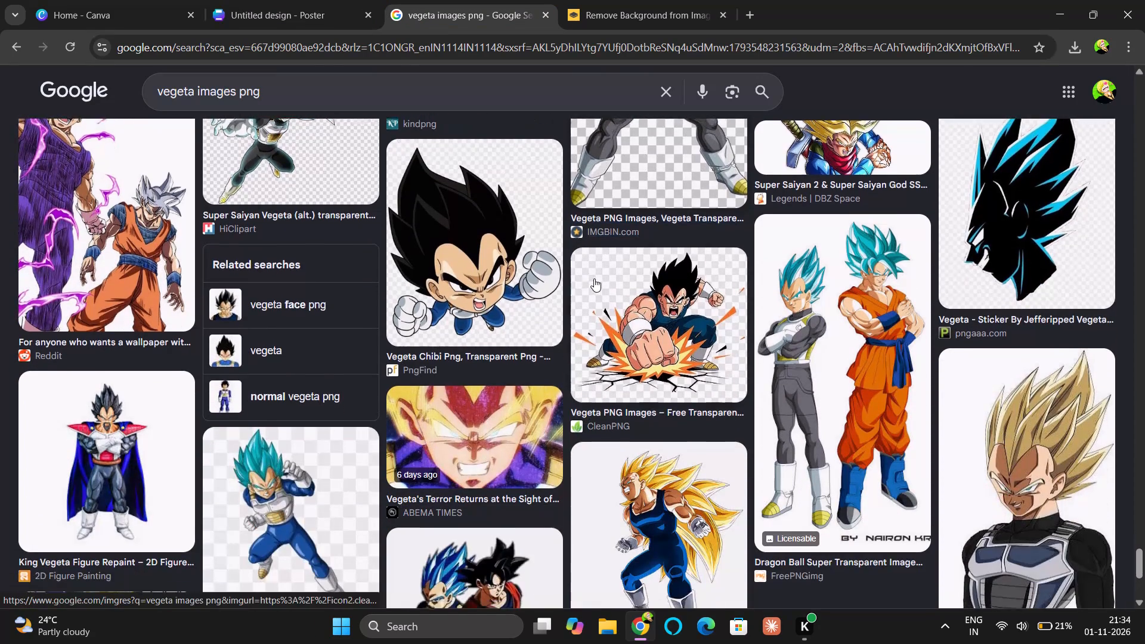
scroll(594, 278, down, 5)
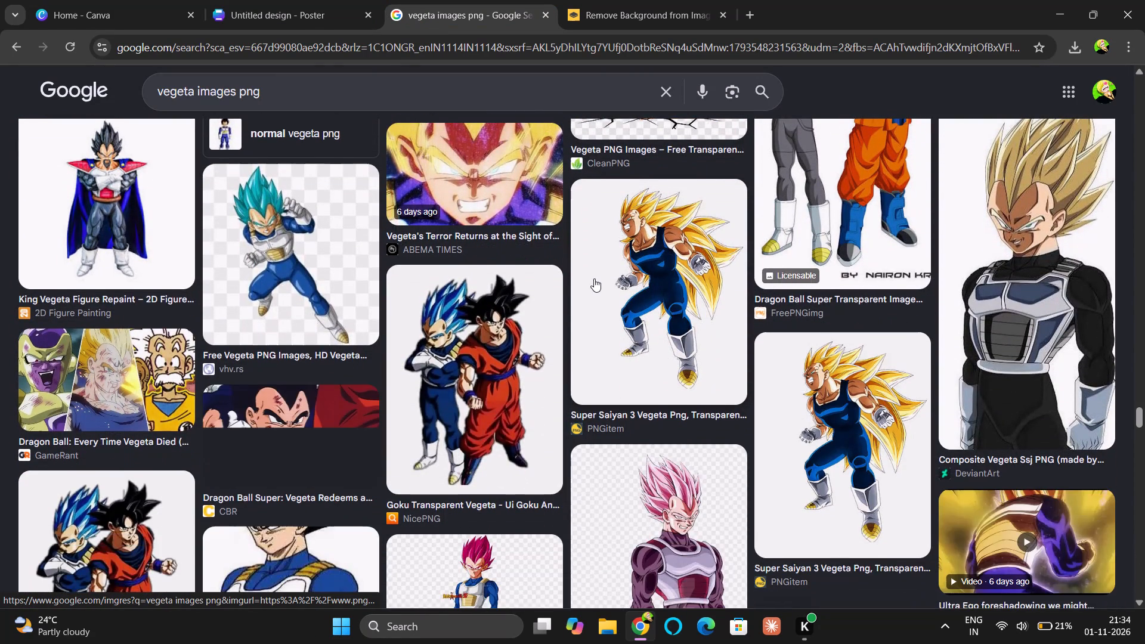
scroll(594, 278, down, 4)
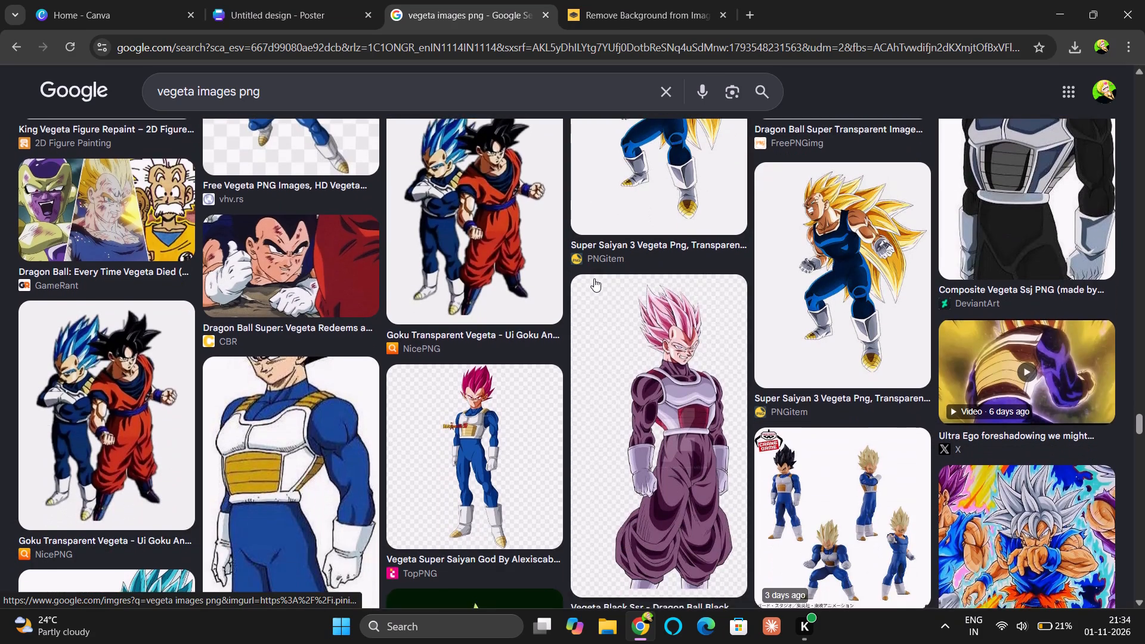
scroll(594, 278, down, 2)
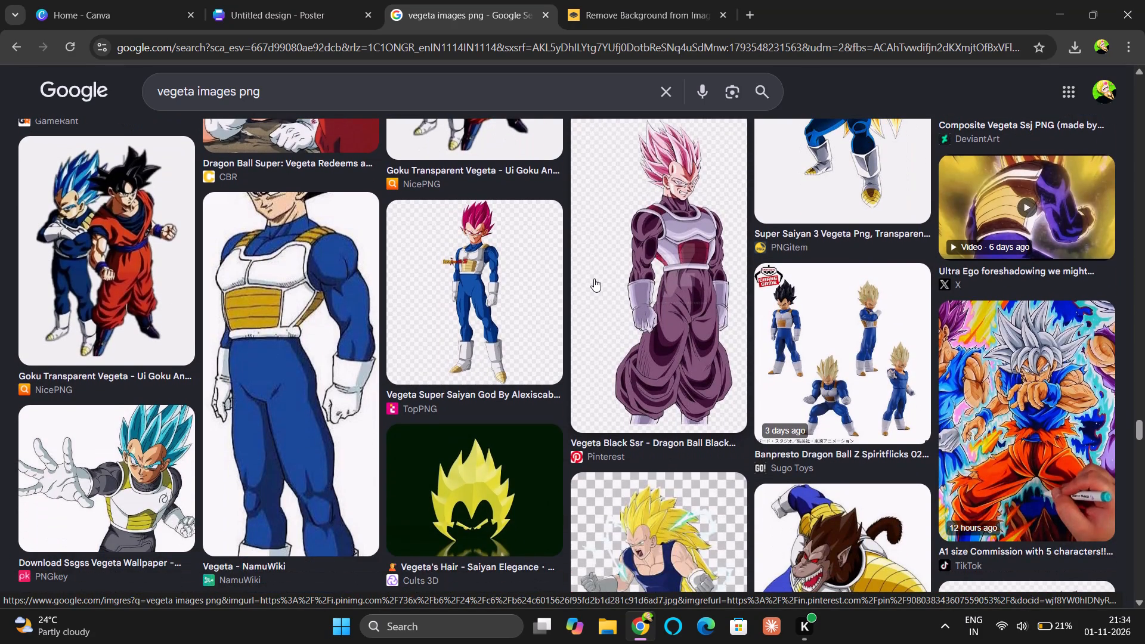
scroll(594, 278, down, 2)
scroll(594, 278, up, 2)
scroll(594, 278, down, 2)
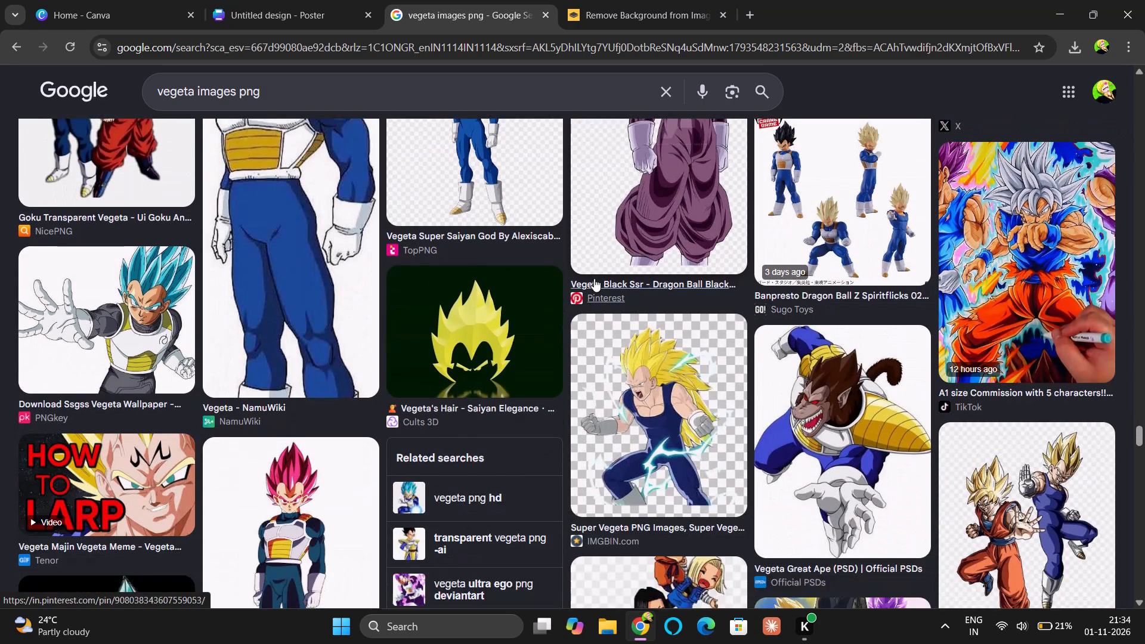
scroll(594, 278, down, 2)
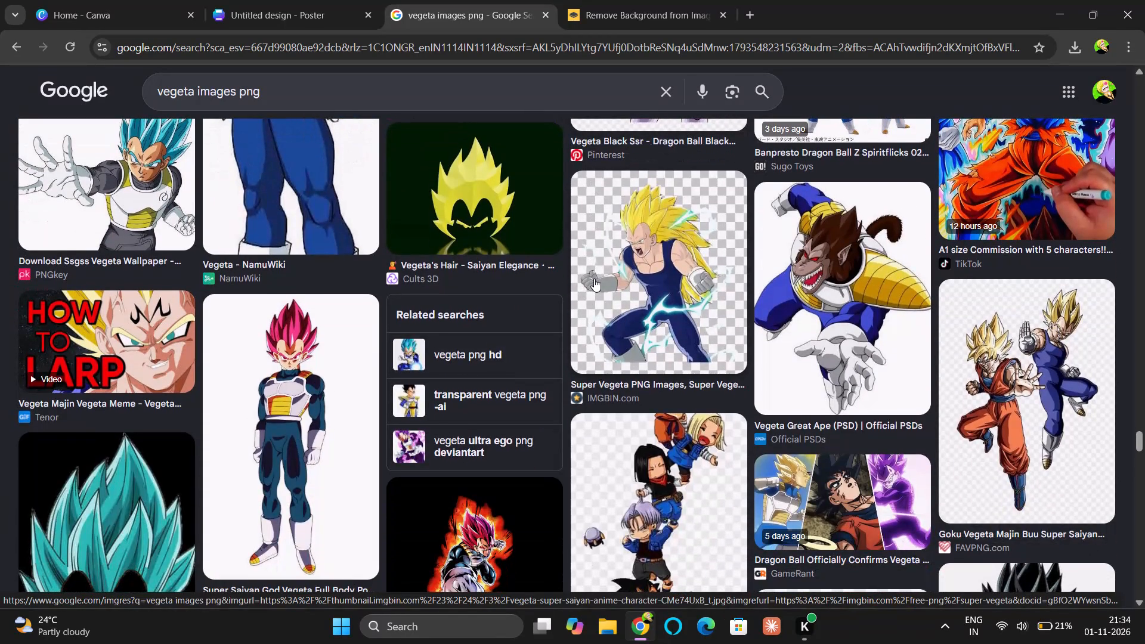
Save the Vegeta Great Ape image from Official PSDs to the Downloads folder.
right_click(877, 315)
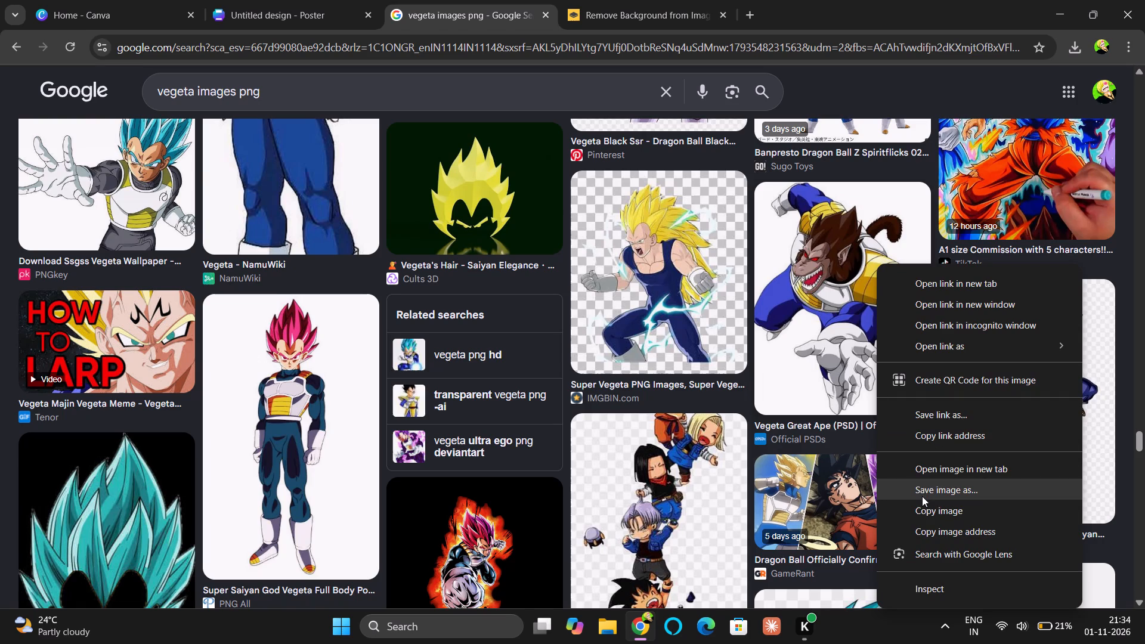
click(922, 496)
key(Return)
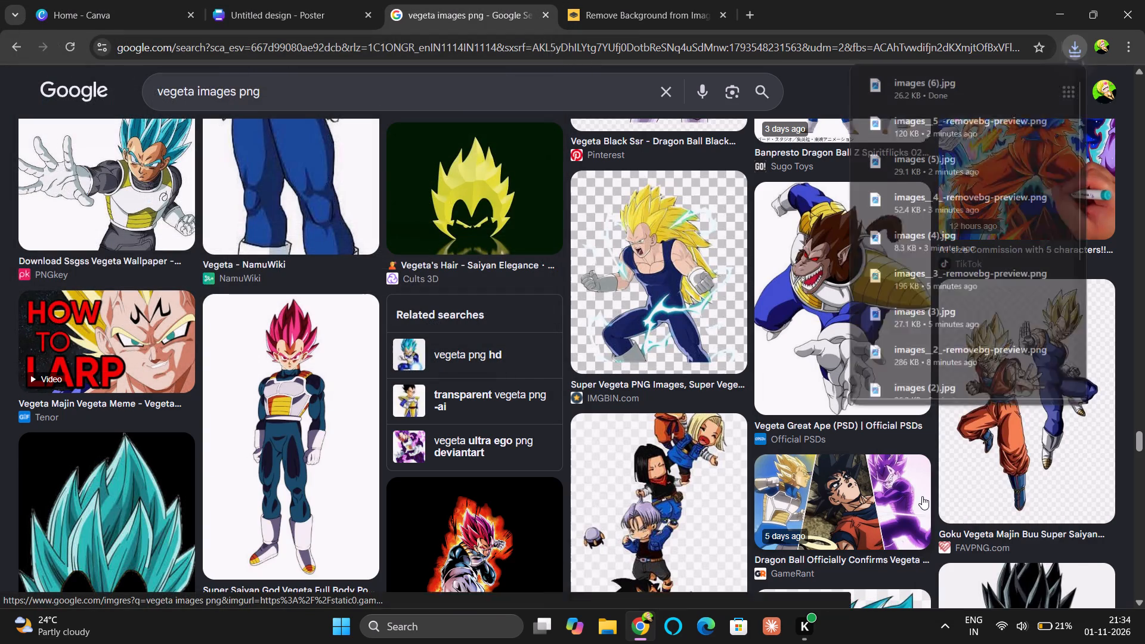
Switch to remove.bg and upload images (6) to remove the Great Ape Vegeta's background.
click(645, 12)
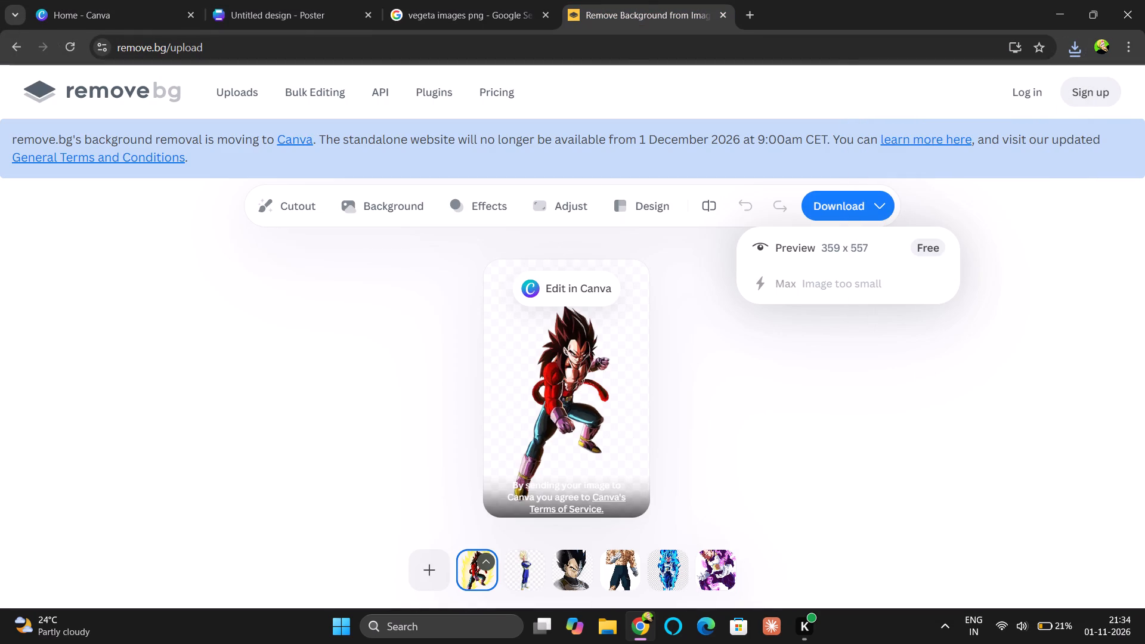
click(433, 569)
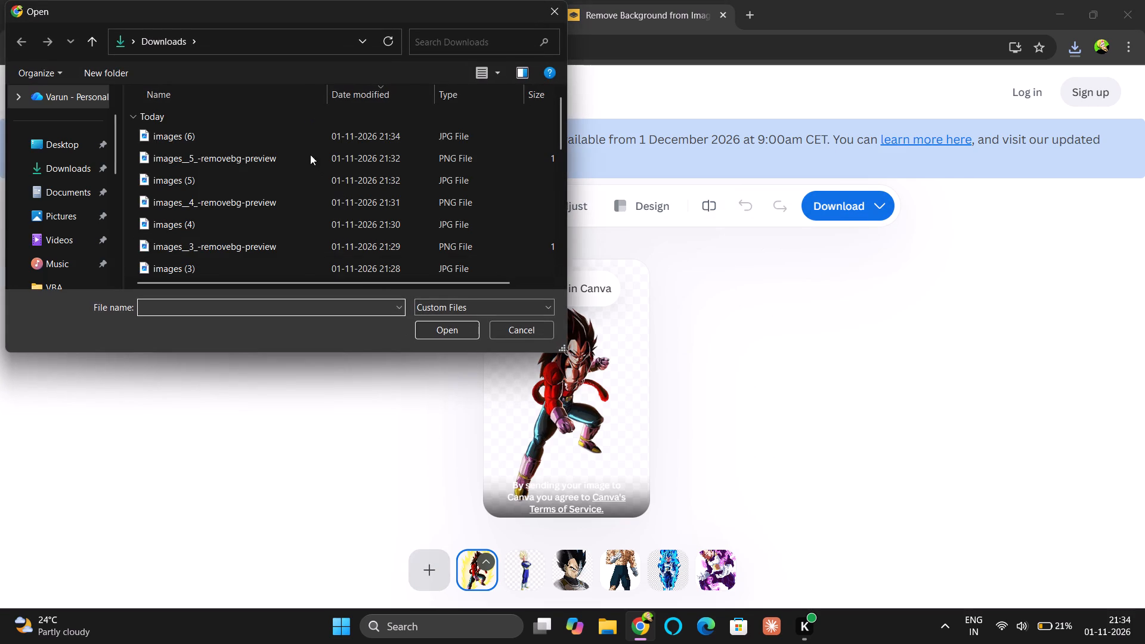
click(301, 134)
key(Return)
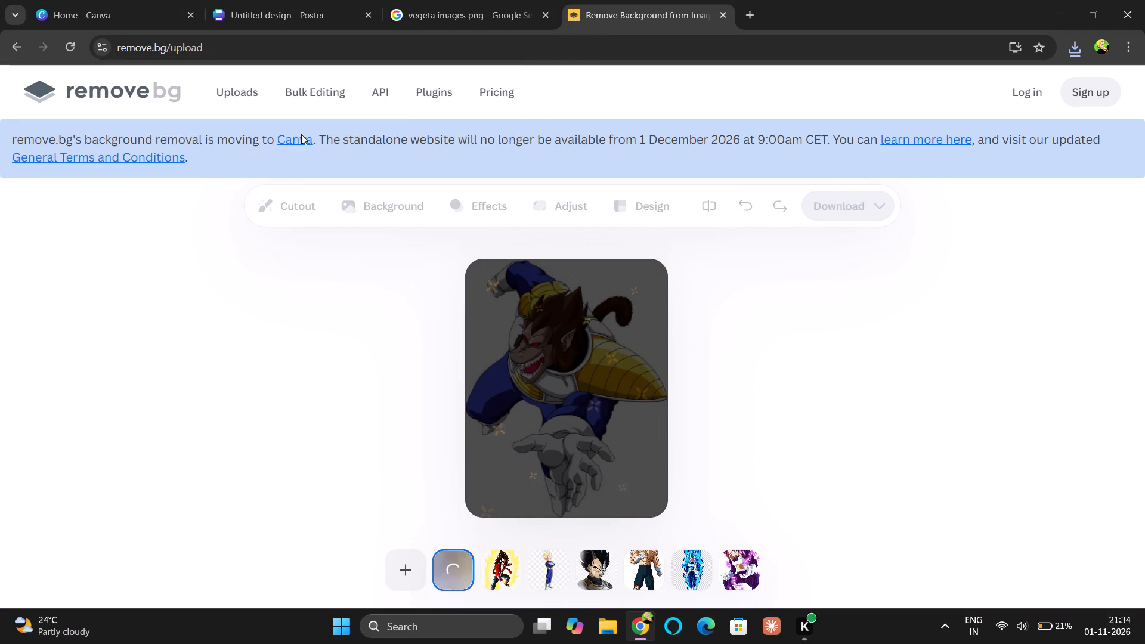
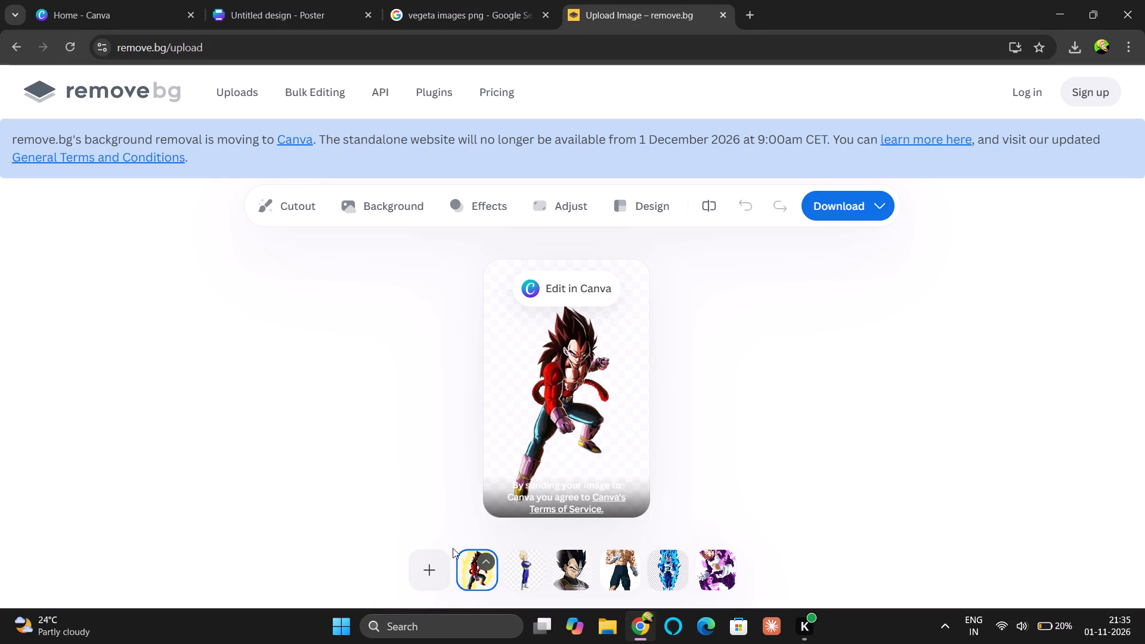
Upload images (6) from Downloads to remove.bg to strip the Great Ape Vegeta's background.
click(415, 583)
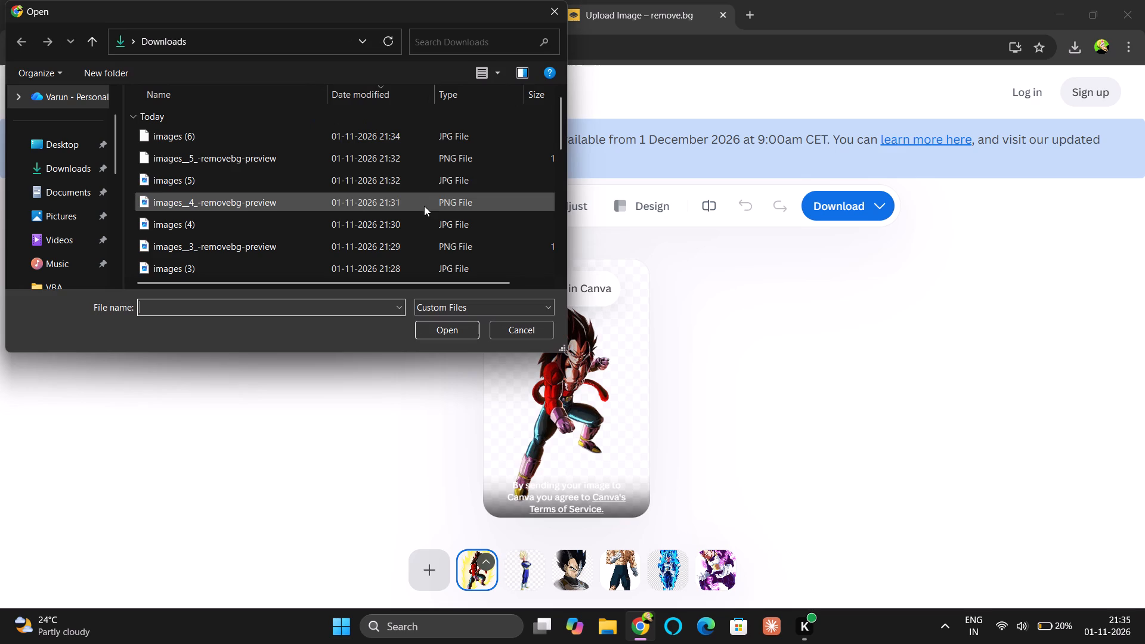
click(329, 140)
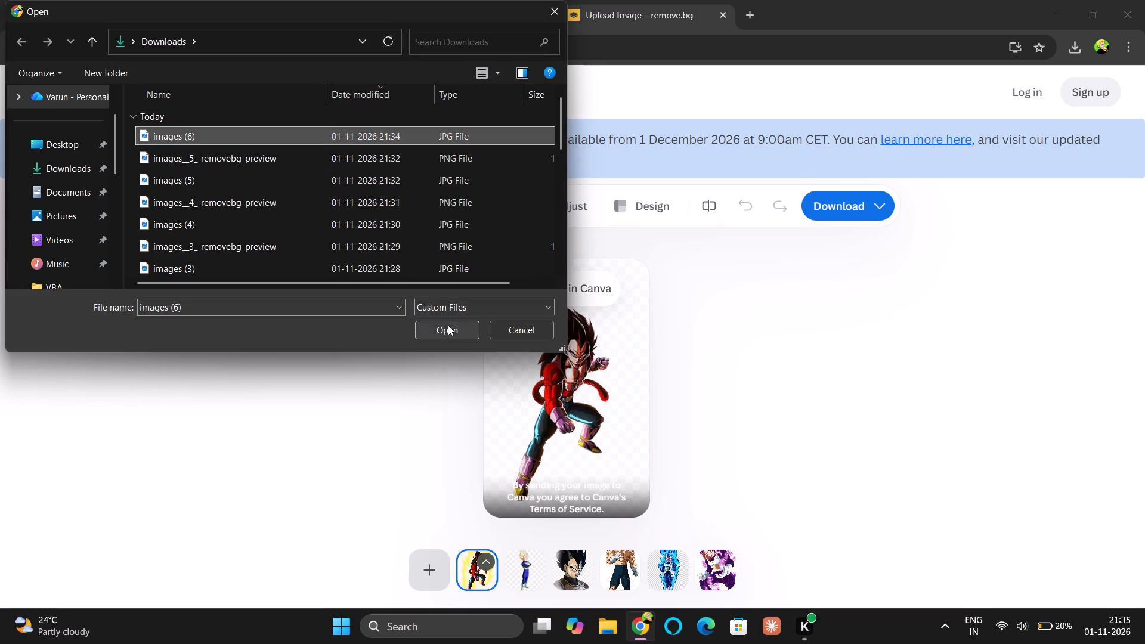
click(447, 326)
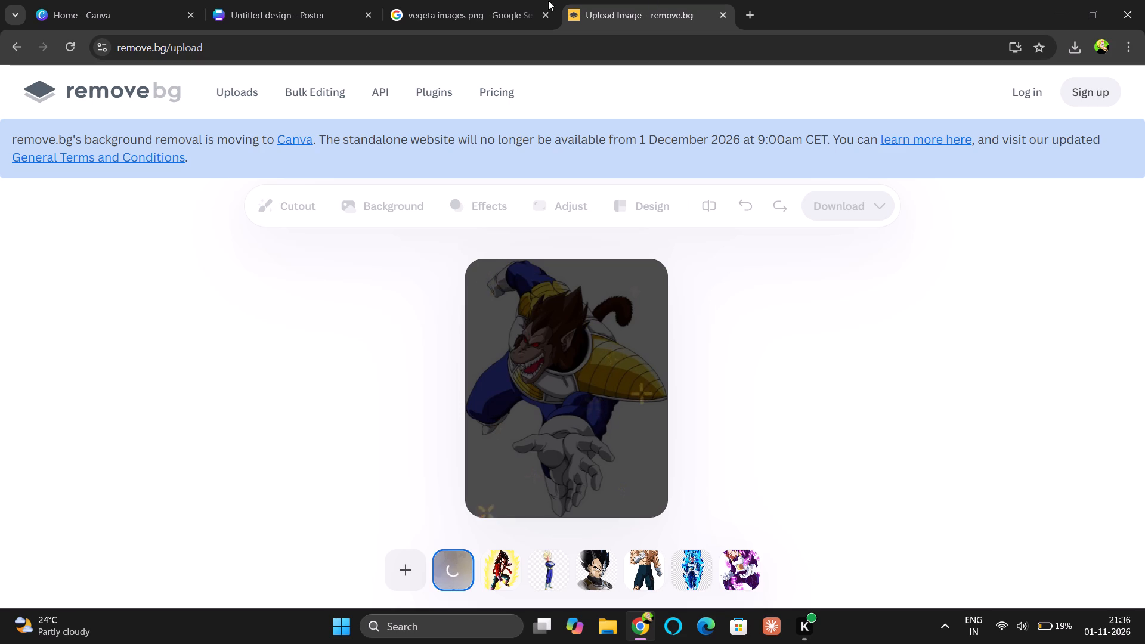
Switch to the Google image results for vegeta images png and look through them for another Vegeta figure.
click(442, 26)
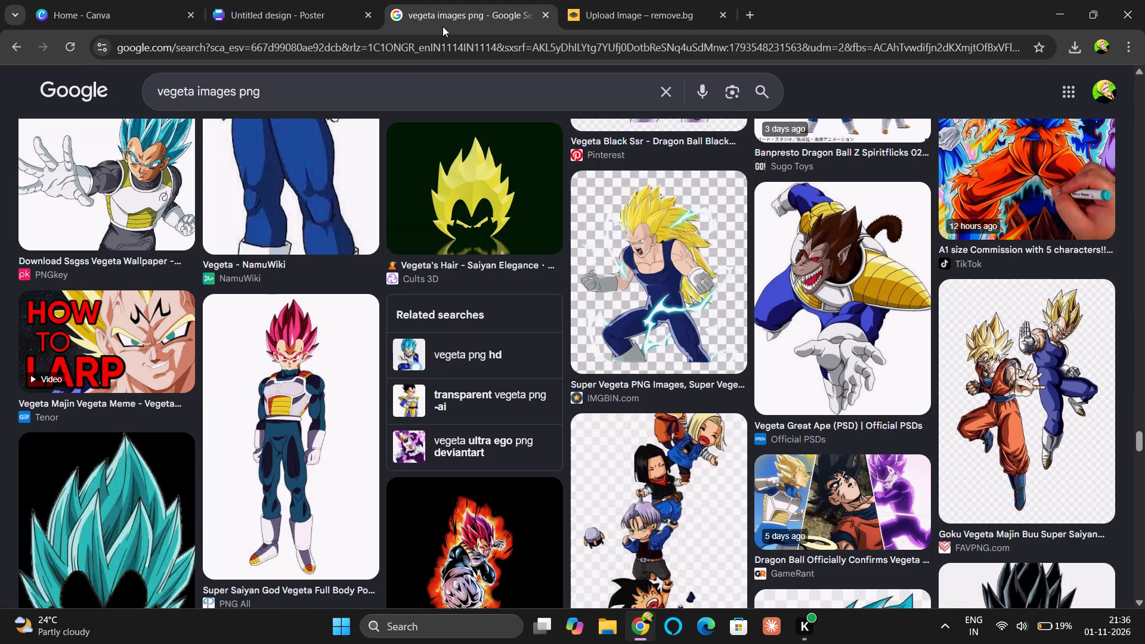
scroll(625, 270, up, 13)
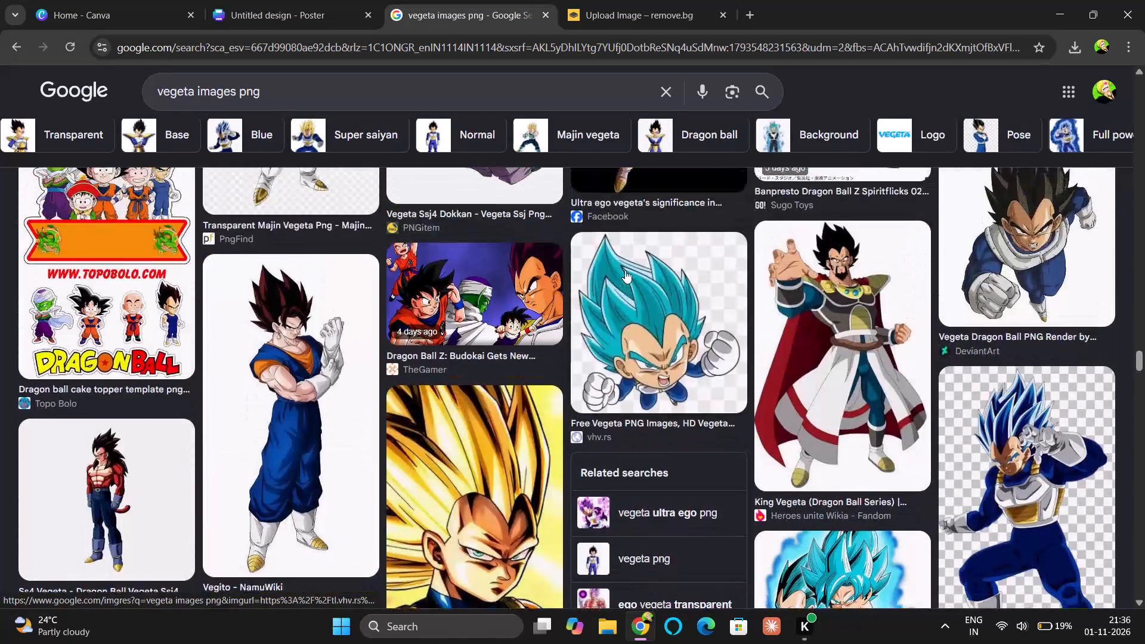
scroll(625, 270, up, 12)
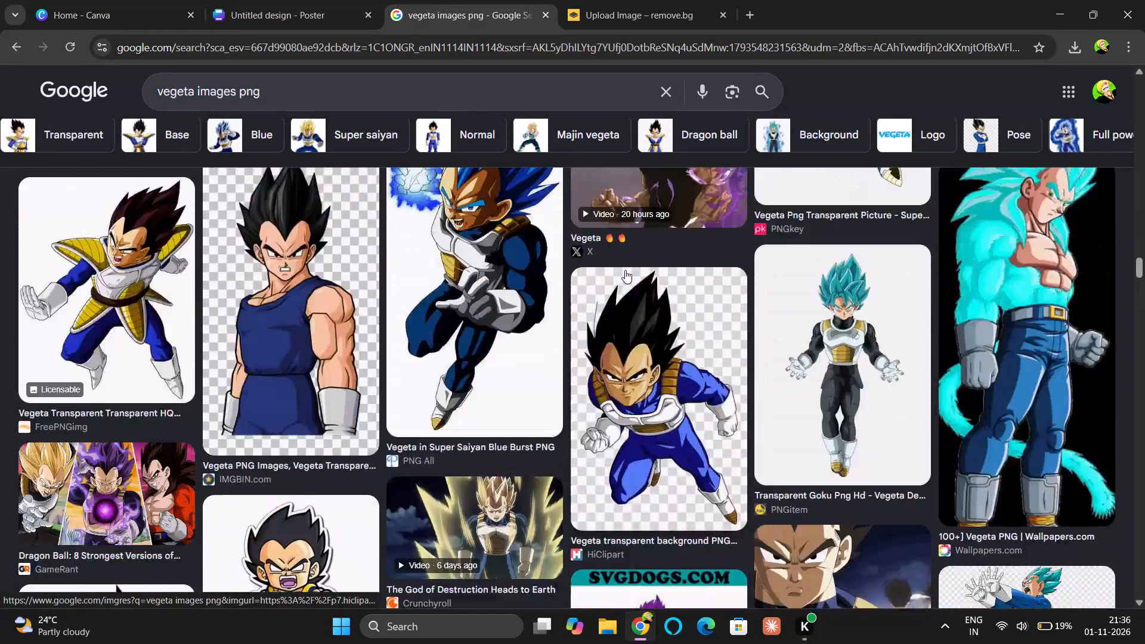
scroll(625, 270, up, 12)
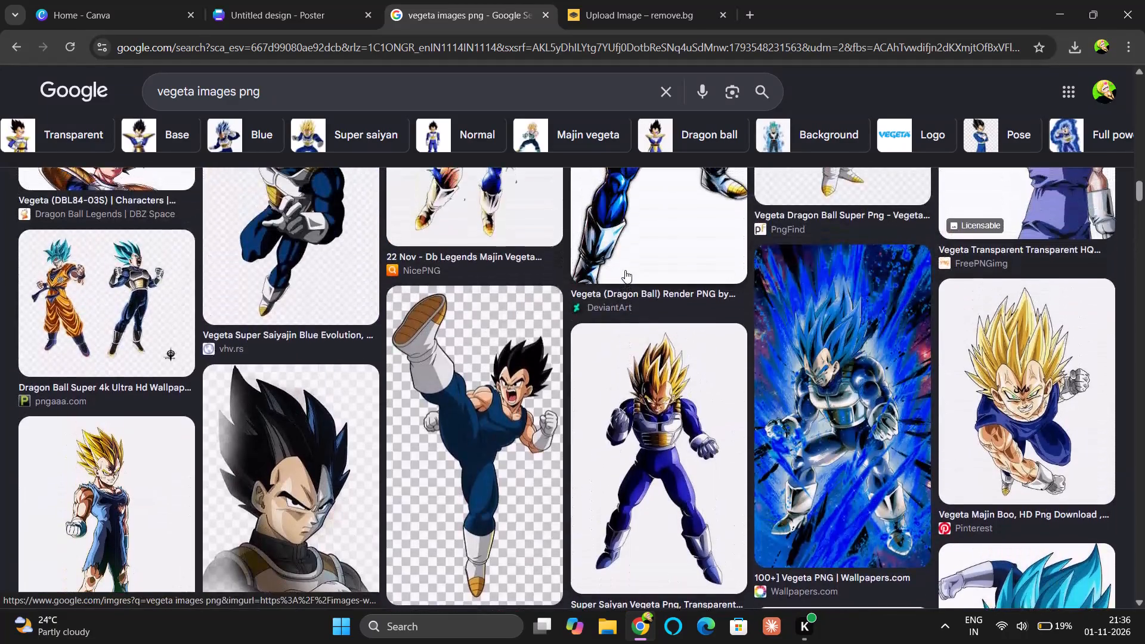
scroll(625, 270, up, 9)
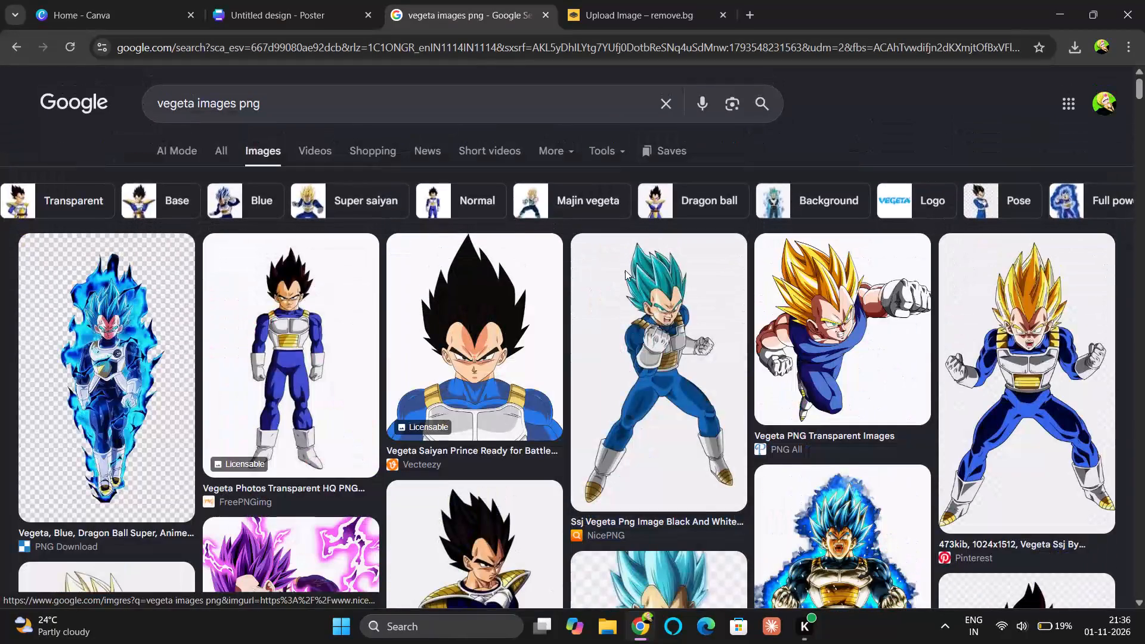
scroll(625, 270, up, 1)
scroll(625, 270, down, 4)
scroll(625, 270, up, 5)
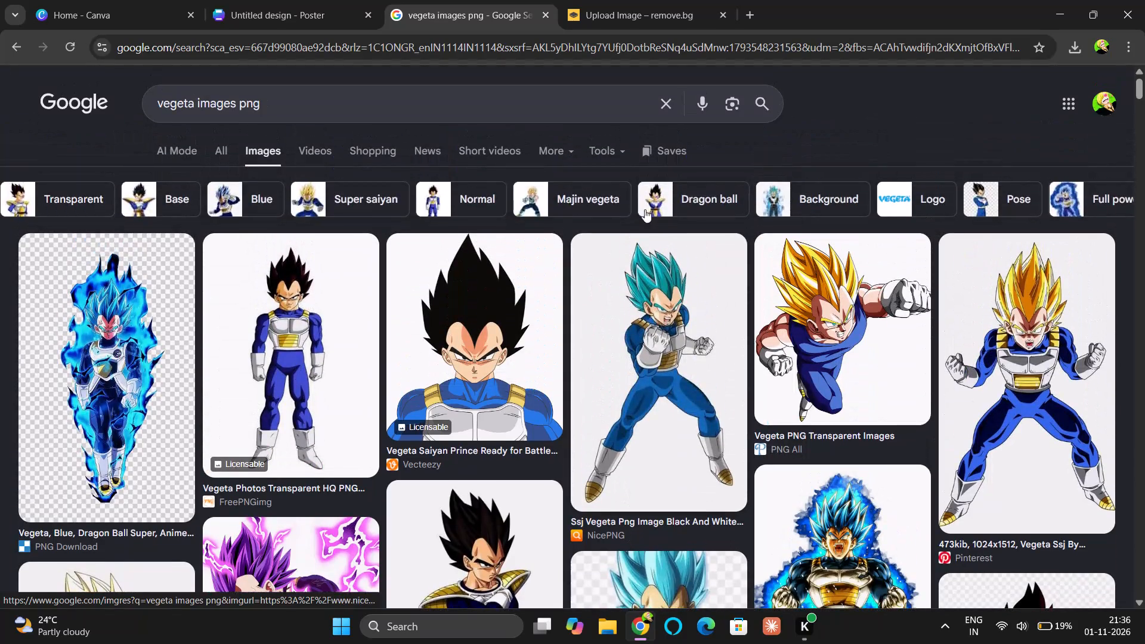
scroll(603, 408, down, 3)
scroll(516, 403, down, 1)
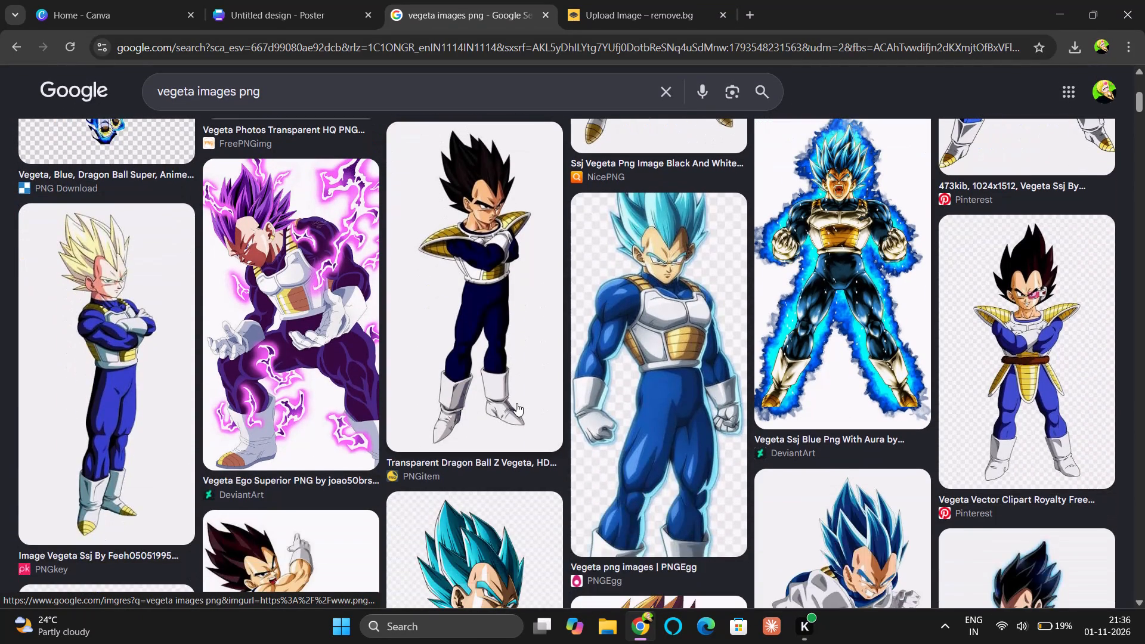
scroll(516, 403, down, 1)
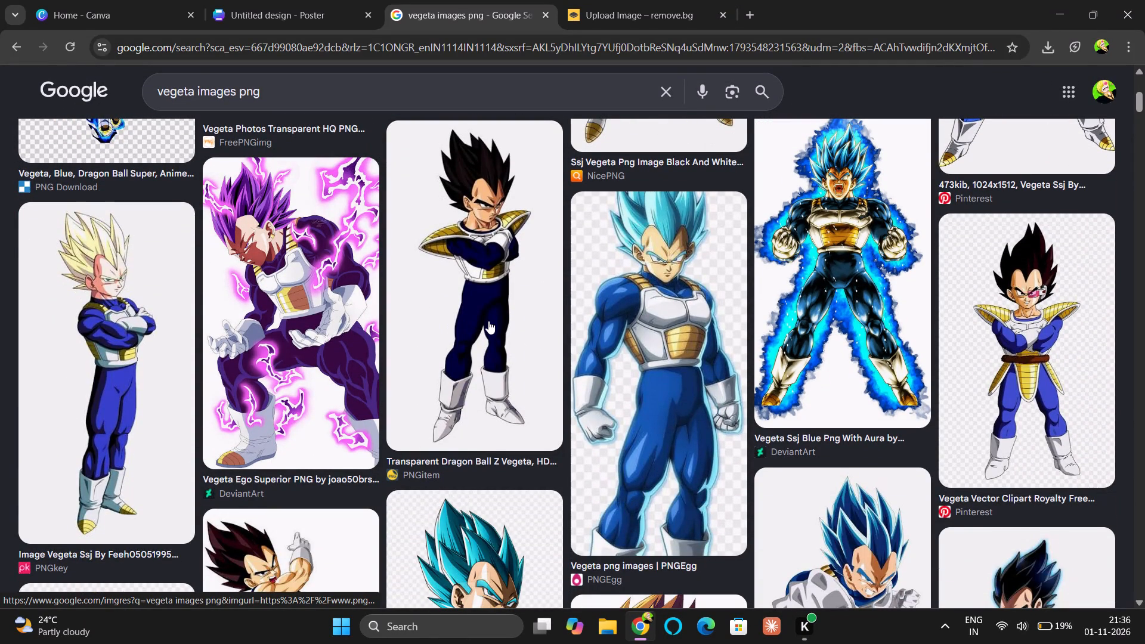
scroll(488, 321, up, 1)
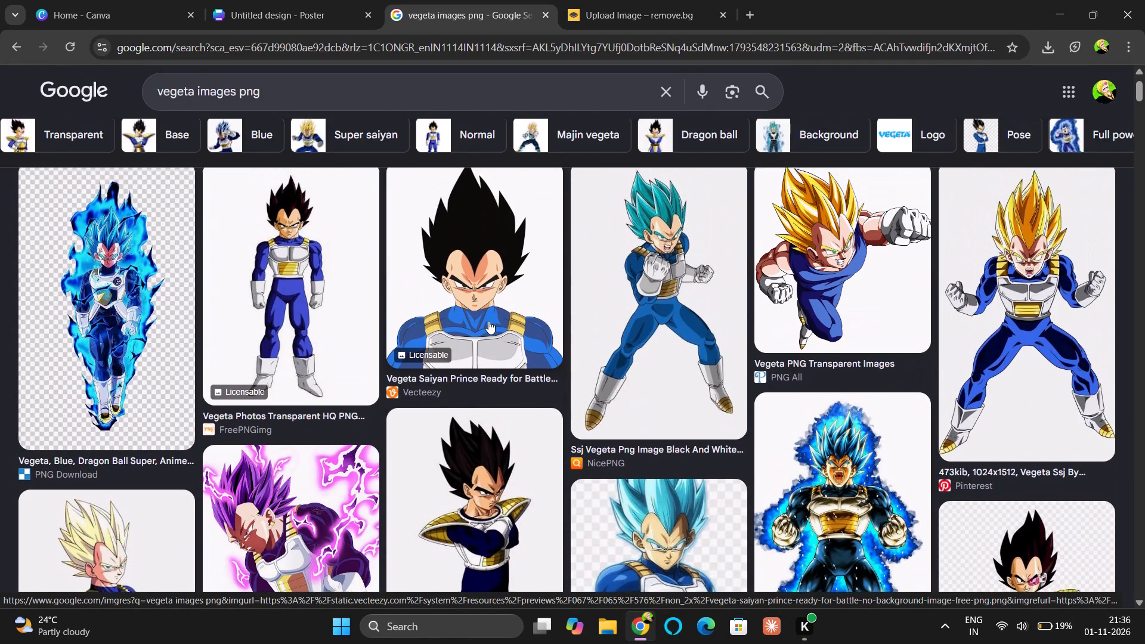
scroll(488, 321, up, 2)
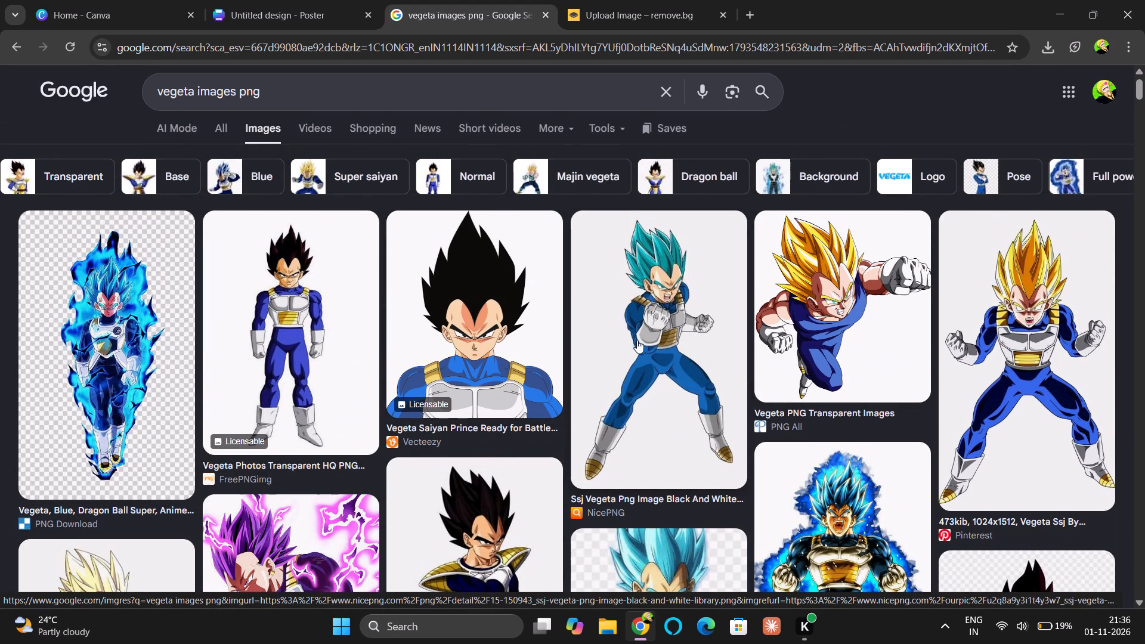
Save the PNGitem image of black-haired Vegeta in Saiyan armour with crossed arms to the Downloads folder.
scroll(561, 411, down, 3)
right_click(491, 410)
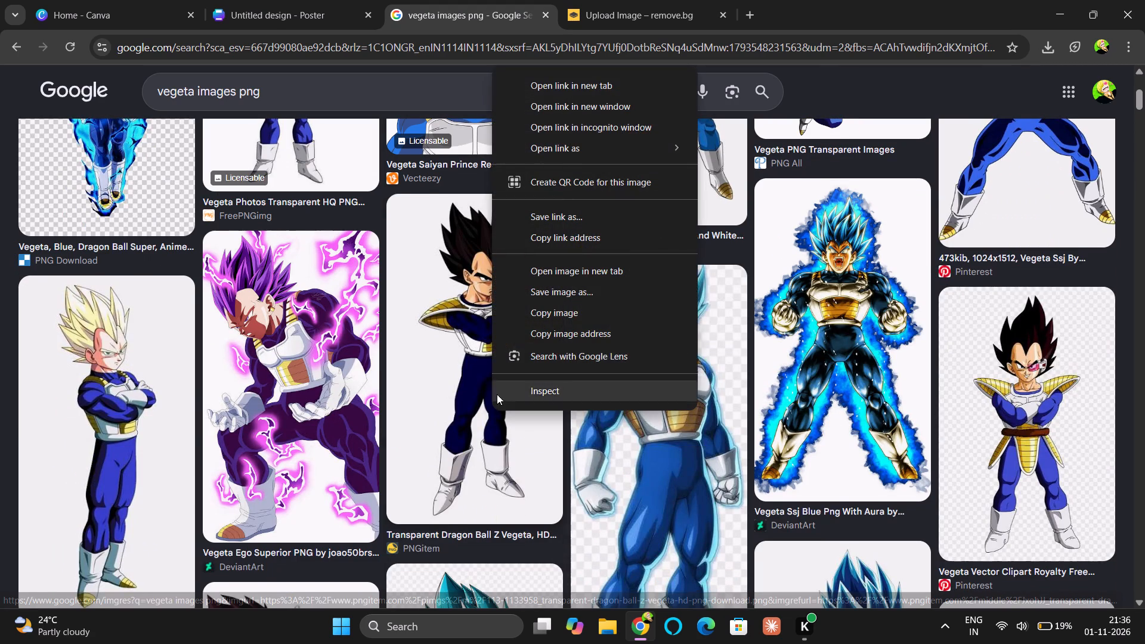
click(567, 295)
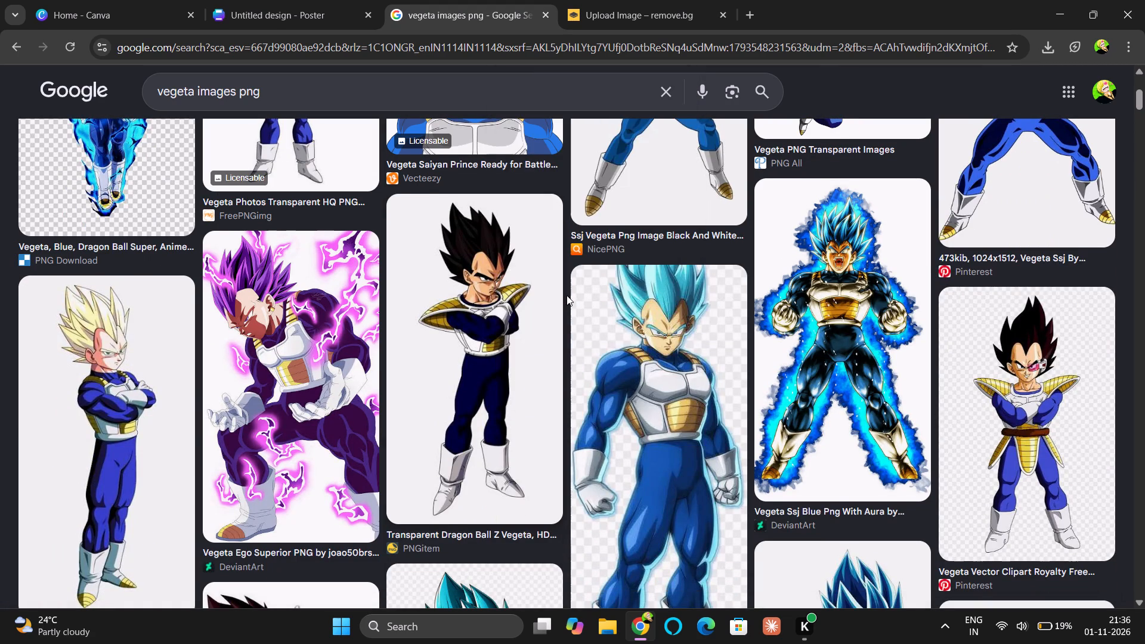
key(Return)
Switch to remove.bg and download the background-free Great Ape Vegeta at preview size.
click(651, 11)
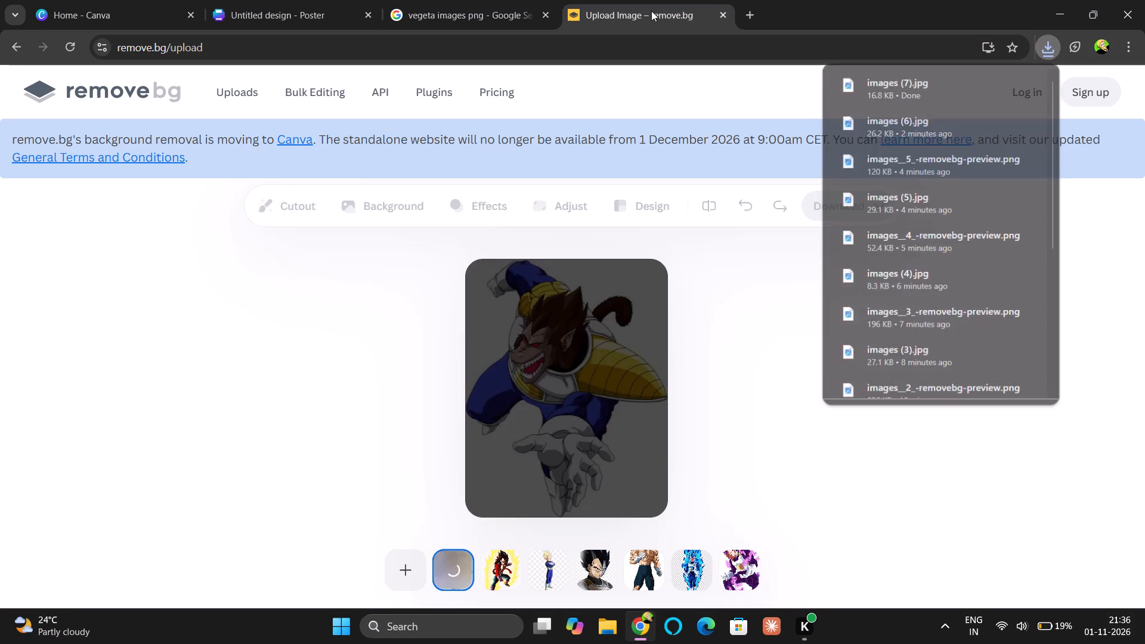
click(852, 201)
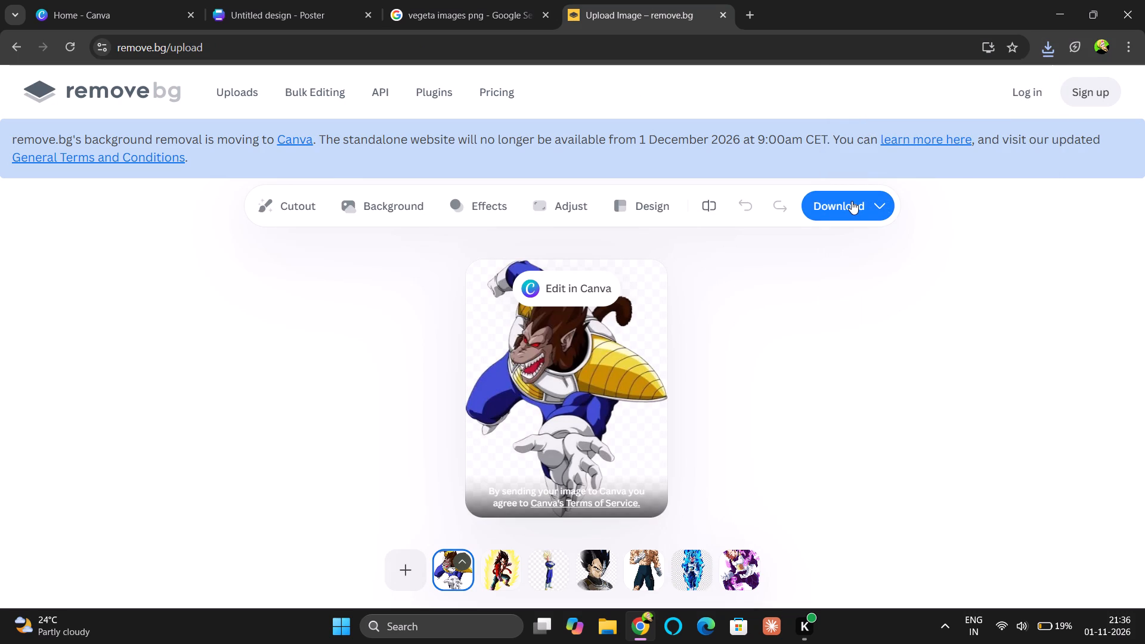
click(788, 242)
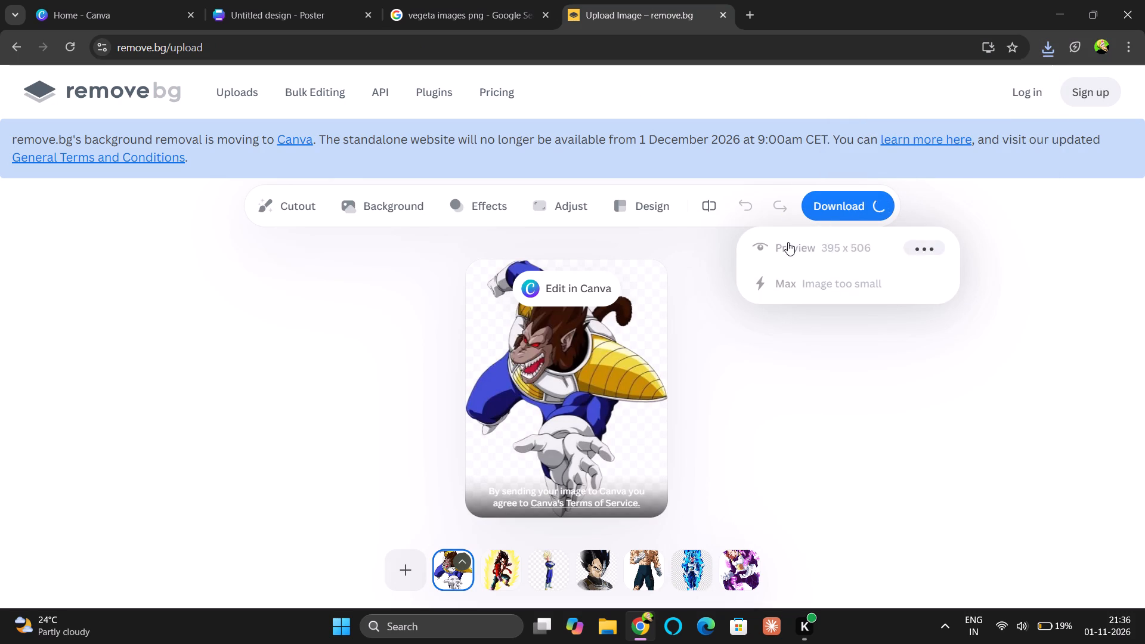
Switch to the Canva poster and upload images__6_-removebg-preview from Downloads.
click(318, 7)
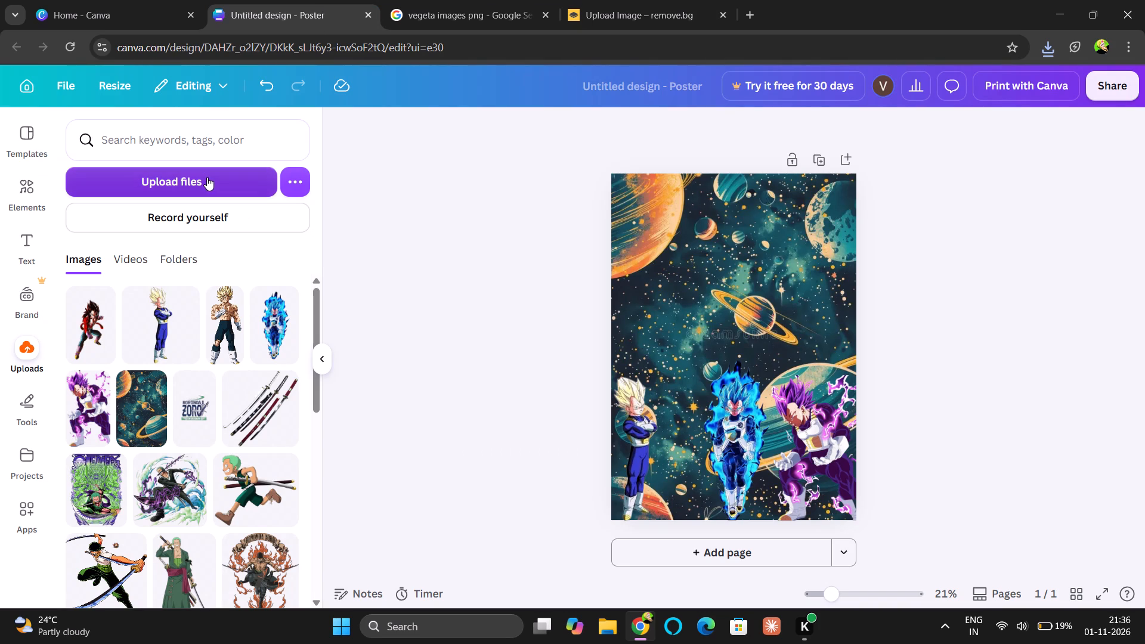
click(207, 177)
click(246, 129)
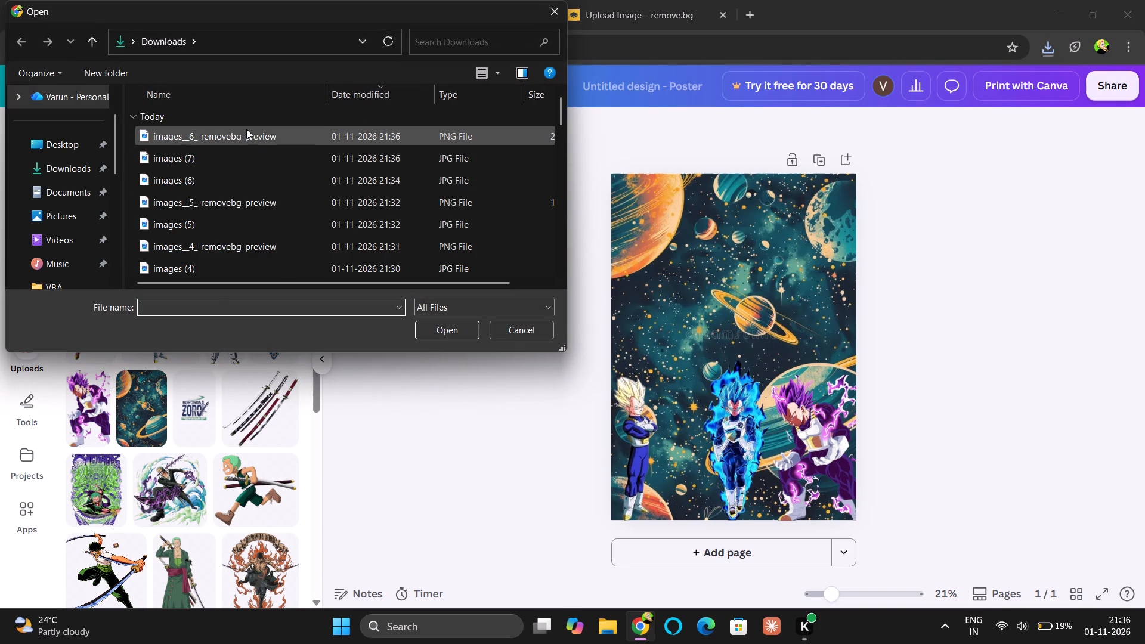
key(Return)
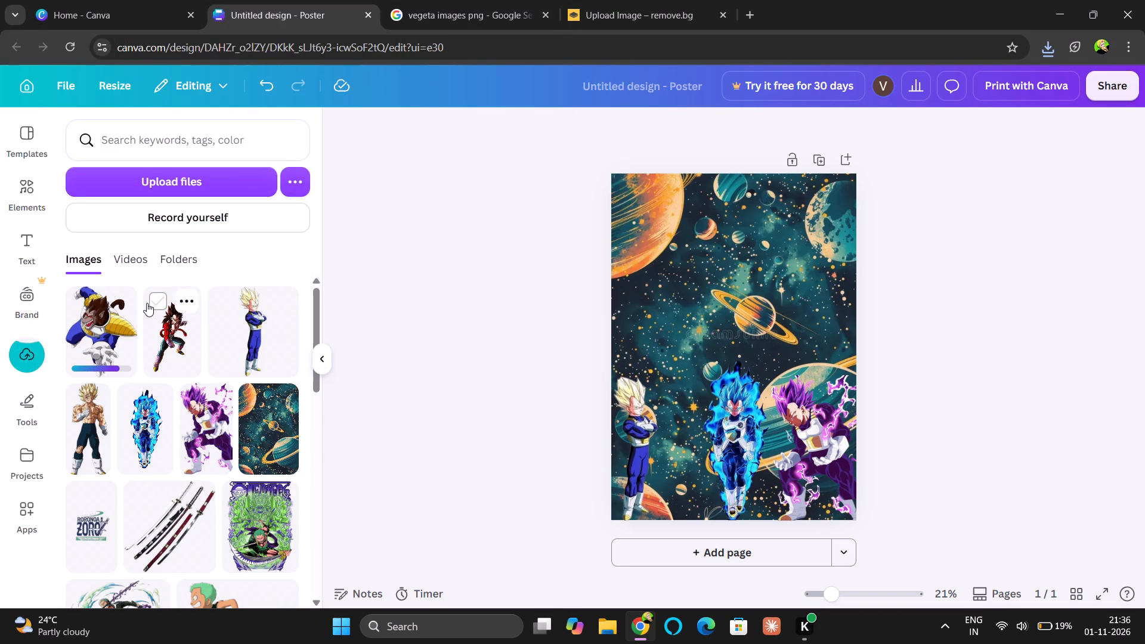
Move the red Super Saiyan 4 Vegeta image from the uploaded images to the trash.
click(151, 301)
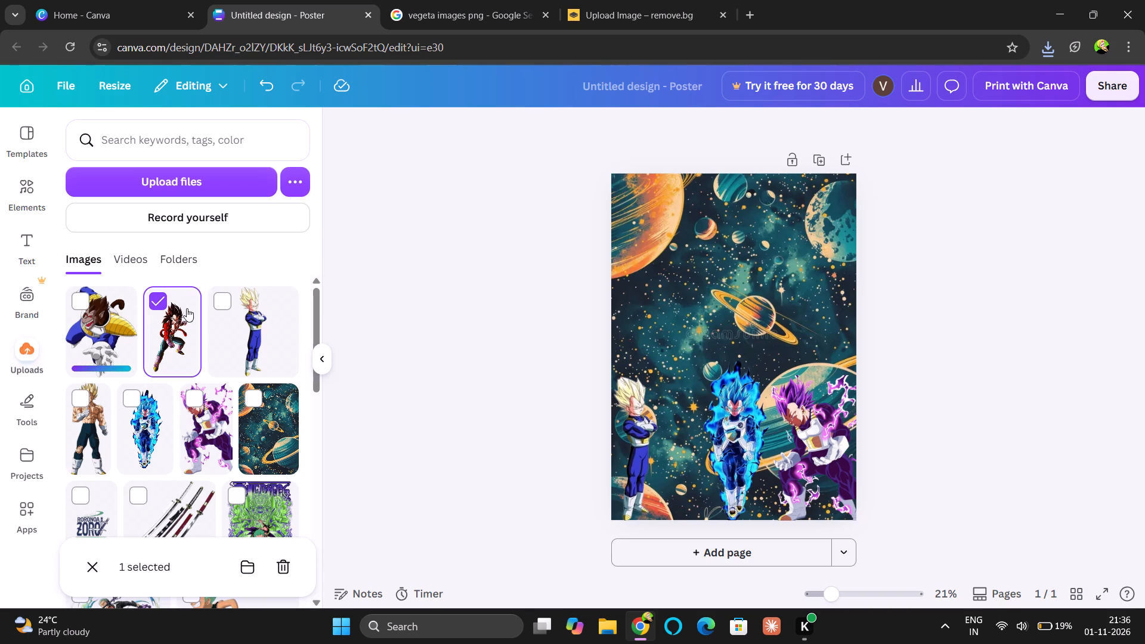
click(286, 558)
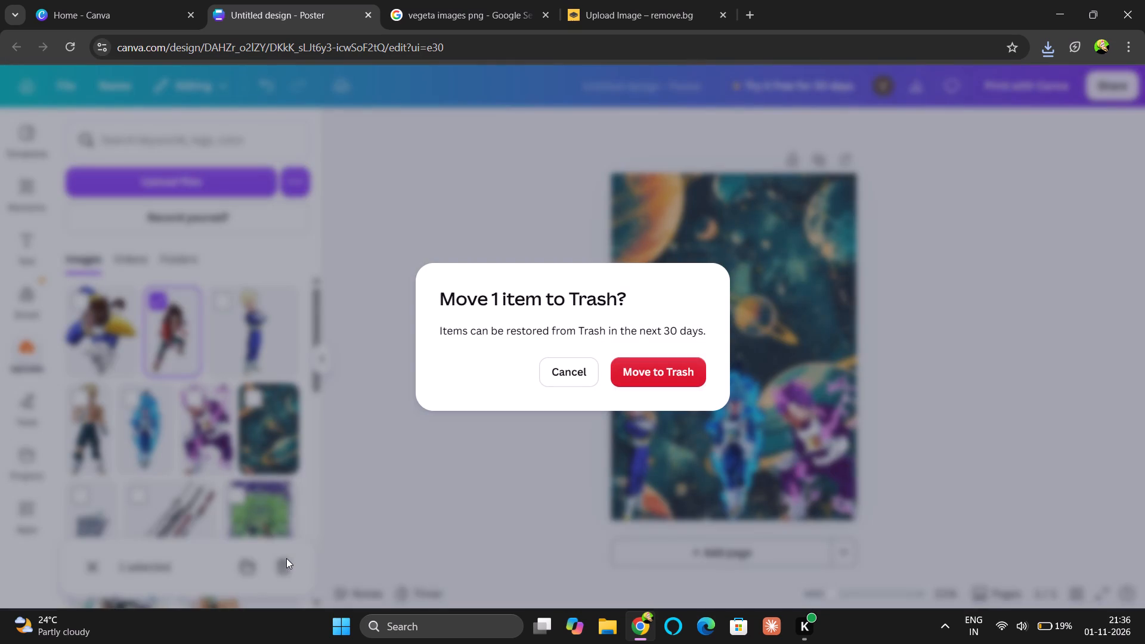
key(Return)
click(663, 367)
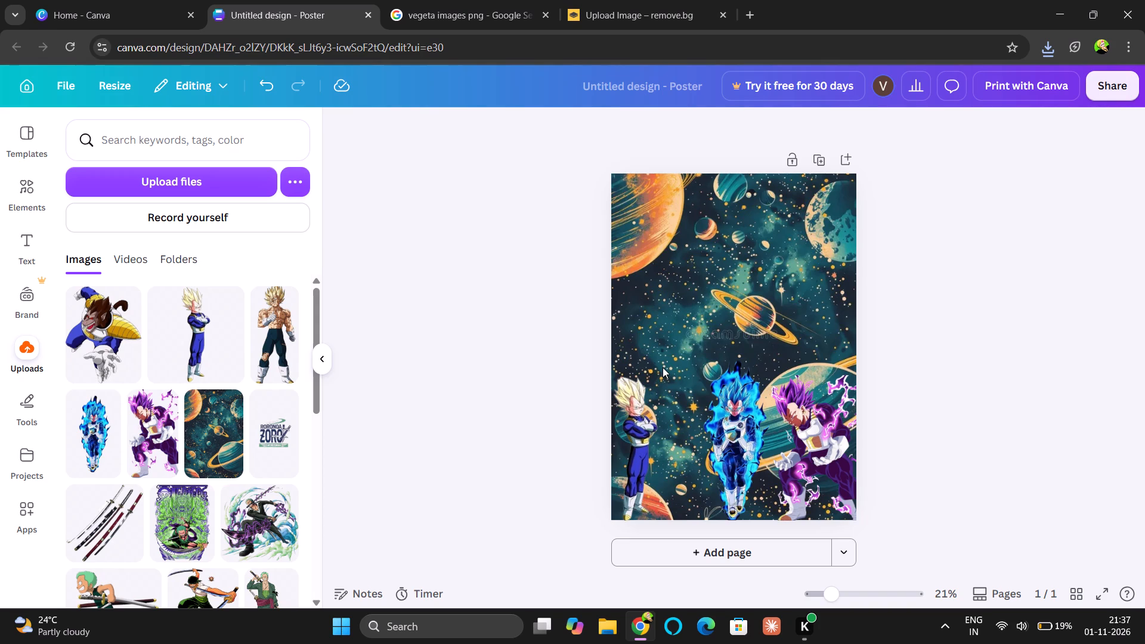
Add the Great Ape Vegeta cutout to the poster and place it over the lower-left figures.
click(113, 326)
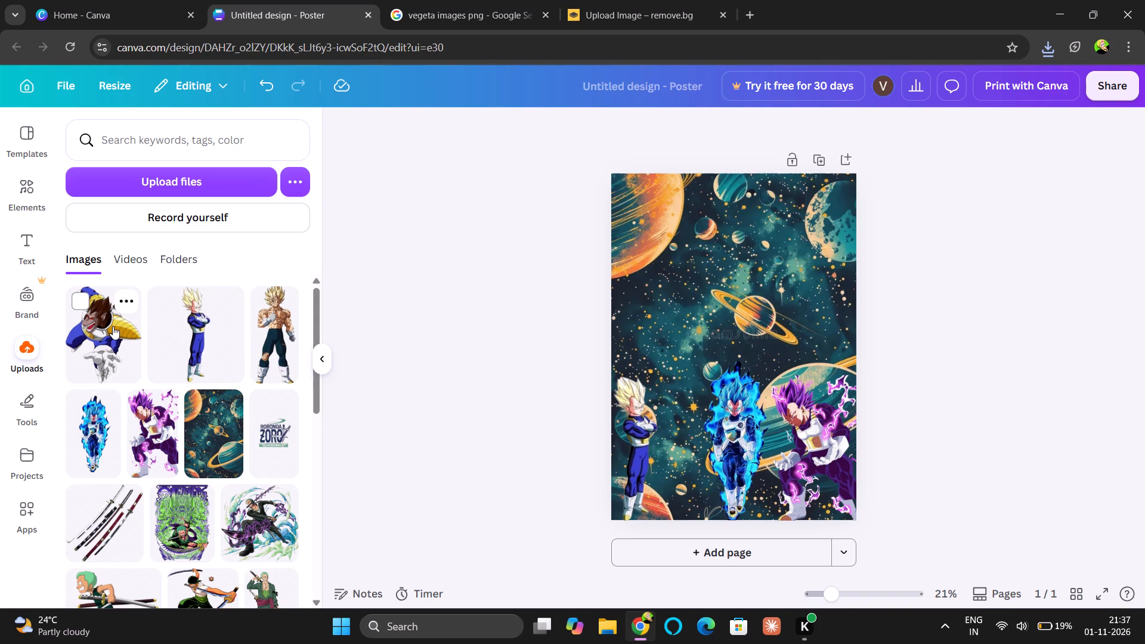
drag(739, 338, 709, 402)
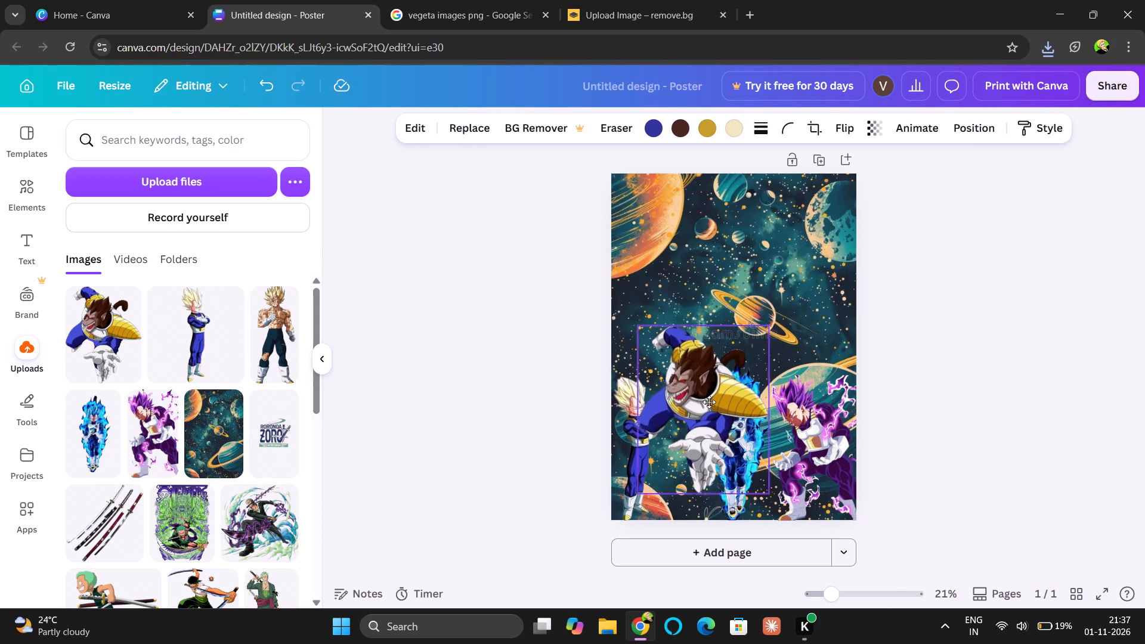
drag(709, 402, 696, 441)
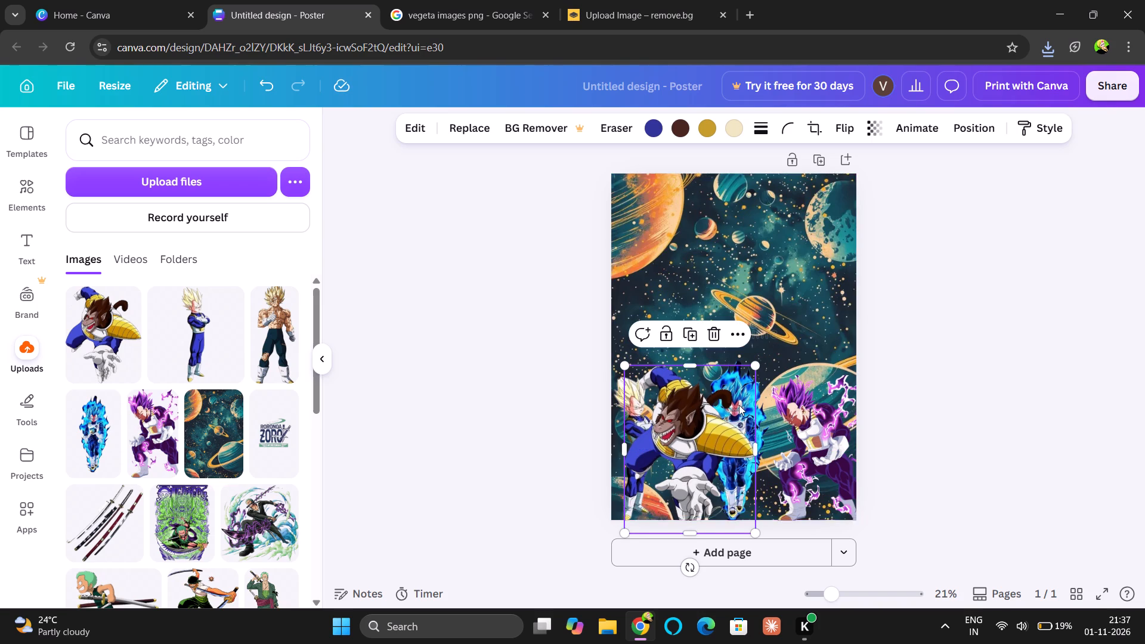
Layer the Great Ape Vegeta behind the other Vegeta figures but in front of the space background.
click(736, 330)
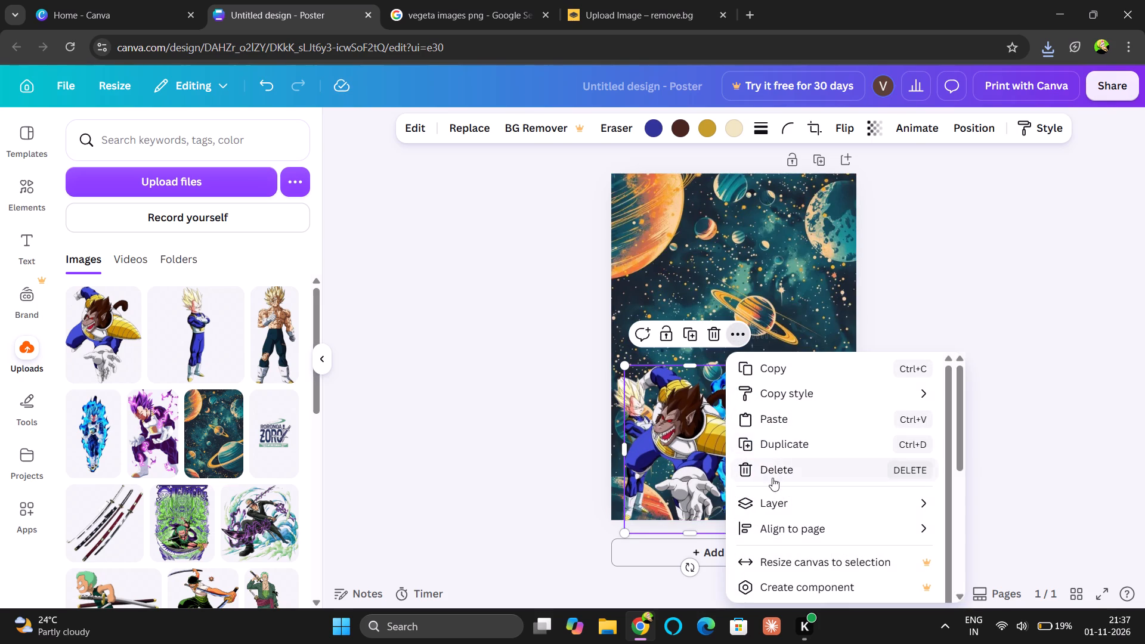
click(767, 496)
click(821, 500)
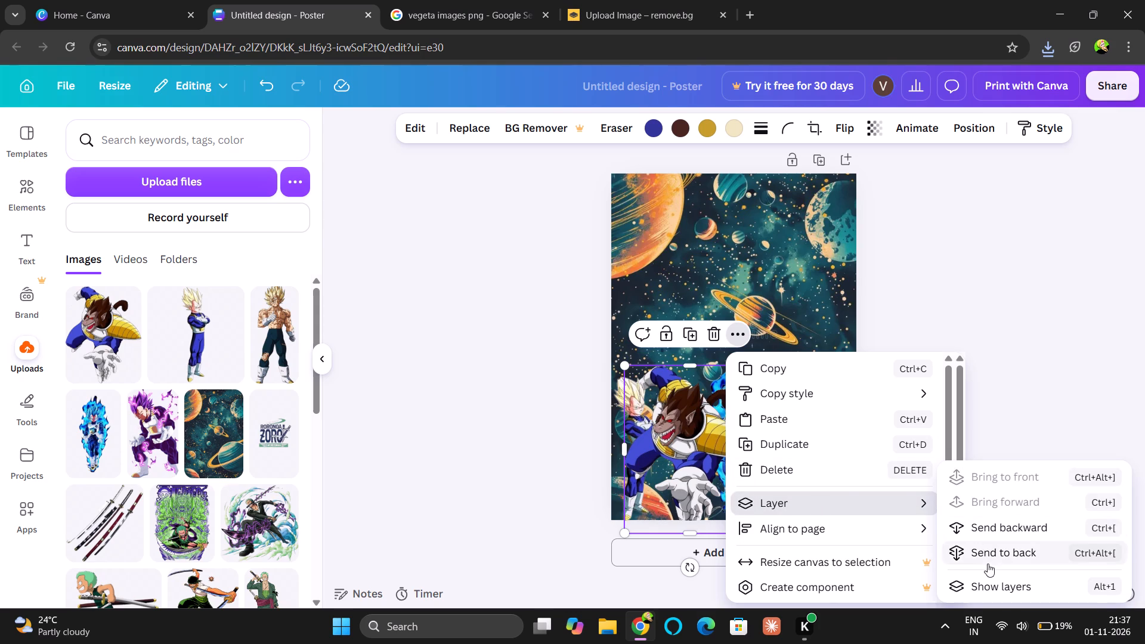
click(995, 558)
click(991, 508)
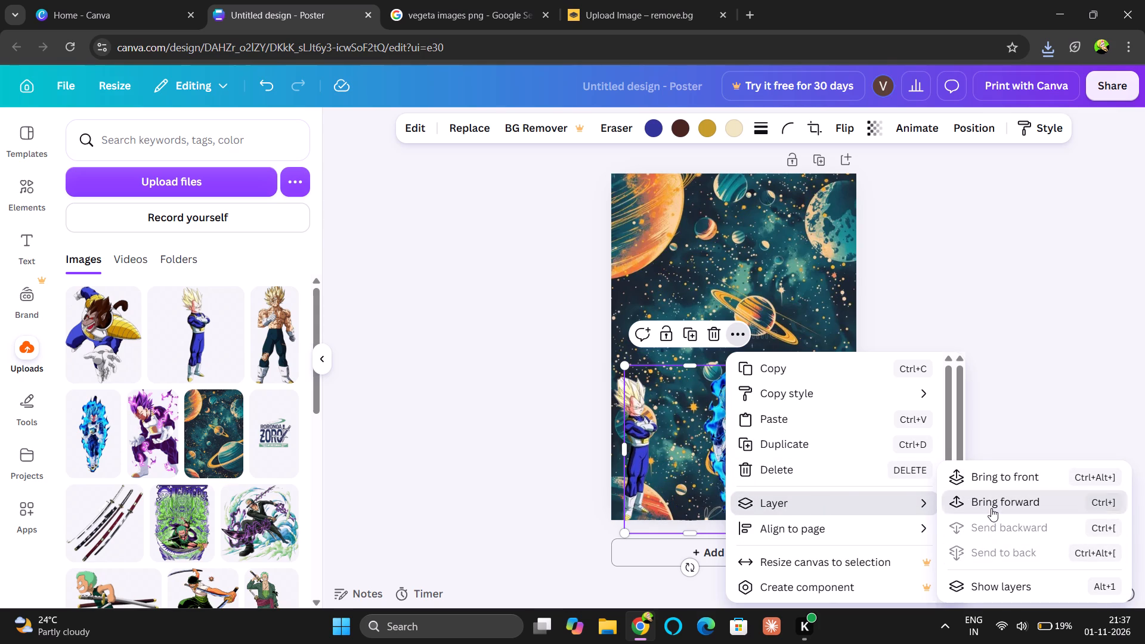
click(1011, 367)
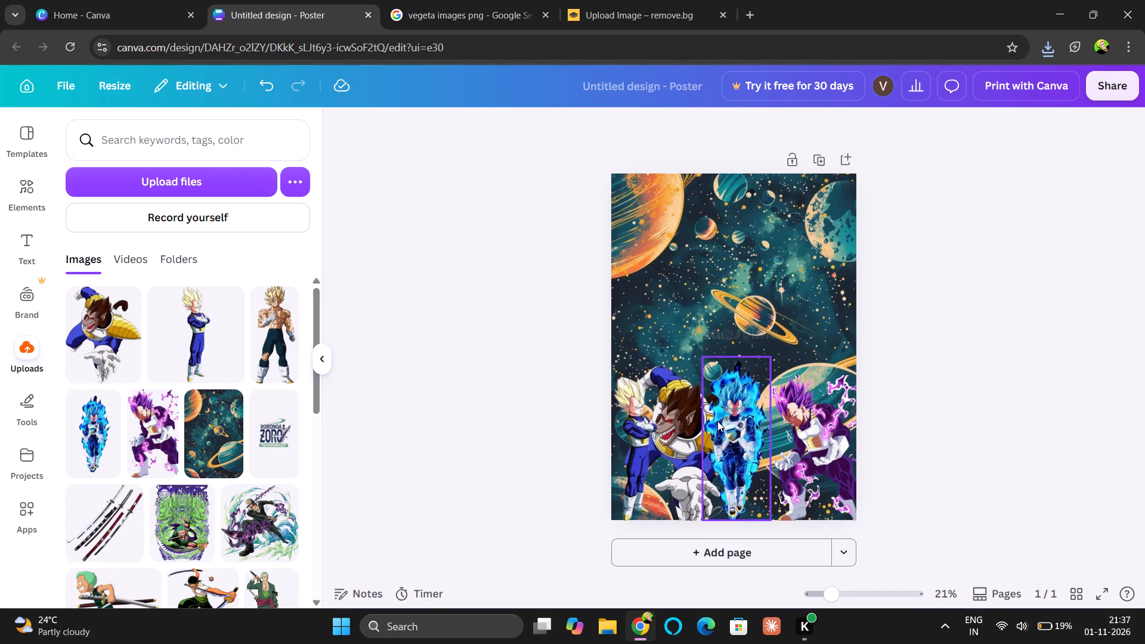
Move the Great Ape Vegeta to the upper part of the poster, centred horizontally above the other figures.
drag(675, 410, 686, 410)
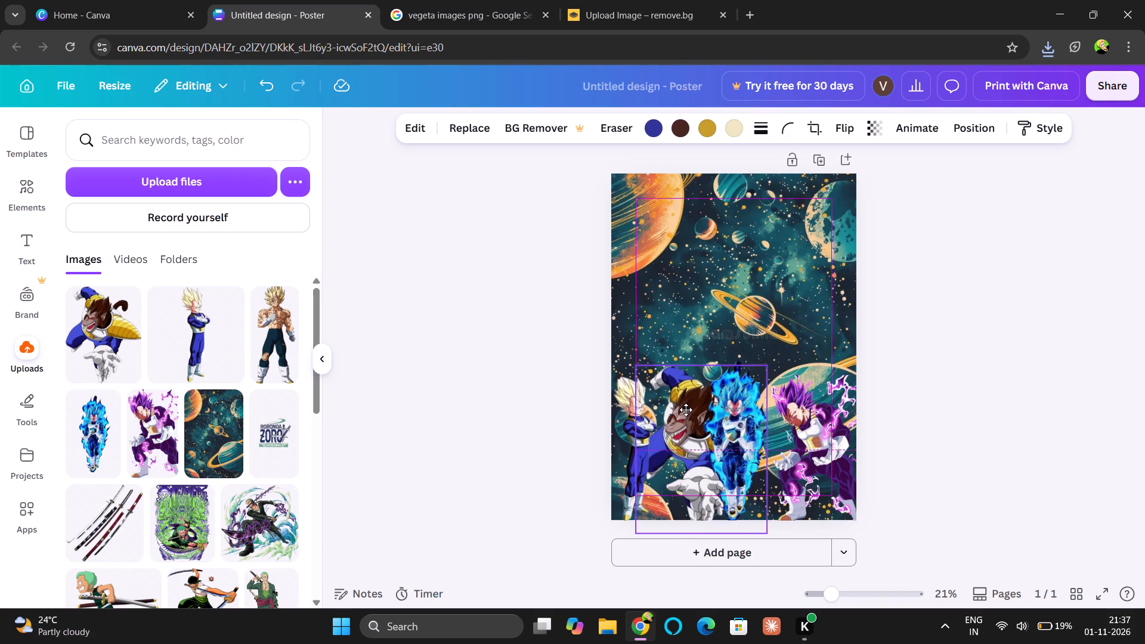
drag(686, 410, 713, 177)
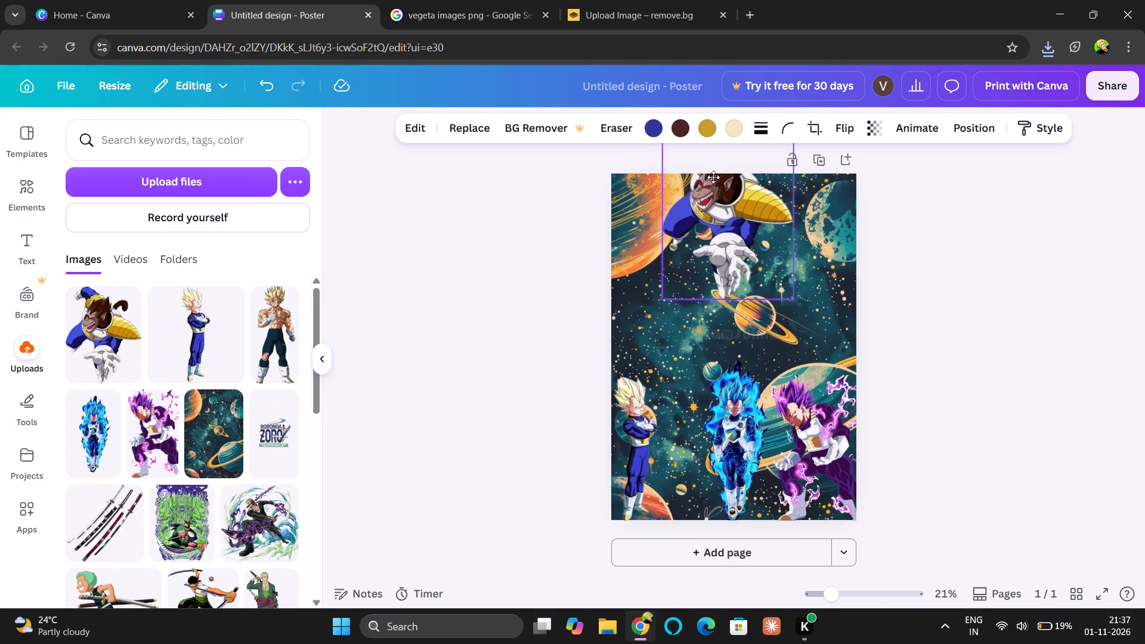
drag(713, 177, 719, 211)
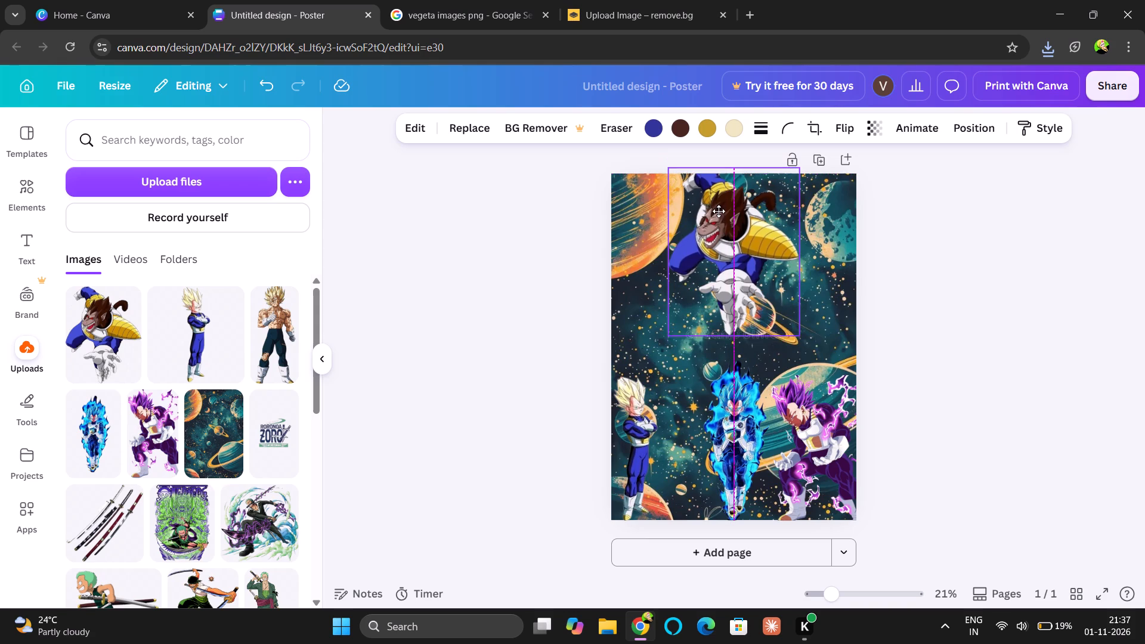
Nudge the Great Ape Vegeta down so its top edge lines up with the poster's top edge, keeping it horizontally centred.
drag(719, 211, 718, 218)
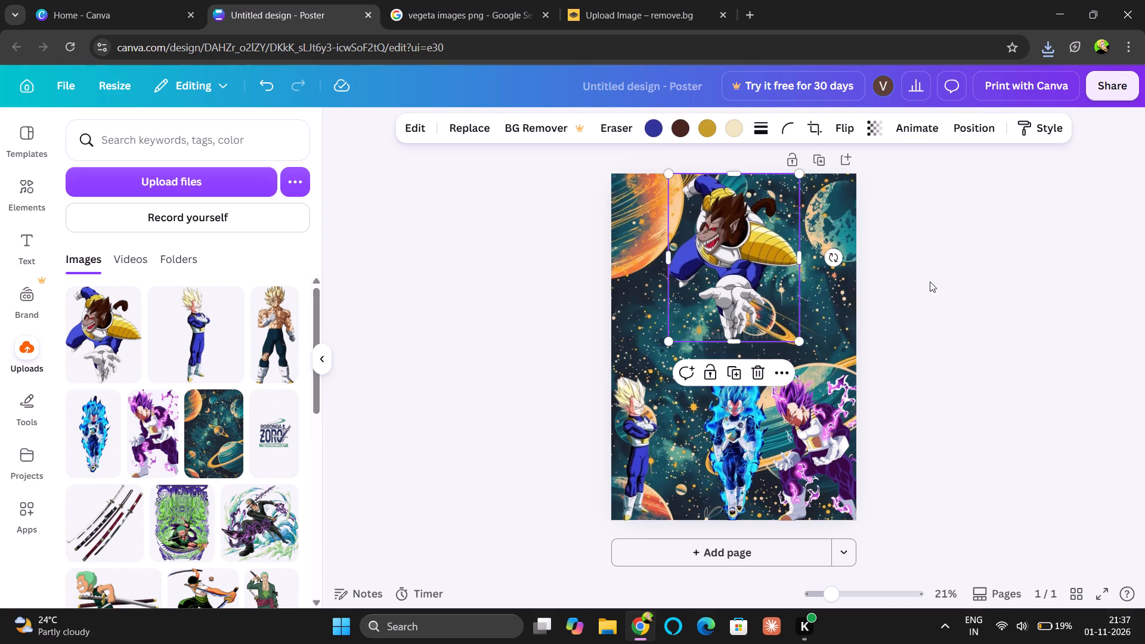
click(930, 281)
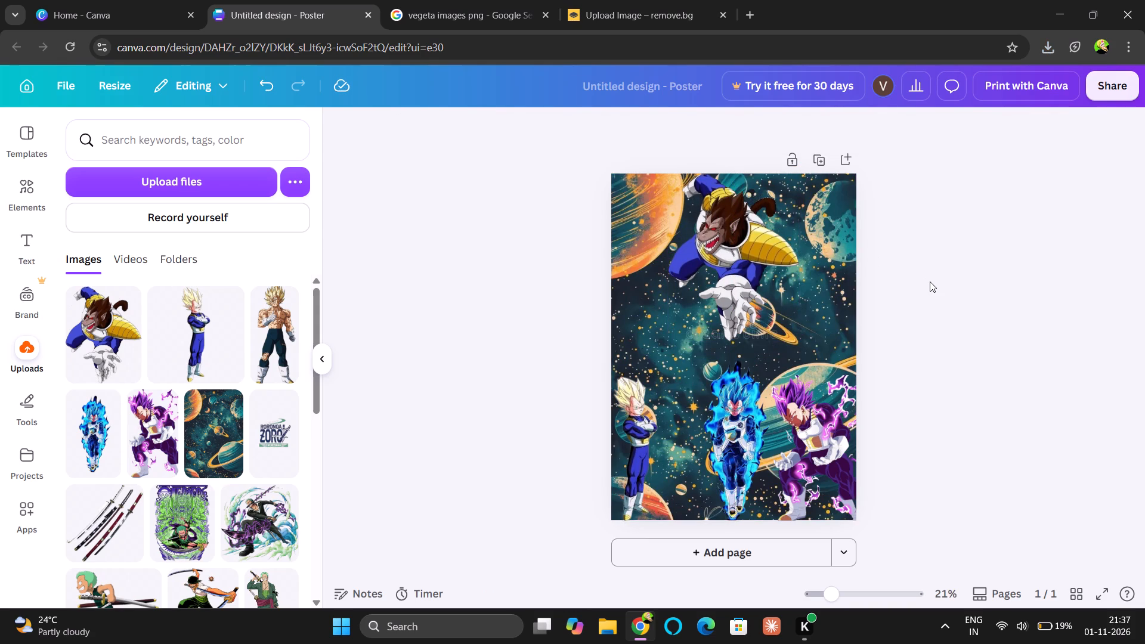
Switch to remove.bg and upload images (7) from Downloads for background removal.
click(505, 7)
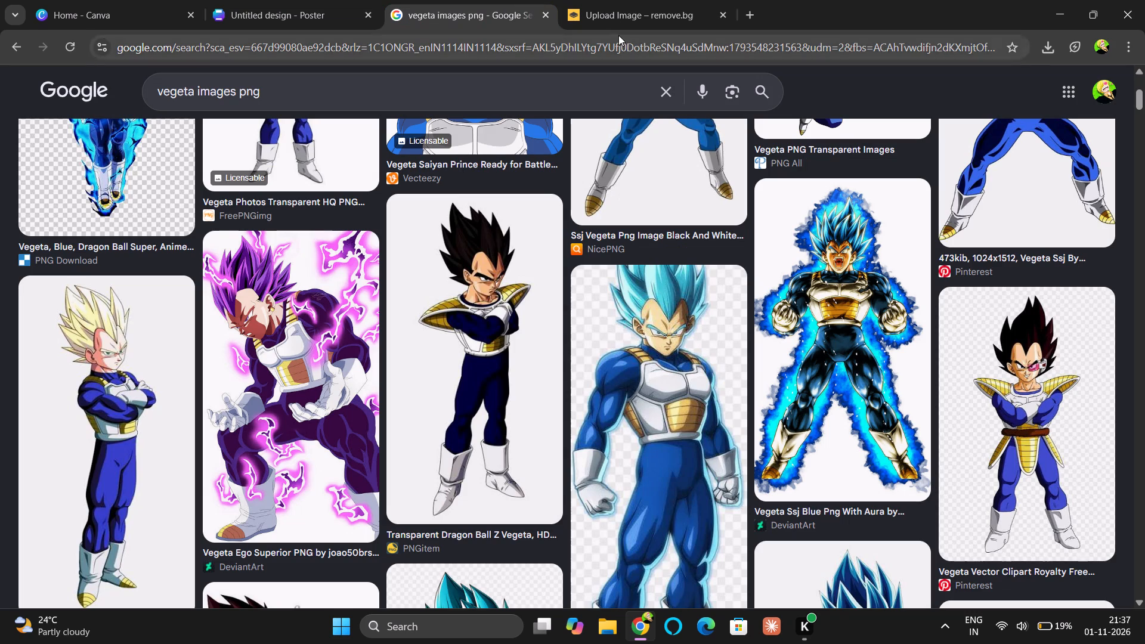
click(604, 17)
click(514, 10)
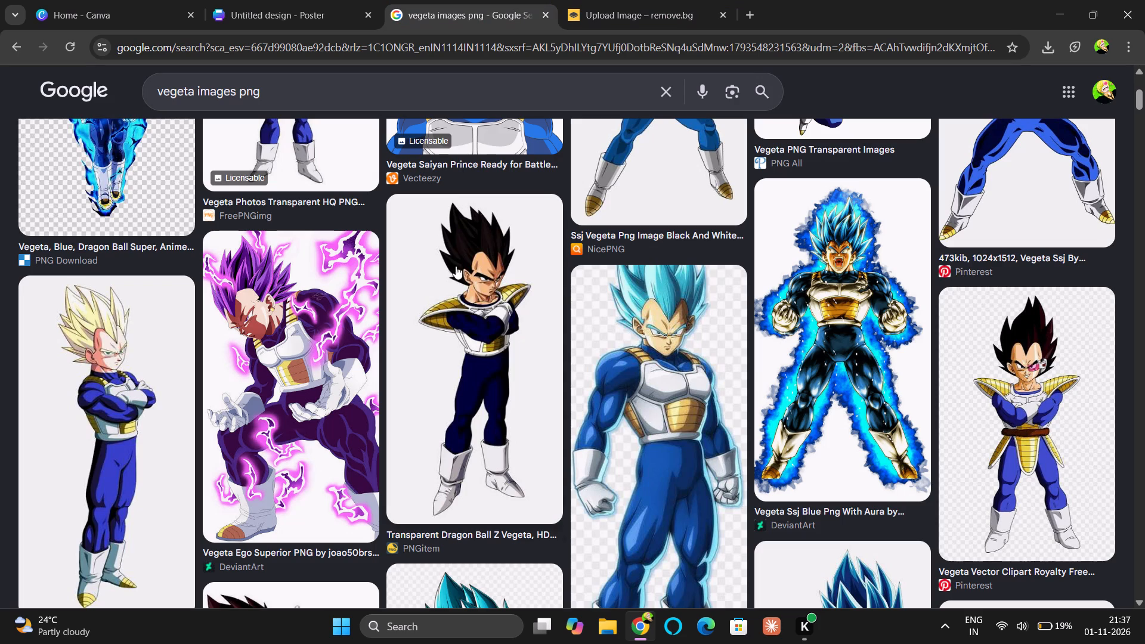
click(605, 15)
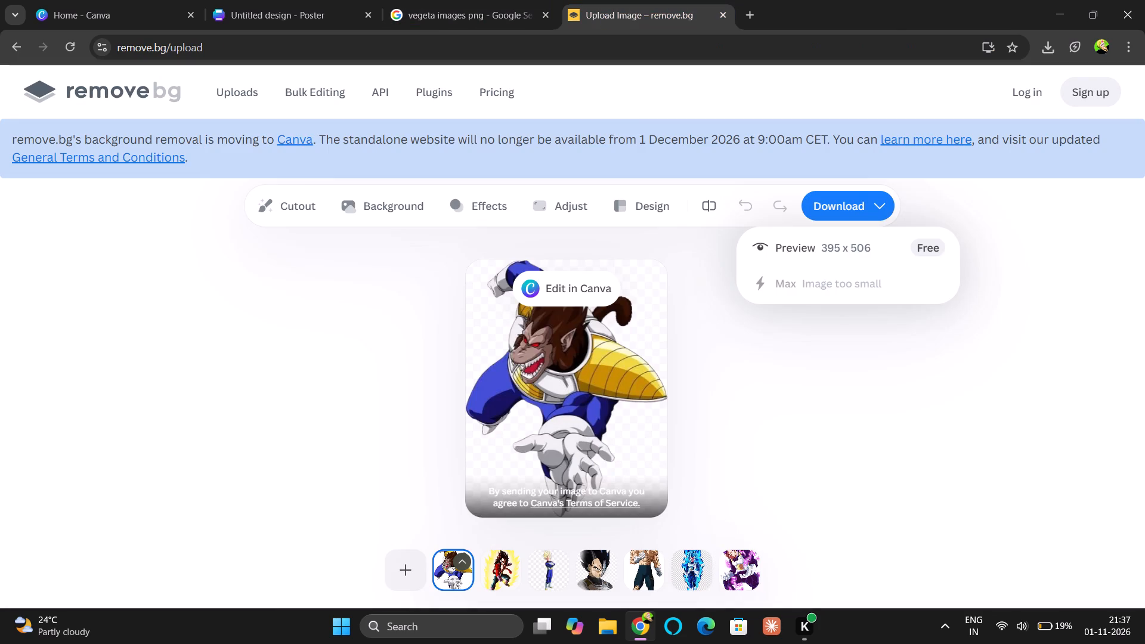
click(417, 569)
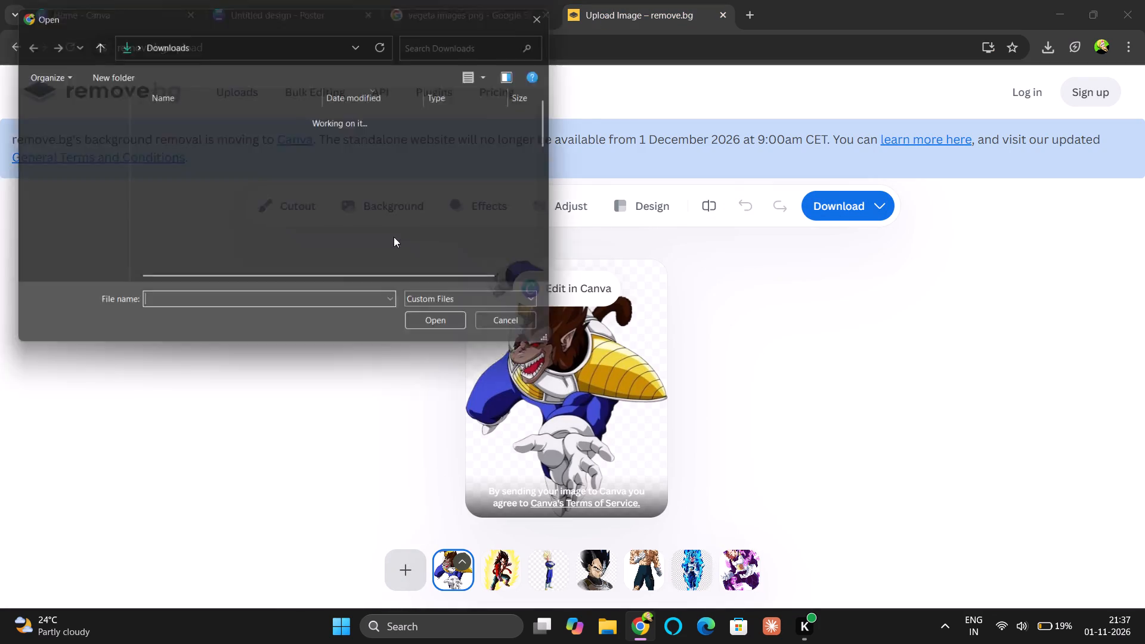
click(296, 144)
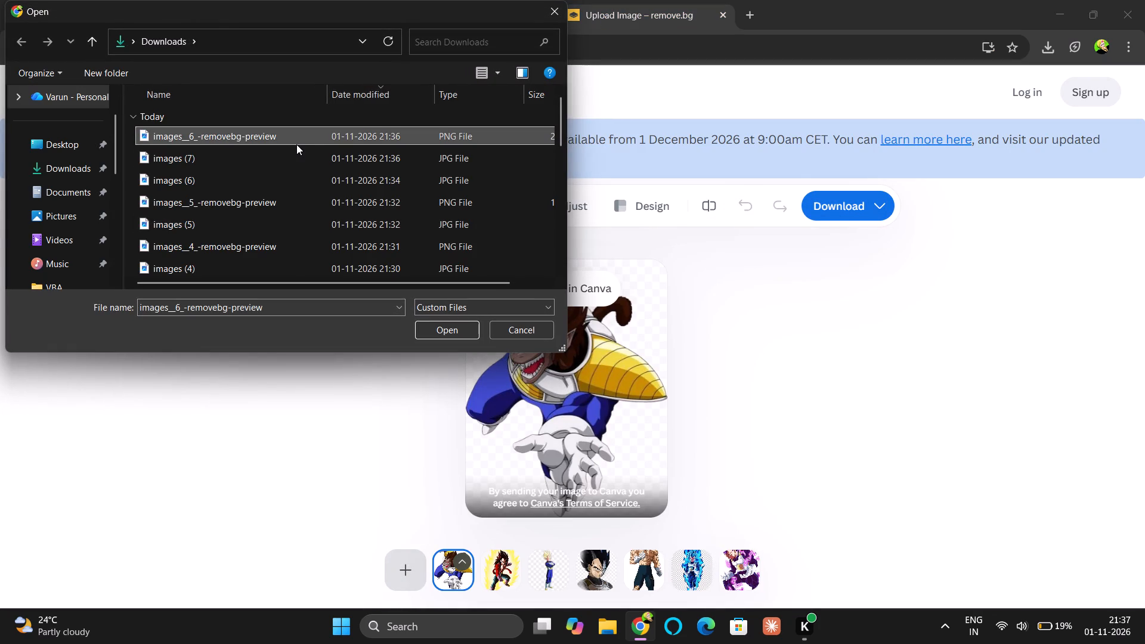
click(281, 160)
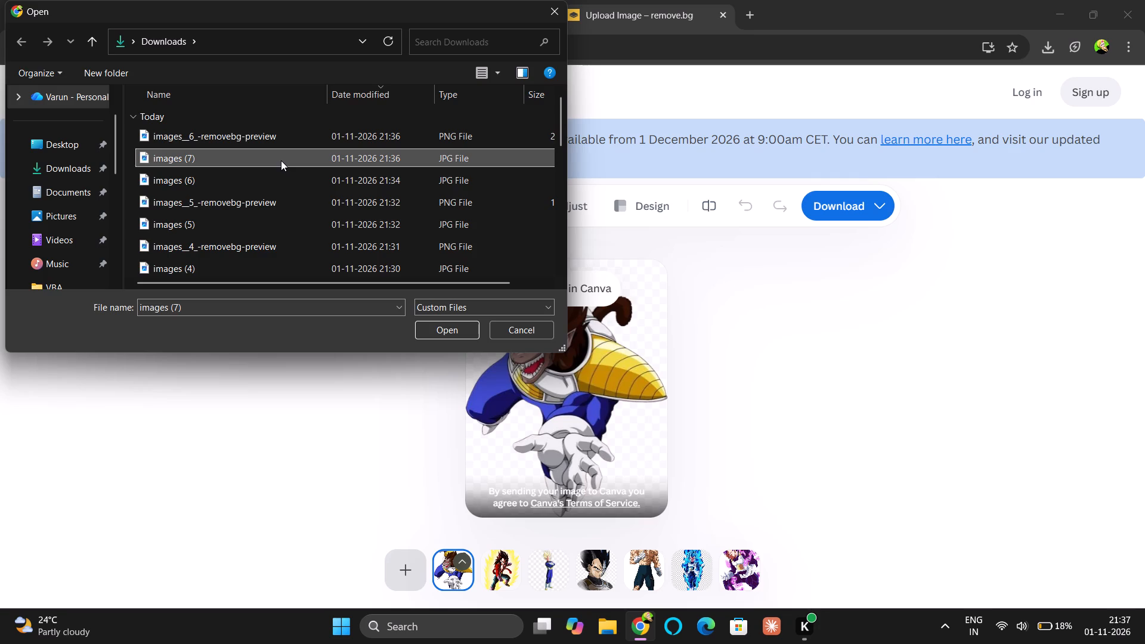
key(Return)
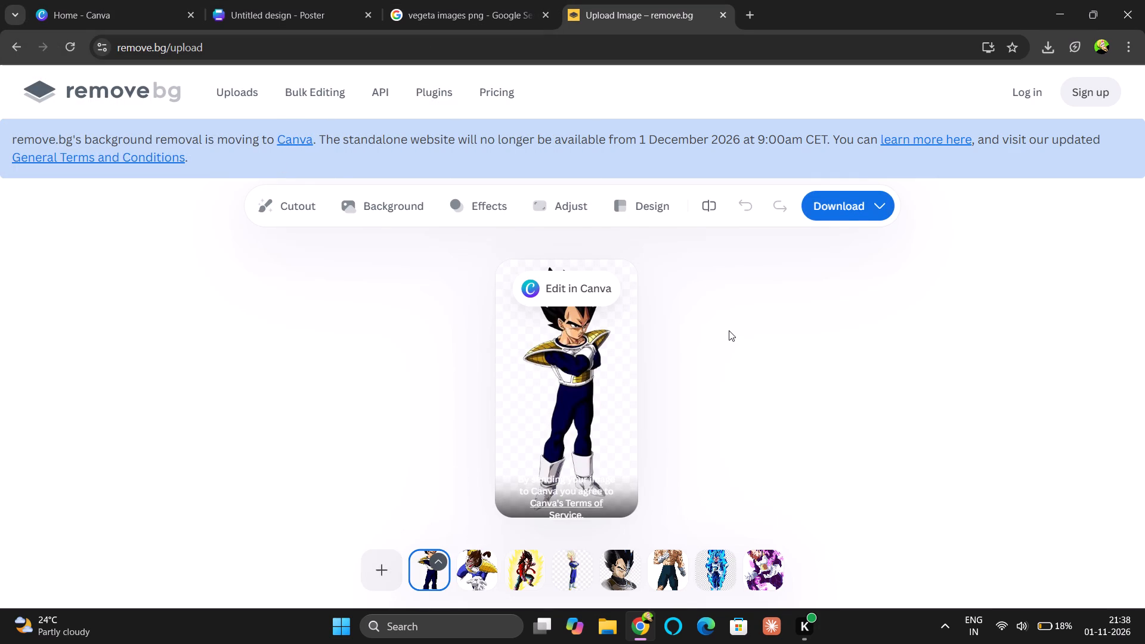
Download the free 332 x 602 preview of the black-haired Vegeta cutout.
click(835, 205)
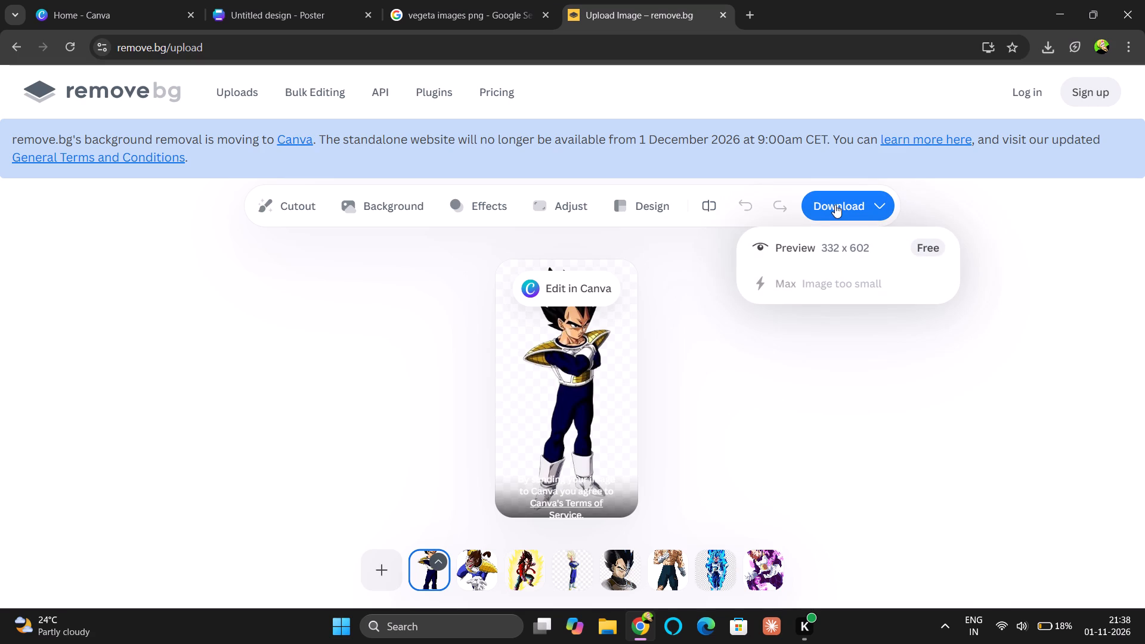
click(797, 253)
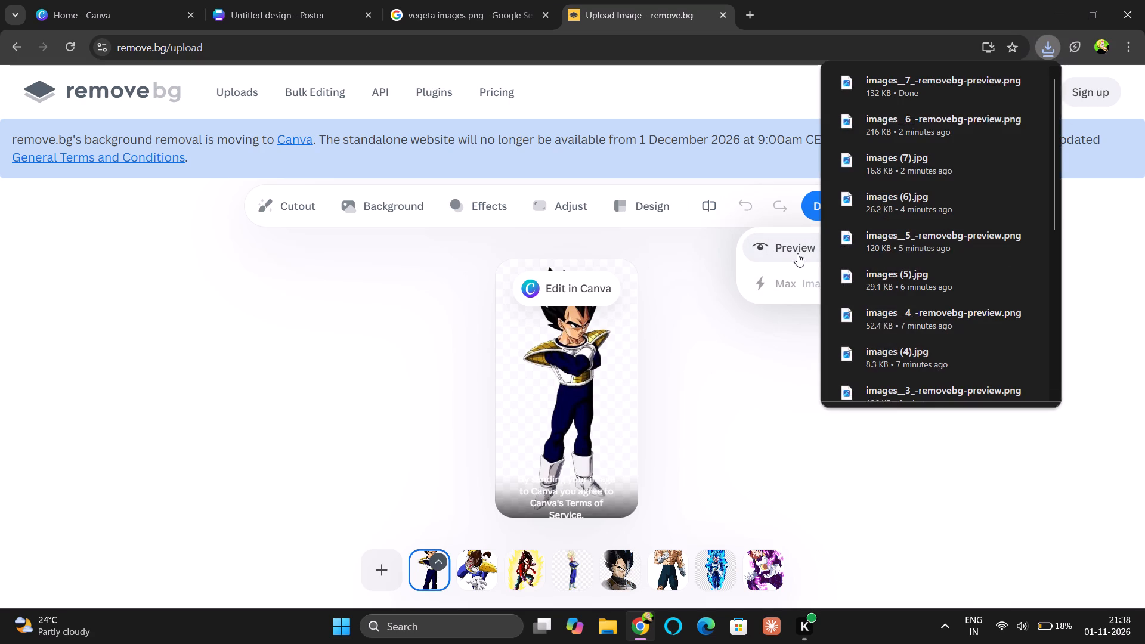
Return to the Canva poster and upload images__7_-removebg-preview from Downloads.
click(317, 21)
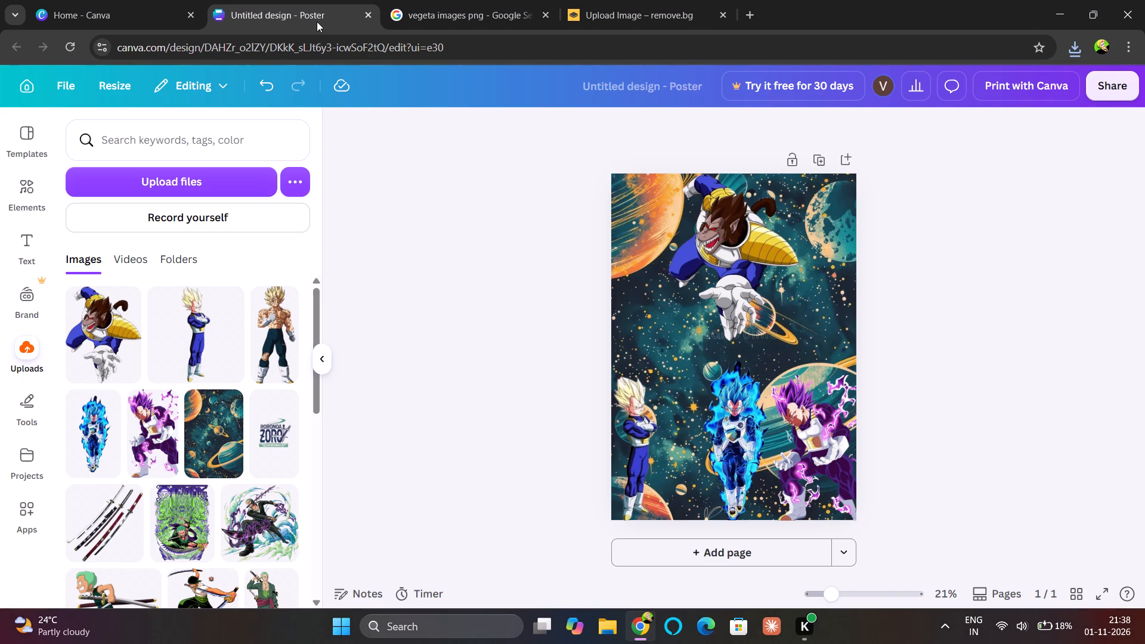
click(135, 173)
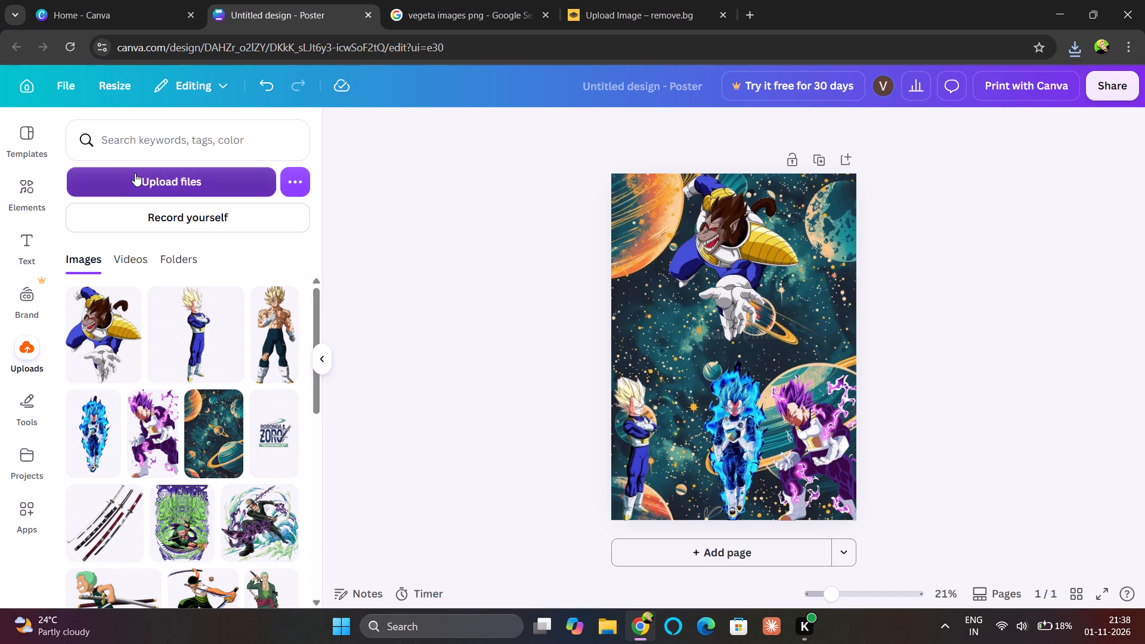
click(242, 143)
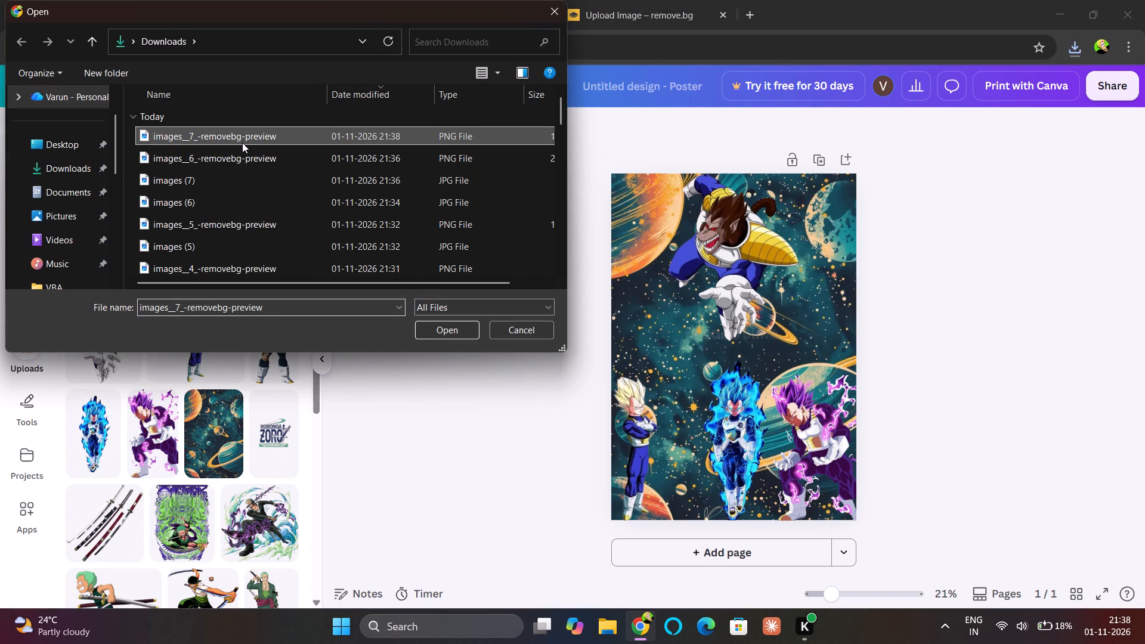
key(Return)
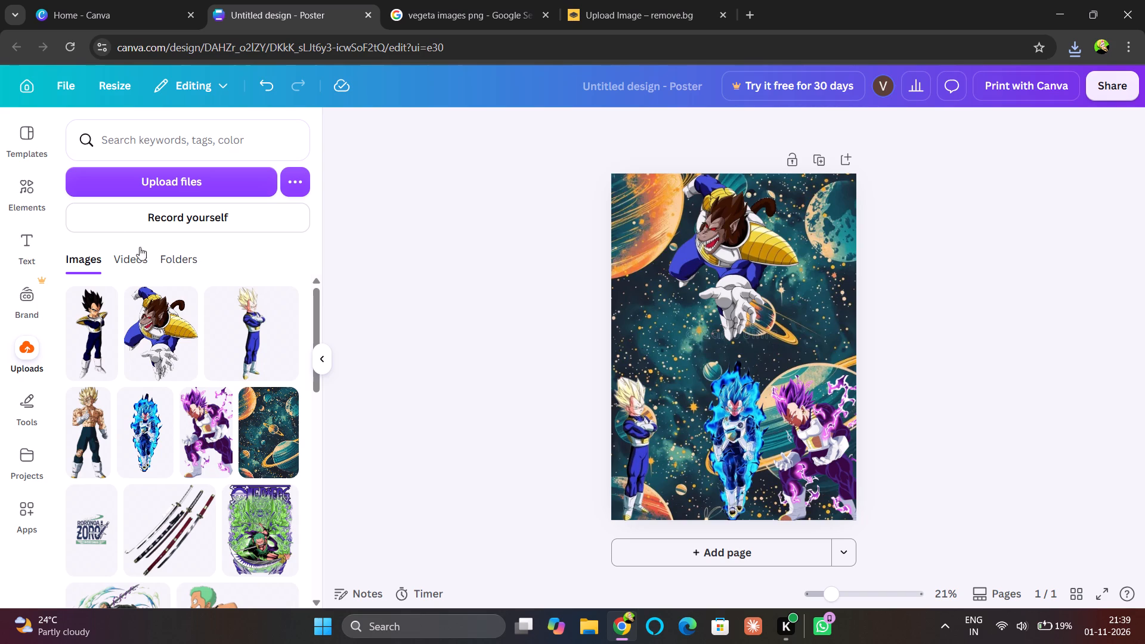
Add the black-haired armoured Vegeta cutout to the poster, shrink it slightly, and set it aside above the purple-haired Vegeta.
click(92, 321)
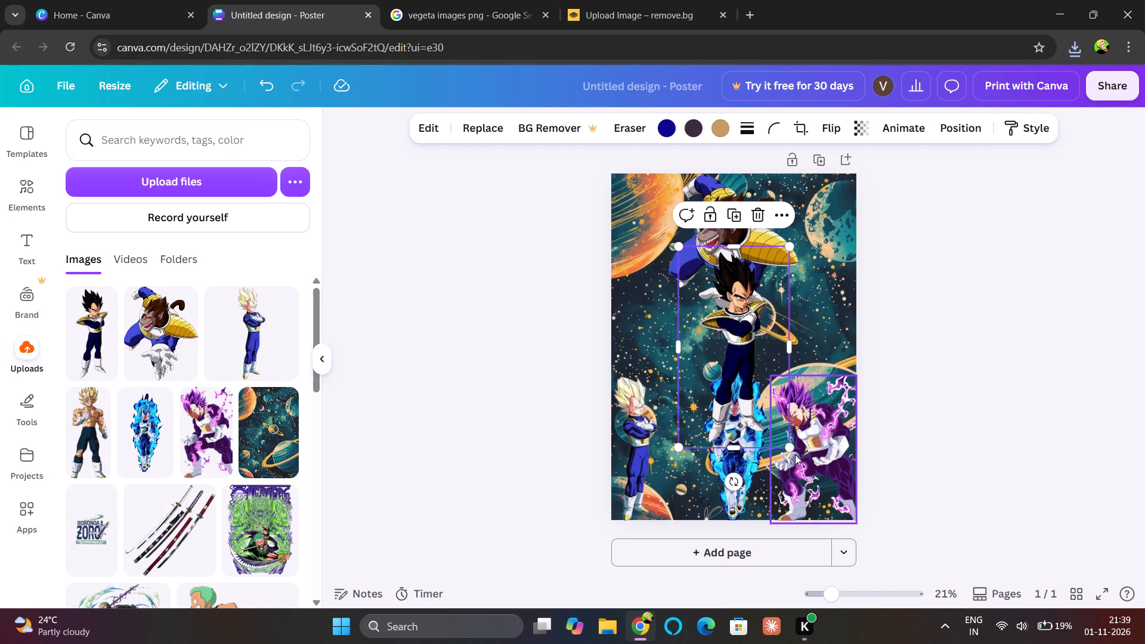
drag(791, 448, 765, 420)
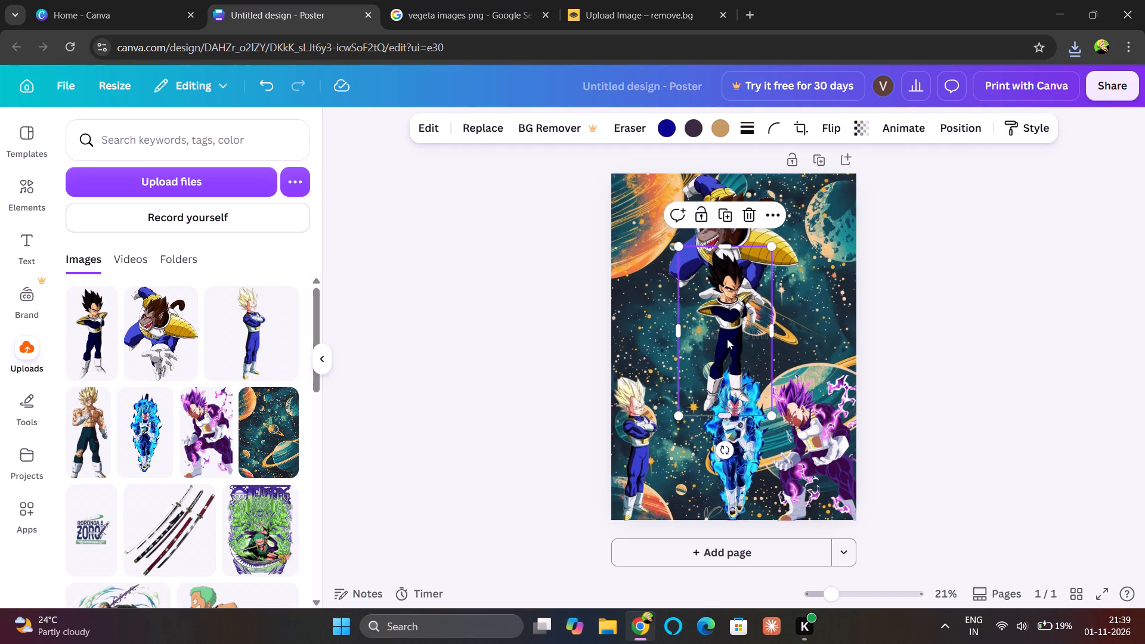
drag(727, 339, 683, 453)
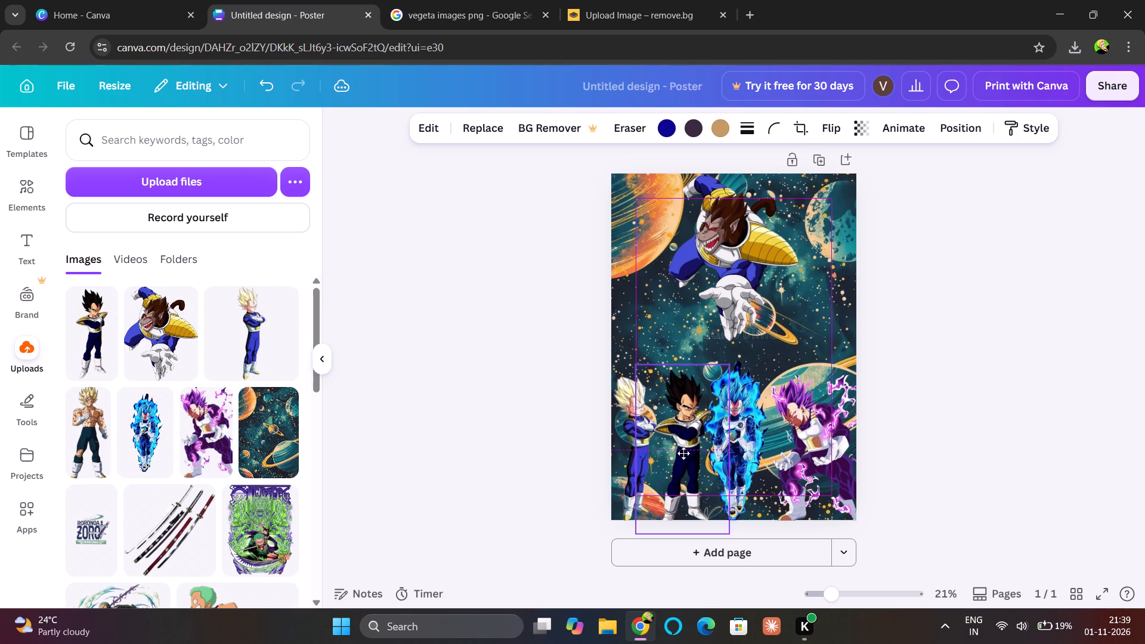
drag(683, 453, 682, 453)
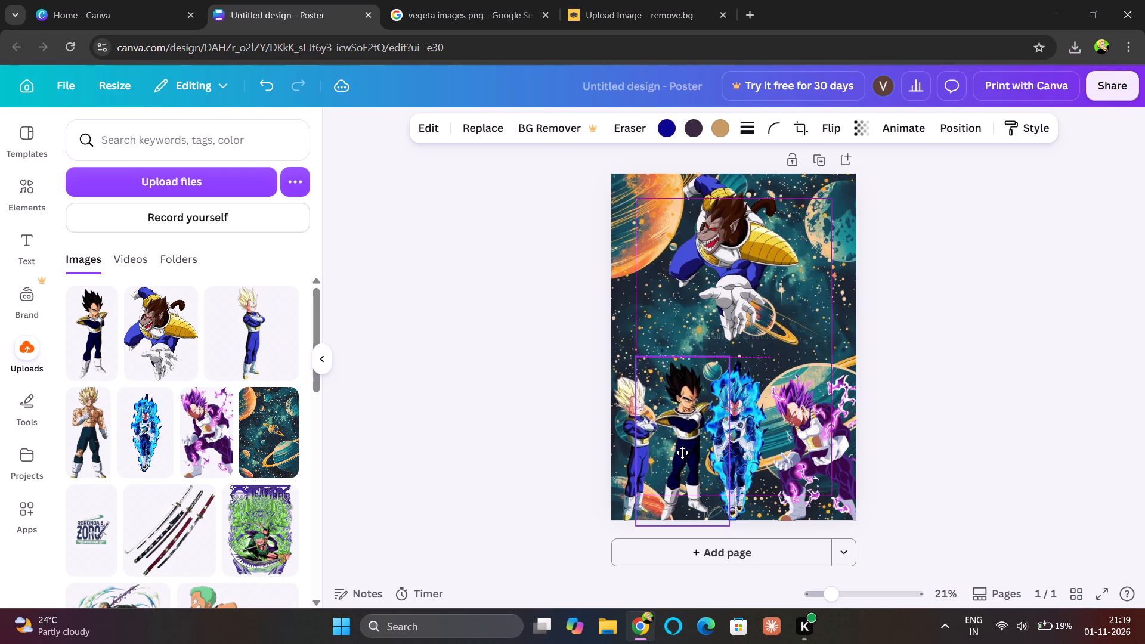
drag(682, 453, 847, 382)
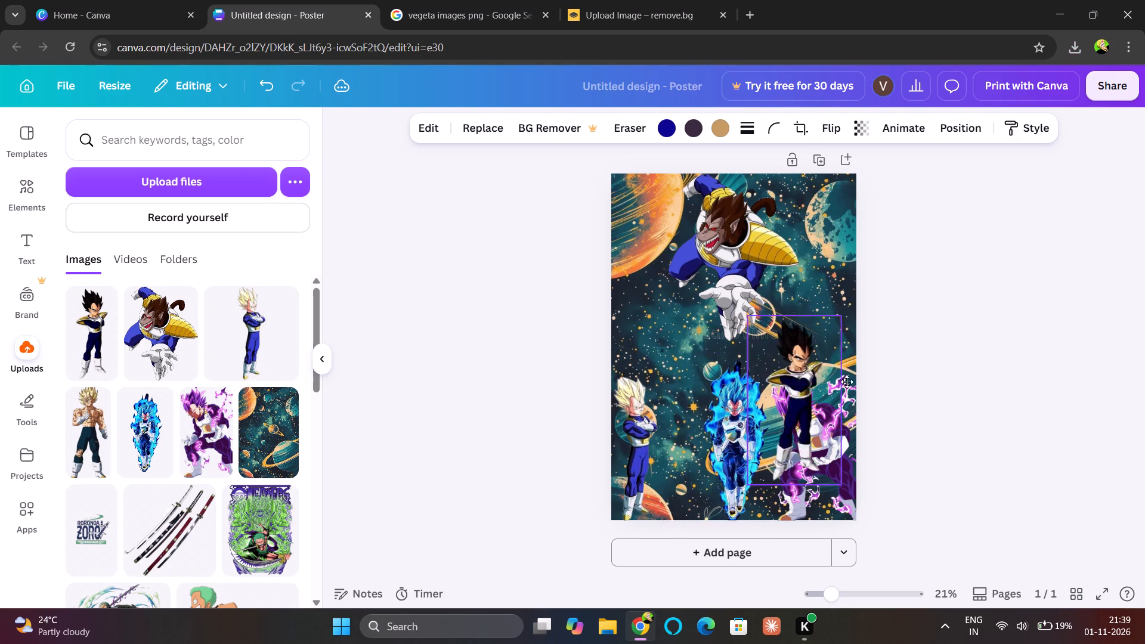
drag(847, 382, 809, 332)
Move the blue-aura Vegeta left so it stands beside the blond Vegeta at the poster's bottom.
drag(720, 420, 714, 419)
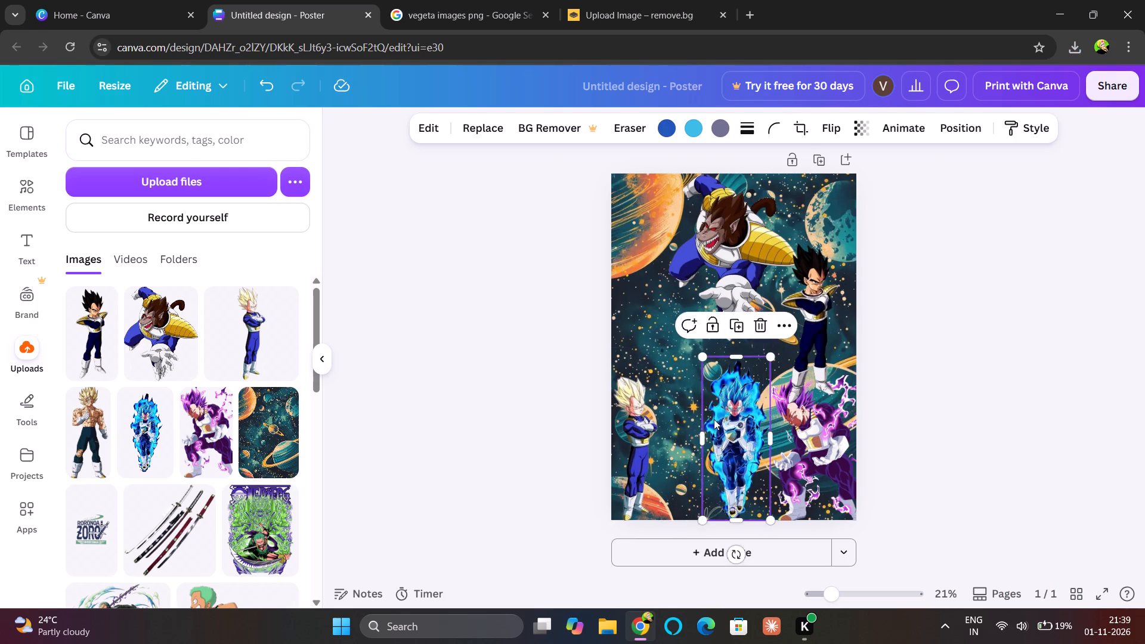
drag(714, 419, 672, 425)
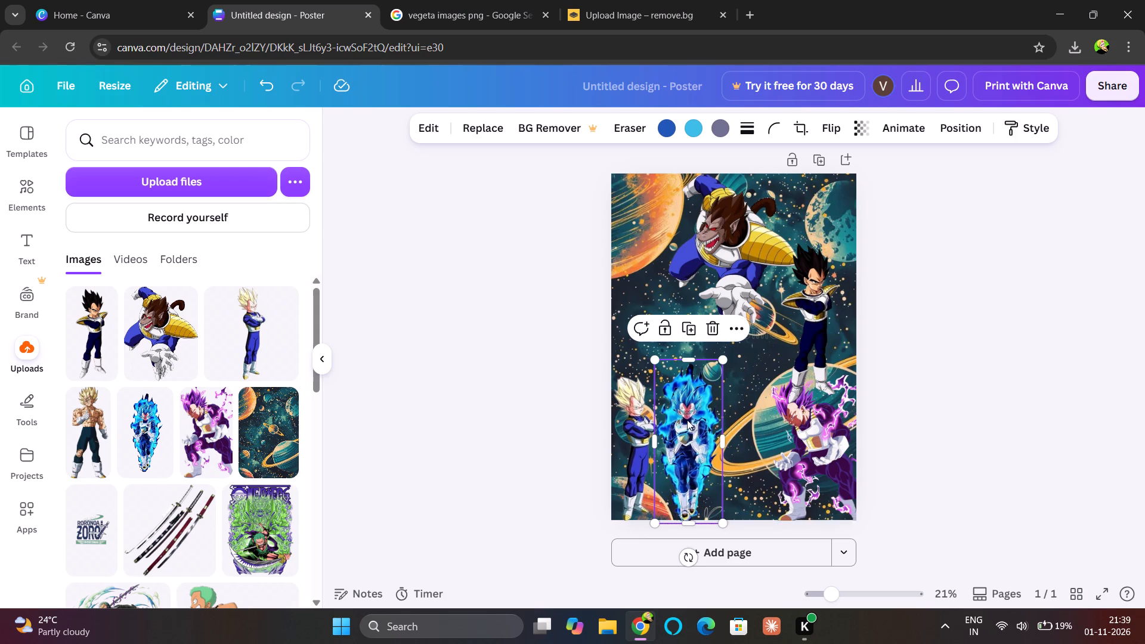
Place the black-haired Vegeta in the bottom row between the blue-aura and purple-haired Vegetas.
drag(813, 351, 745, 470)
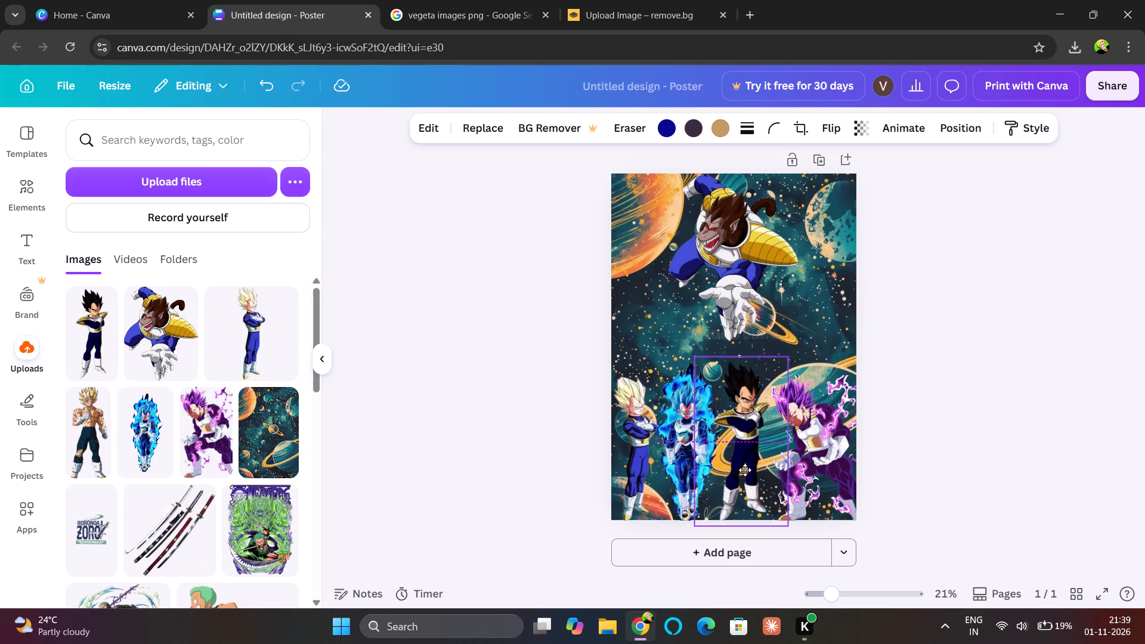
drag(745, 470, 745, 479)
click(991, 411)
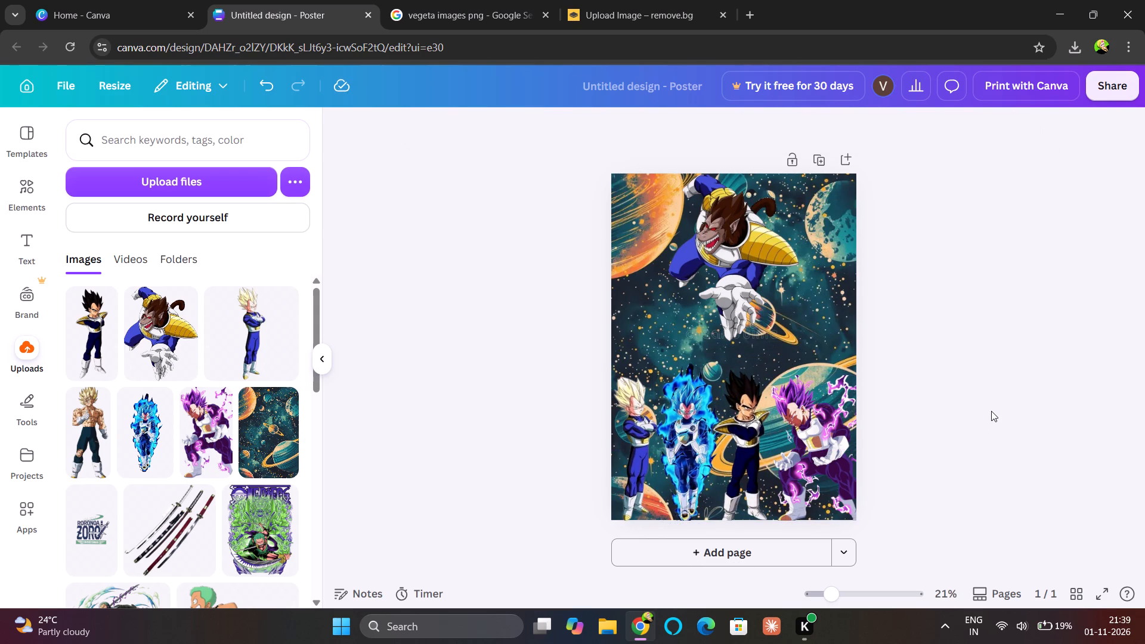
Shrink the purple-haired Vegeta and place it in the poster's lower-right corner.
drag(825, 429, 847, 371)
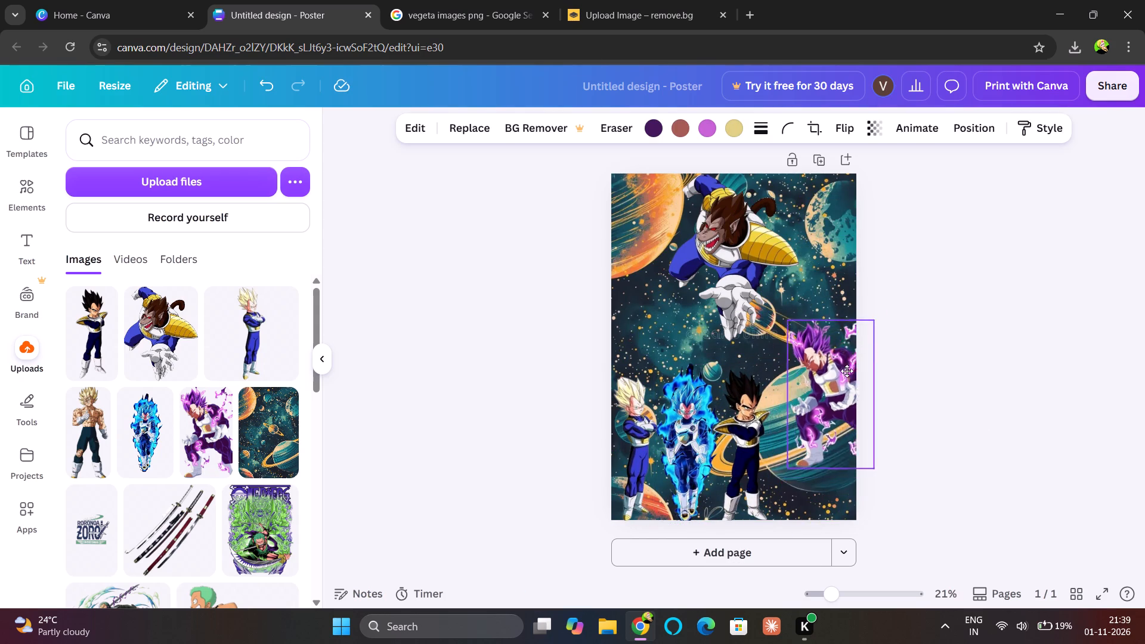
drag(847, 371, 794, 405)
drag(822, 349, 807, 371)
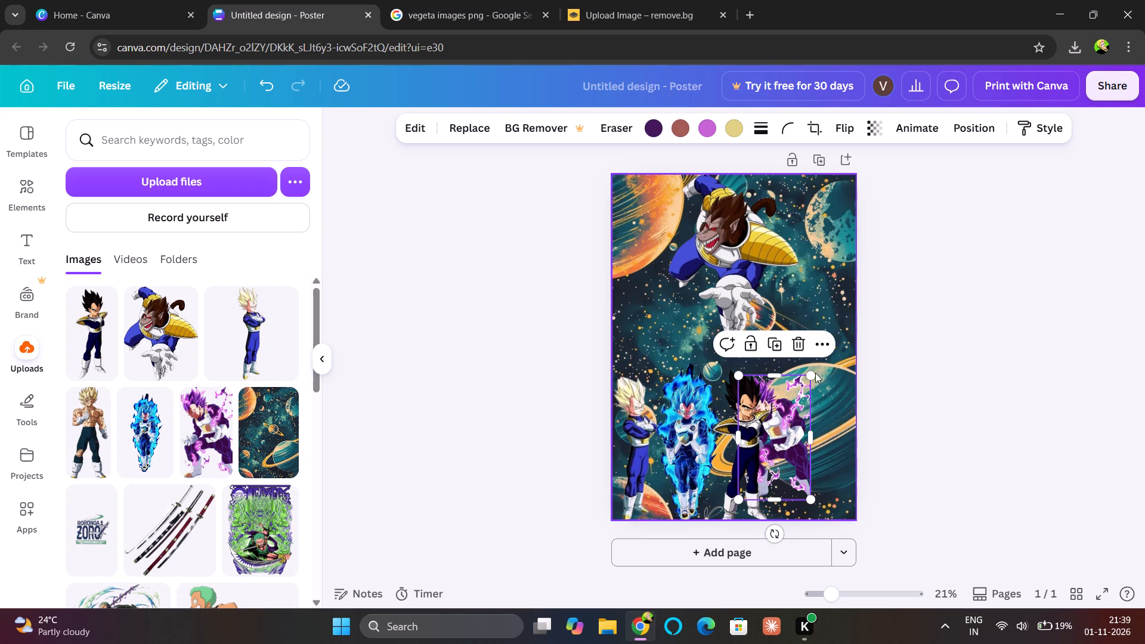
drag(810, 373, 826, 384)
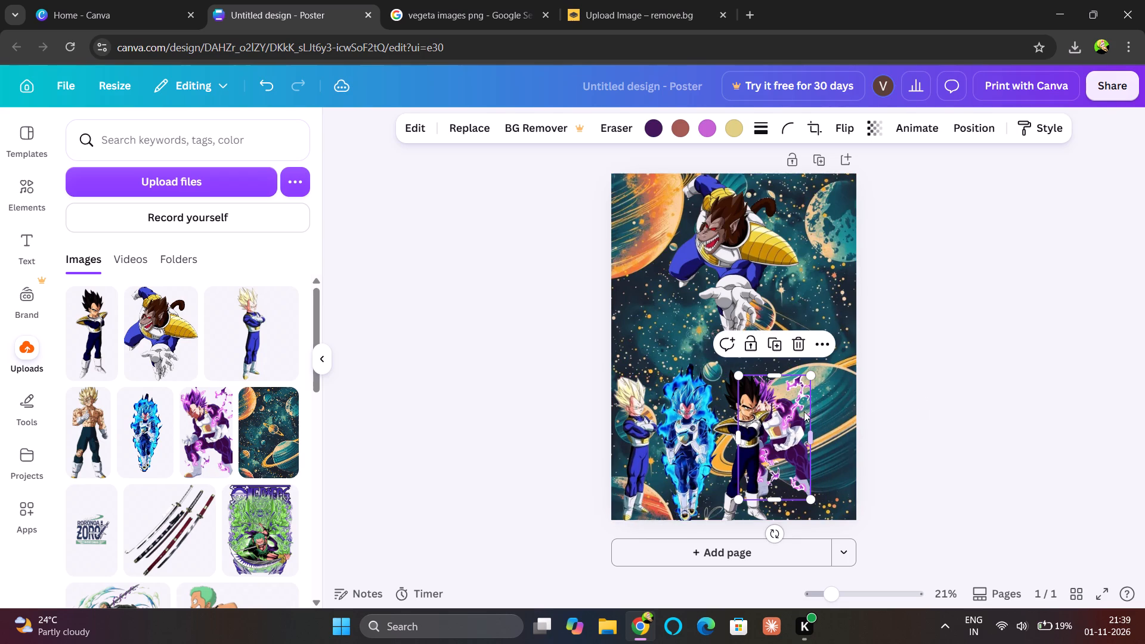
drag(791, 424, 849, 448)
Move the black-haired Vegeta right beside the purple-haired one, leaving a gap in the middle of the bottom row.
drag(730, 440, 765, 441)
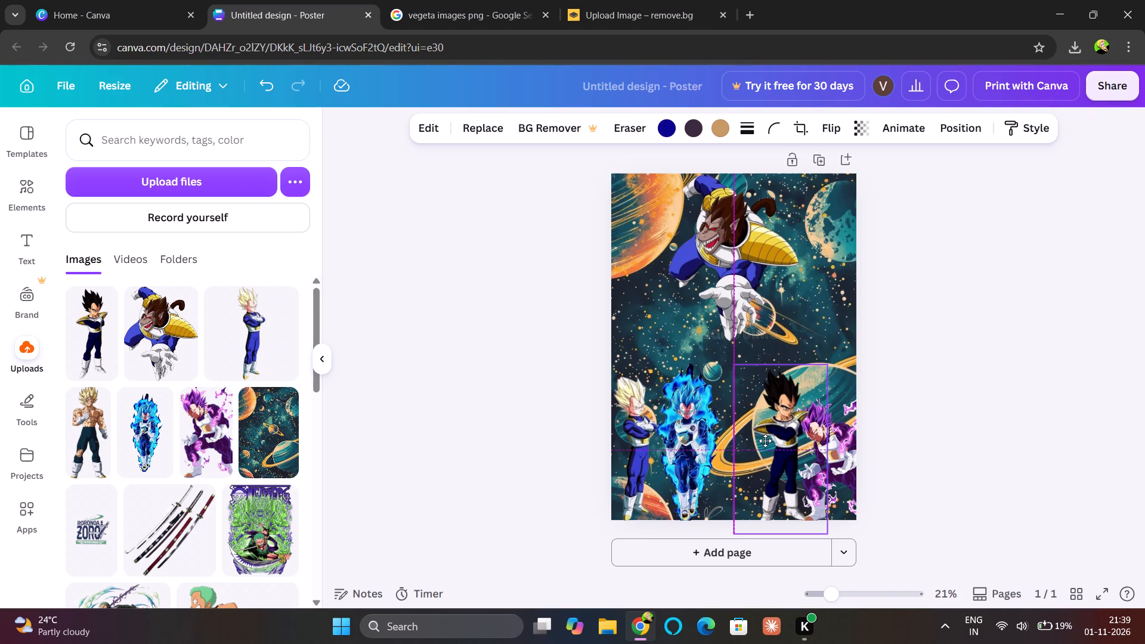
drag(765, 441, 766, 441)
click(893, 408)
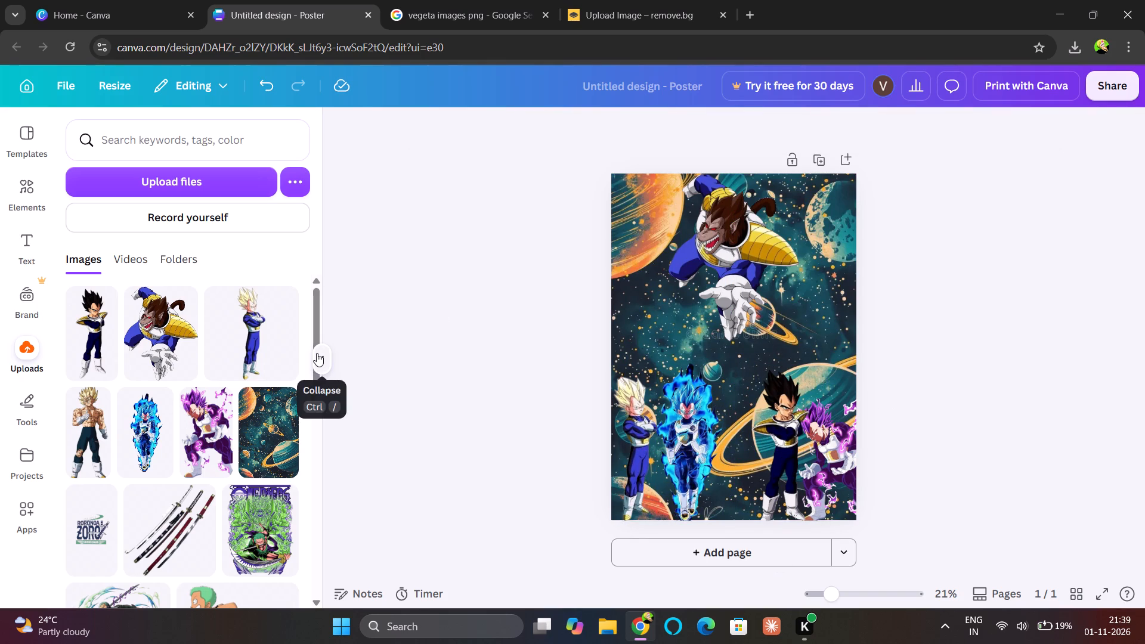
Add the shirtless Super Saiyan Vegeta cutout and place it at the bottom centre, in front of the other figures.
click(76, 436)
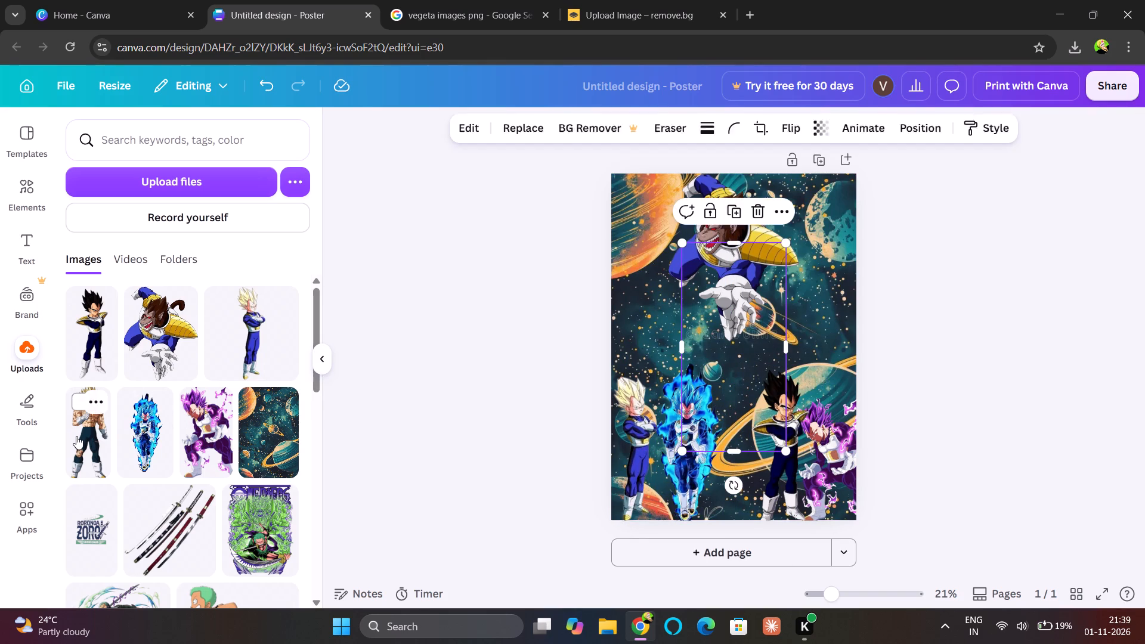
drag(738, 362, 739, 407)
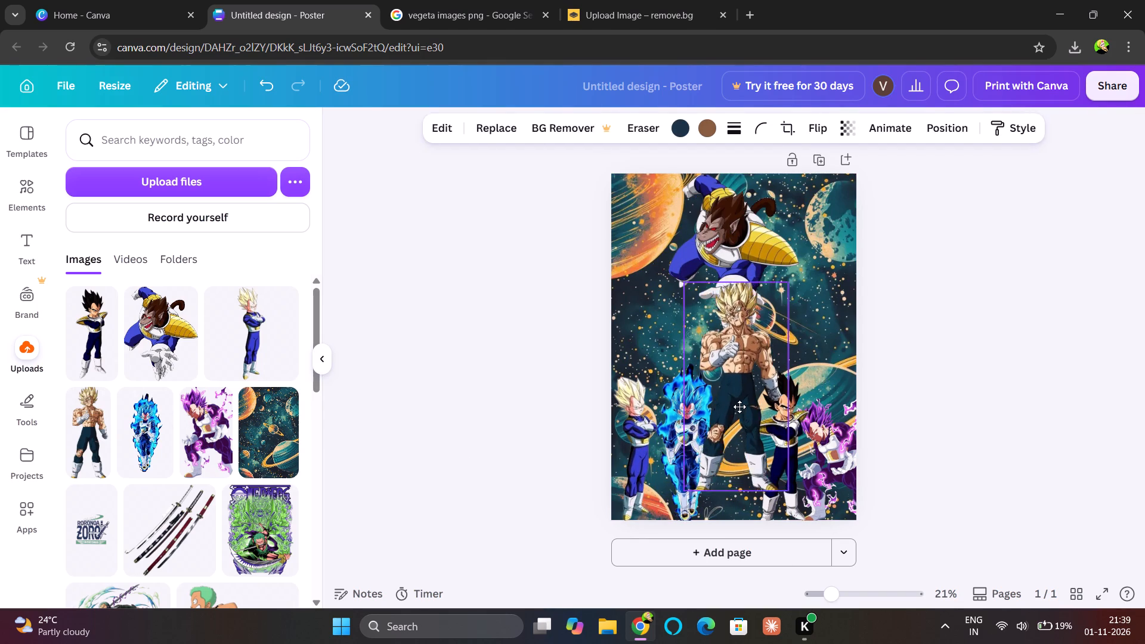
drag(739, 407, 741, 434)
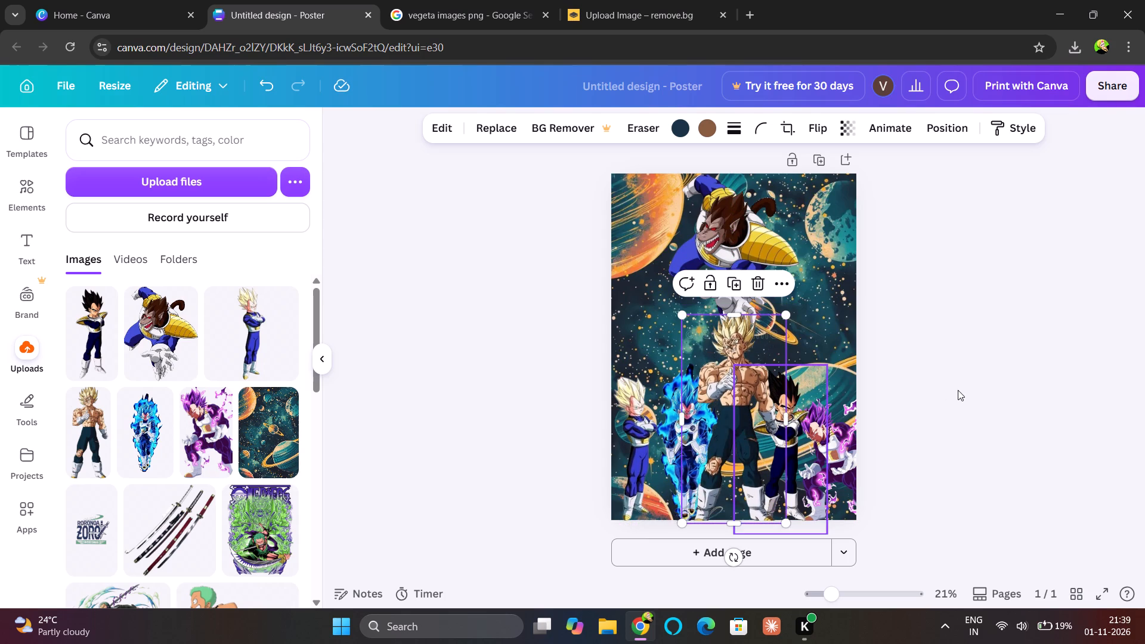
click(958, 390)
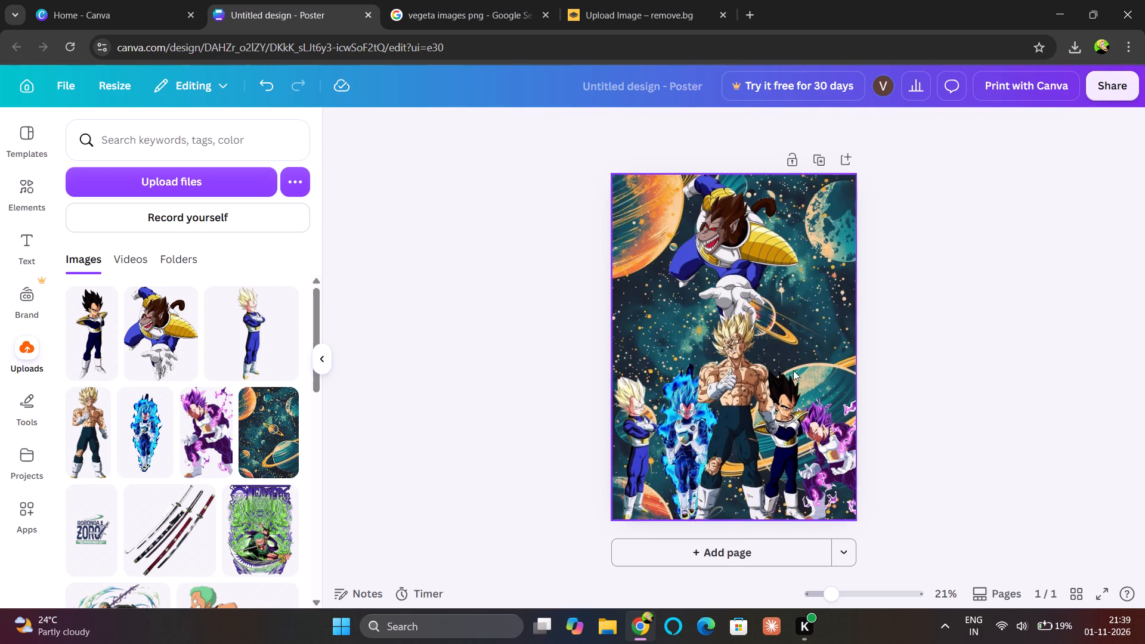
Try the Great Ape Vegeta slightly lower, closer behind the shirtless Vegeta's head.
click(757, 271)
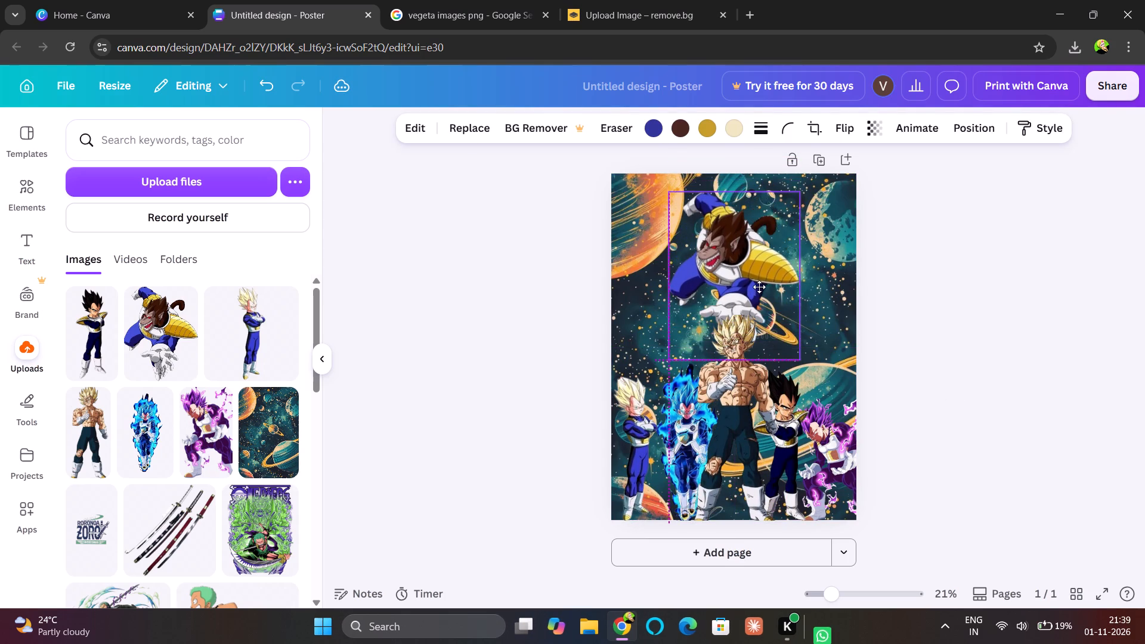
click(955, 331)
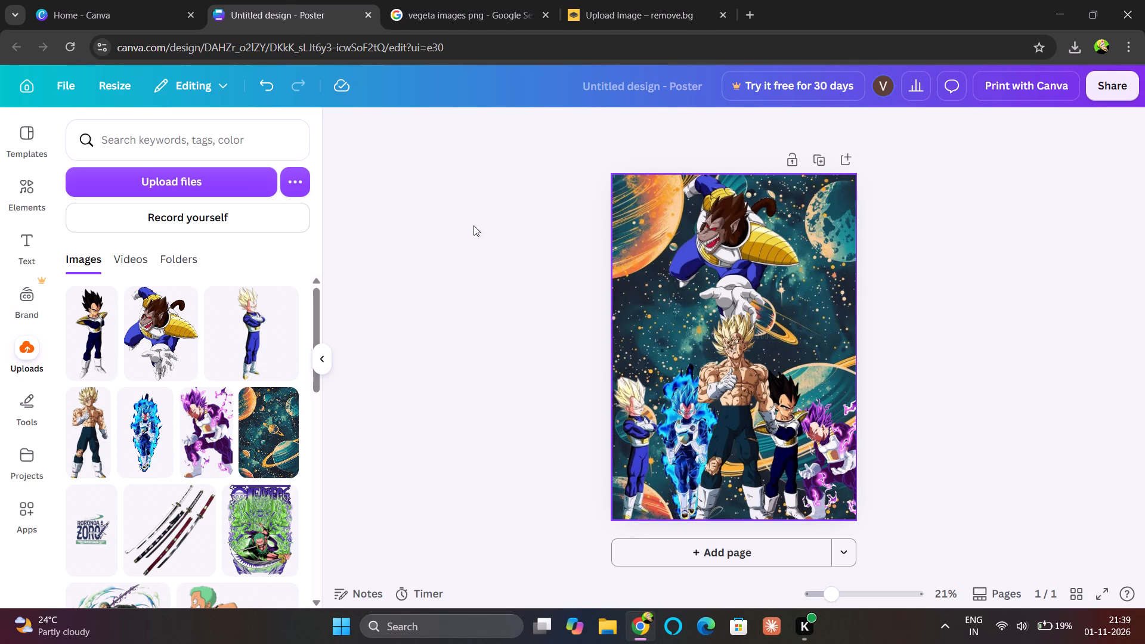
Switch to the Google image results for "vegeta images png" and look through them for another graphic for the poster.
click(448, 0)
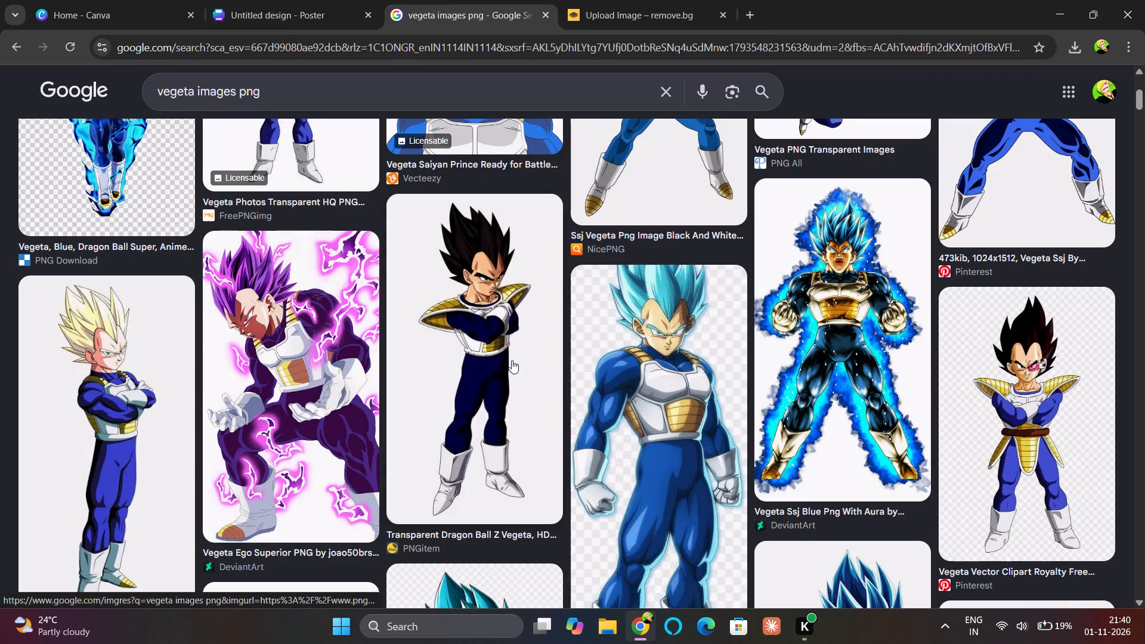
scroll(512, 360, down, 4)
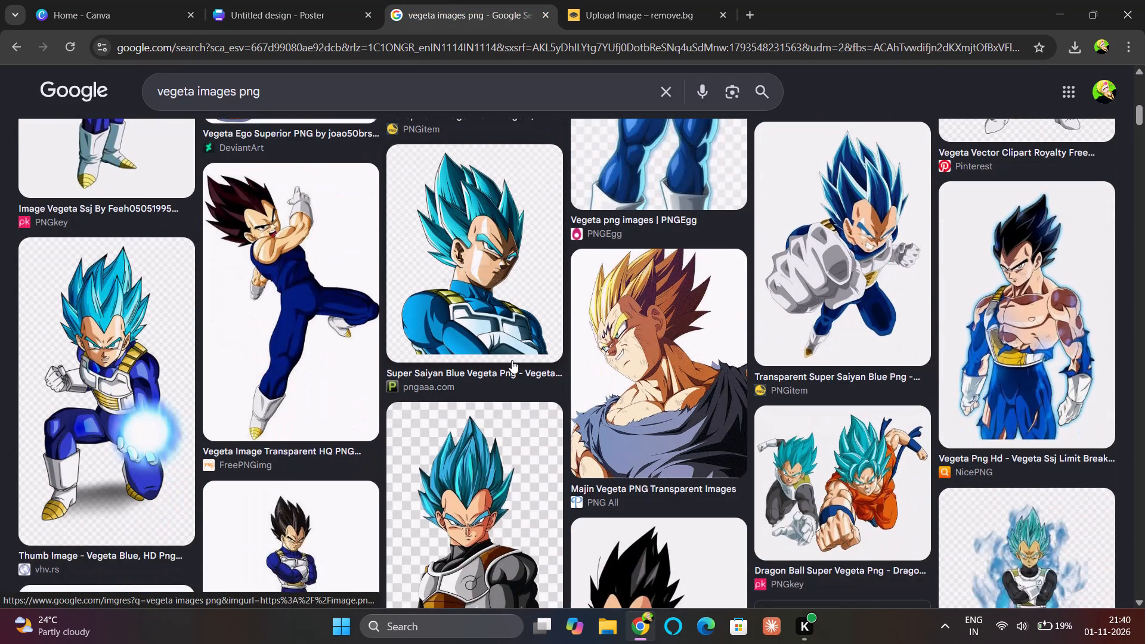
scroll(512, 360, down, 4)
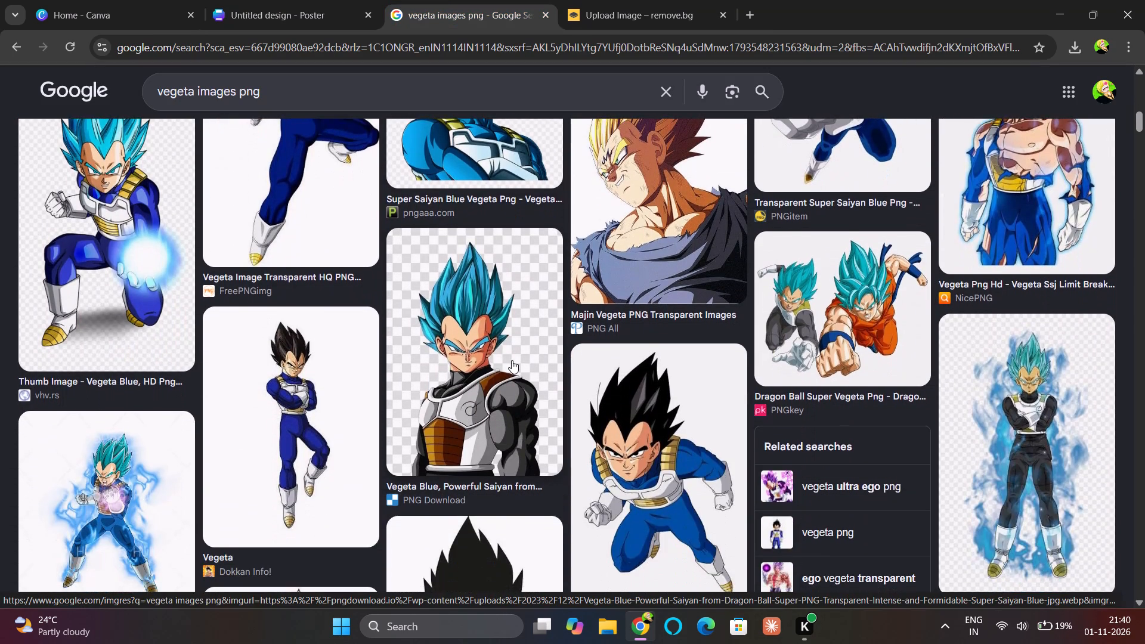
scroll(512, 360, down, 4)
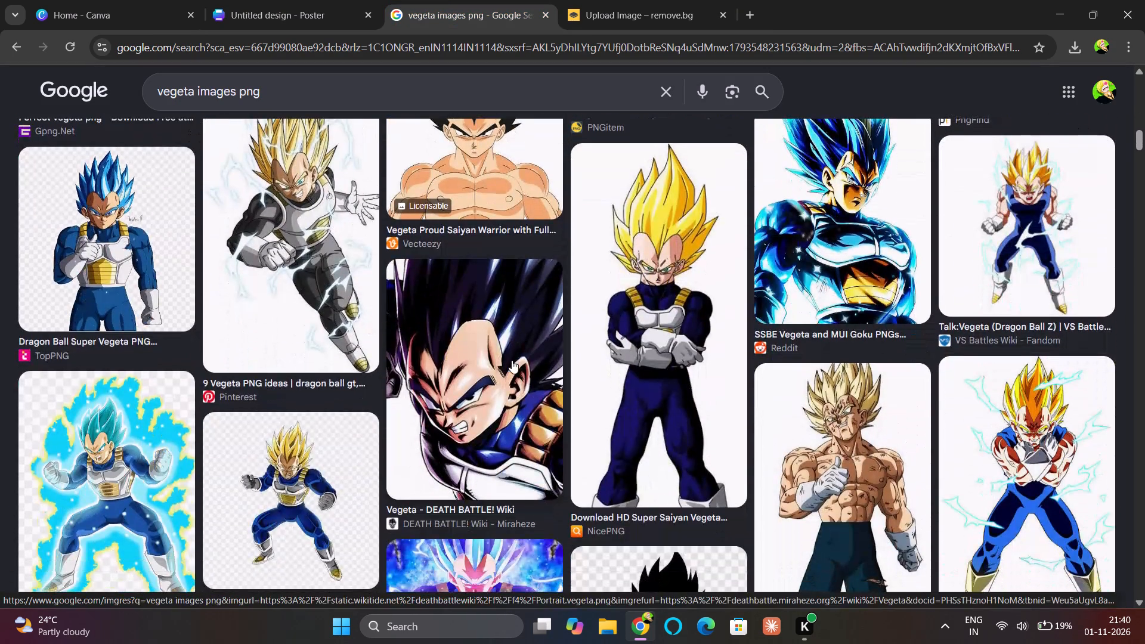
scroll(512, 360, down, 6)
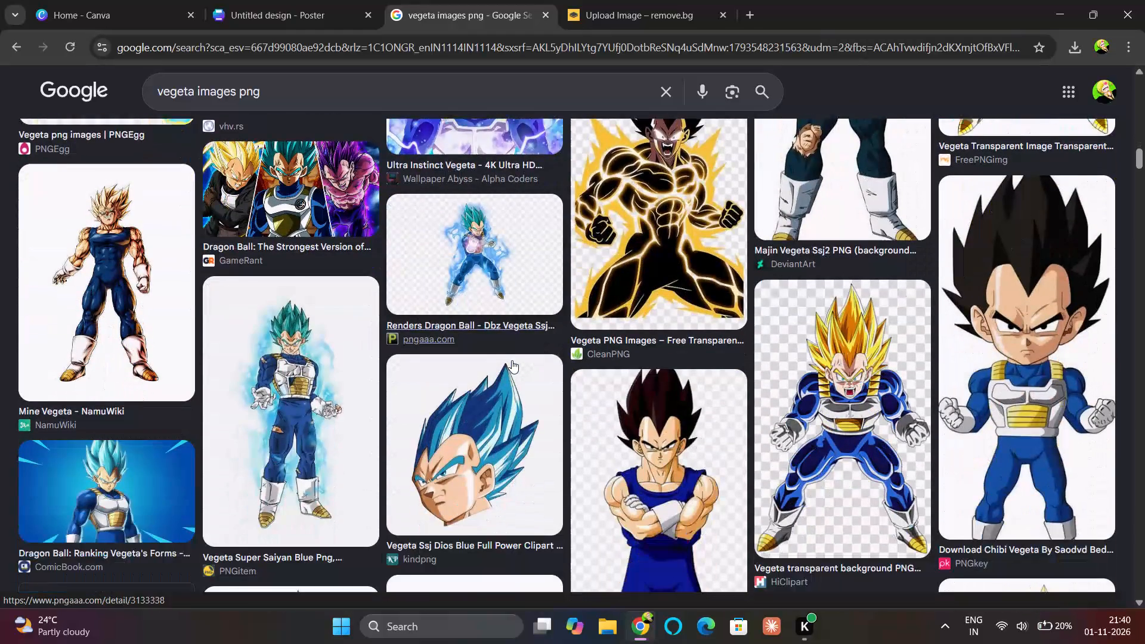
scroll(512, 360, down, 6)
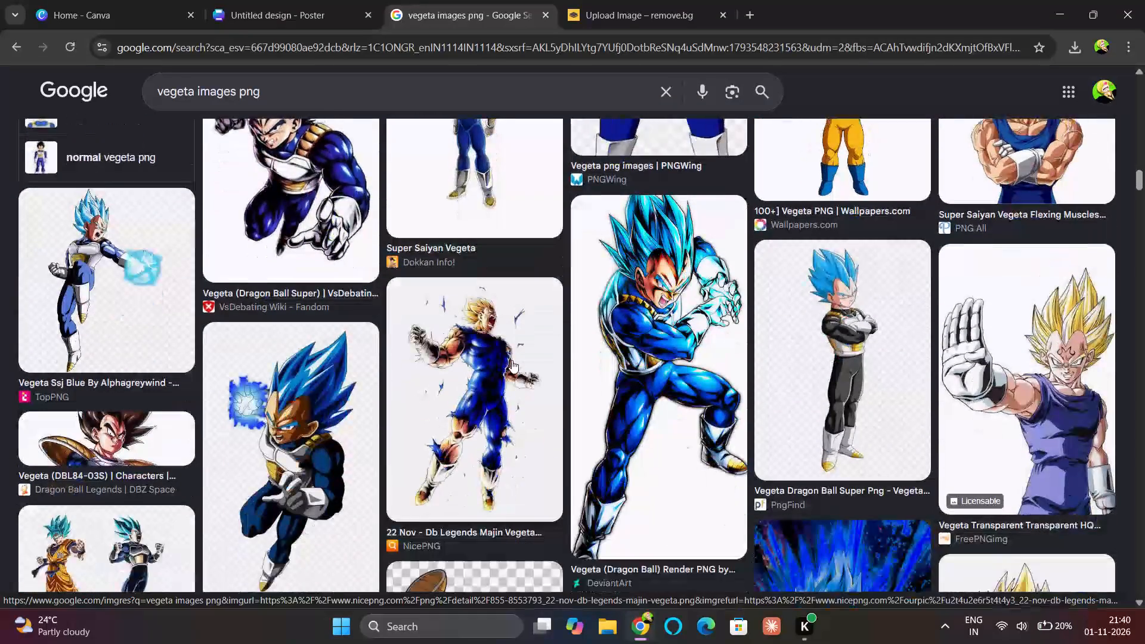
scroll(512, 360, down, 7)
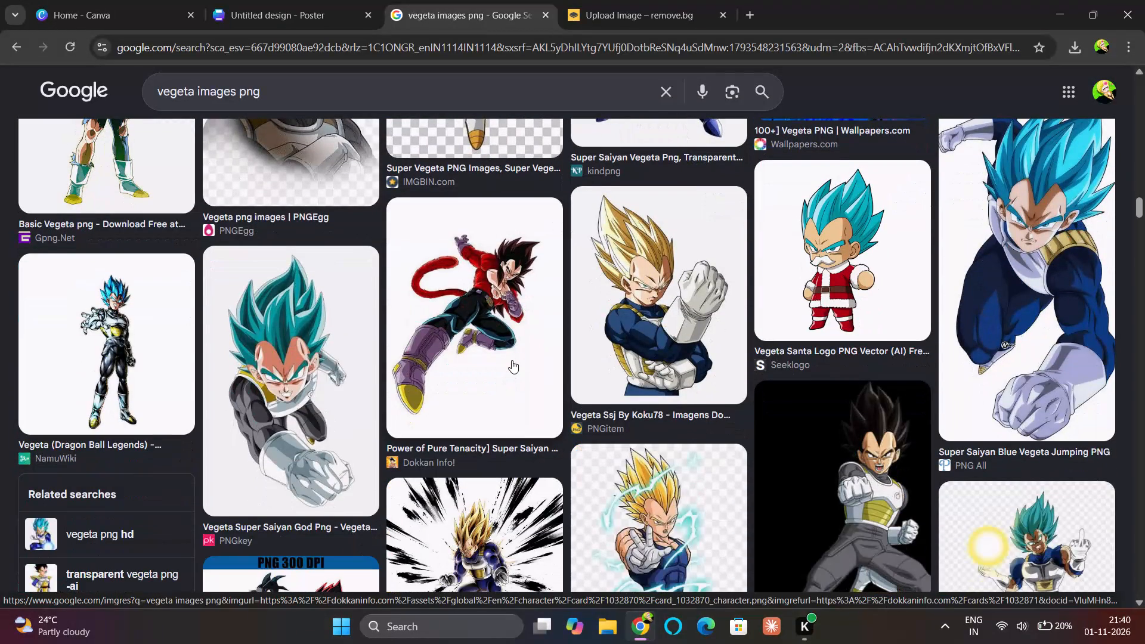
scroll(512, 360, down, 2)
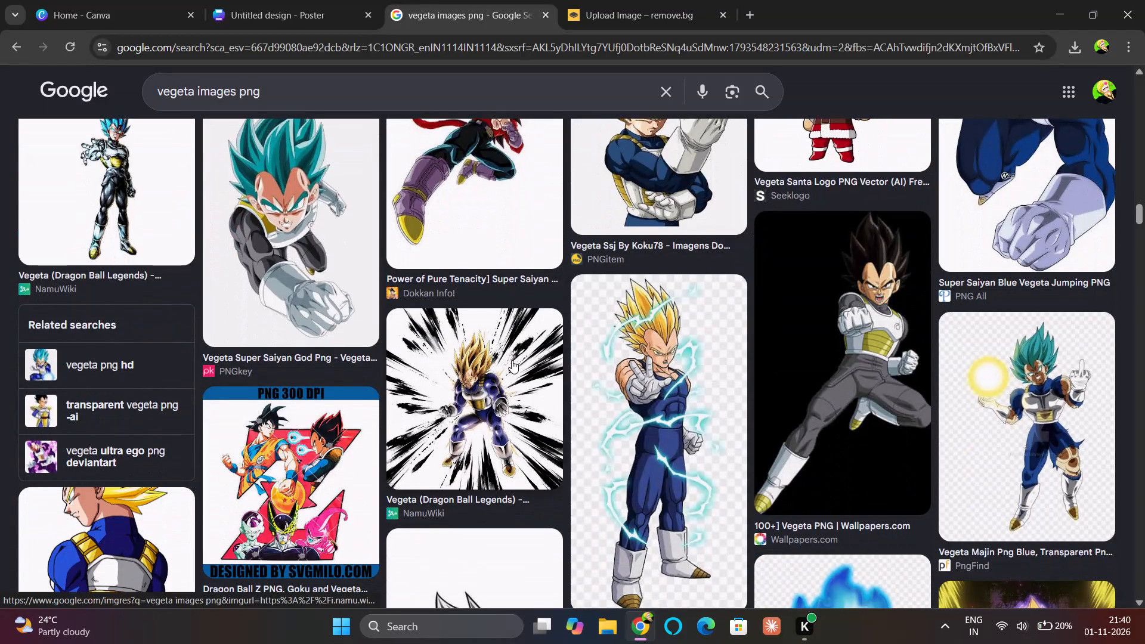
scroll(512, 360, down, 7)
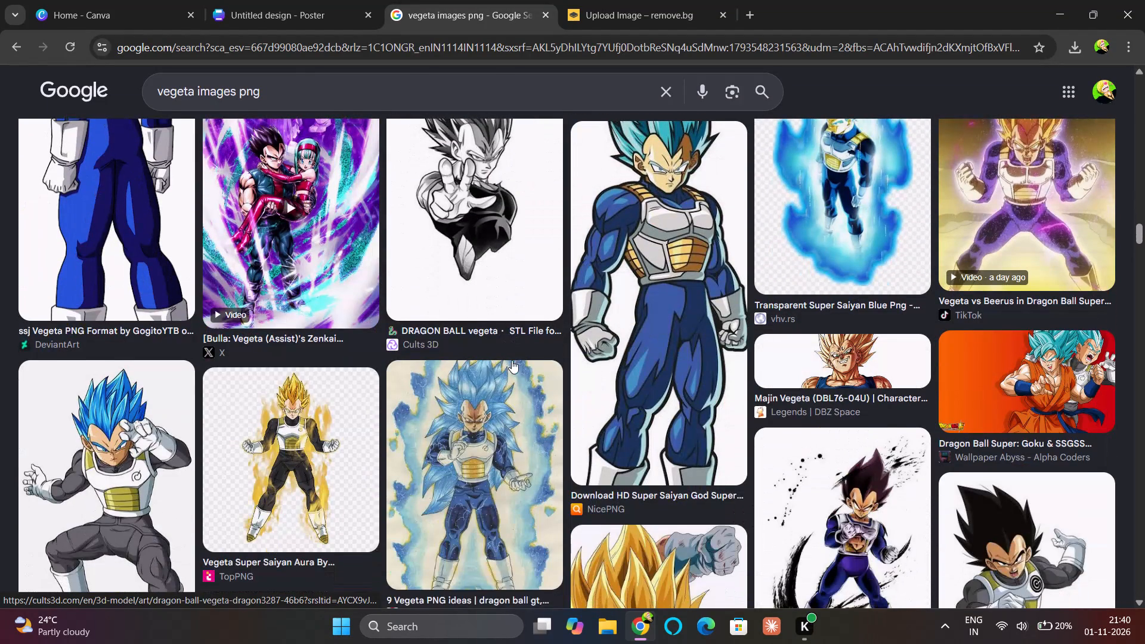
scroll(512, 360, up, 3)
scroll(512, 360, down, 3)
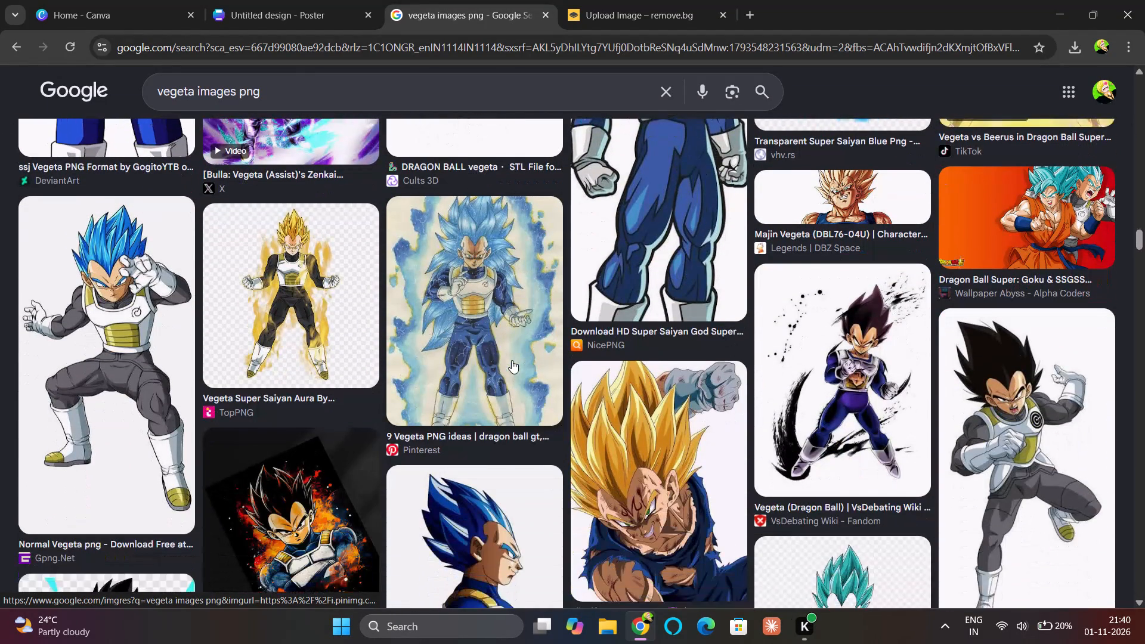
scroll(512, 360, down, 4)
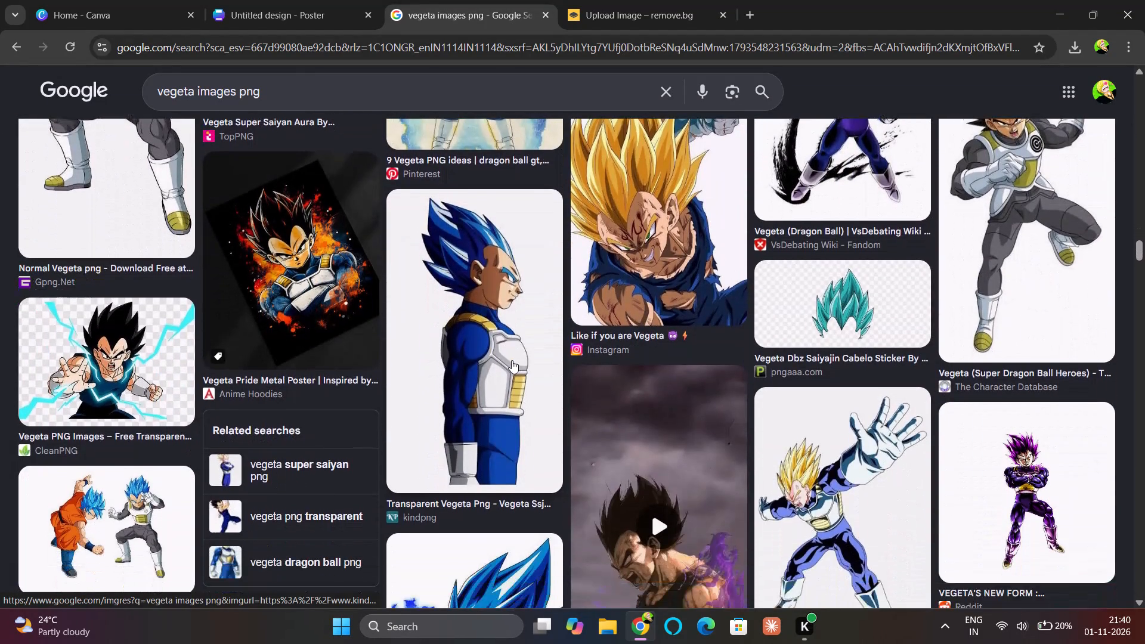
scroll(512, 360, down, 5)
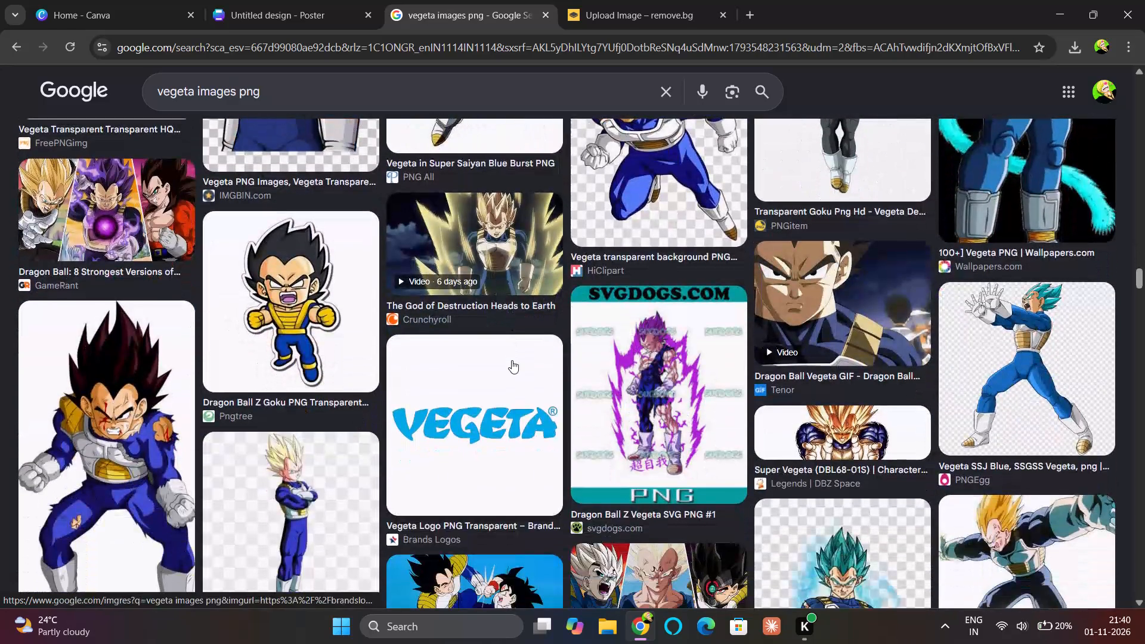
scroll(512, 360, down, 1)
Save the blue VEGETA wordmark logo from the Brands Logos result to Downloads as images.png.
right_click(493, 278)
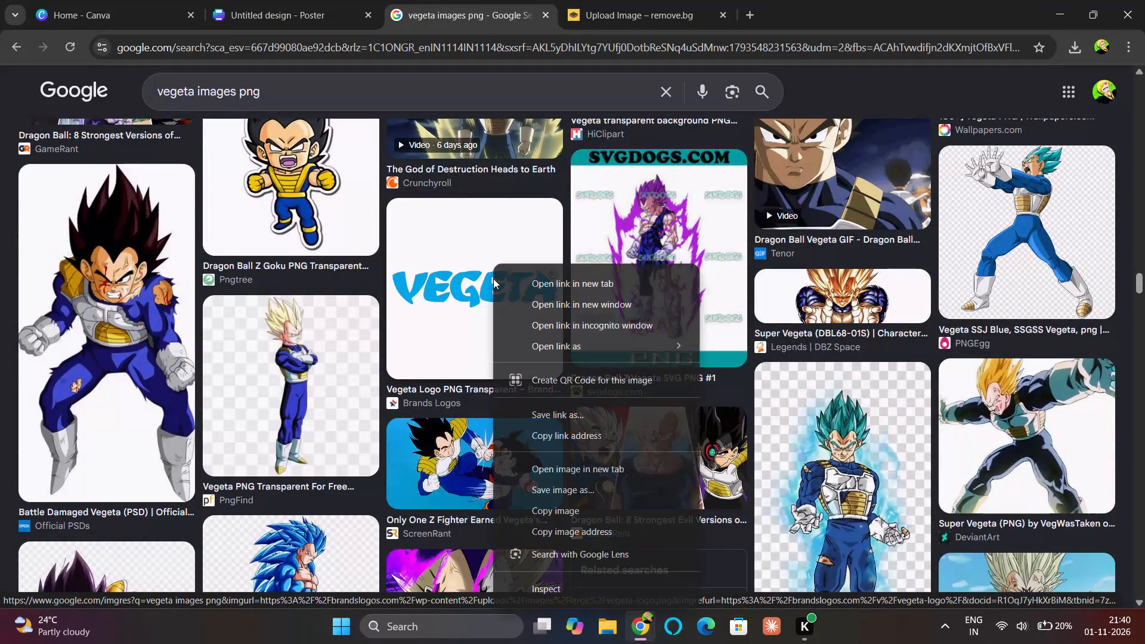
click(549, 494)
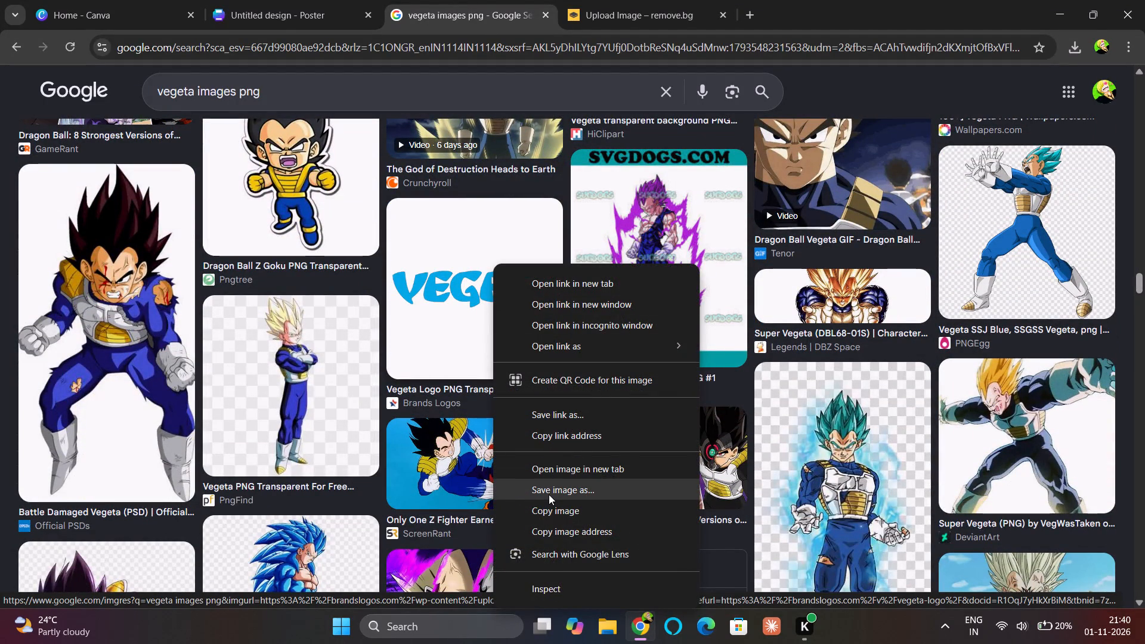
key(Return)
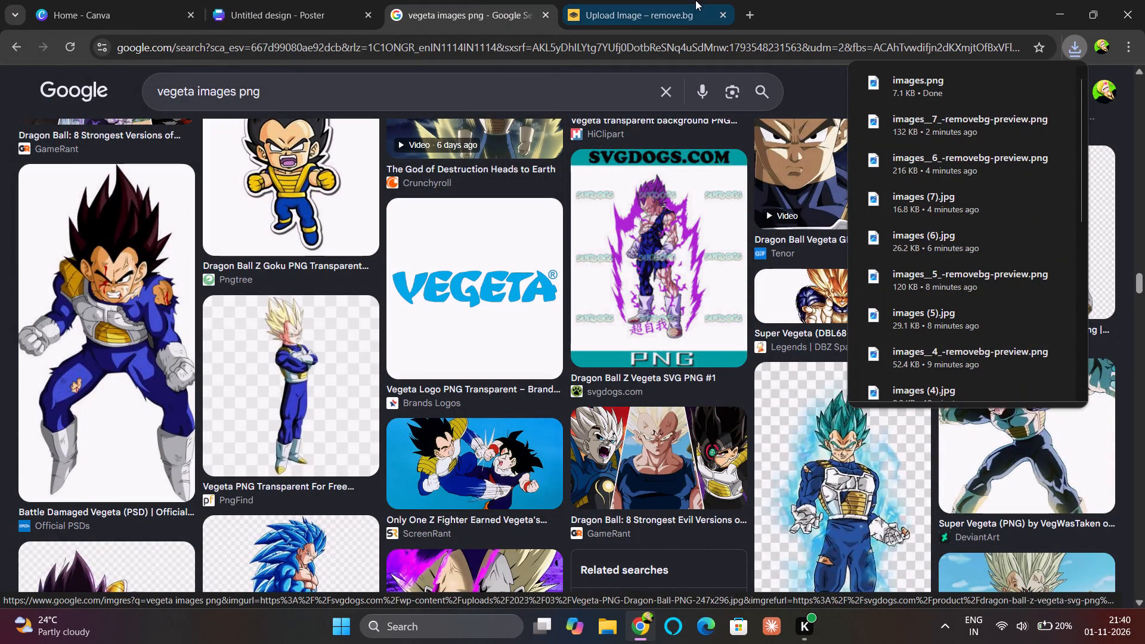
Switch to remove.bg and upload the saved VEGETA logo file, images.png, for background removal.
click(663, 2)
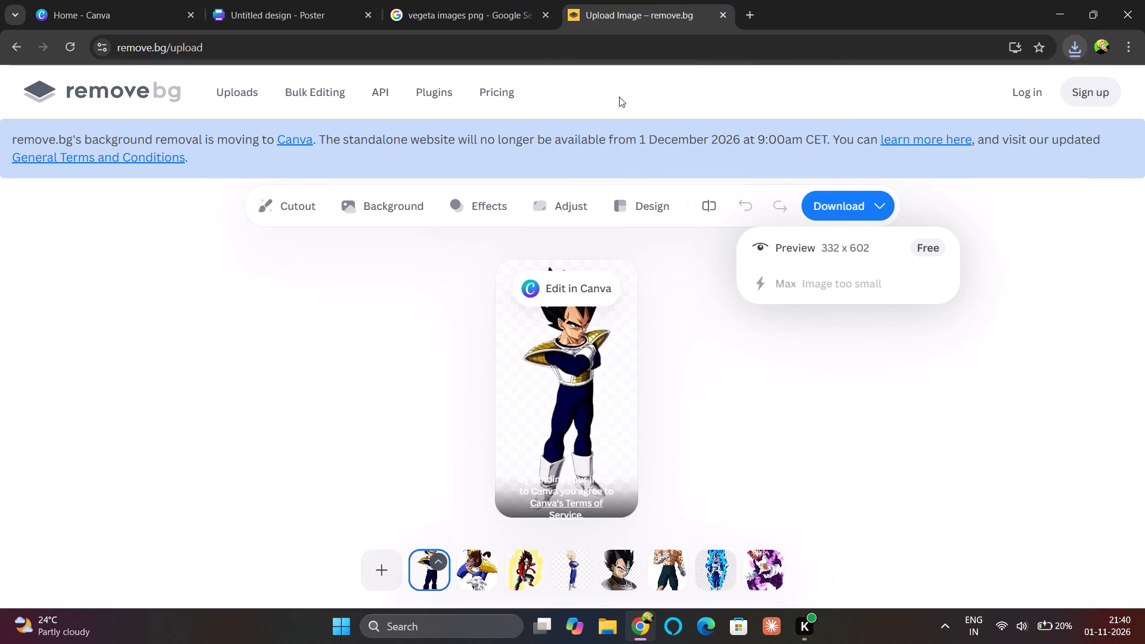
click(381, 563)
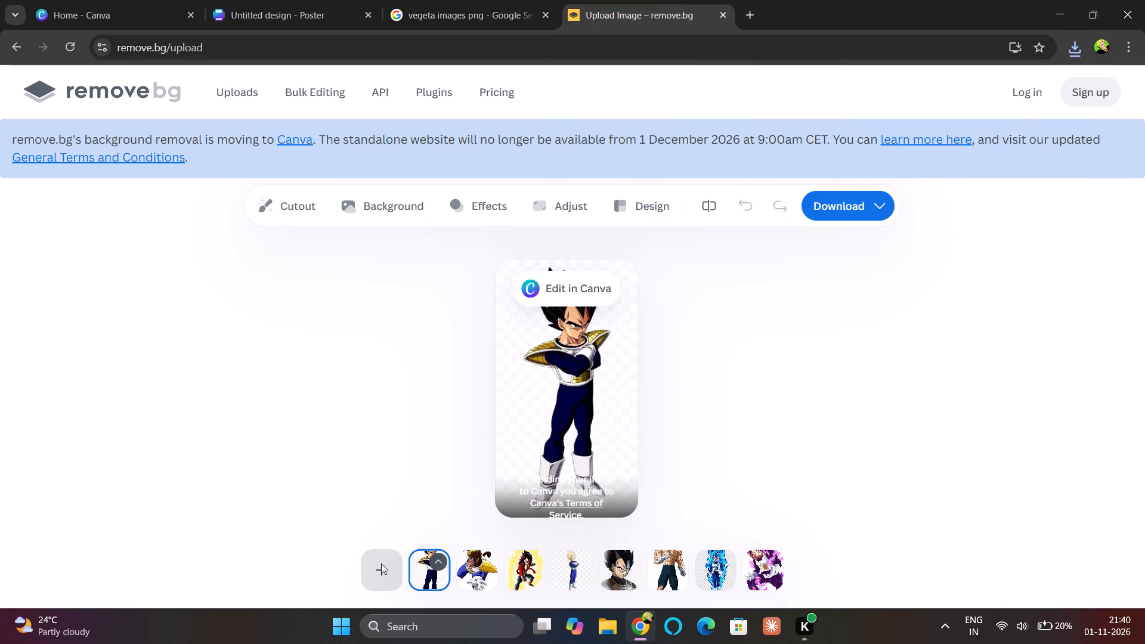
click(352, 134)
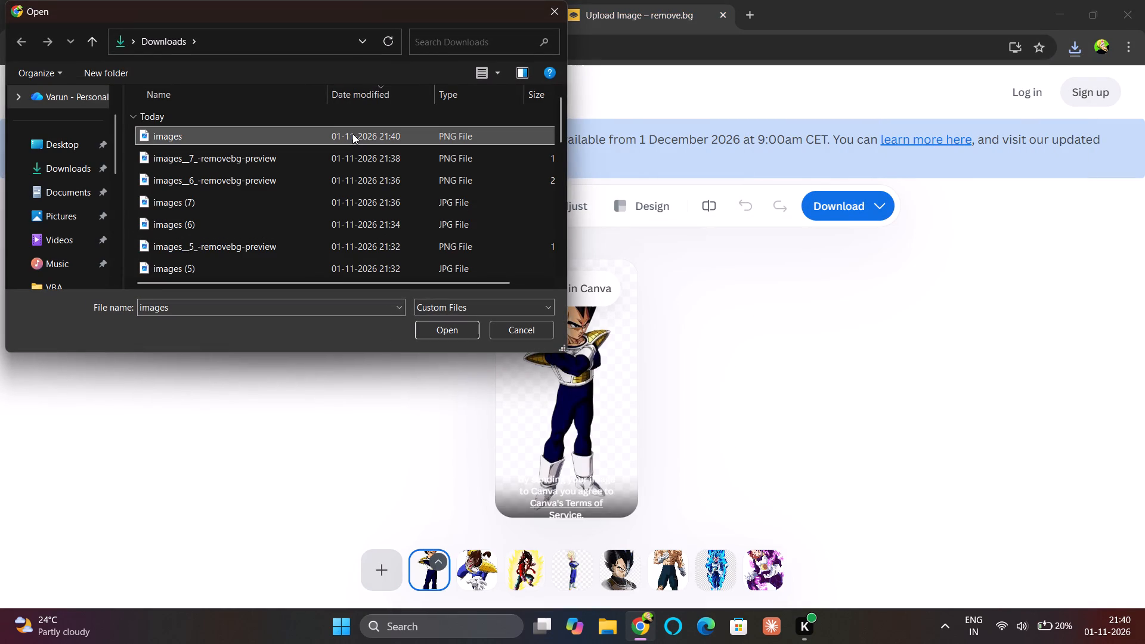
key(Return)
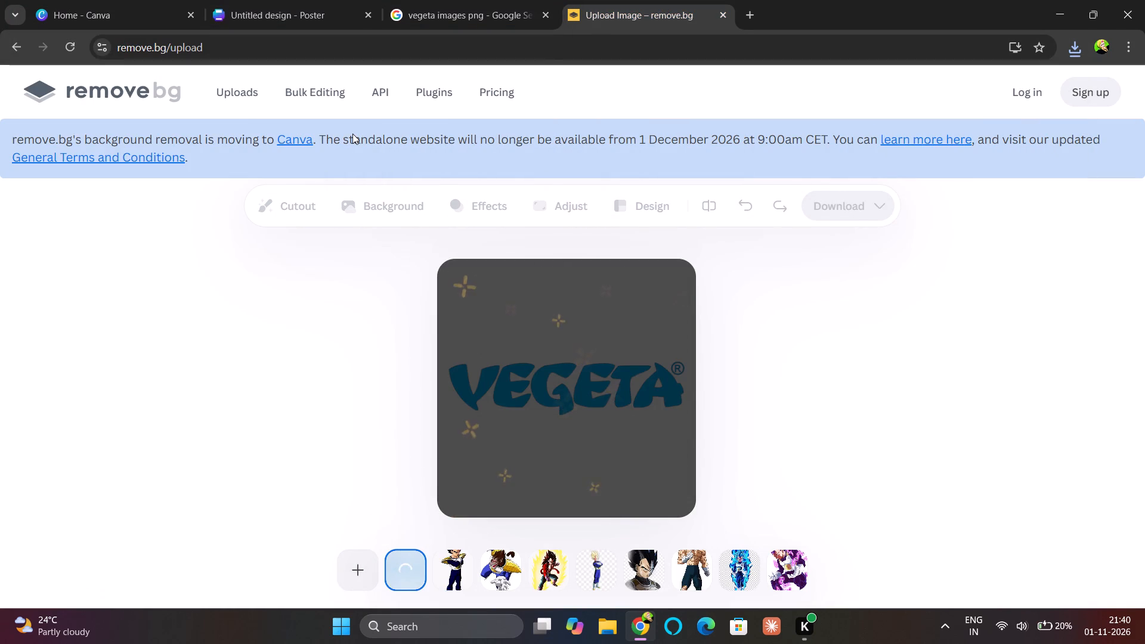
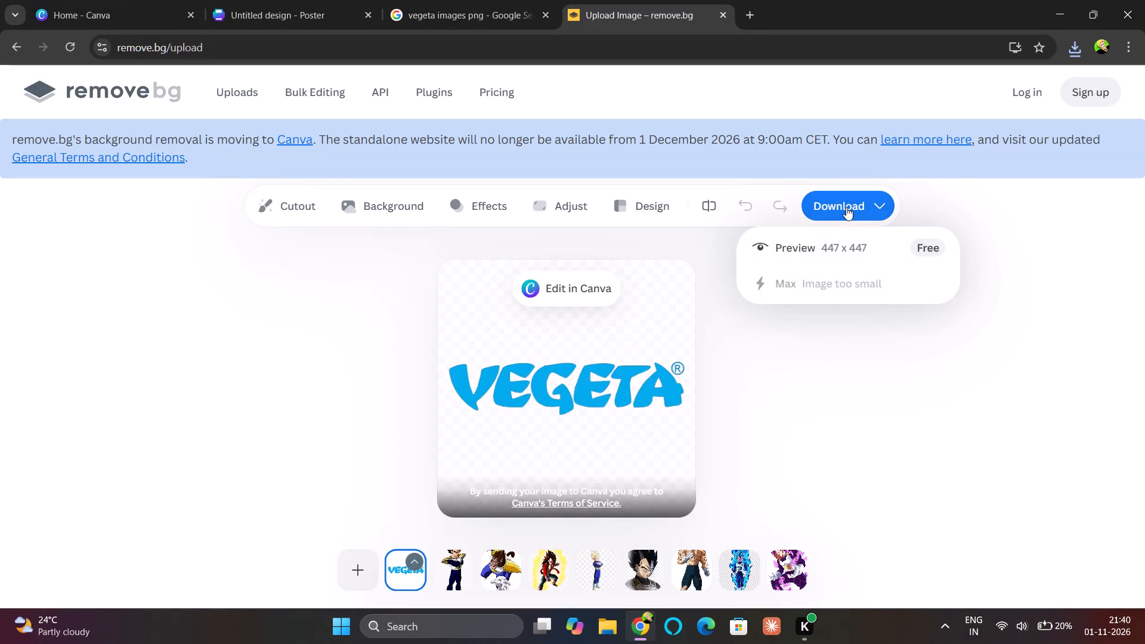
Download the free preview of the background-free VEGETA logo and upload images-removebg-preview (1).png to the Canva poster design.
click(819, 250)
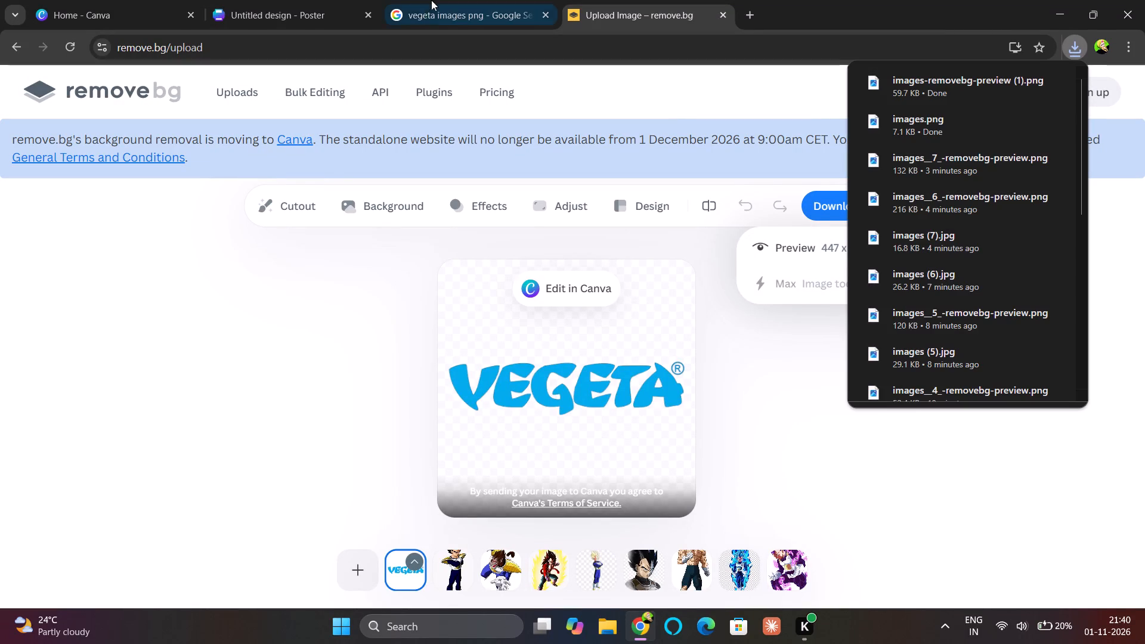
click(320, 4)
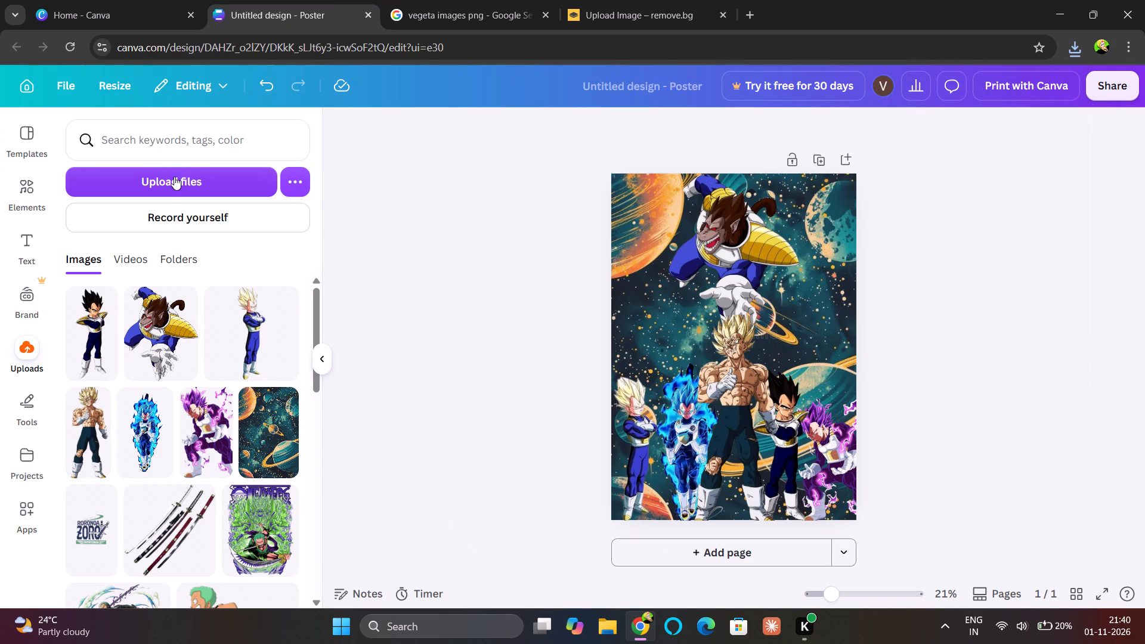
click(174, 177)
click(335, 140)
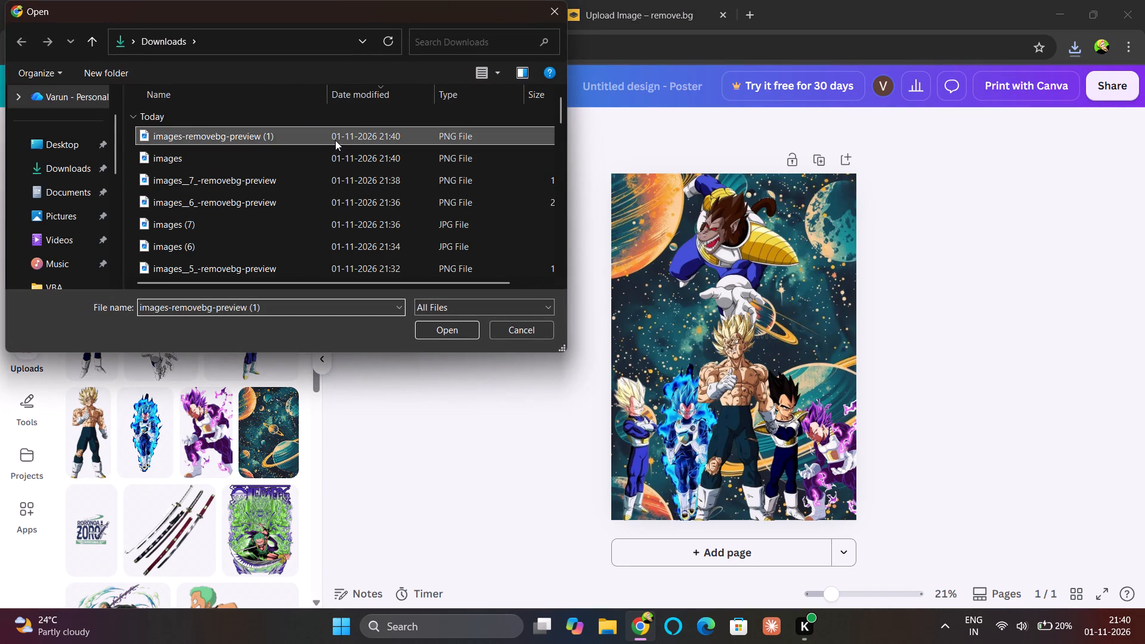
key(Return)
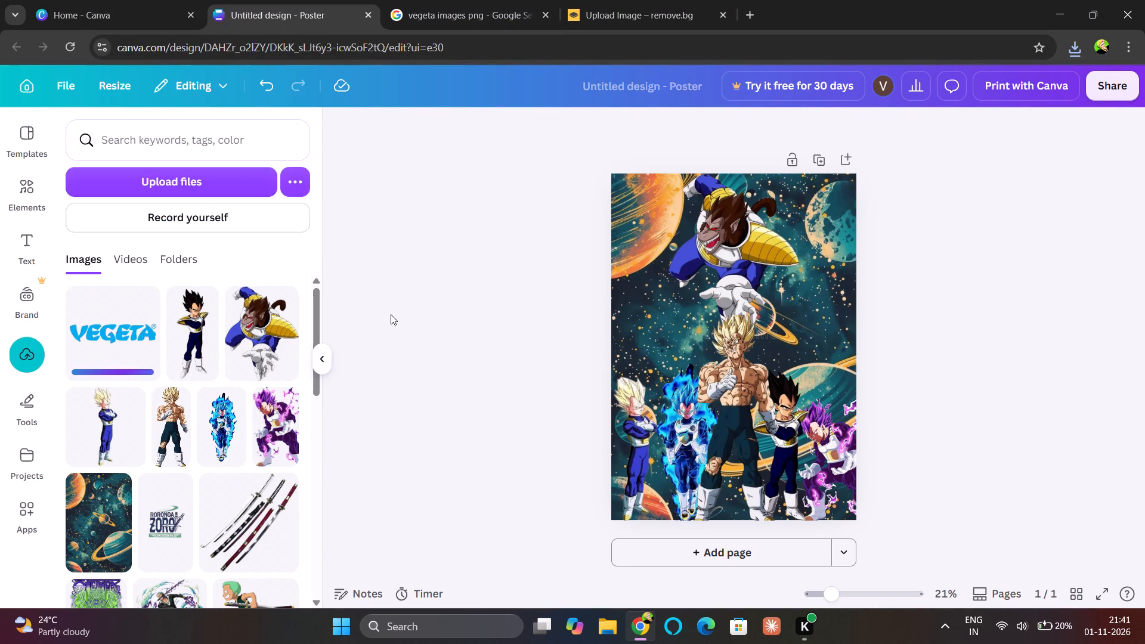
Add the VEGETA logo to the poster, shrink it and place it over the orange planet in the poster's upper-left corner.
click(109, 339)
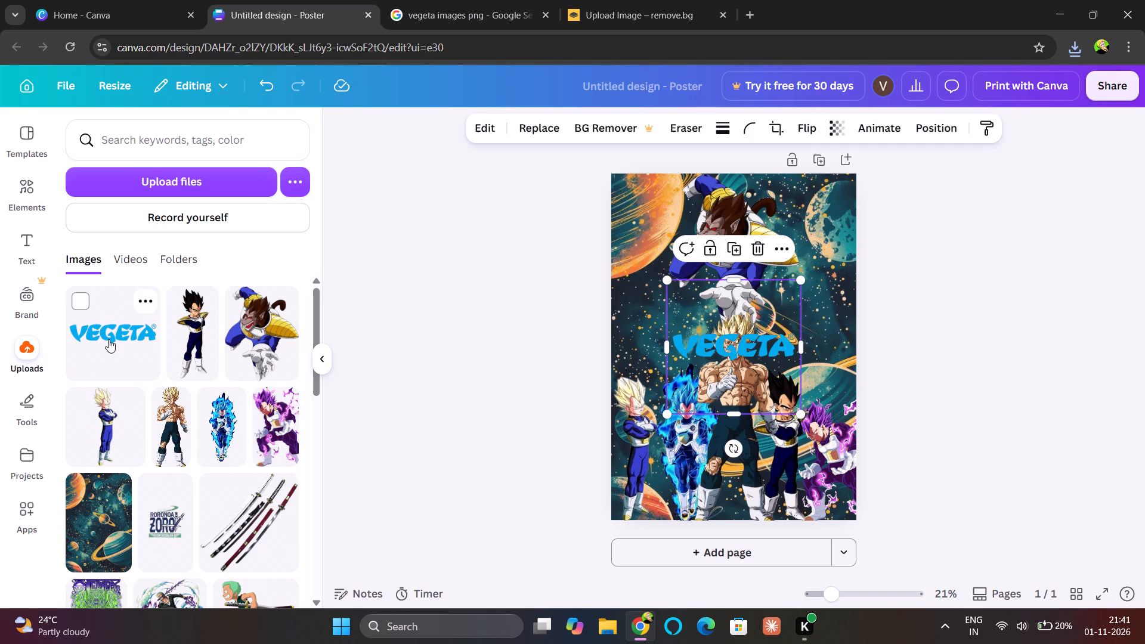
drag(752, 342, 699, 194)
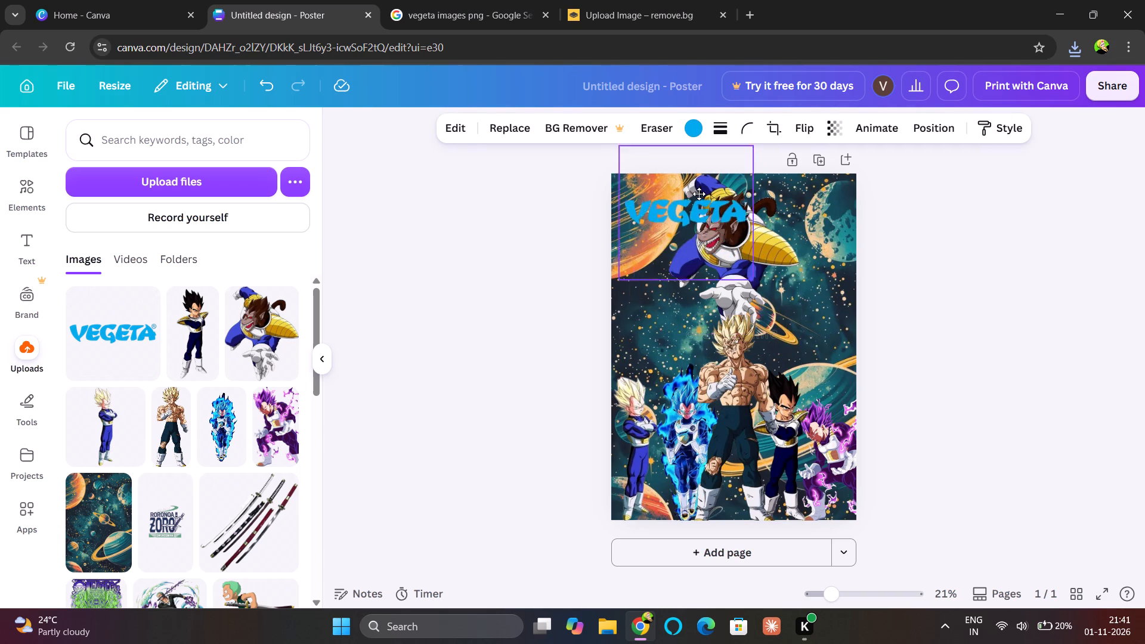
drag(699, 194, 719, 242)
drag(772, 314, 730, 278)
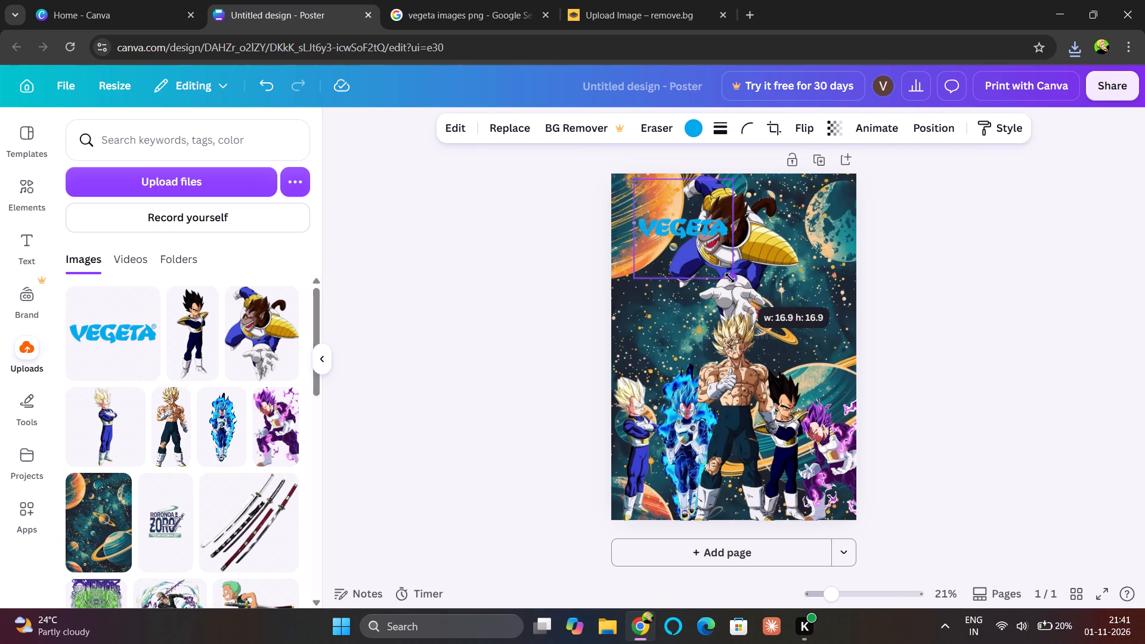
drag(730, 278, 726, 275)
drag(681, 216, 653, 199)
click(979, 357)
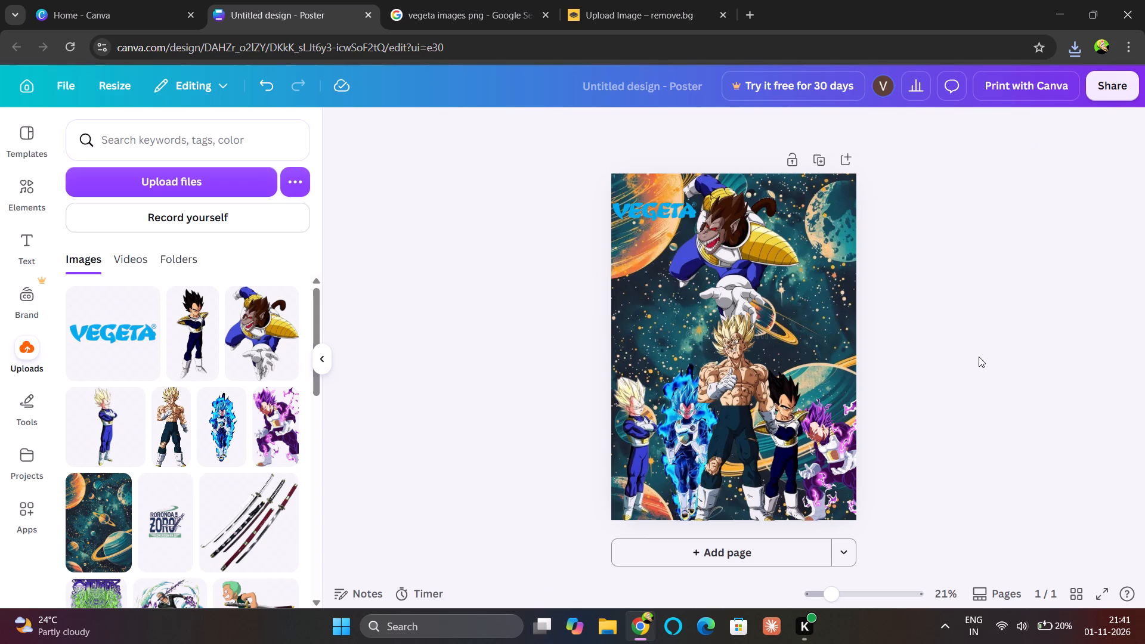
Shrink the VEGETA logo slightly more and shift it just inside the poster's left and top edges.
click(673, 219)
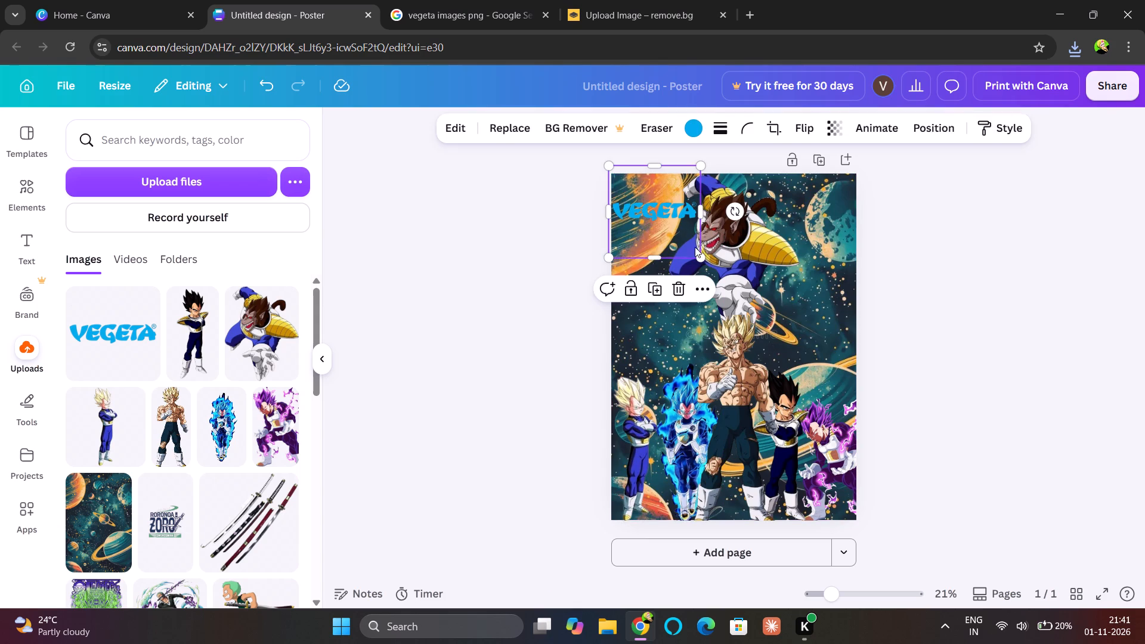
drag(703, 259, 698, 253)
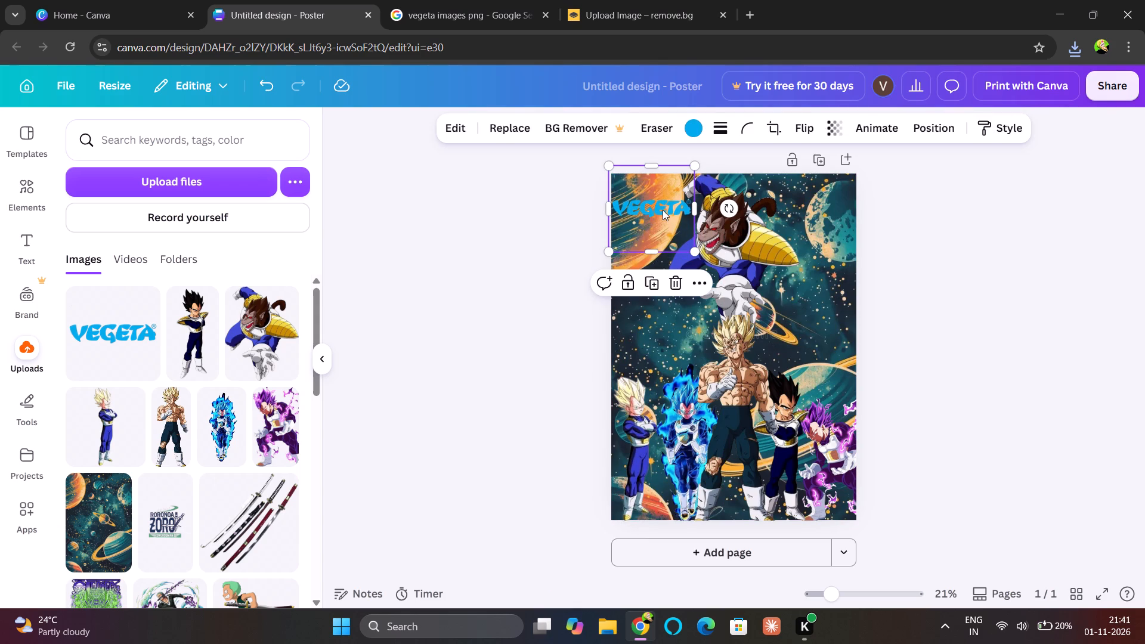
click(663, 210)
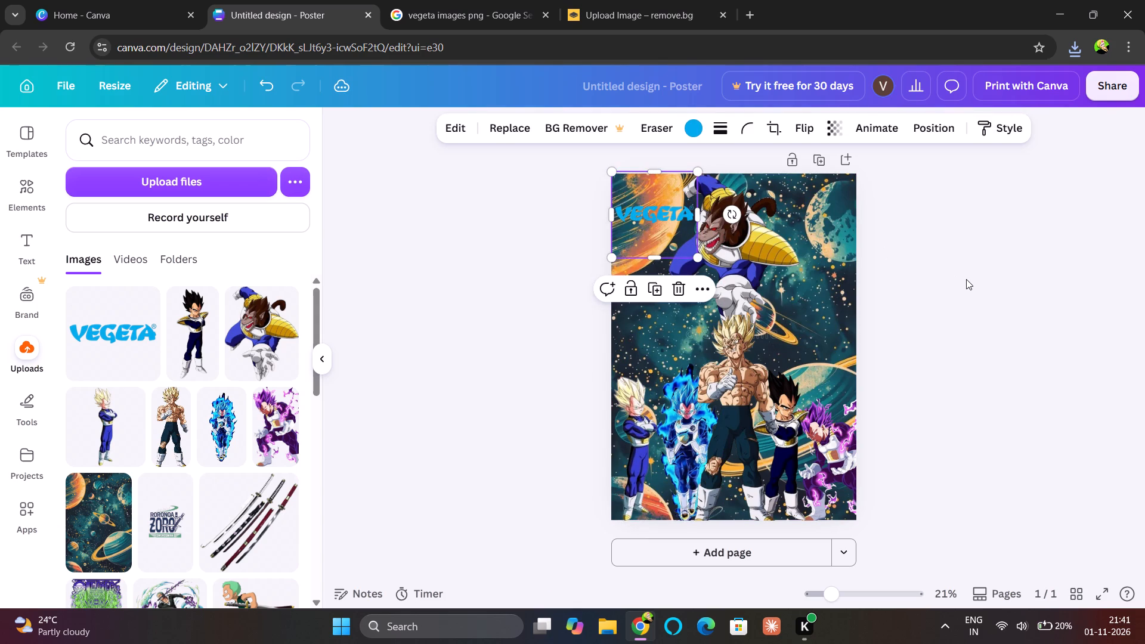
click(967, 280)
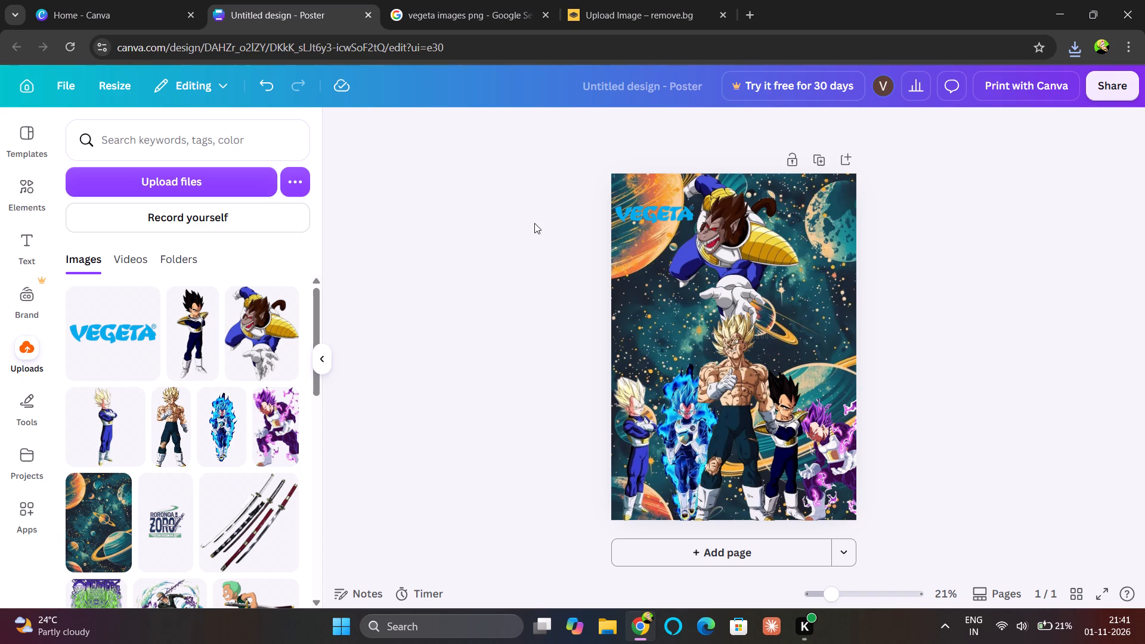
Switch to the Google image results for "vegeta images png" and look through them for another Vegeta image that suits the poster.
click(420, 5)
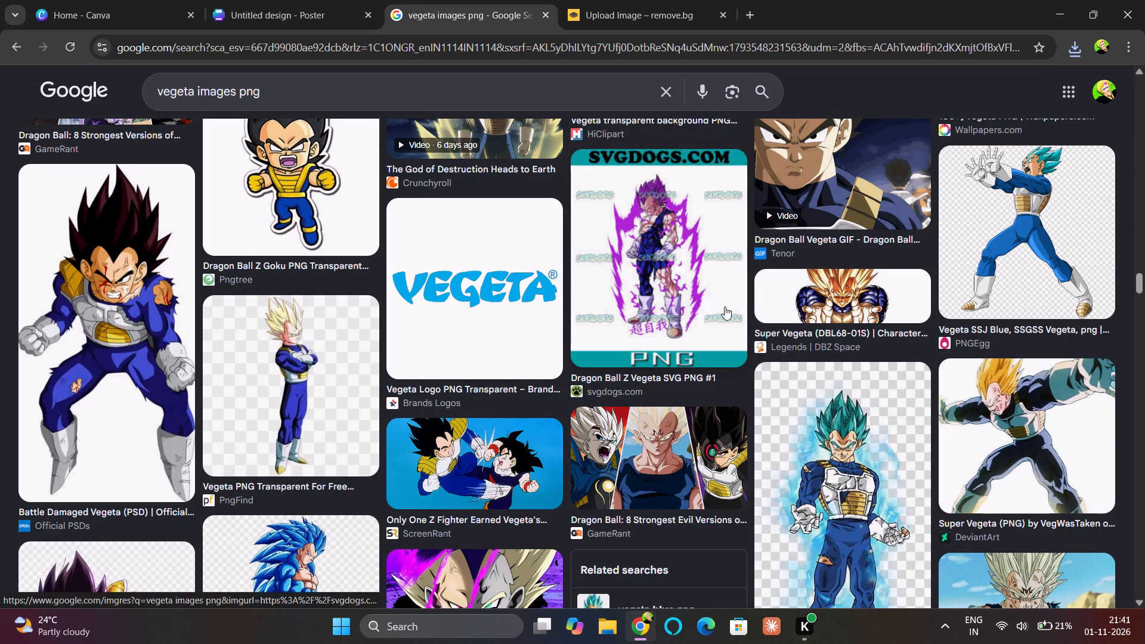
scroll(766, 467, down, 3)
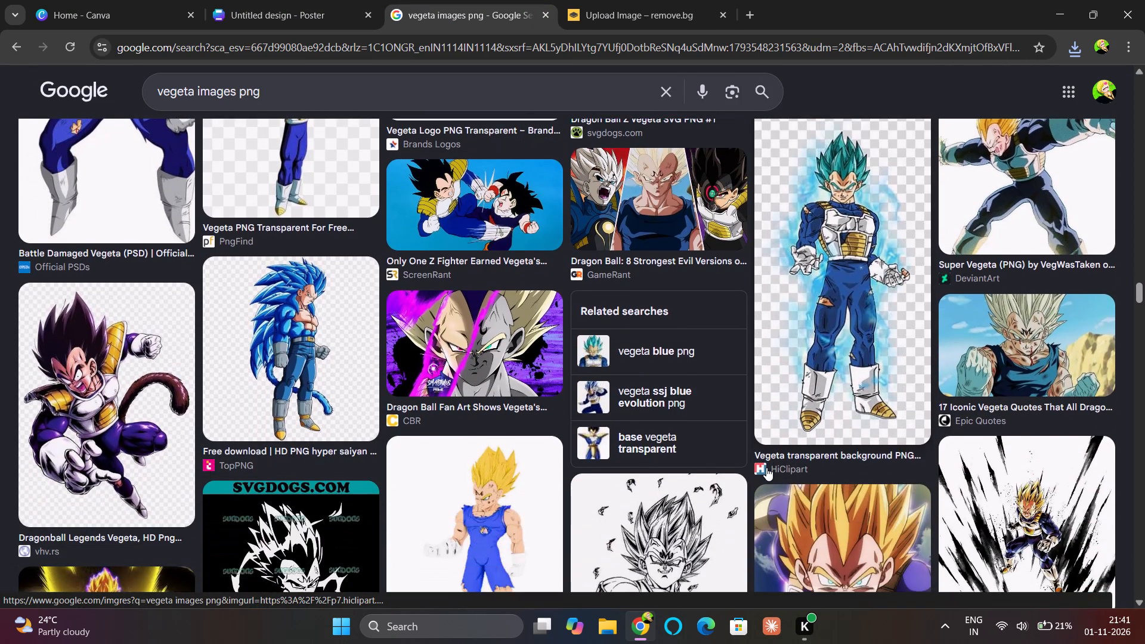
scroll(766, 467, down, 2)
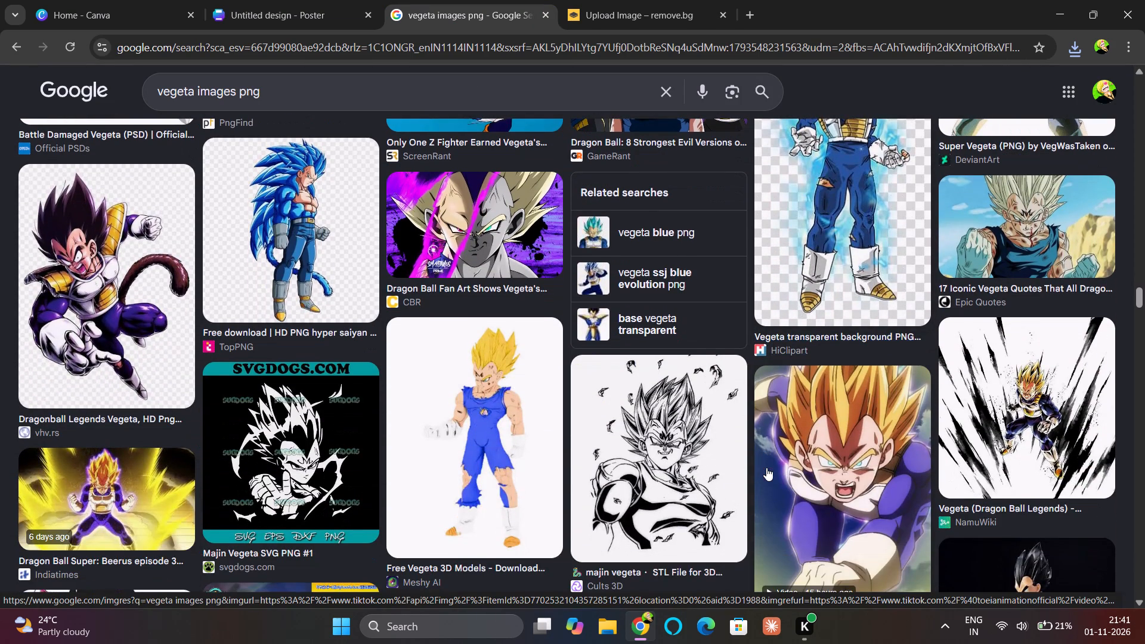
scroll(766, 467, down, 2)
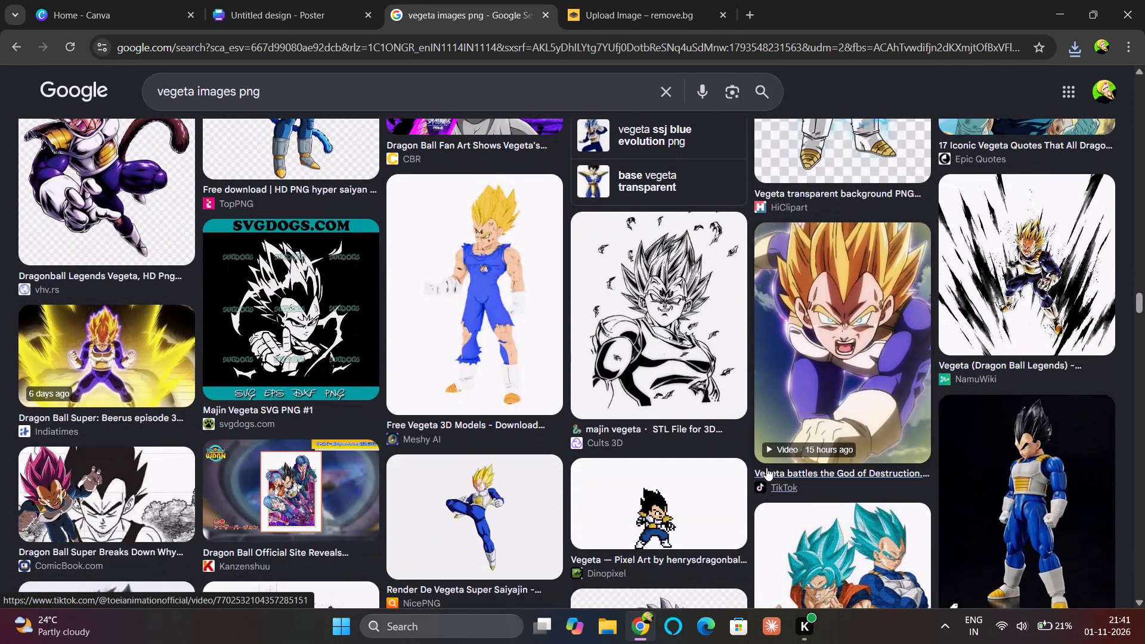
scroll(766, 467, down, 1)
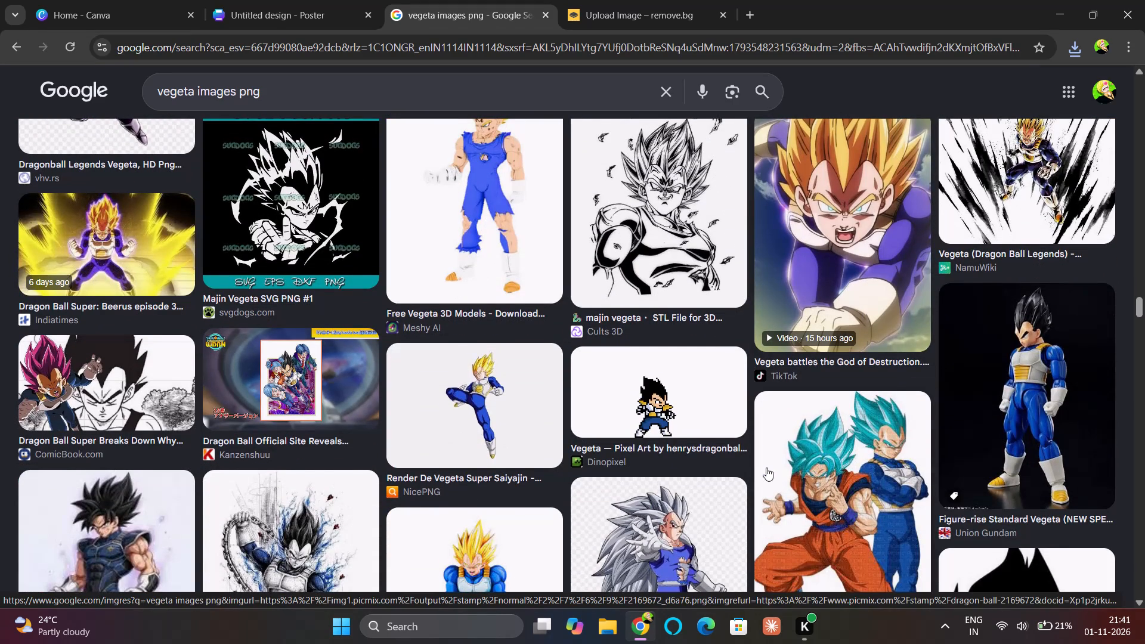
scroll(766, 467, down, 3)
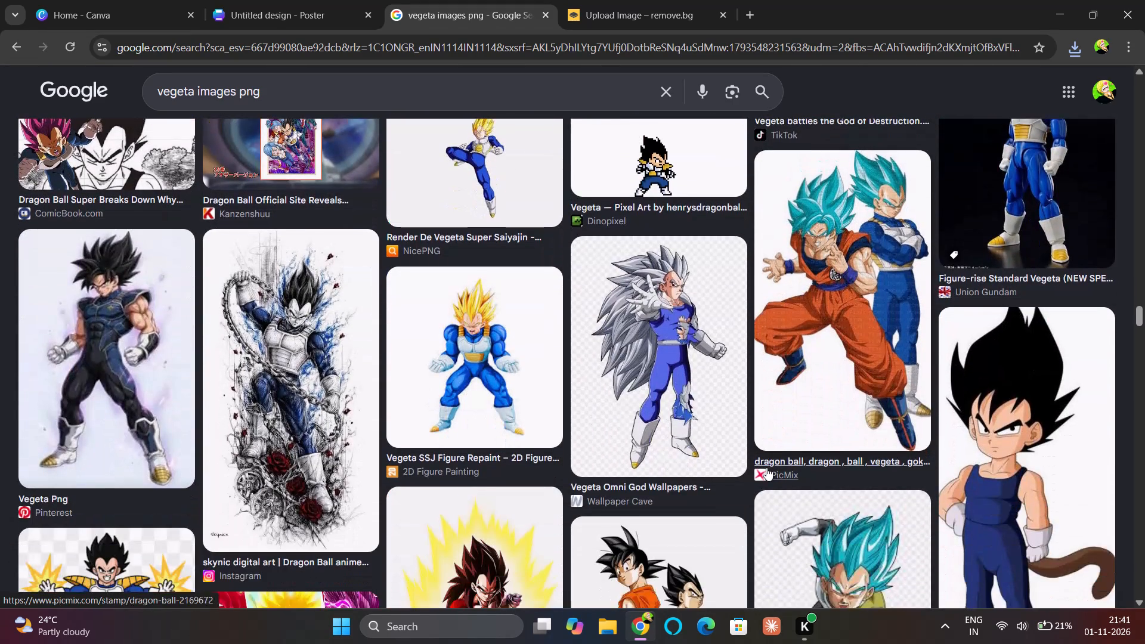
scroll(766, 467, down, 3)
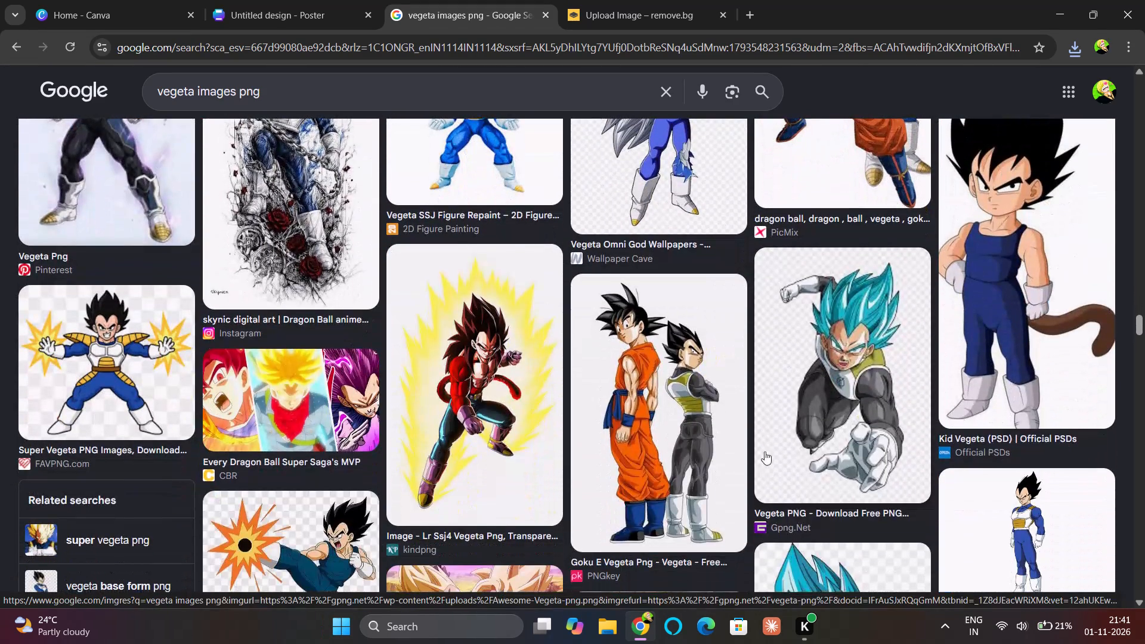
click(322, 5)
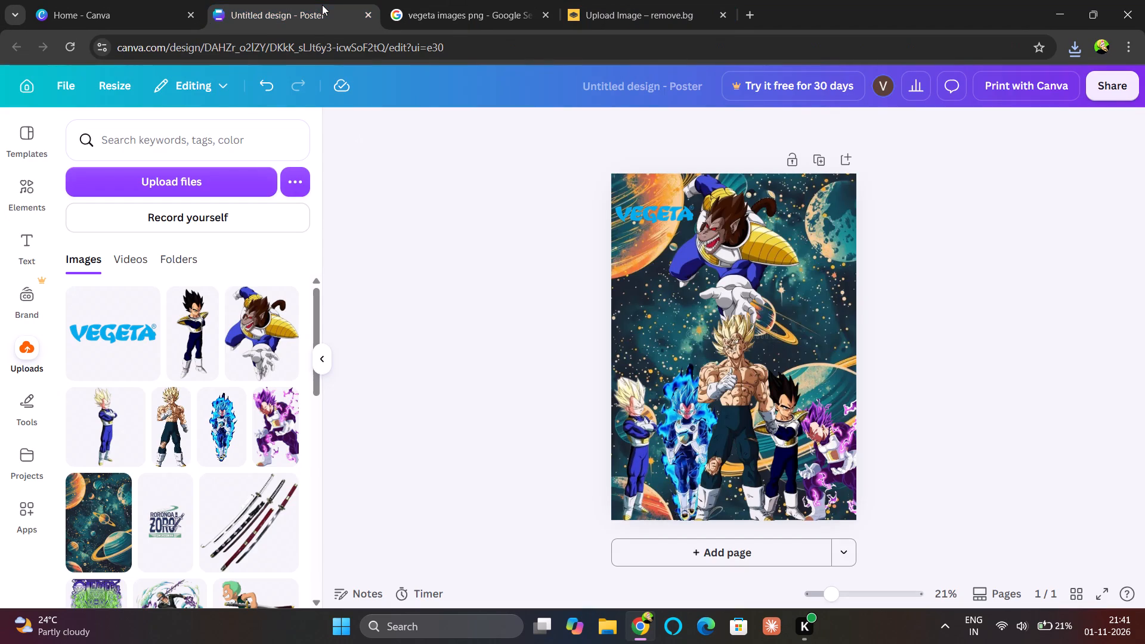
click(429, 5)
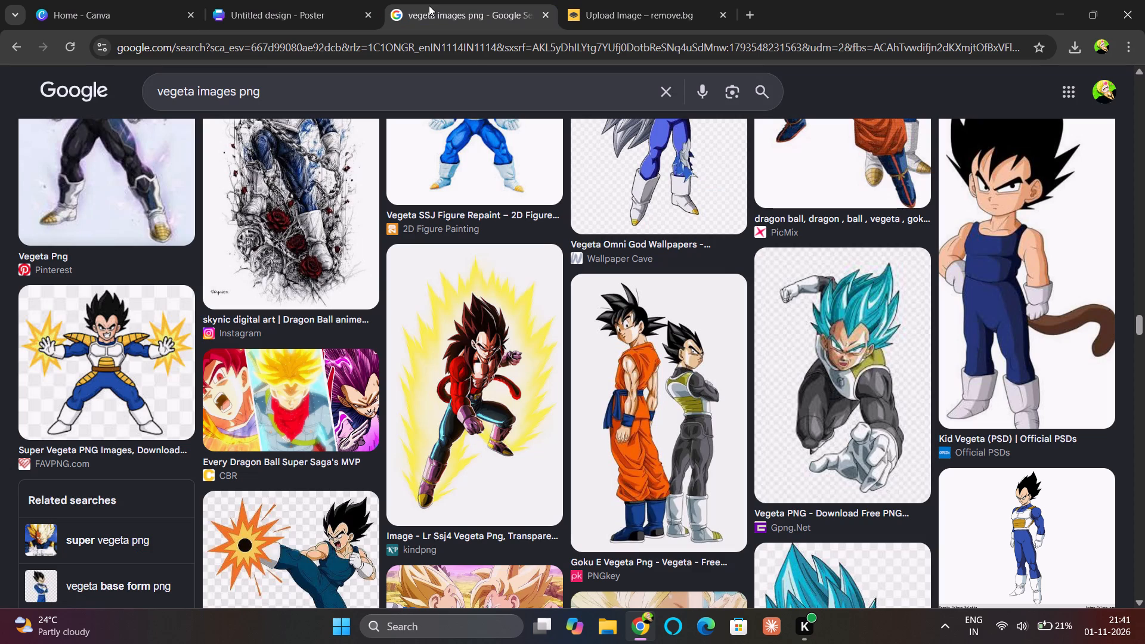
scroll(549, 298, down, 5)
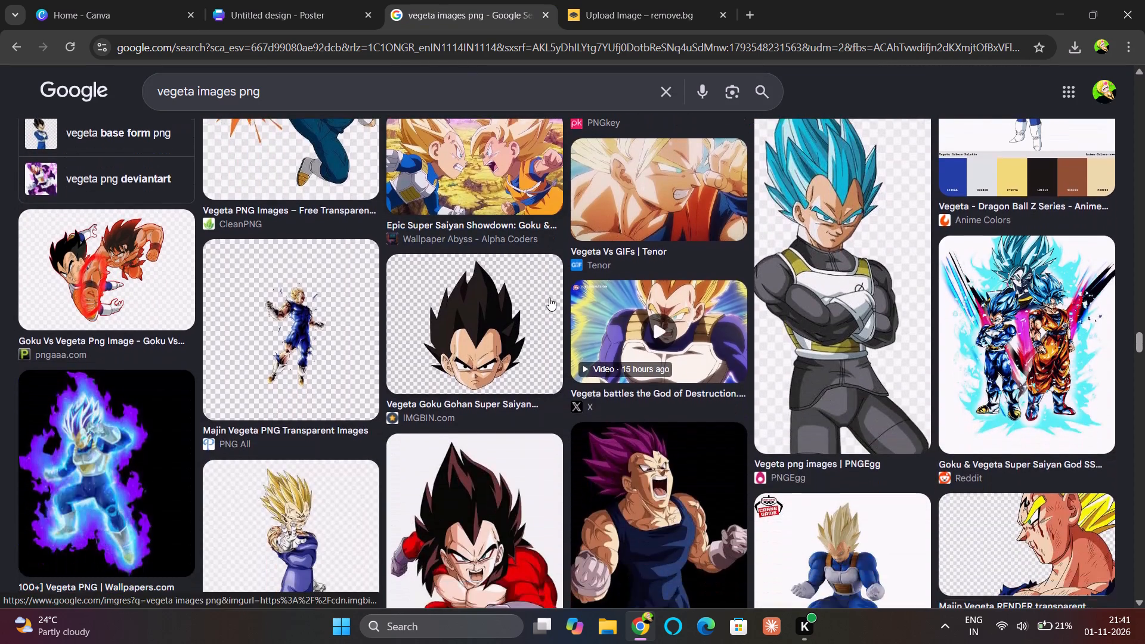
scroll(549, 298, down, 1)
scroll(549, 298, up, 1)
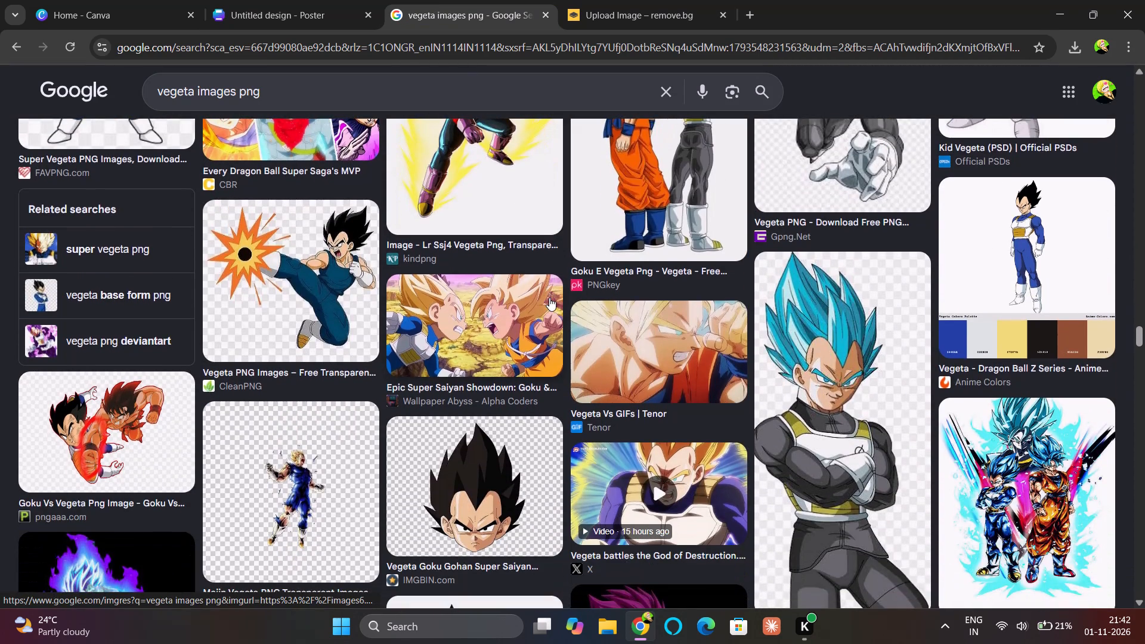
scroll(549, 298, down, 4)
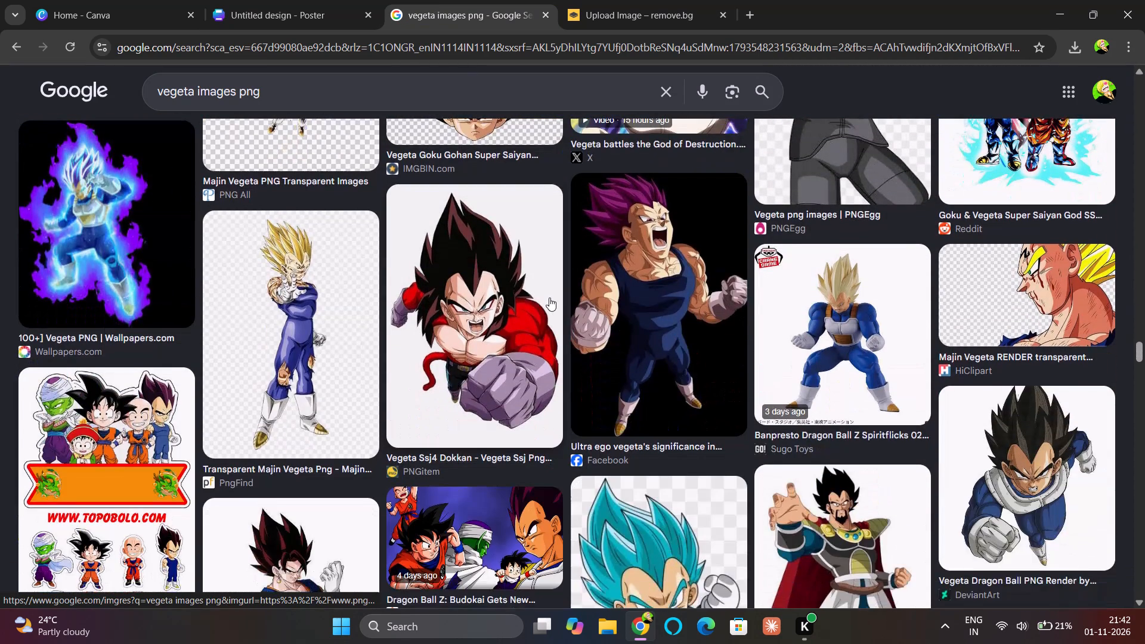
scroll(549, 298, down, 2)
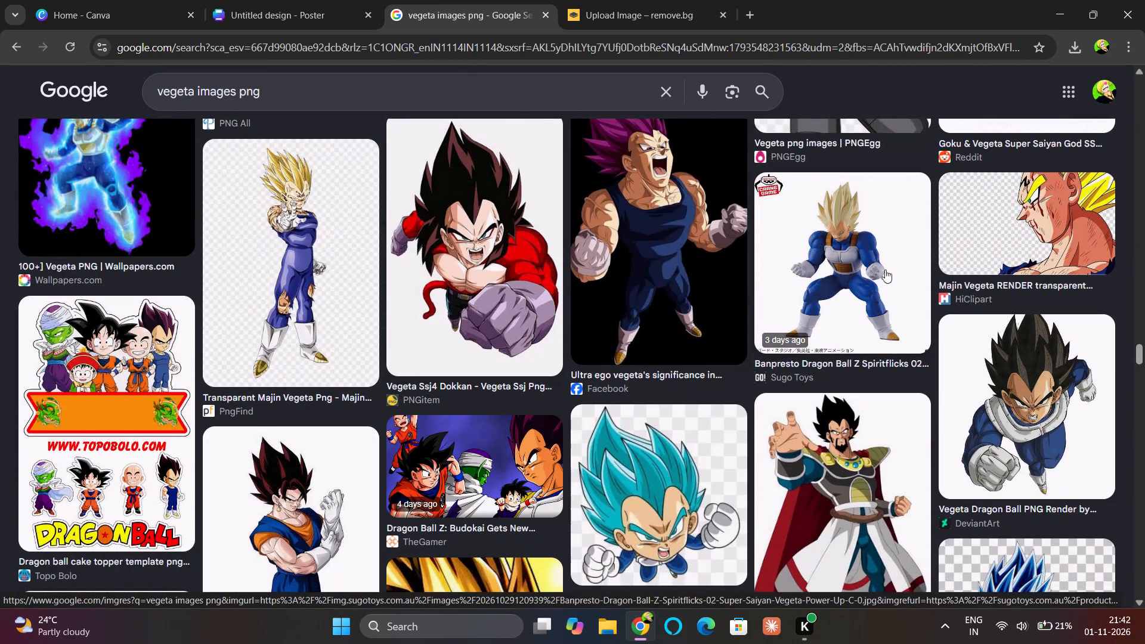
Save the bloodied side-profile Majin Vegeta render from the HiClipart result to Downloads as images (8).jpg.
right_click(998, 217)
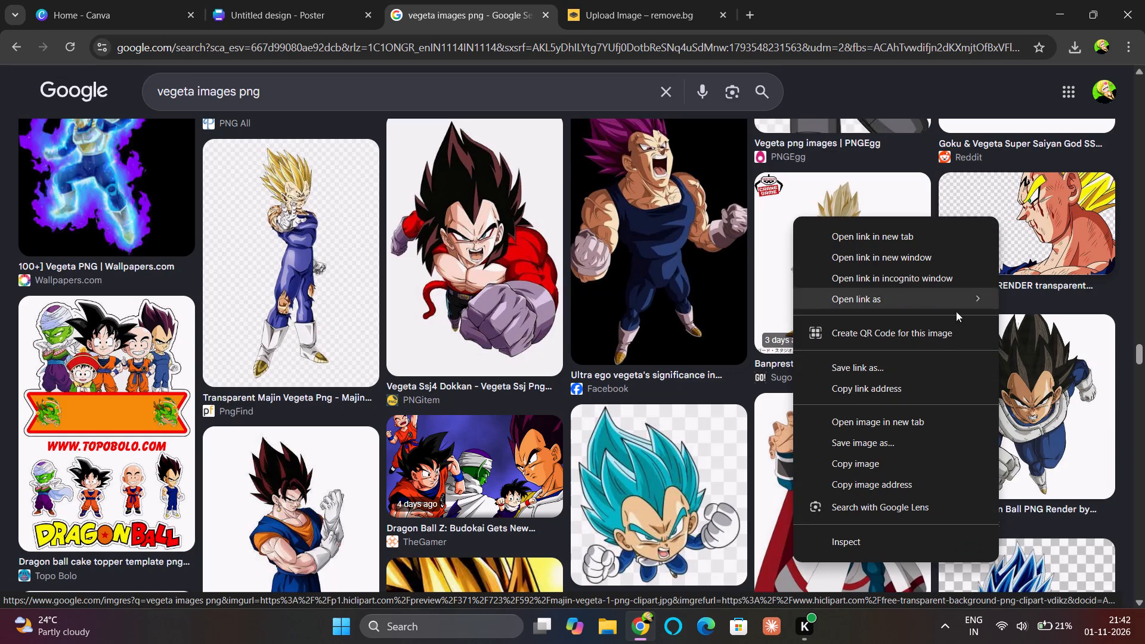
click(887, 448)
key(Return)
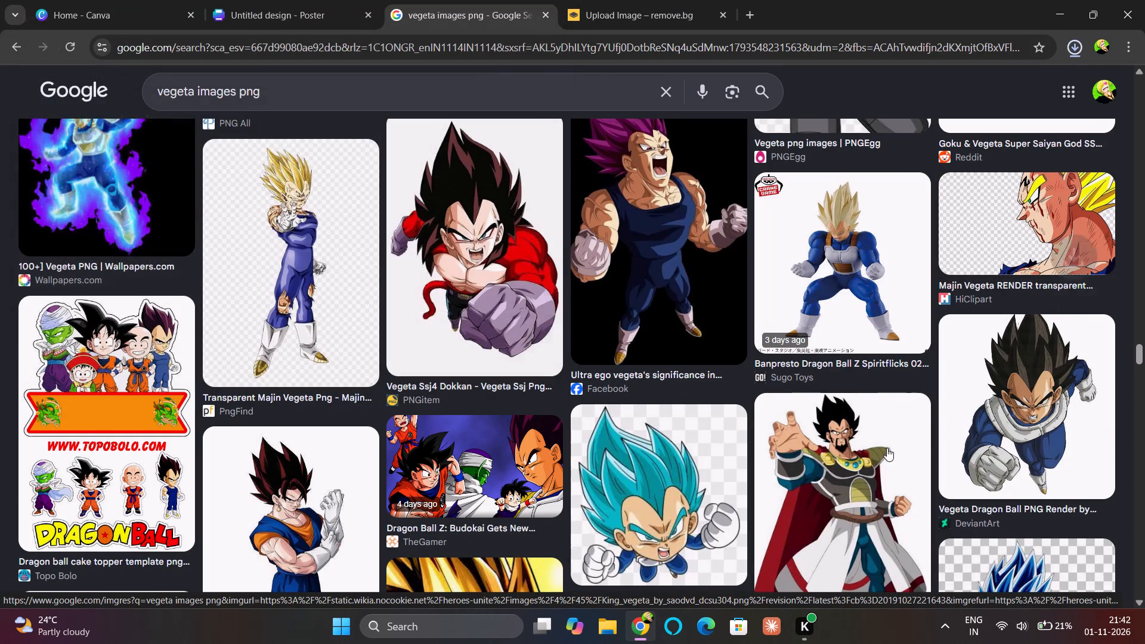
Switch to remove.bg, remove the background from images (8).jpg and download the free preview of the Majin Vegeta cutout.
click(613, 0)
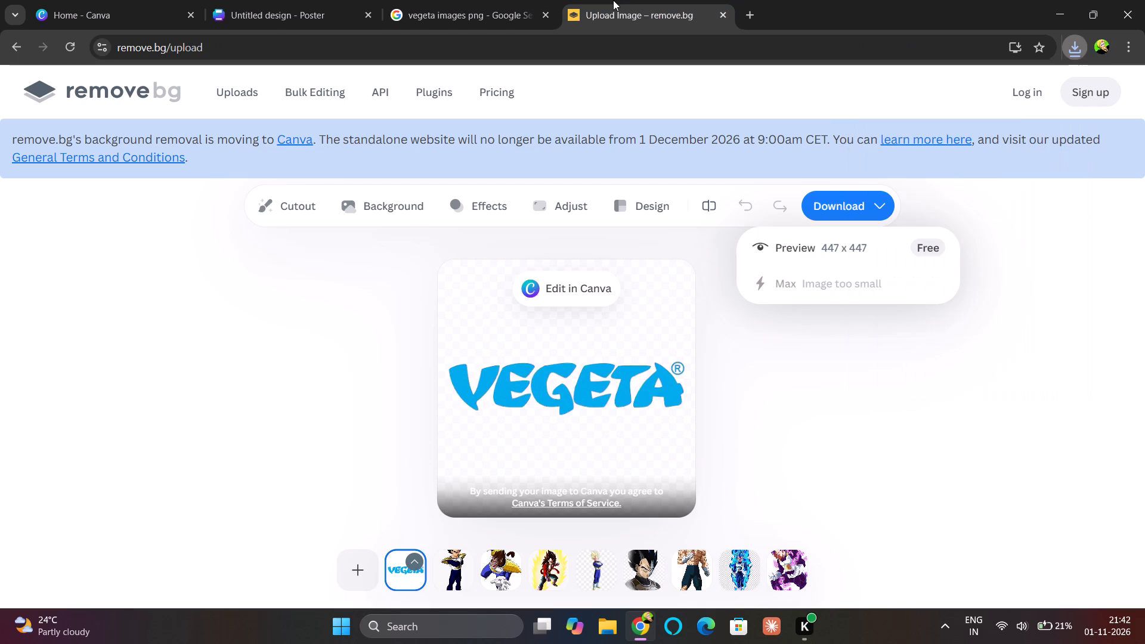
click(367, 562)
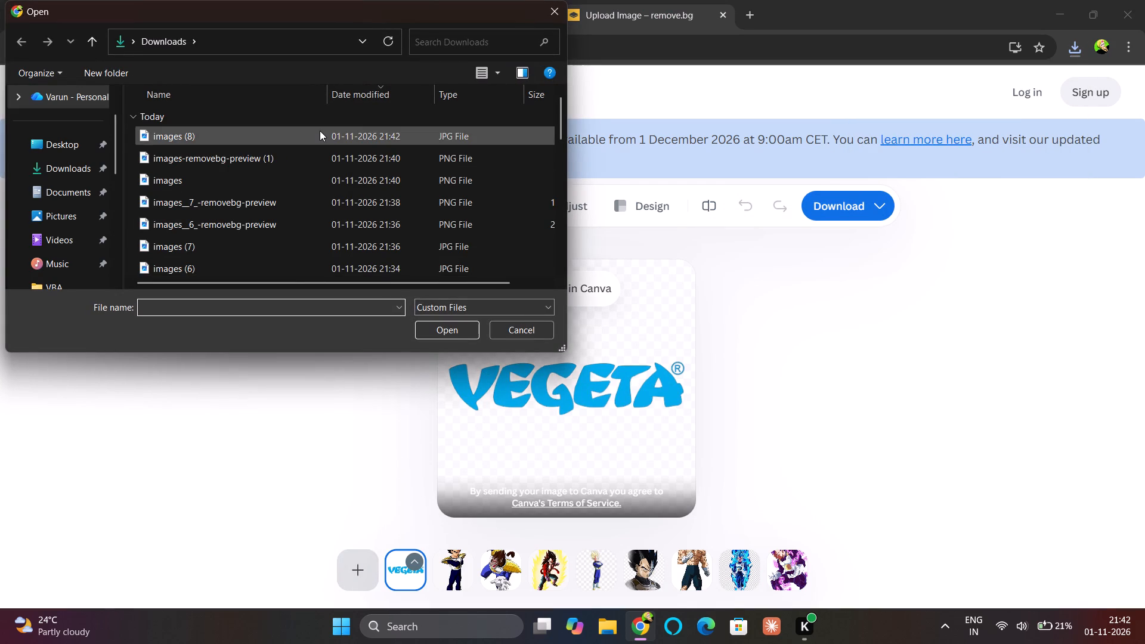
click(320, 131)
key(Return)
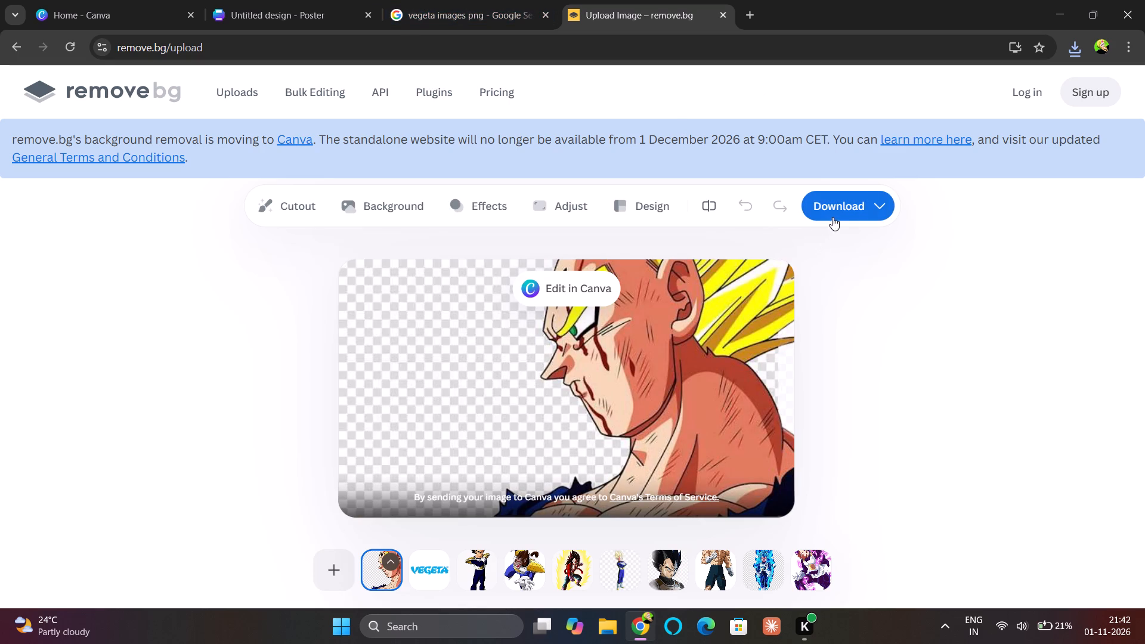
click(834, 207)
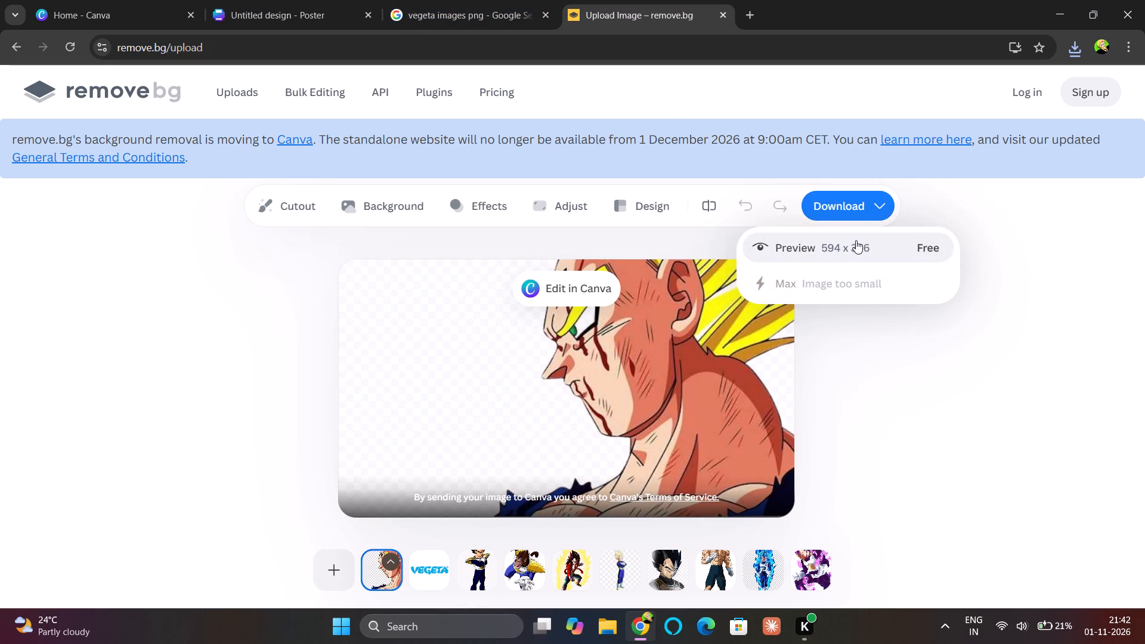
click(856, 240)
click(236, 274)
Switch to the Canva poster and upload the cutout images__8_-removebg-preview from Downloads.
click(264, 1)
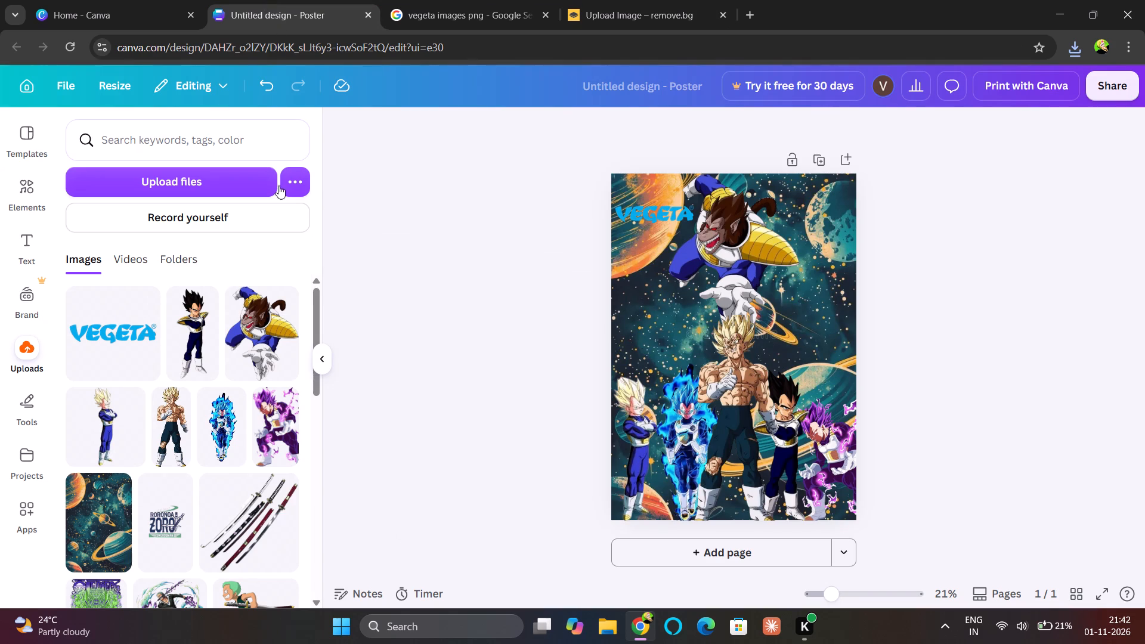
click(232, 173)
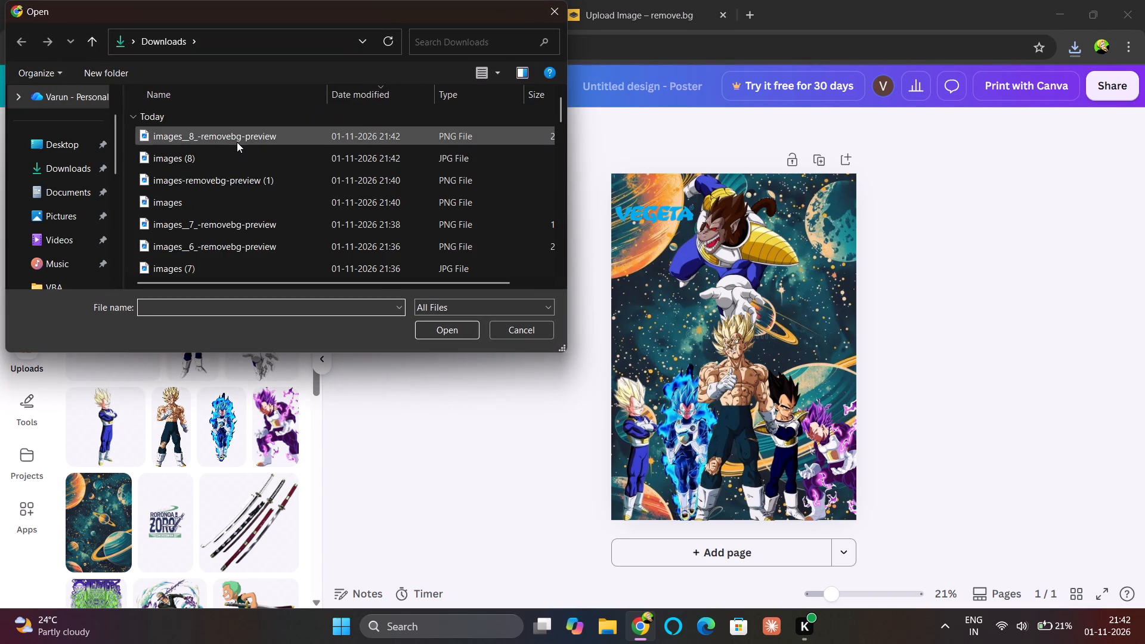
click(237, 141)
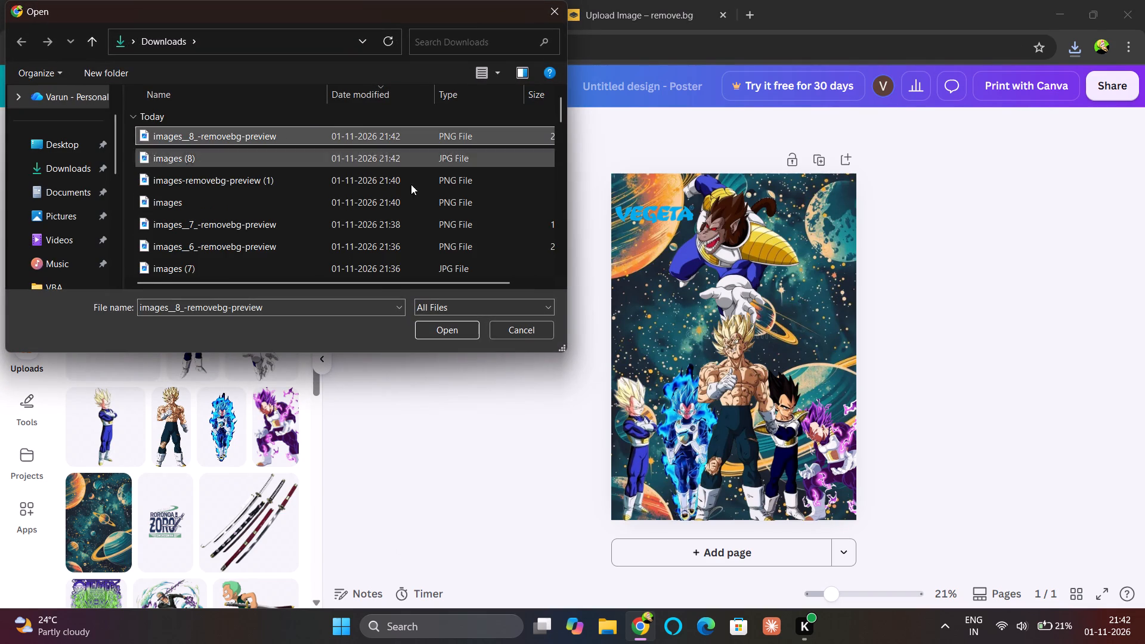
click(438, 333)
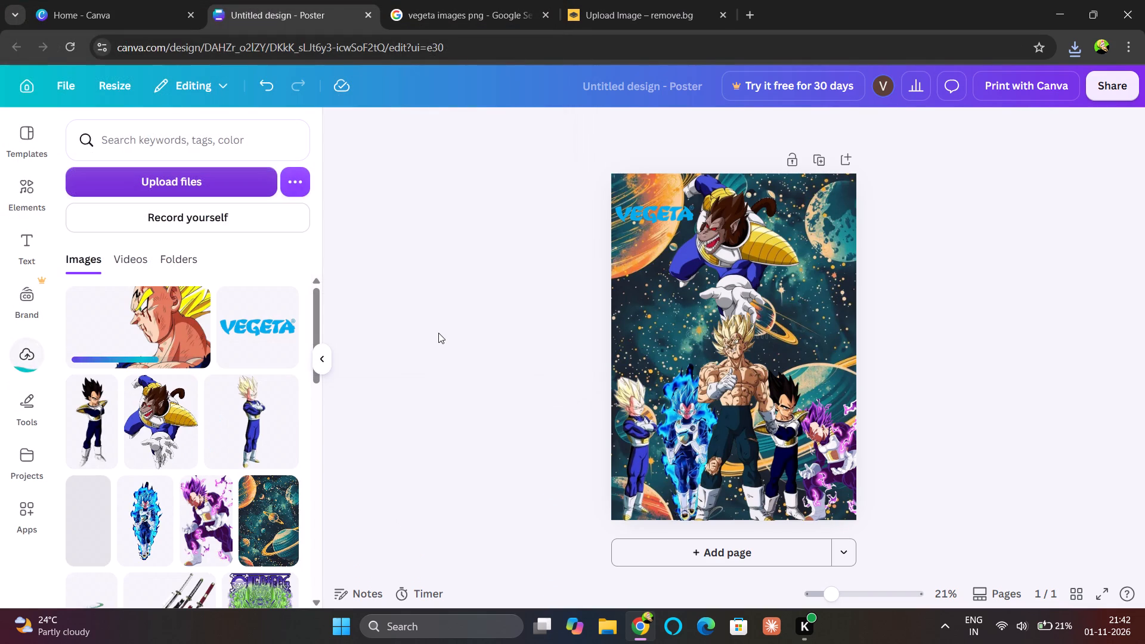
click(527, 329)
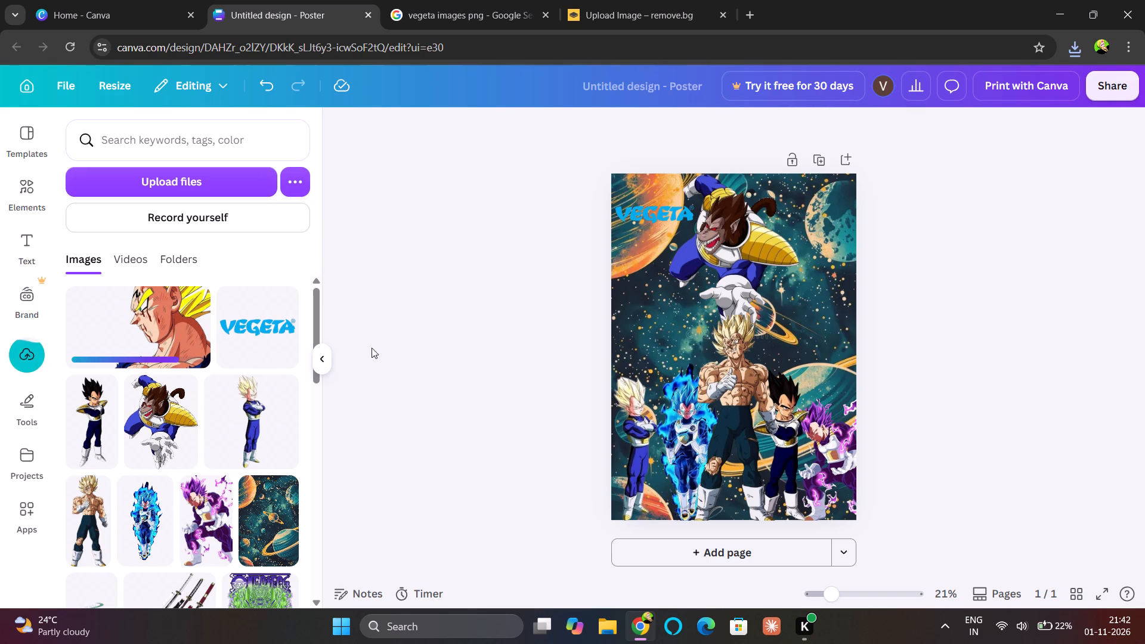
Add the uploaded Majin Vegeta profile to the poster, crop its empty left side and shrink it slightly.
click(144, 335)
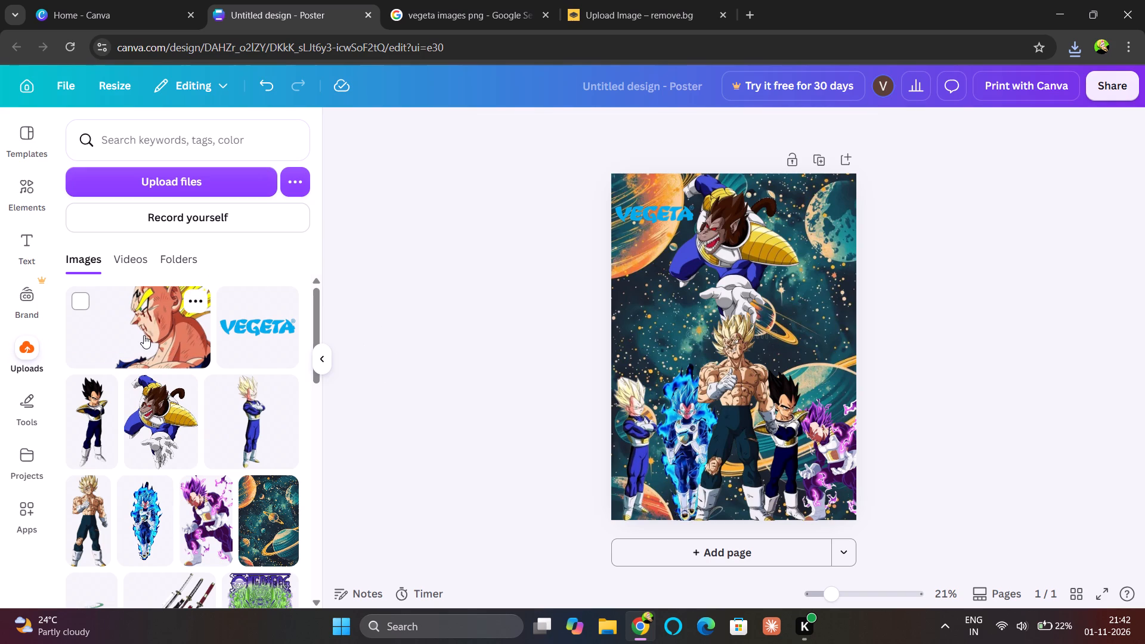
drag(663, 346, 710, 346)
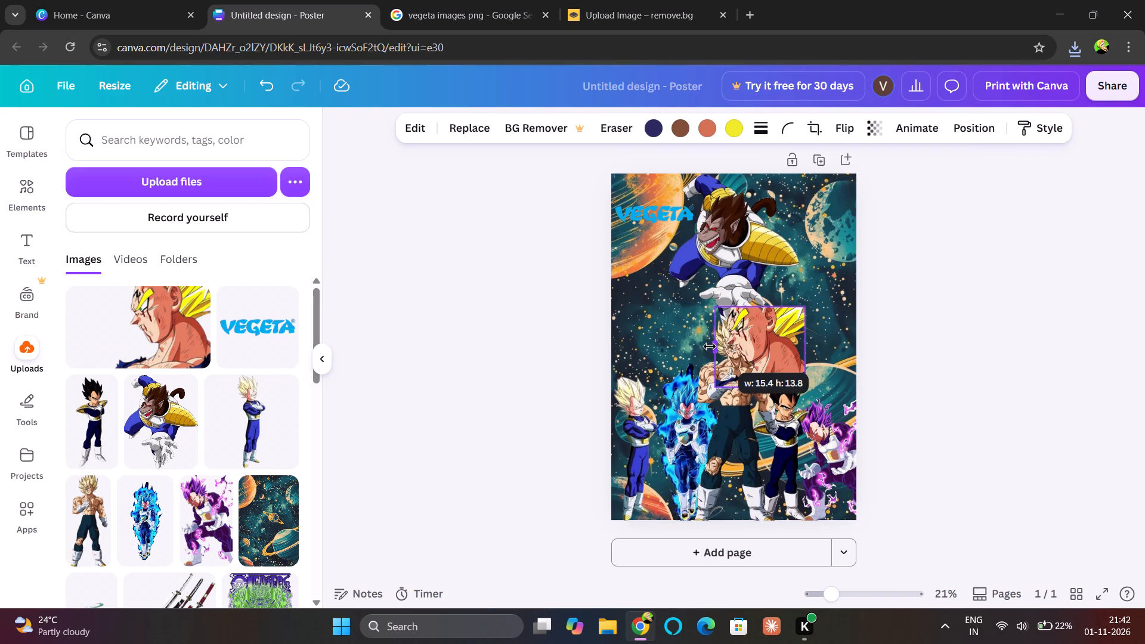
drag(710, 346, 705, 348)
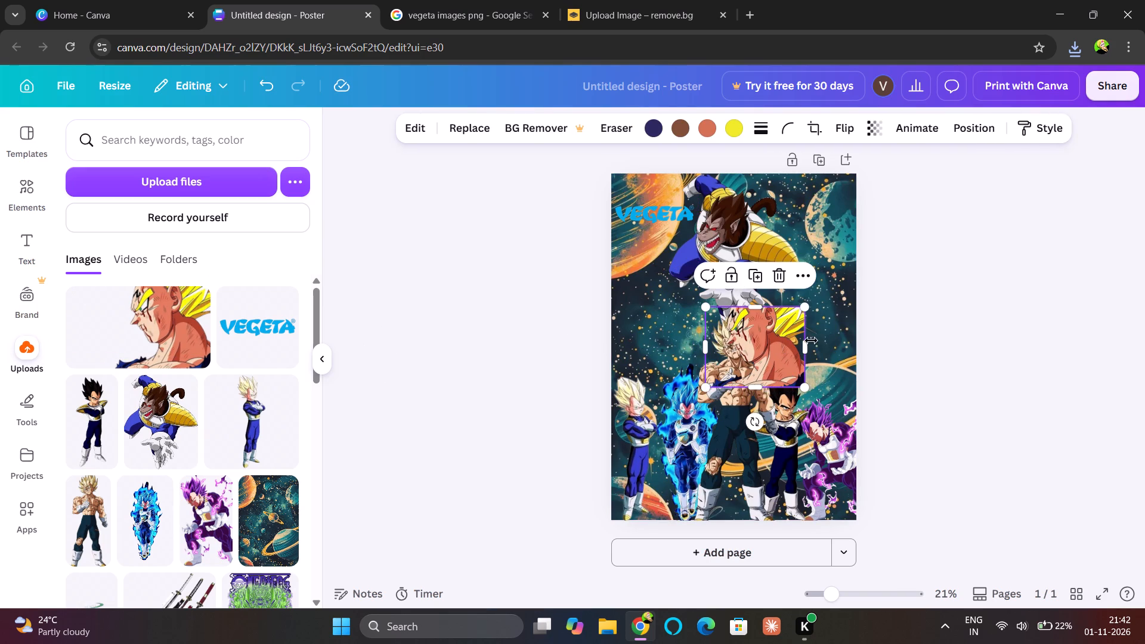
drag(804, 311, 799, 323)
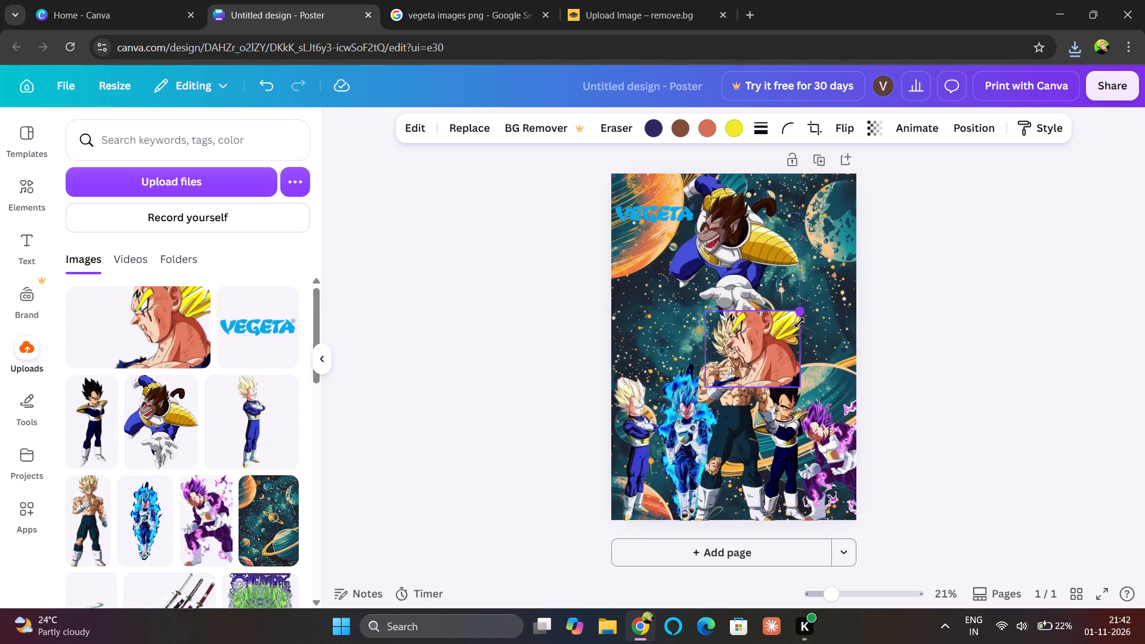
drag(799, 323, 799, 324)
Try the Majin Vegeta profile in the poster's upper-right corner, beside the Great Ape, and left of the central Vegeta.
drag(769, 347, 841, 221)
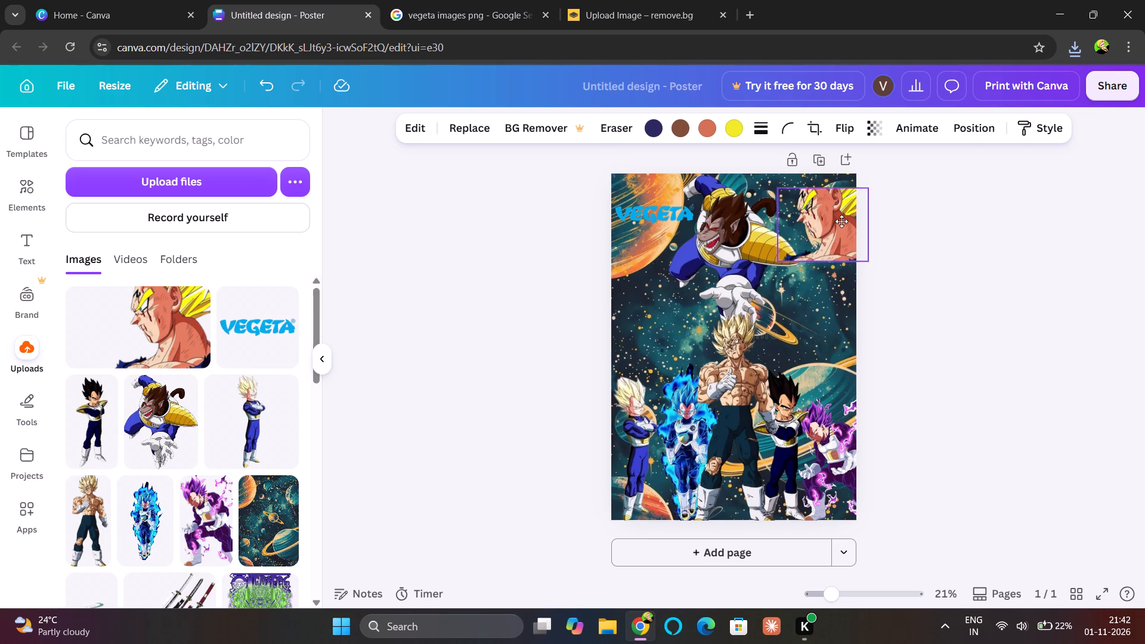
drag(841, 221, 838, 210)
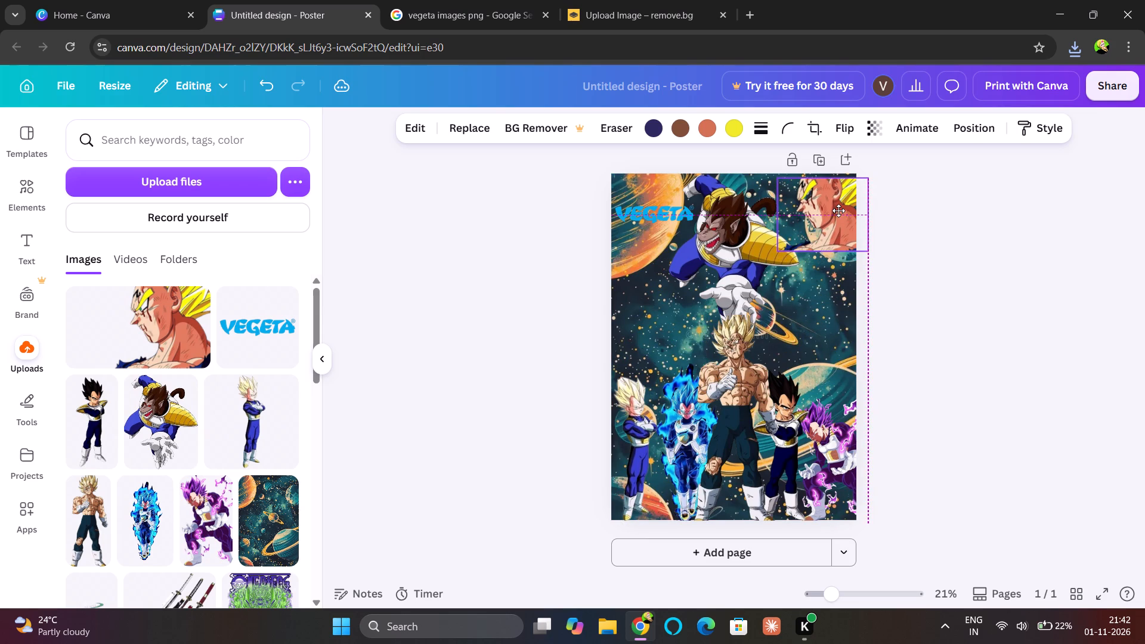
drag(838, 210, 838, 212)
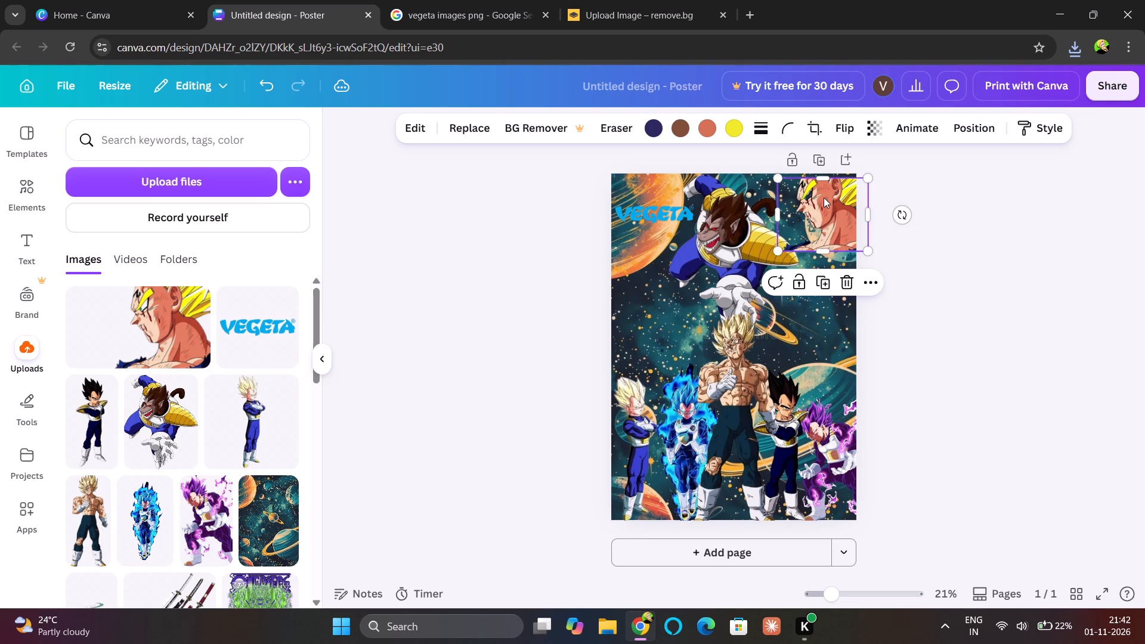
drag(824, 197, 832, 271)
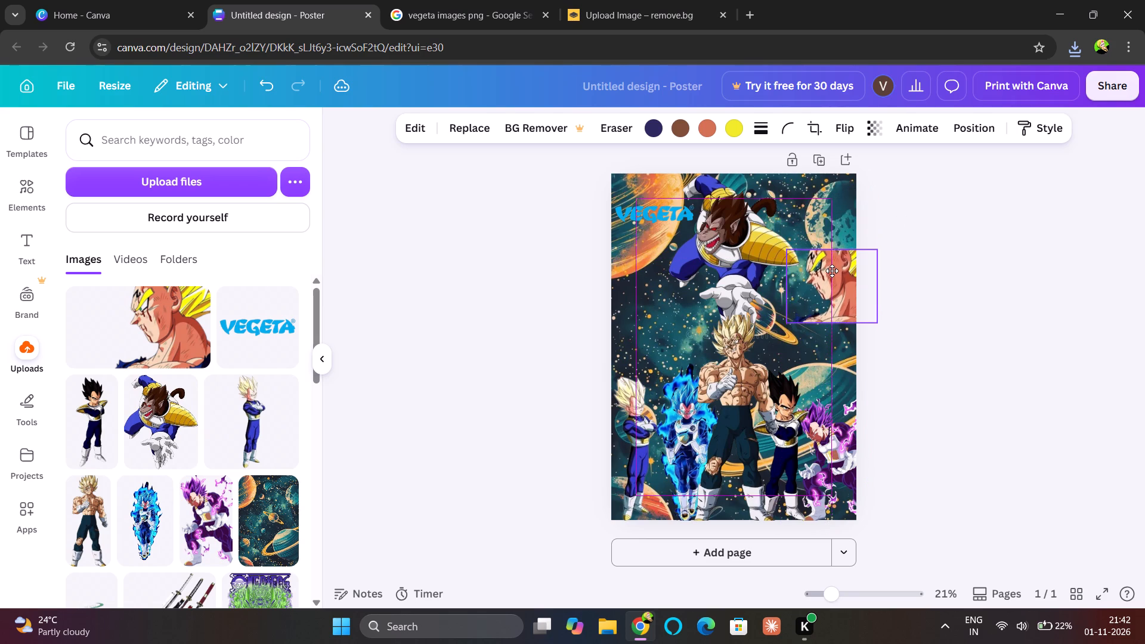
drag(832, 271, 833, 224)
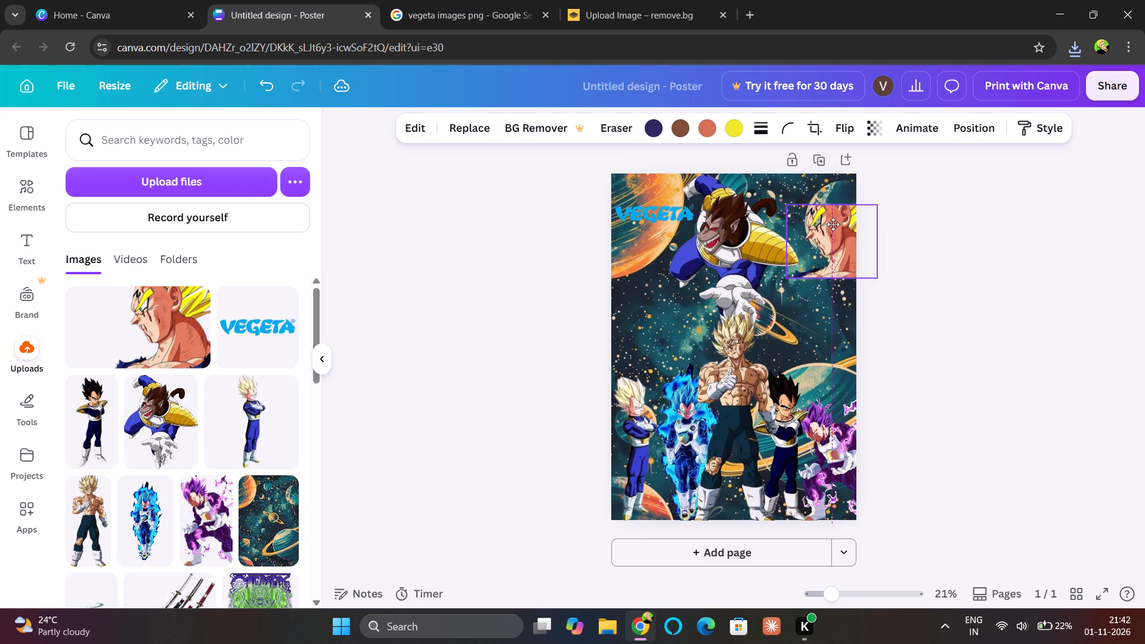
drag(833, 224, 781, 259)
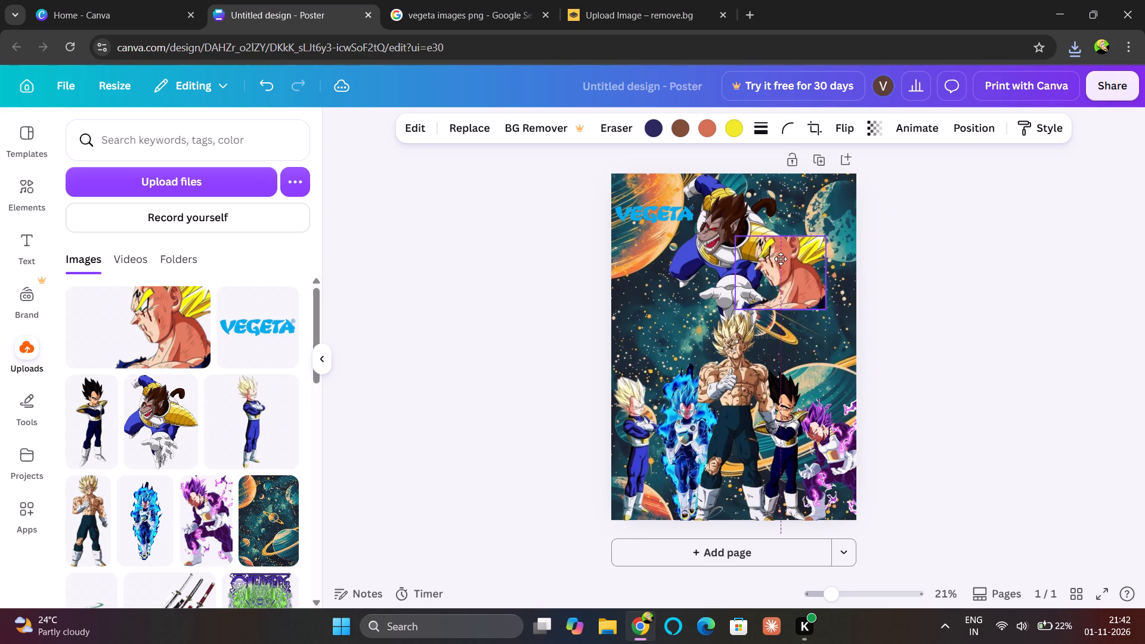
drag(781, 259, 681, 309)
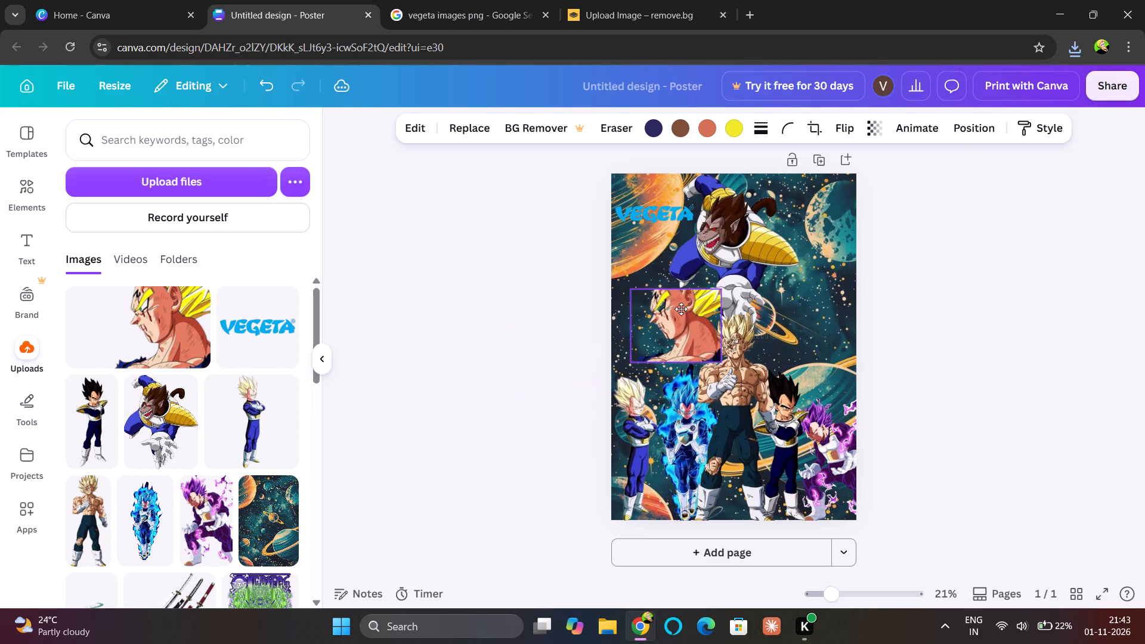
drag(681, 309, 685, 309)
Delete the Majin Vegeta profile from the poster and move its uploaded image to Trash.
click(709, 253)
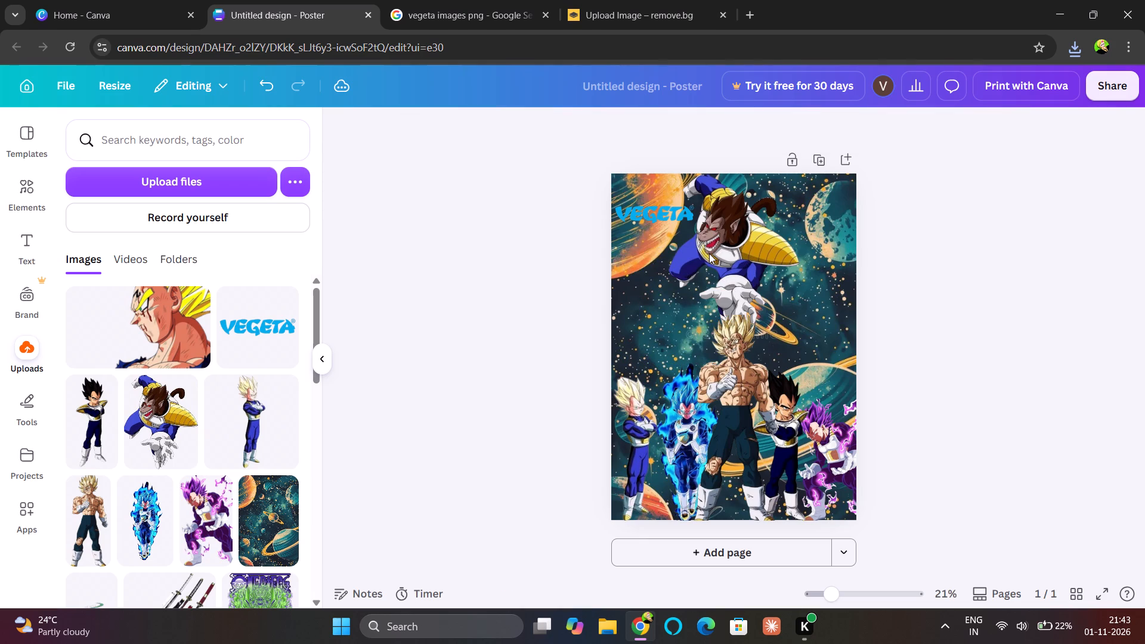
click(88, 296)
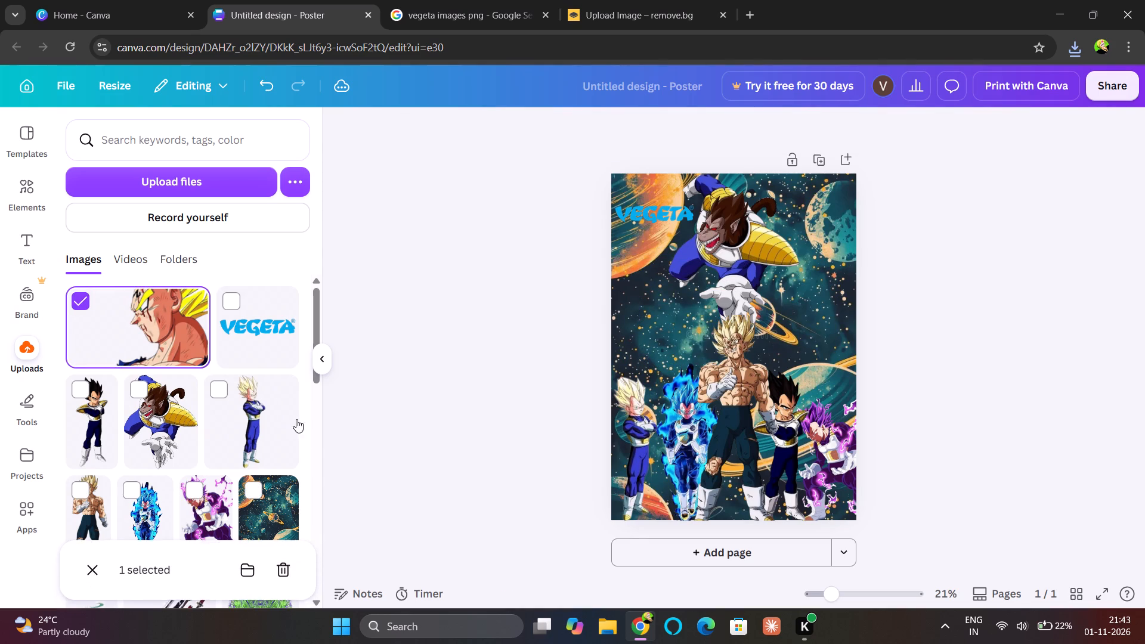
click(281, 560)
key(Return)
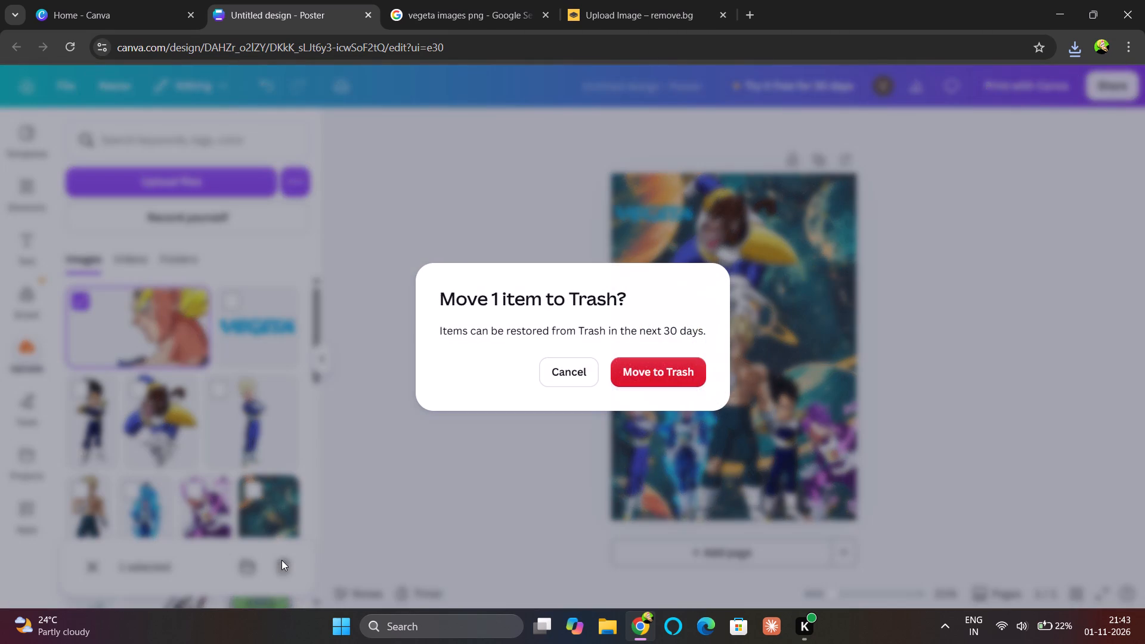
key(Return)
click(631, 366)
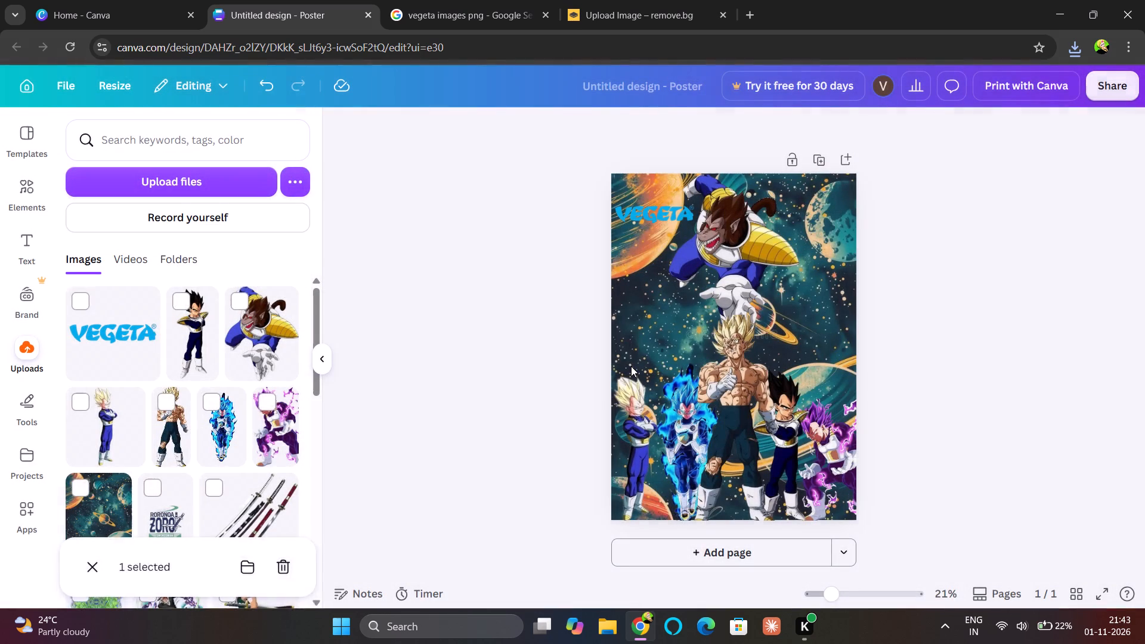
Look through the Google results for "vegeta images png" for another Vegeta image that suits the poster.
click(499, 1)
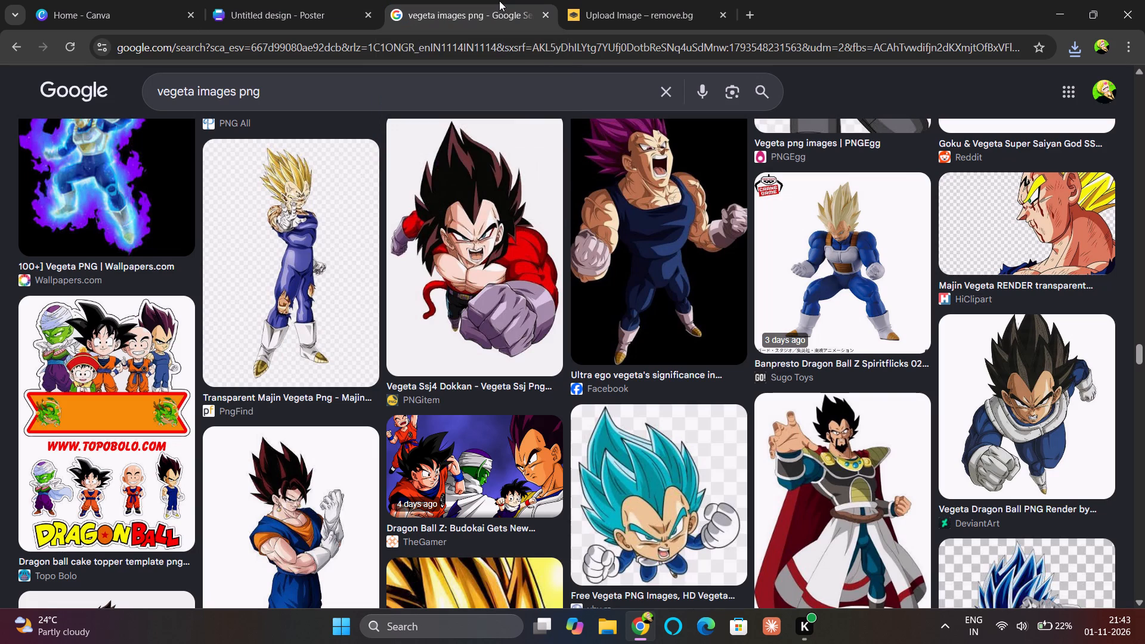
scroll(660, 330, down, 1)
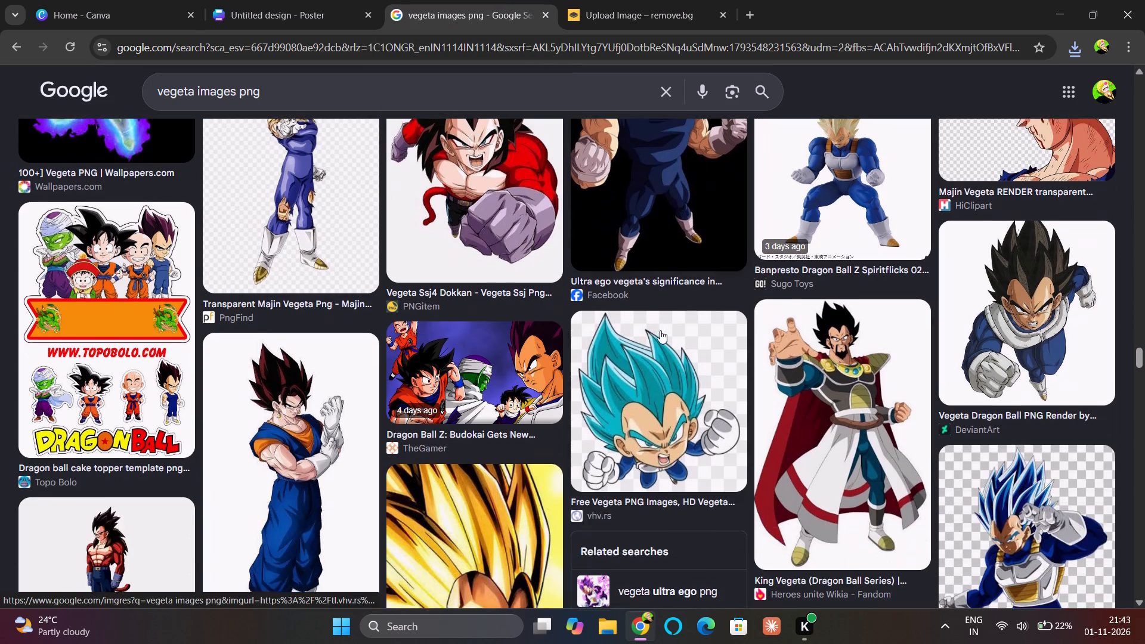
scroll(660, 330, down, 6)
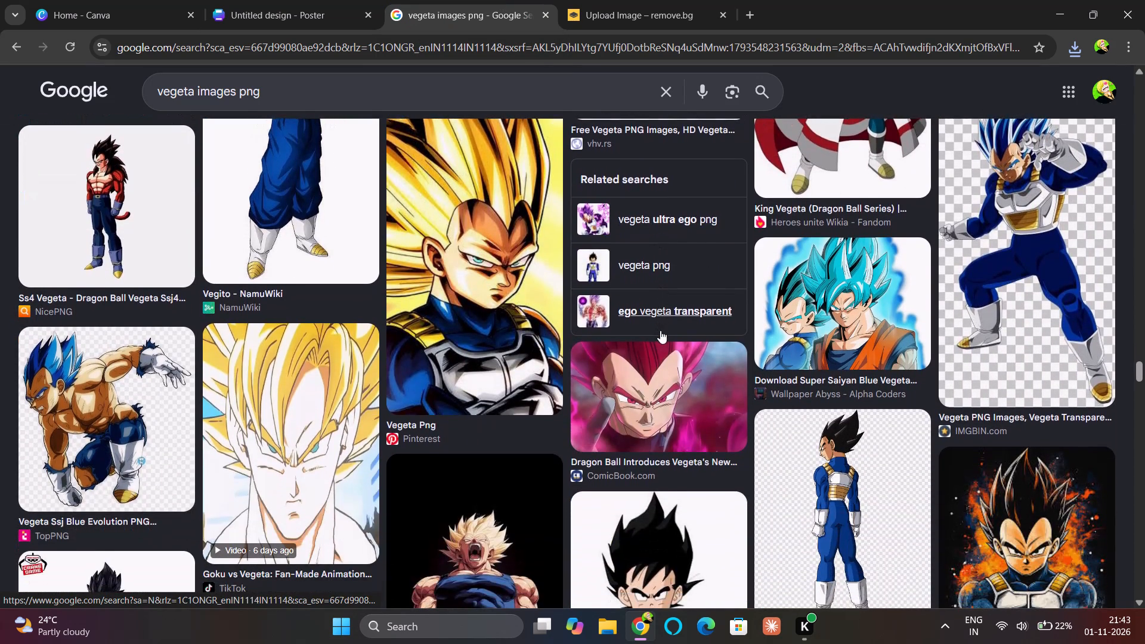
scroll(660, 330, down, 4)
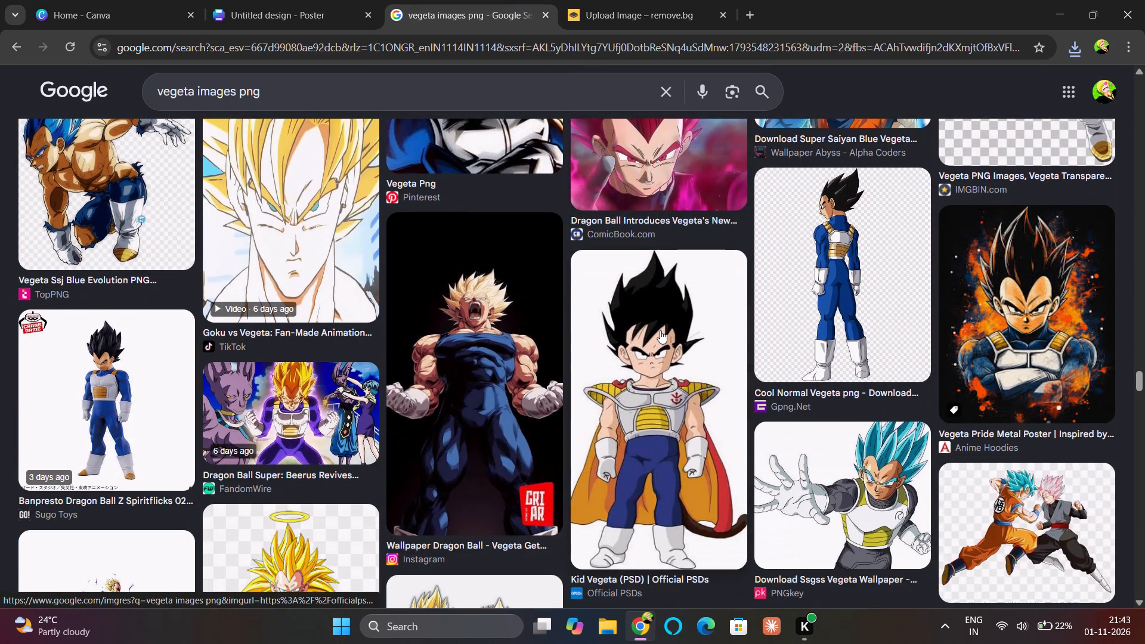
scroll(660, 330, down, 1)
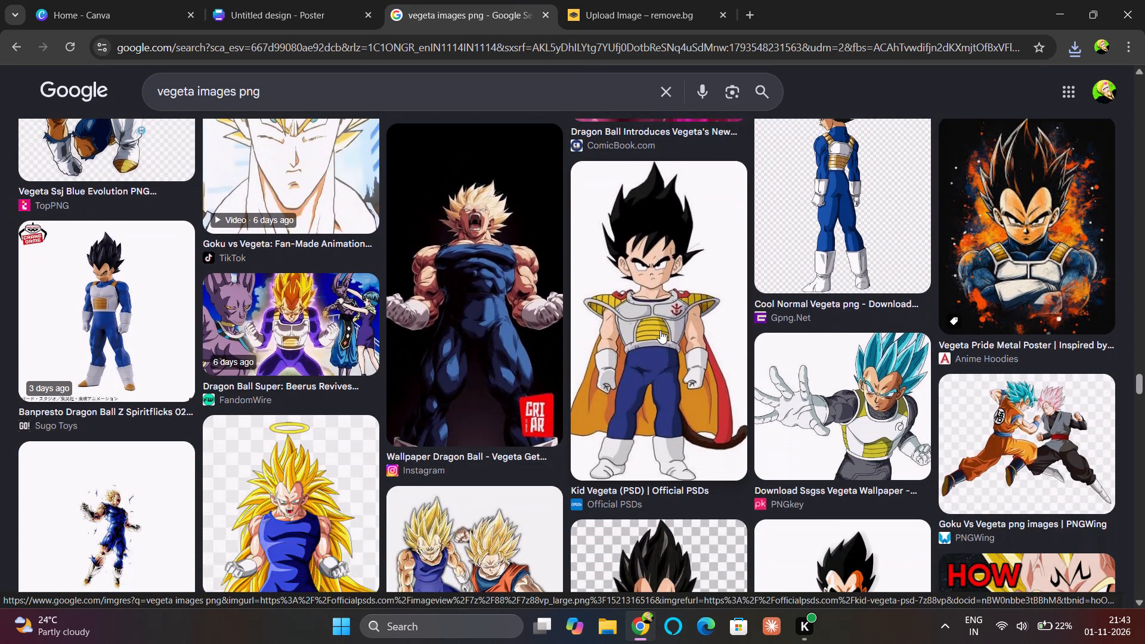
scroll(660, 330, up, 1)
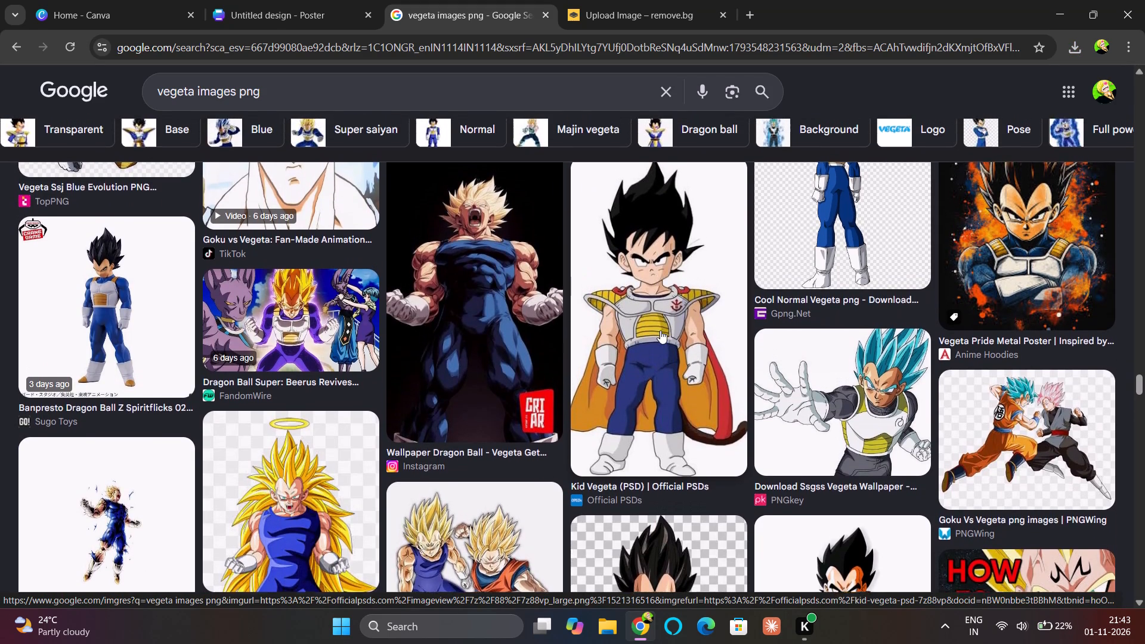
scroll(660, 330, up, 1)
scroll(660, 330, down, 1)
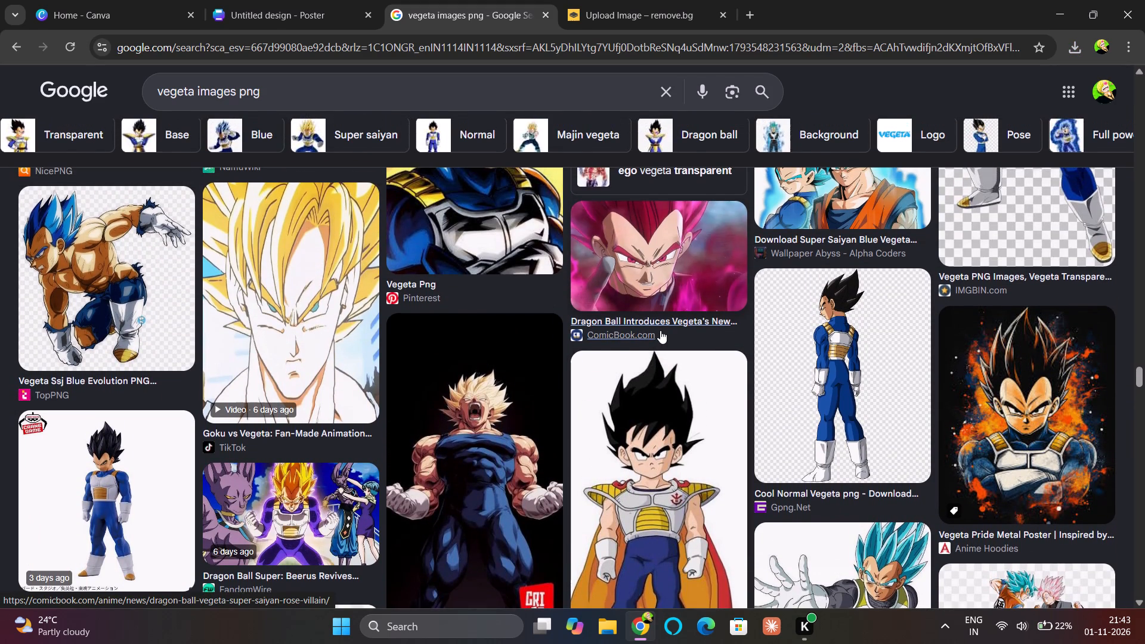
scroll(660, 330, down, 2)
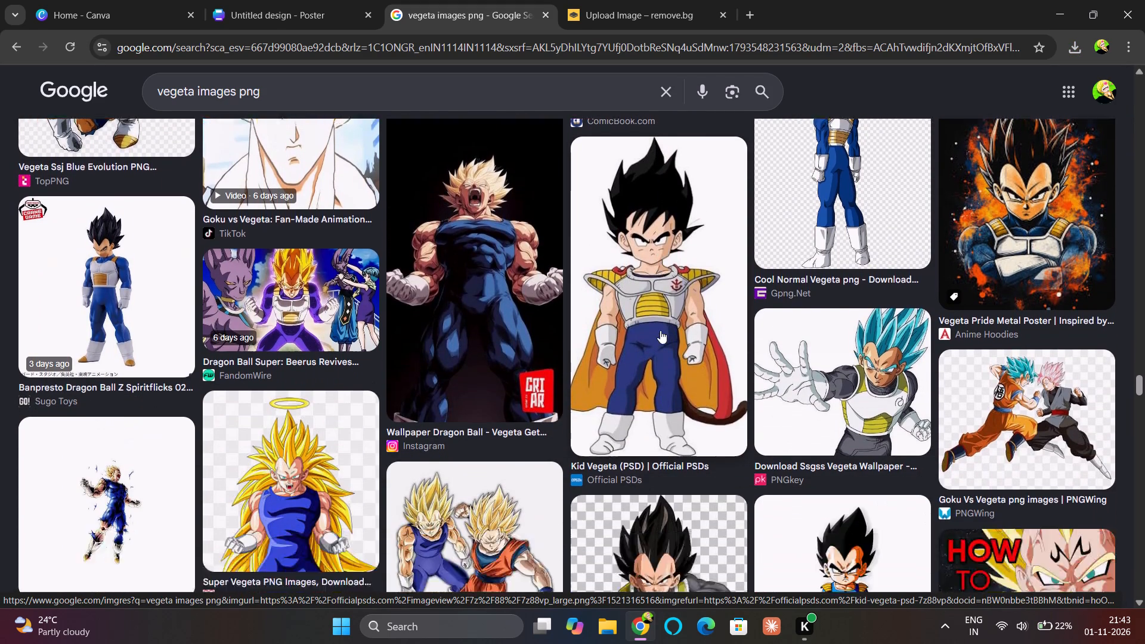
scroll(660, 330, down, 6)
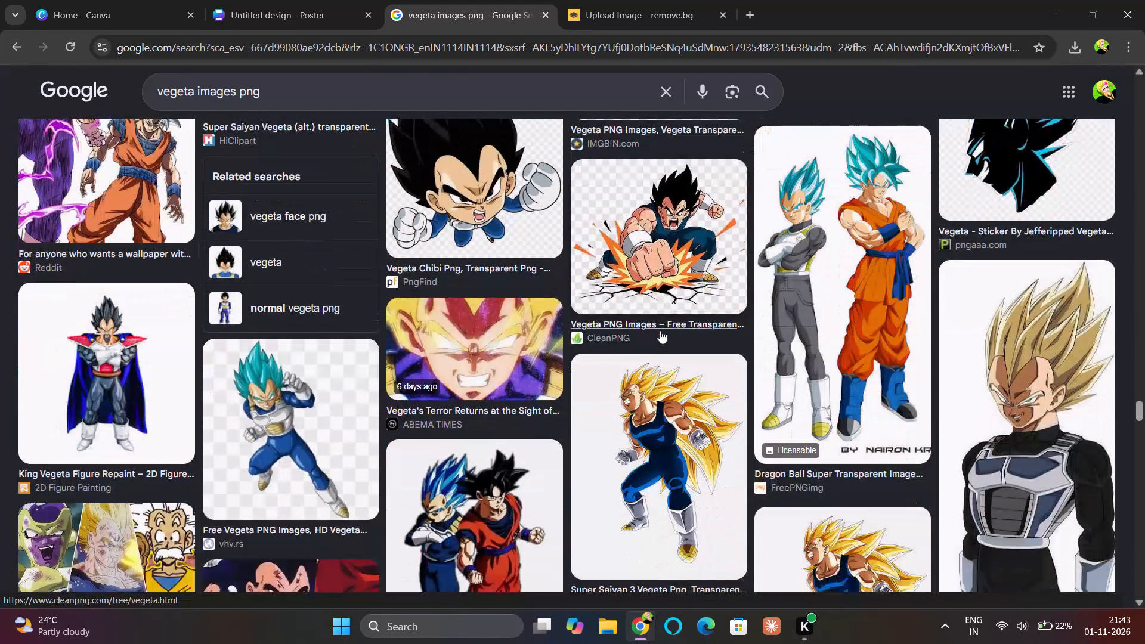
scroll(660, 330, down, 9)
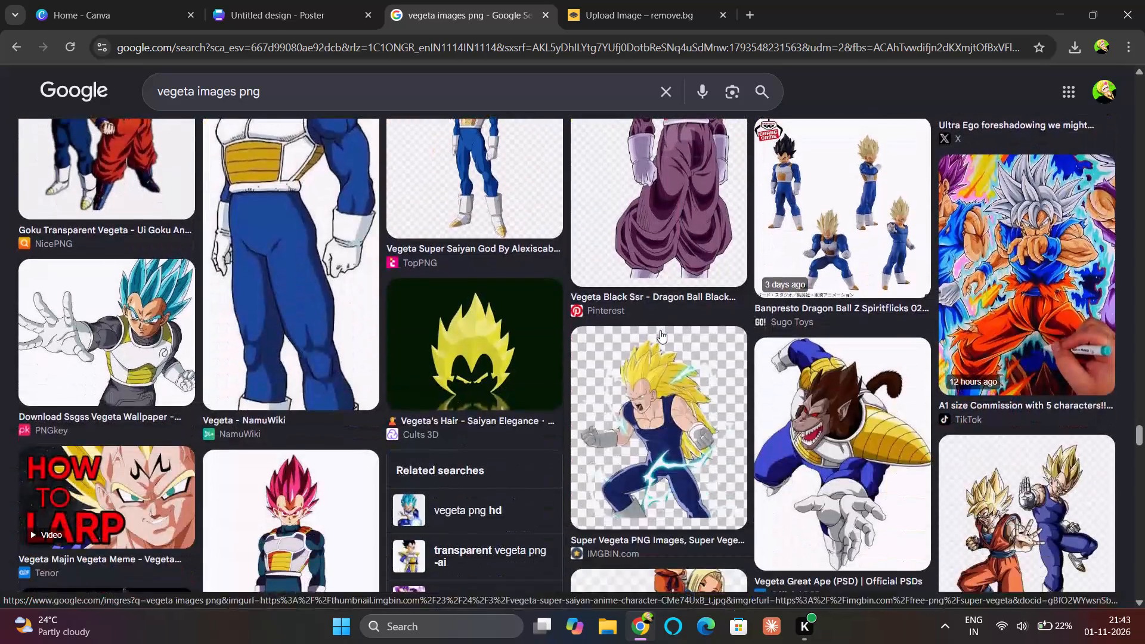
scroll(660, 330, down, 3)
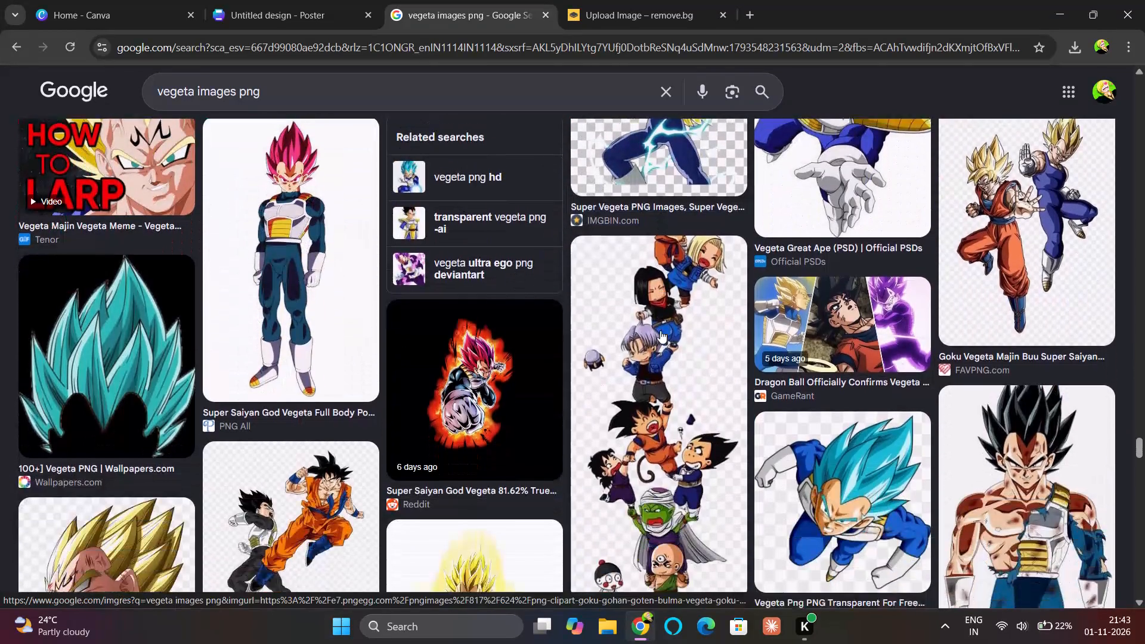
scroll(660, 330, down, 2)
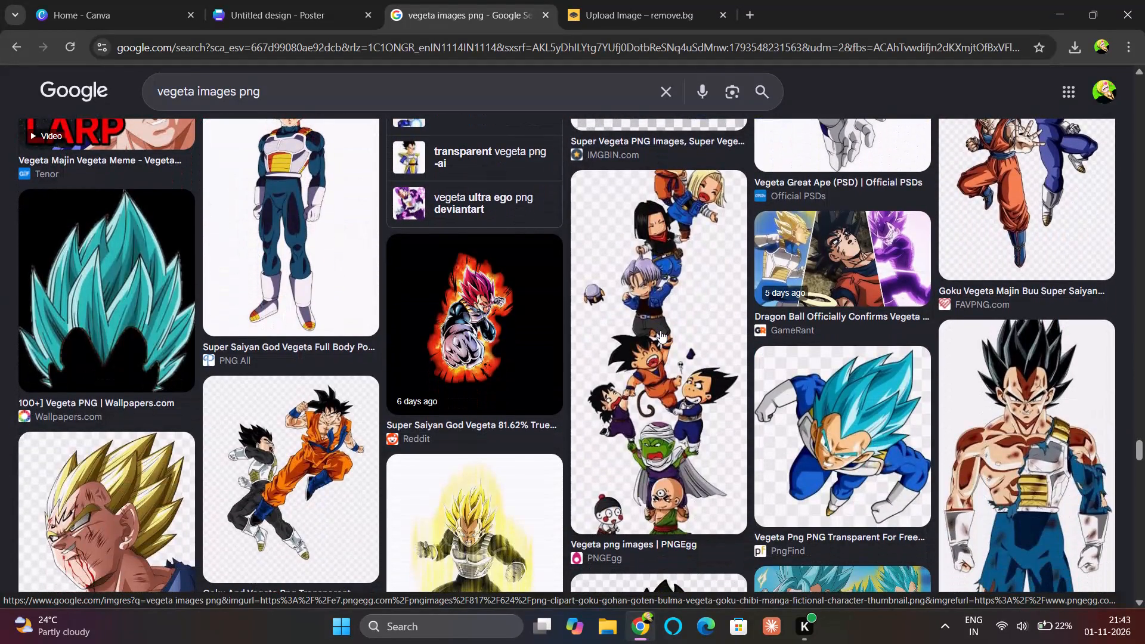
scroll(660, 330, down, 3)
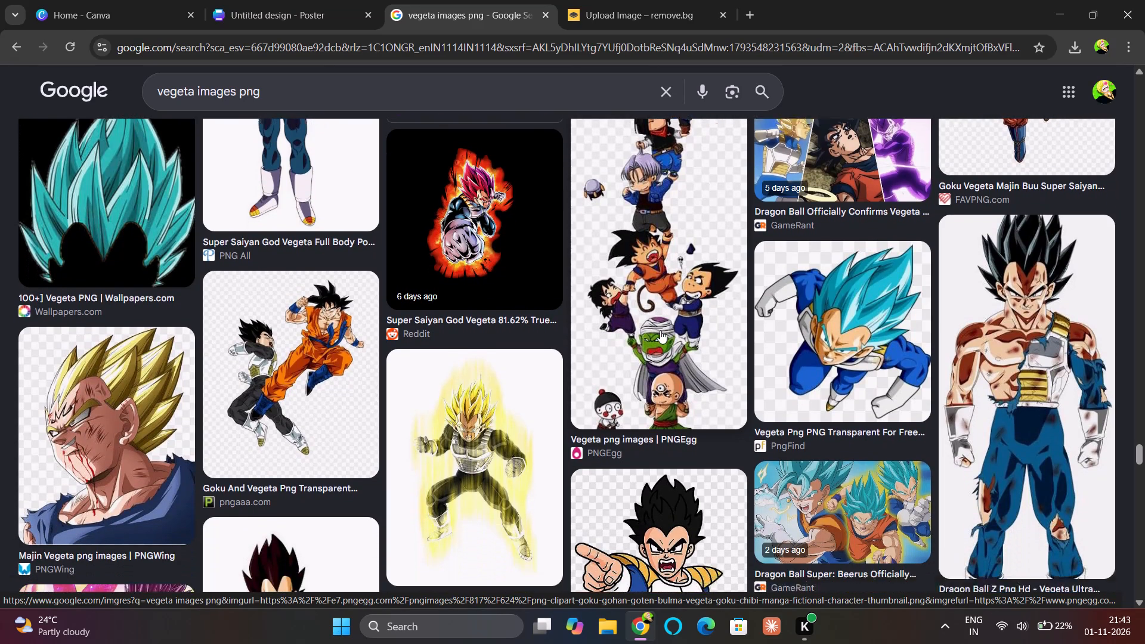
scroll(660, 330, down, 1)
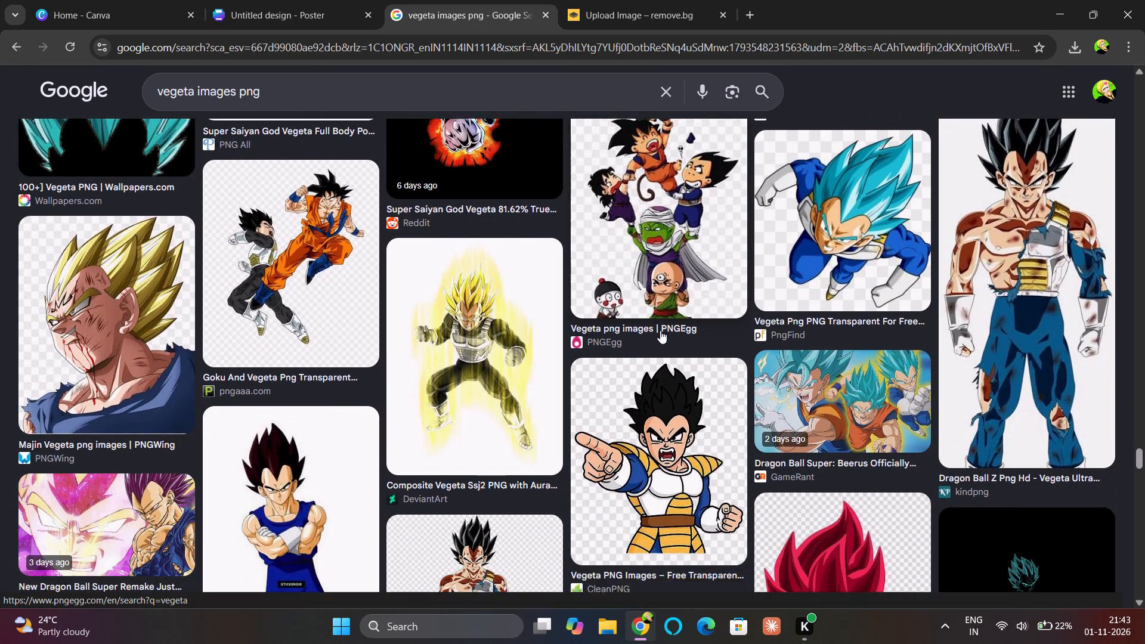
scroll(660, 330, down, 3)
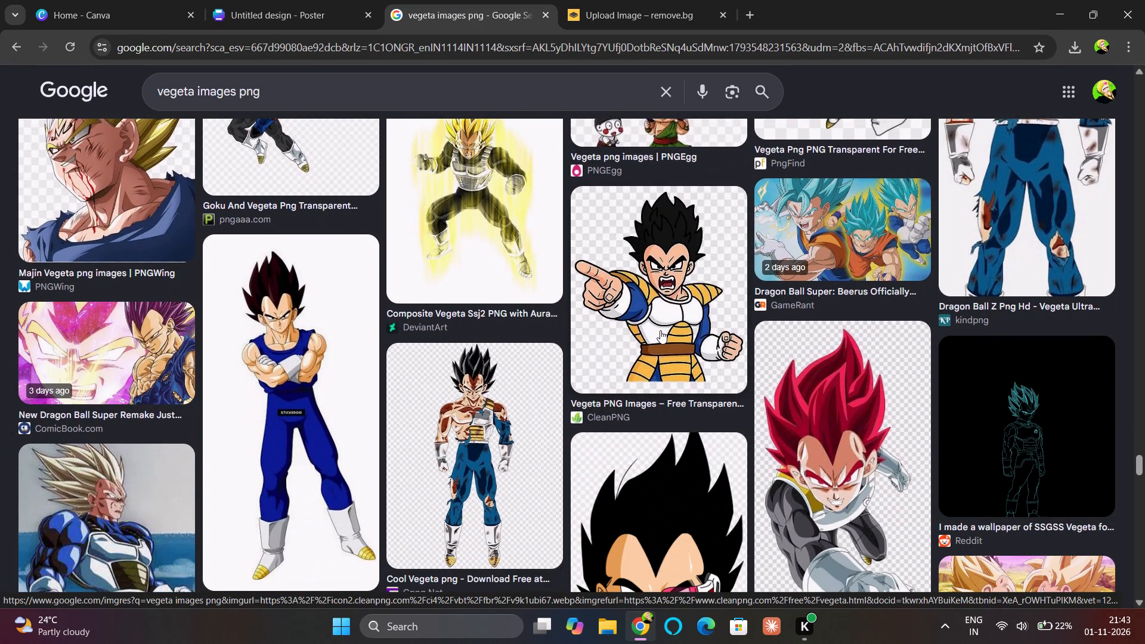
scroll(660, 330, down, 2)
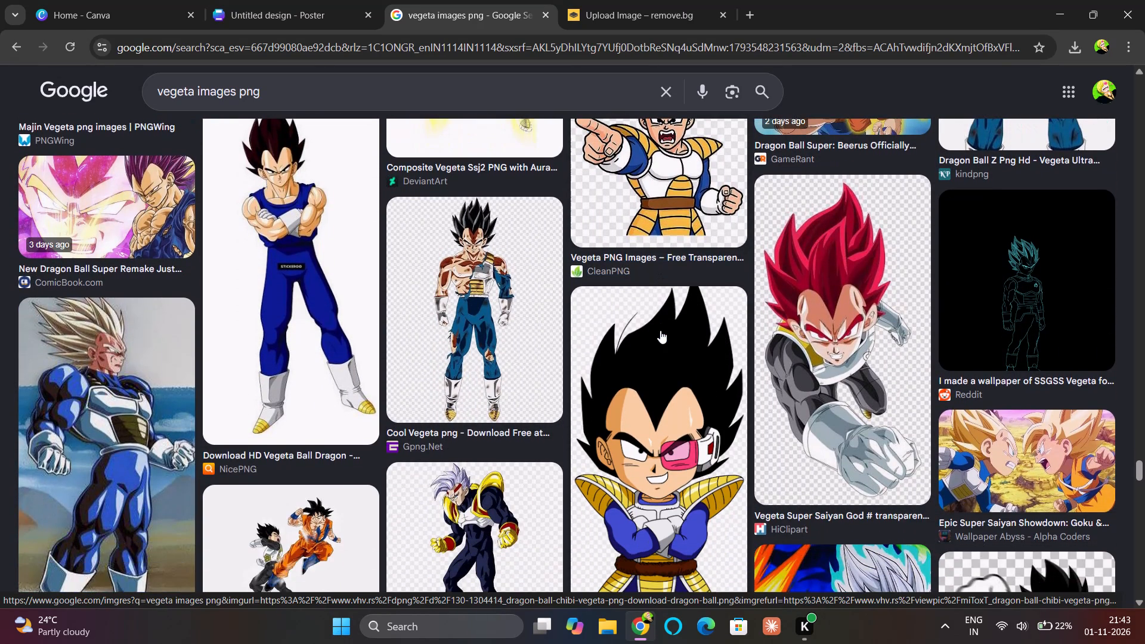
scroll(660, 330, down, 1)
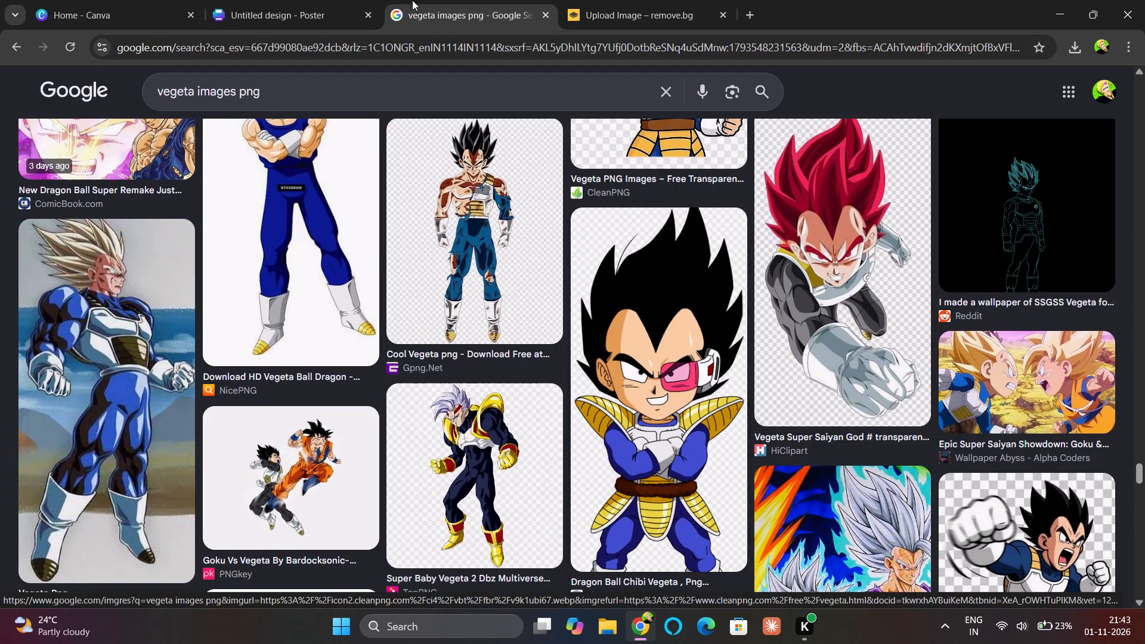
click(298, 17)
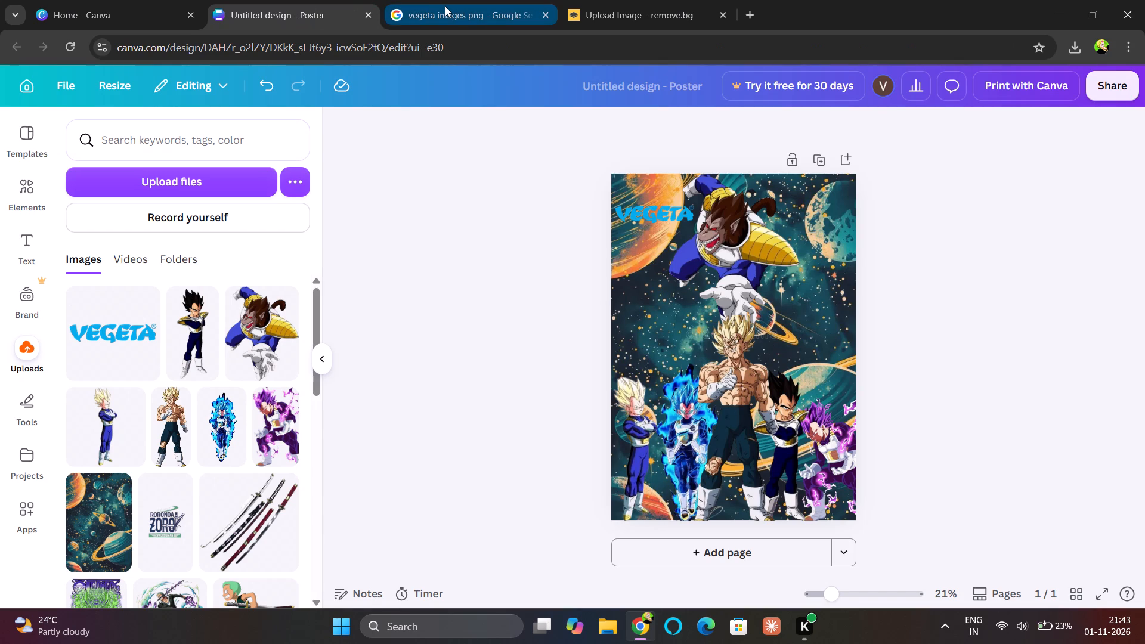
click(445, 6)
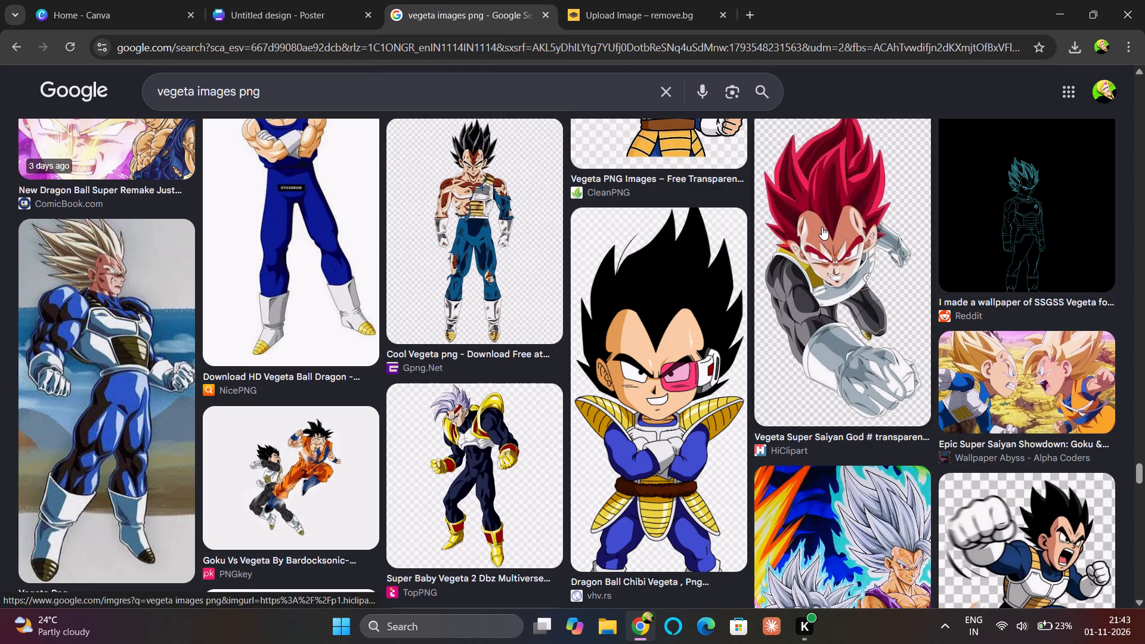
Save the red-haired Super Saiyan God Vegeta image with the outstretched fist to Downloads as images (9).jpg.
right_click(821, 227)
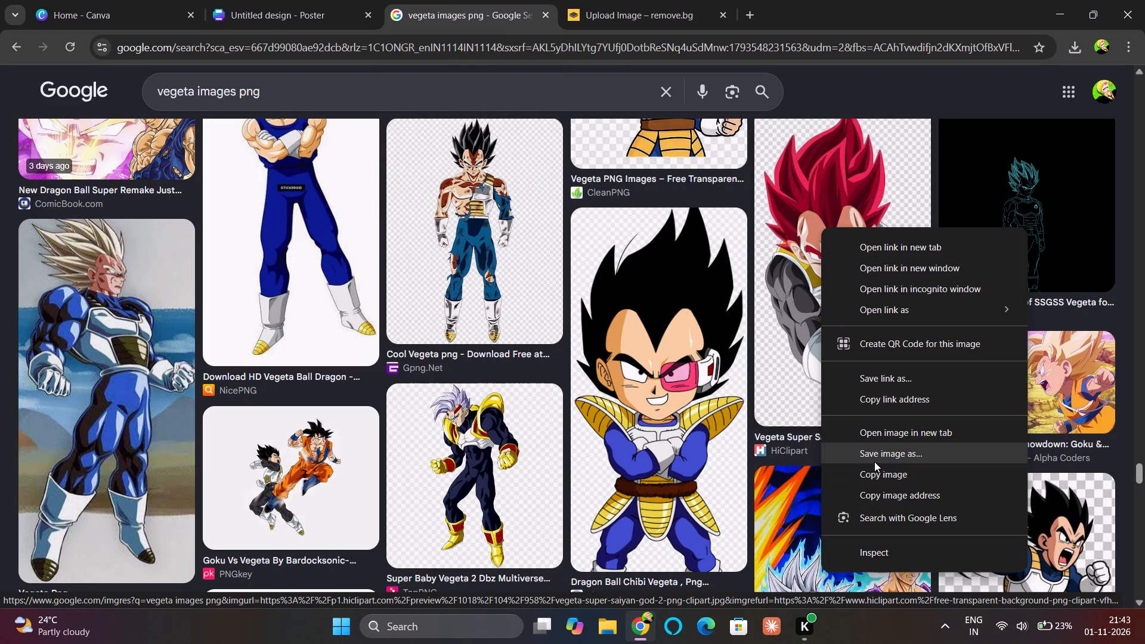
click(874, 462)
key(Return)
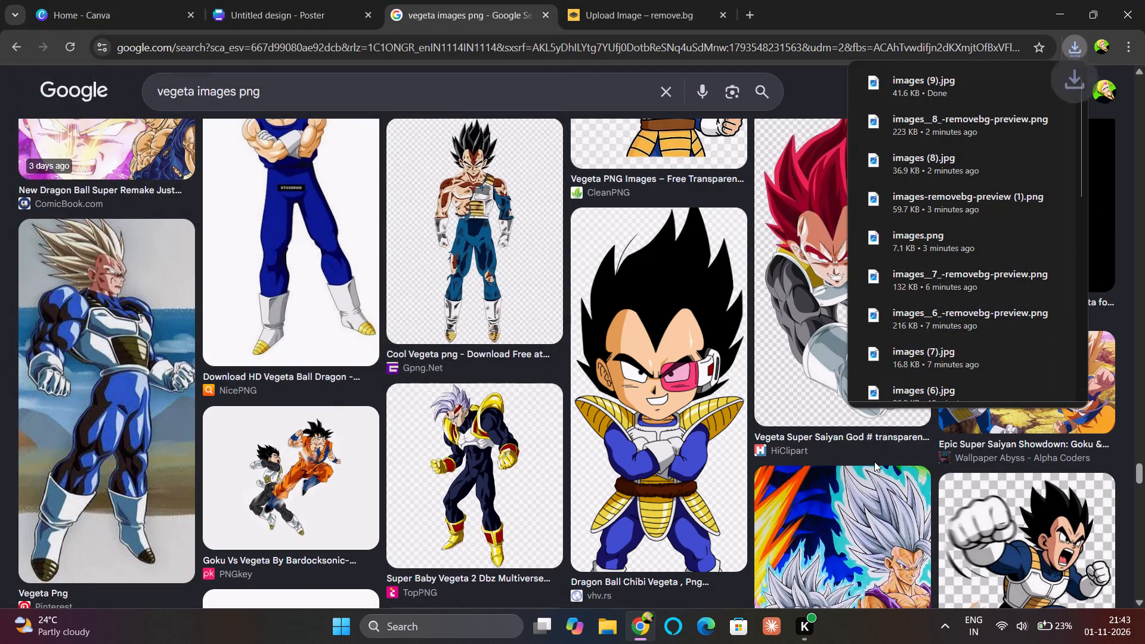
Switch to the Canva poster and upload the images (9) file from Downloads.
click(334, 1)
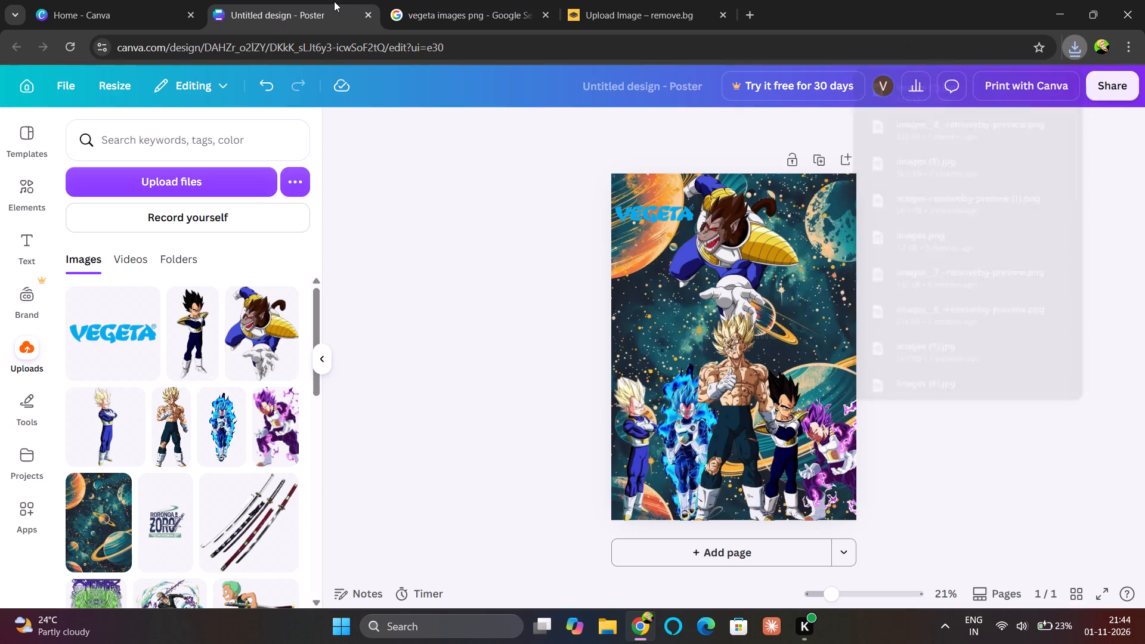
click(231, 188)
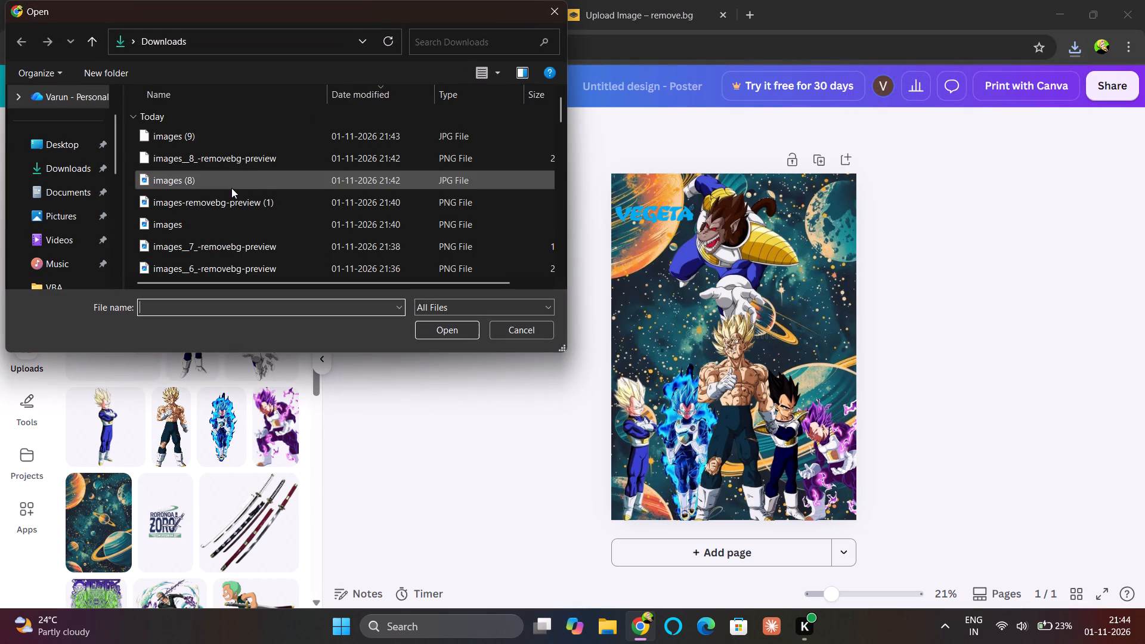
click(210, 129)
key(Return)
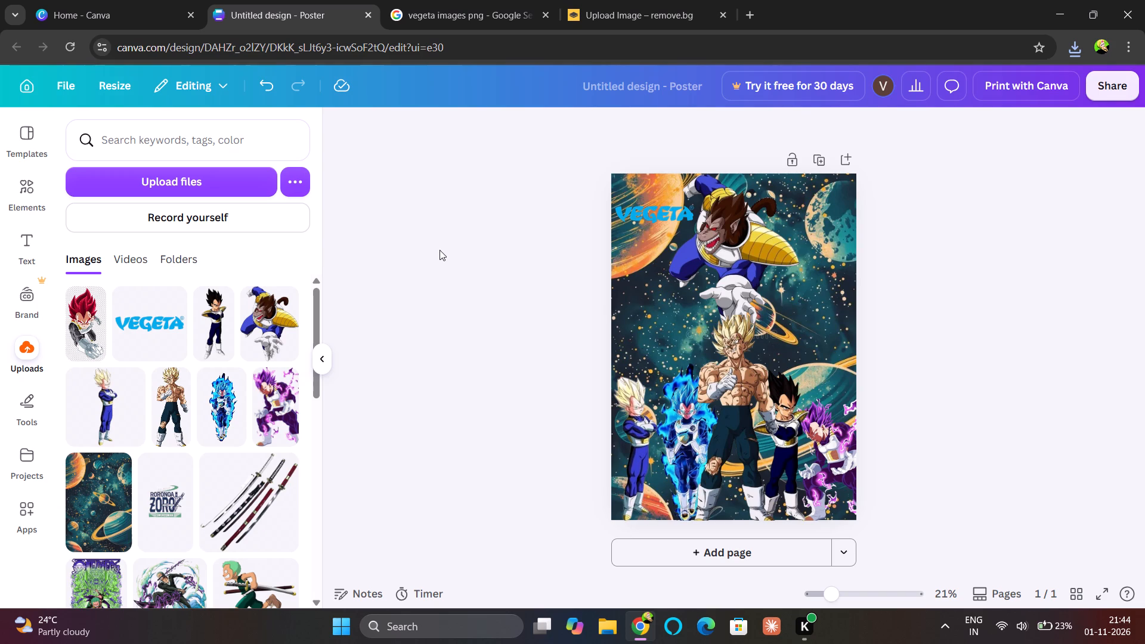
Shrink the blond Vegeta in the poster's lower-left corner, keeping it anchored in that corner.
click(620, 408)
drag(670, 376, 669, 386)
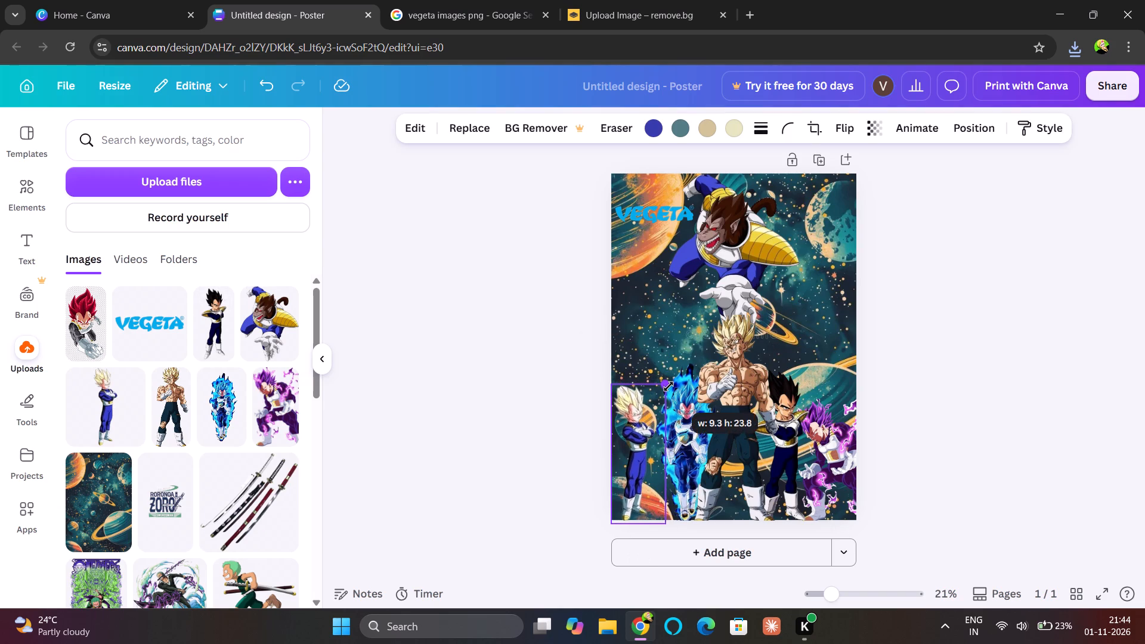
drag(669, 386, 671, 422)
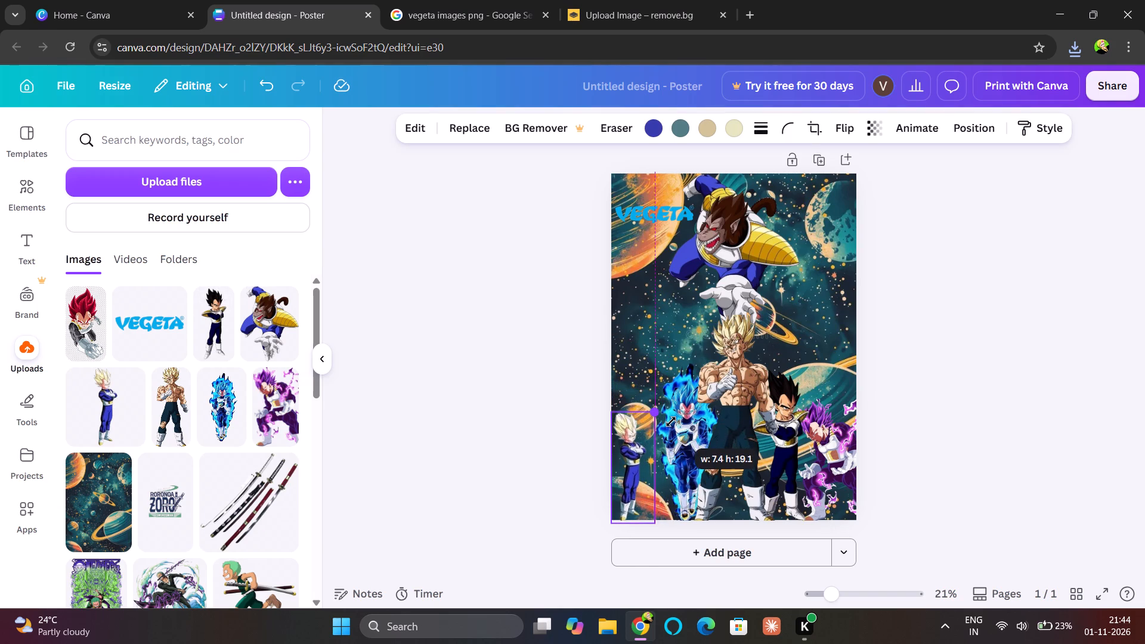
drag(671, 422, 680, 408)
click(1070, 343)
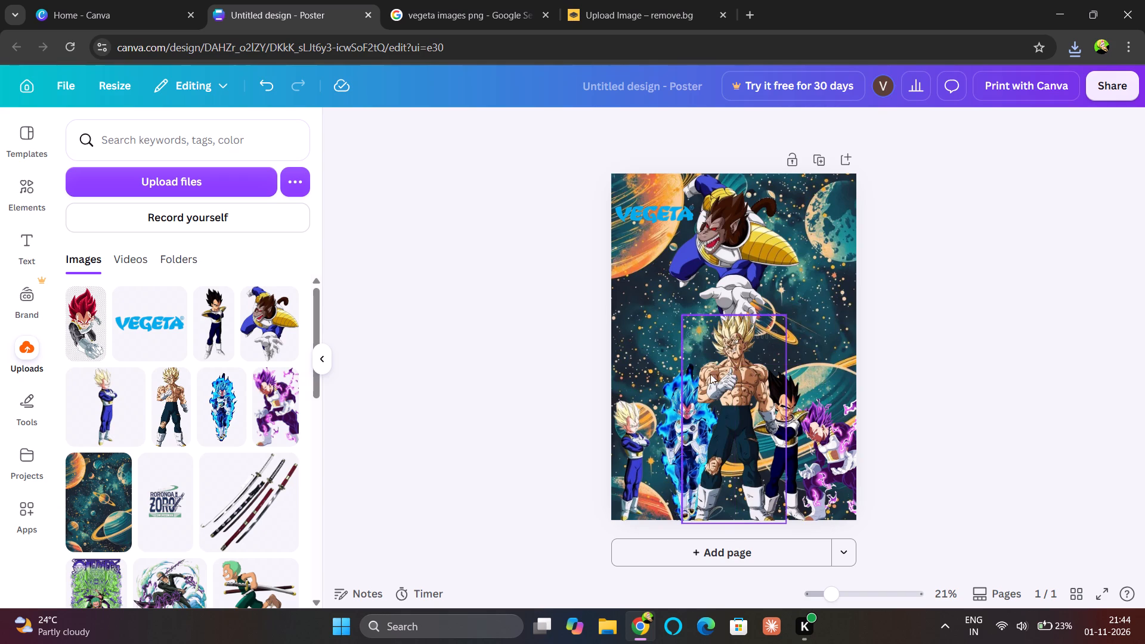
Slightly enlarge the black-haired Vegeta beside the central figure to about 16.5 wide by 29.9 high.
click(788, 391)
click(825, 365)
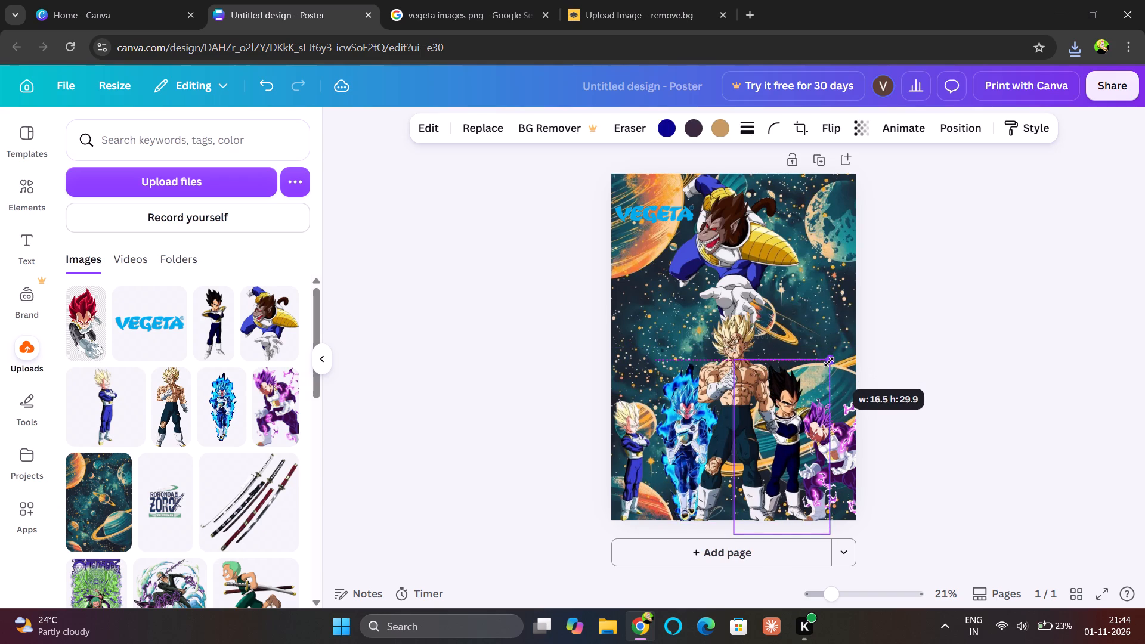
click(928, 366)
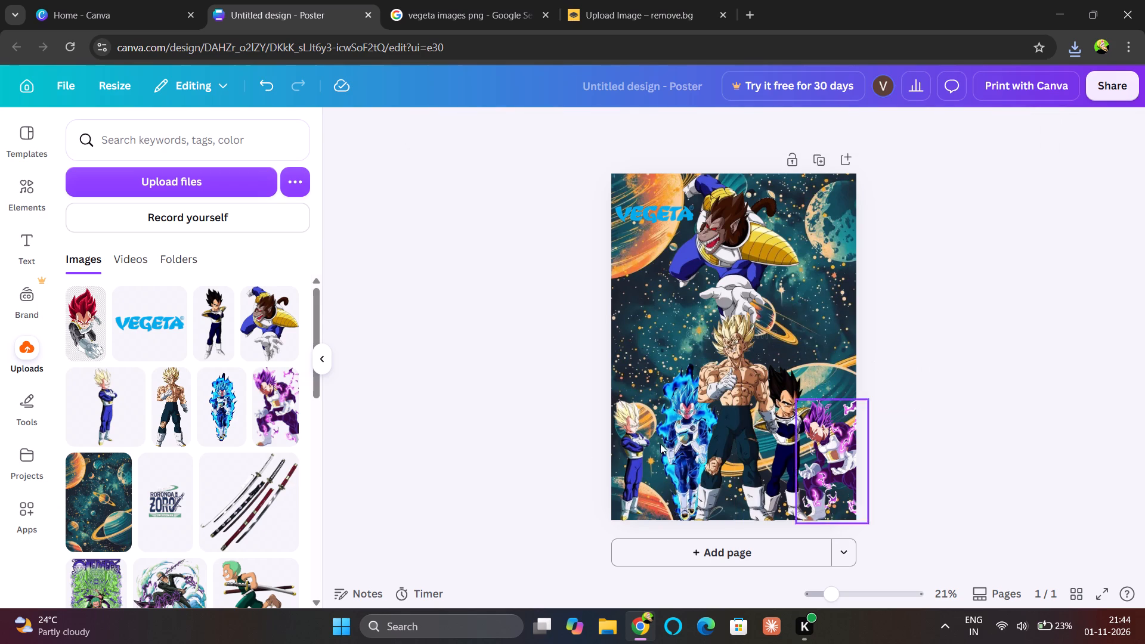
Move the blue-flame Vegeta slightly left toward the blond one, with its frame resting on the poster's bottom edge.
click(679, 427)
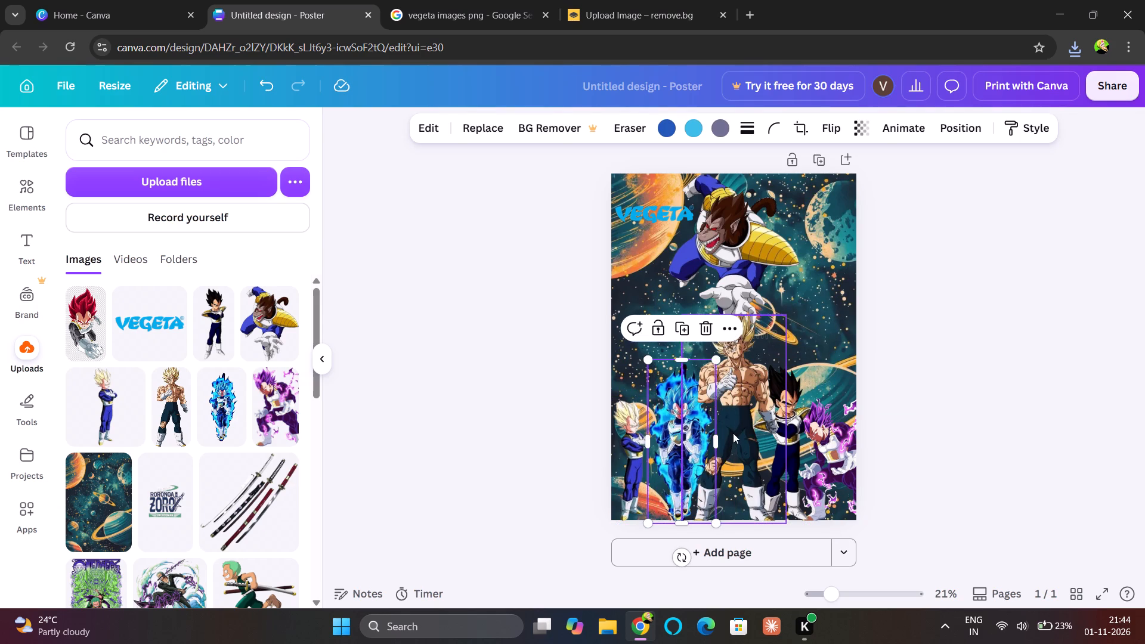
drag(682, 428, 676, 428)
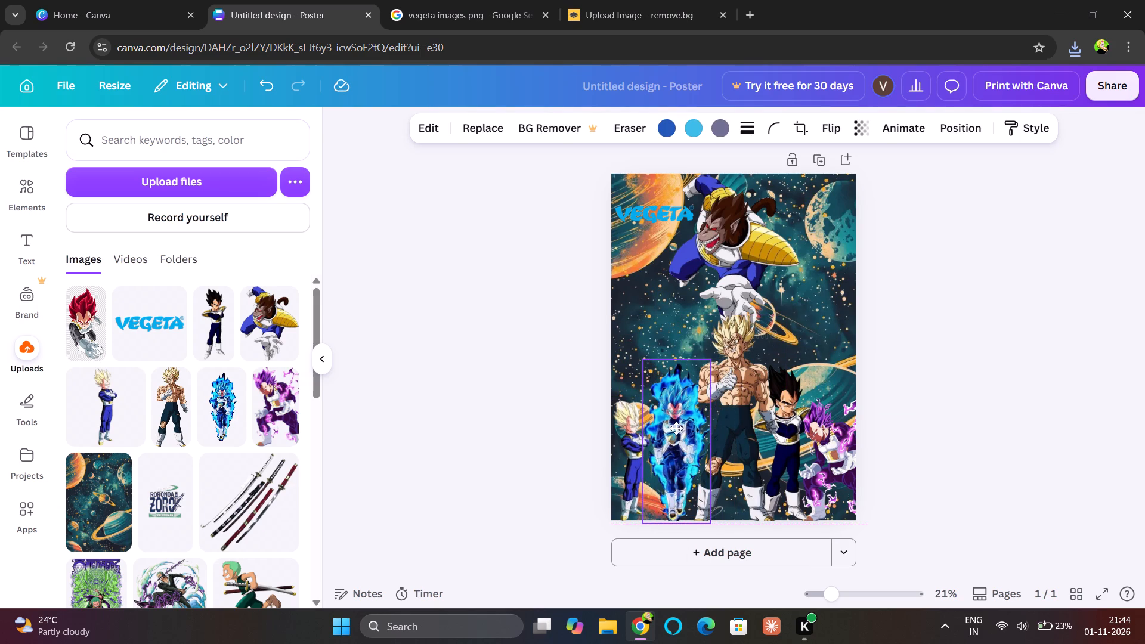
drag(676, 428, 676, 430)
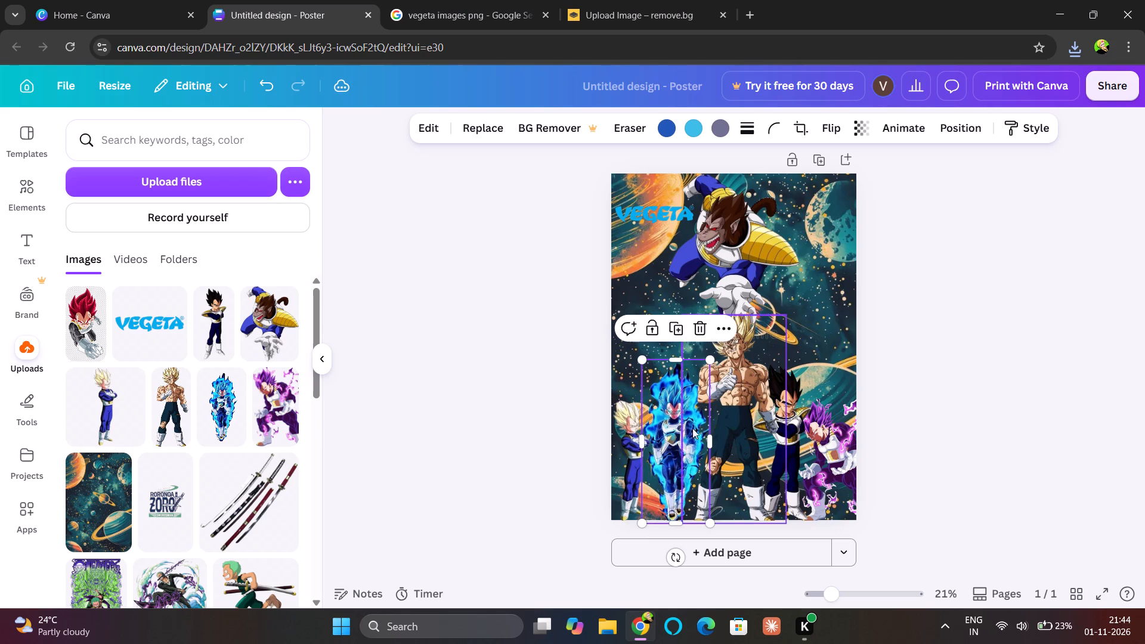
click(673, 431)
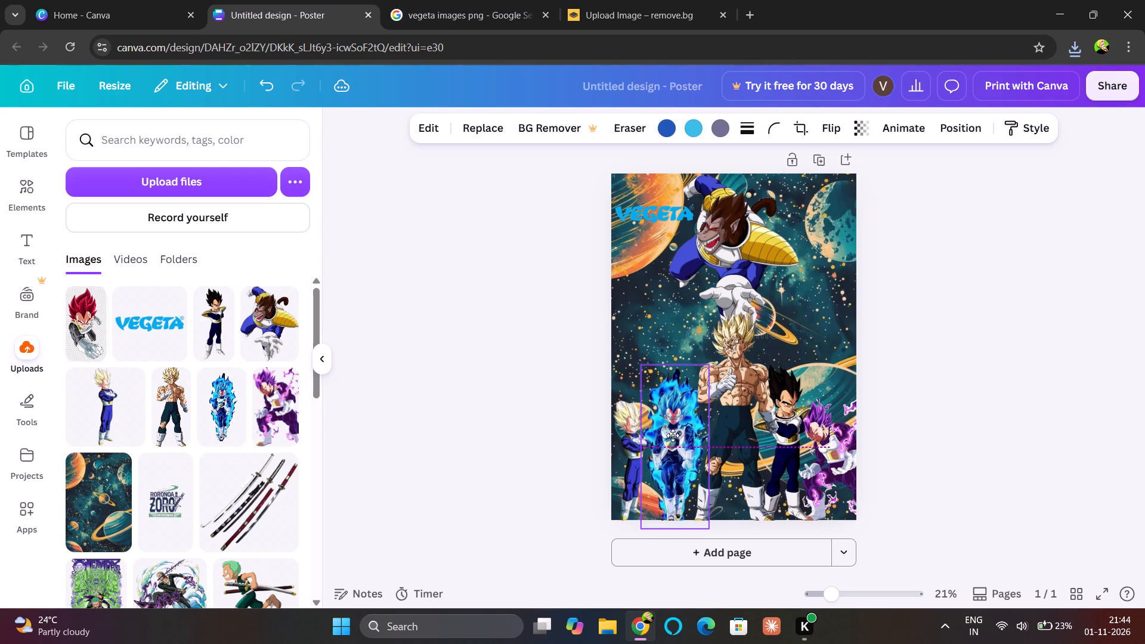
click(672, 460)
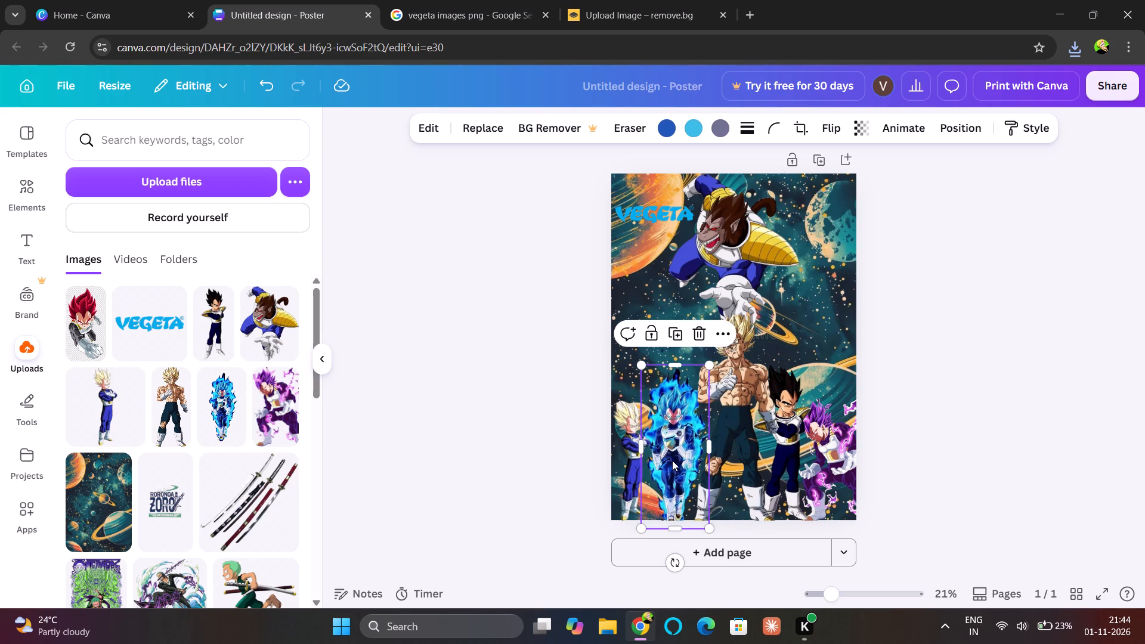
click(676, 522)
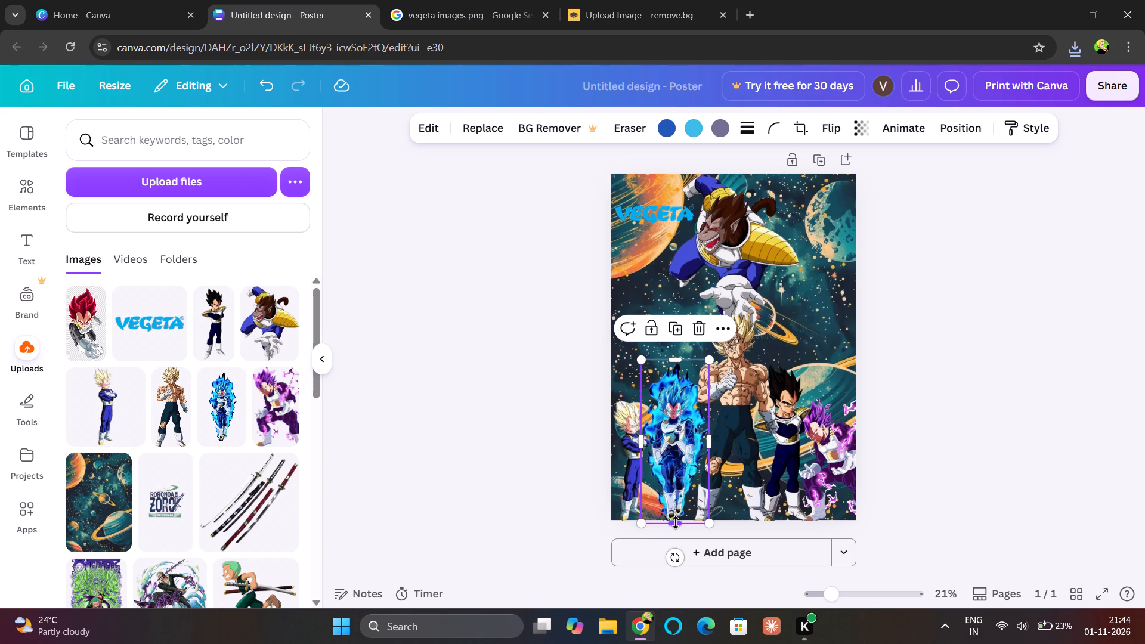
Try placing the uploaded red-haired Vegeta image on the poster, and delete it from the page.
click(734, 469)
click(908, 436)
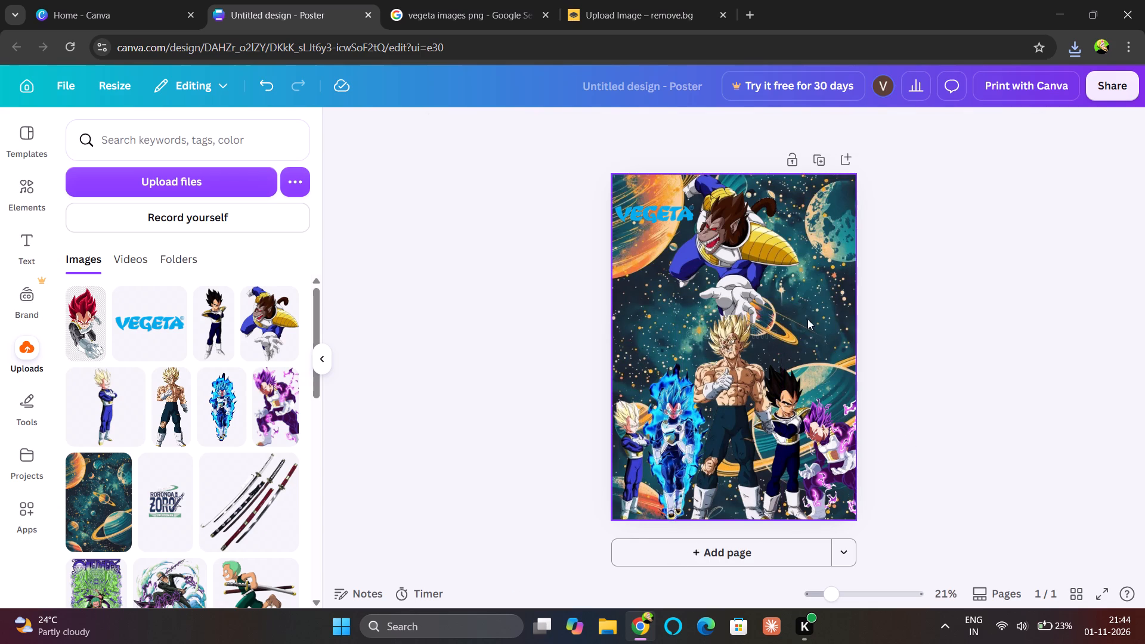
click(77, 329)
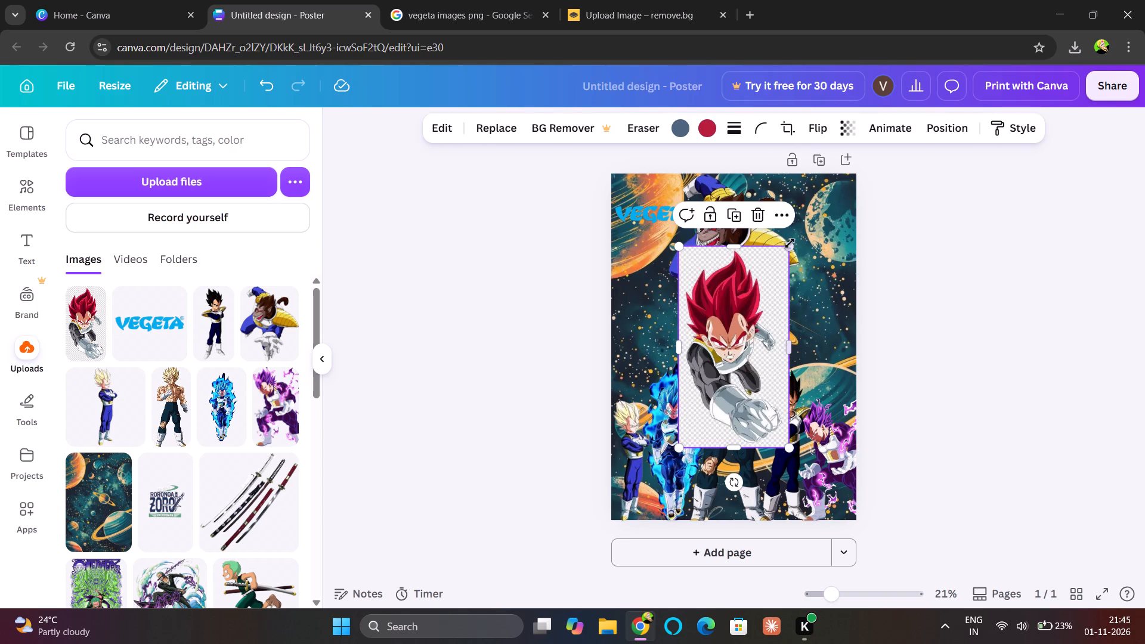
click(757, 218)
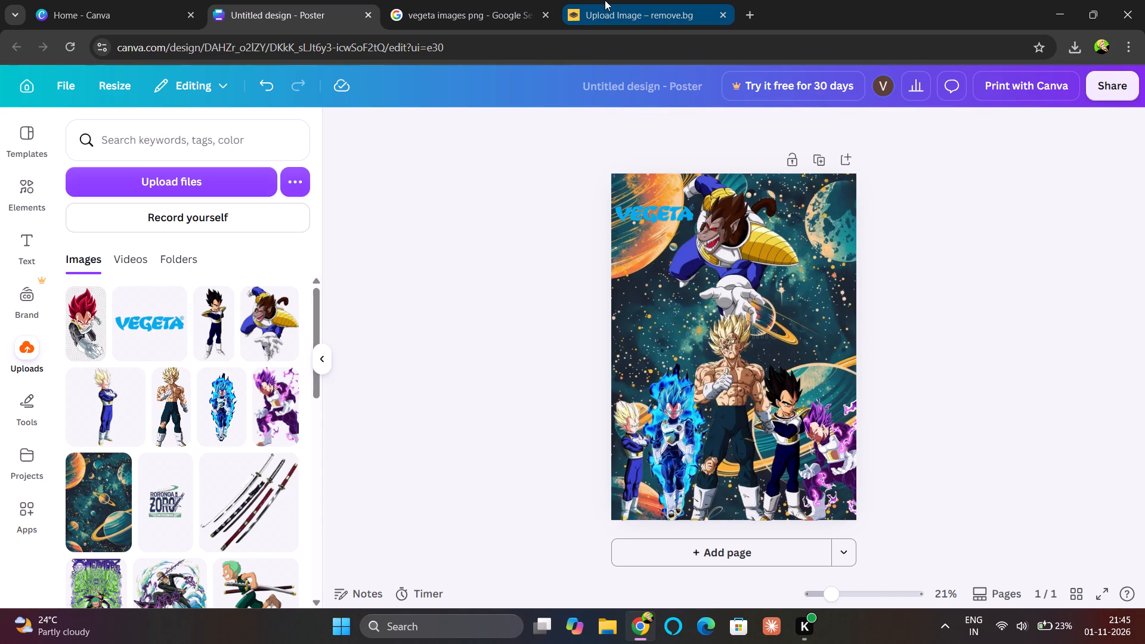
Move the images (9).jpg upload to the trash.
click(97, 302)
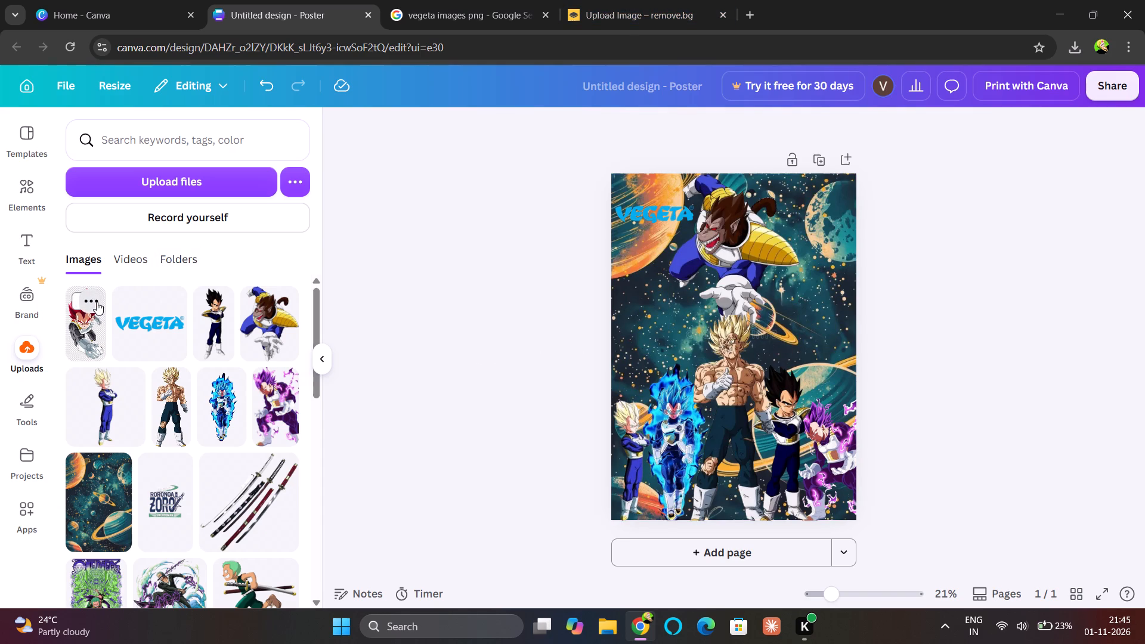
click(209, 533)
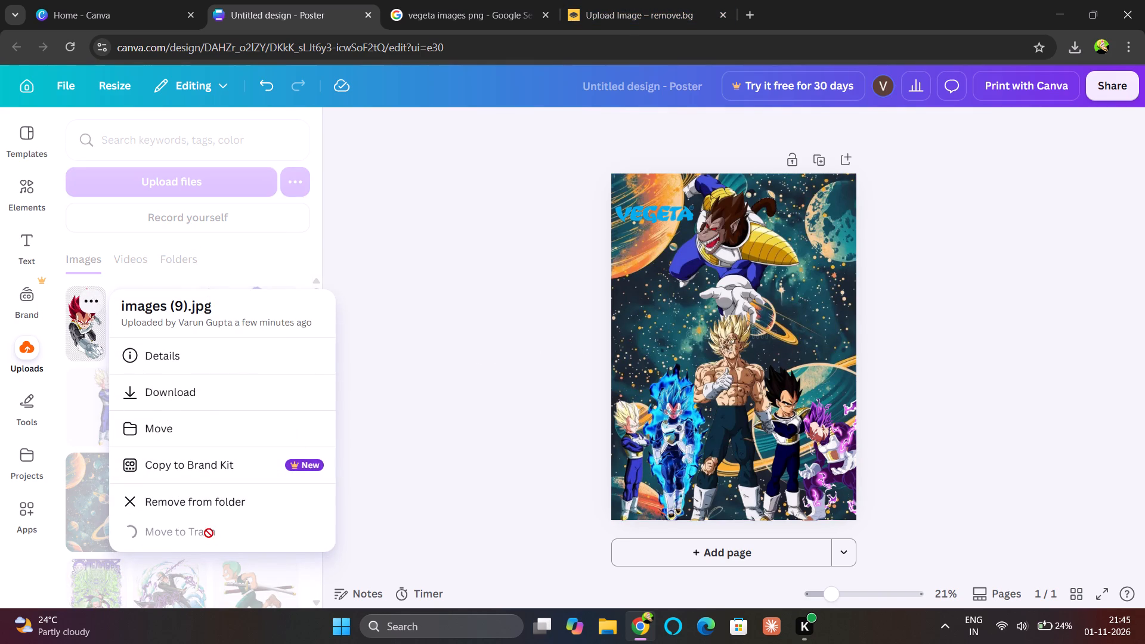
Switch to remove.bg, remove the background of images (9) from Downloads, and download the free preview cutout.
click(638, 7)
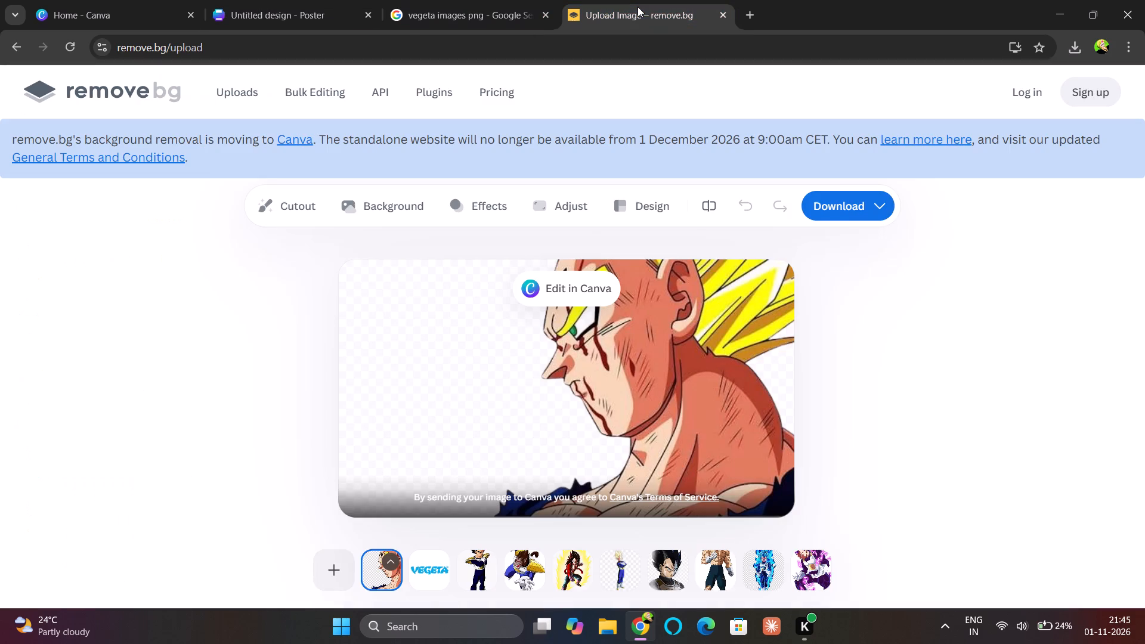
click(329, 561)
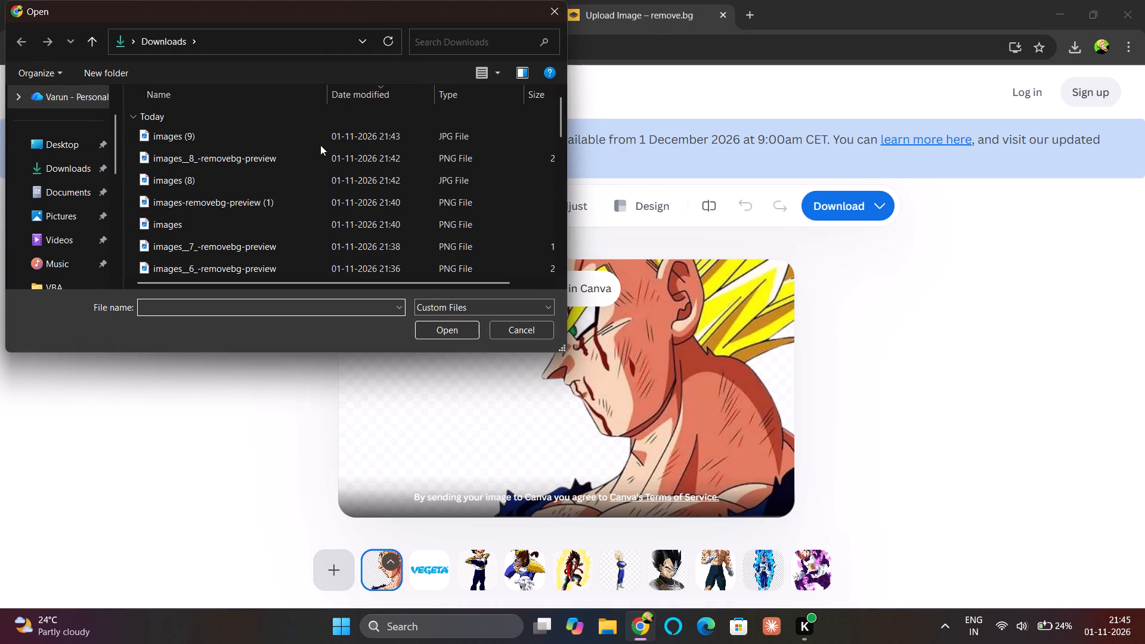
click(327, 138)
key(Return)
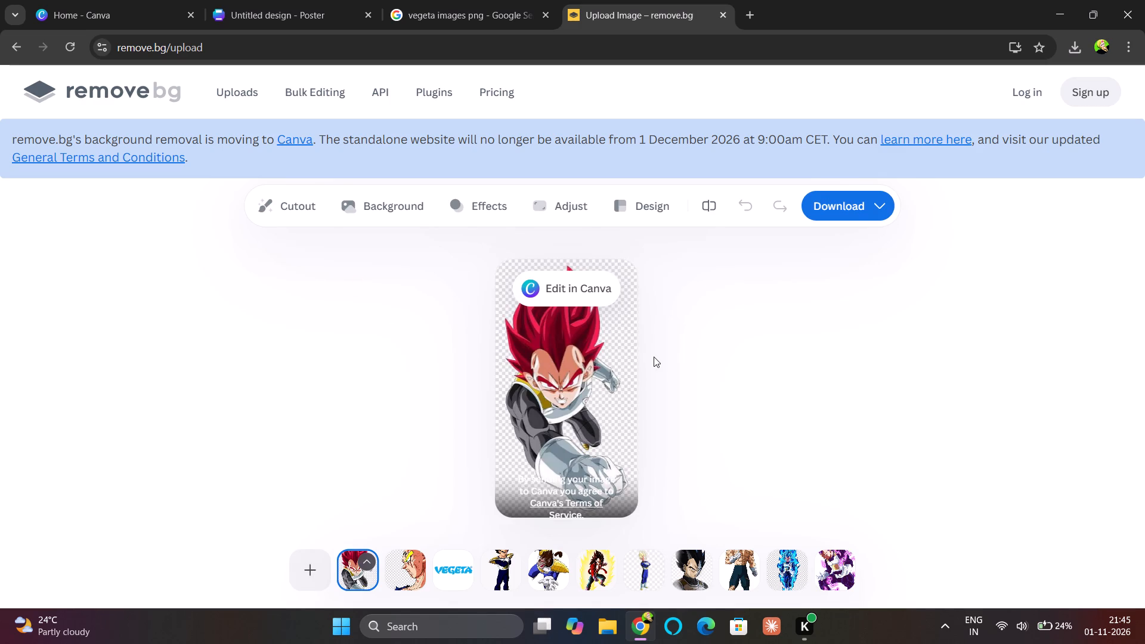
click(829, 203)
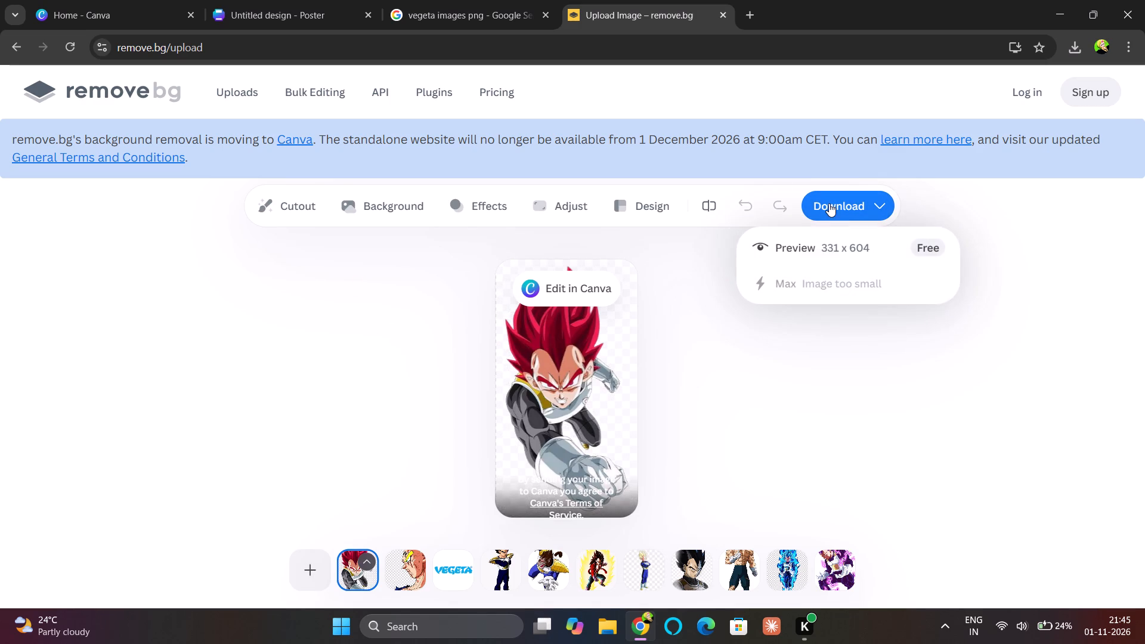
click(824, 253)
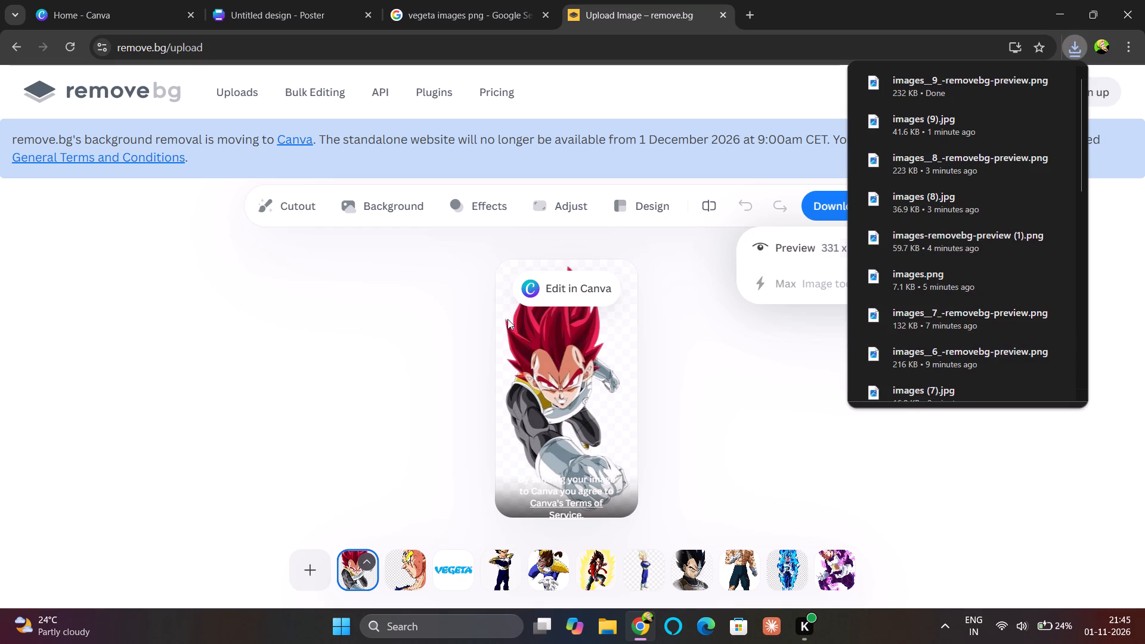
Switch to the Canva poster and upload the images__9_-removebg-preview file from Downloads.
click(313, 16)
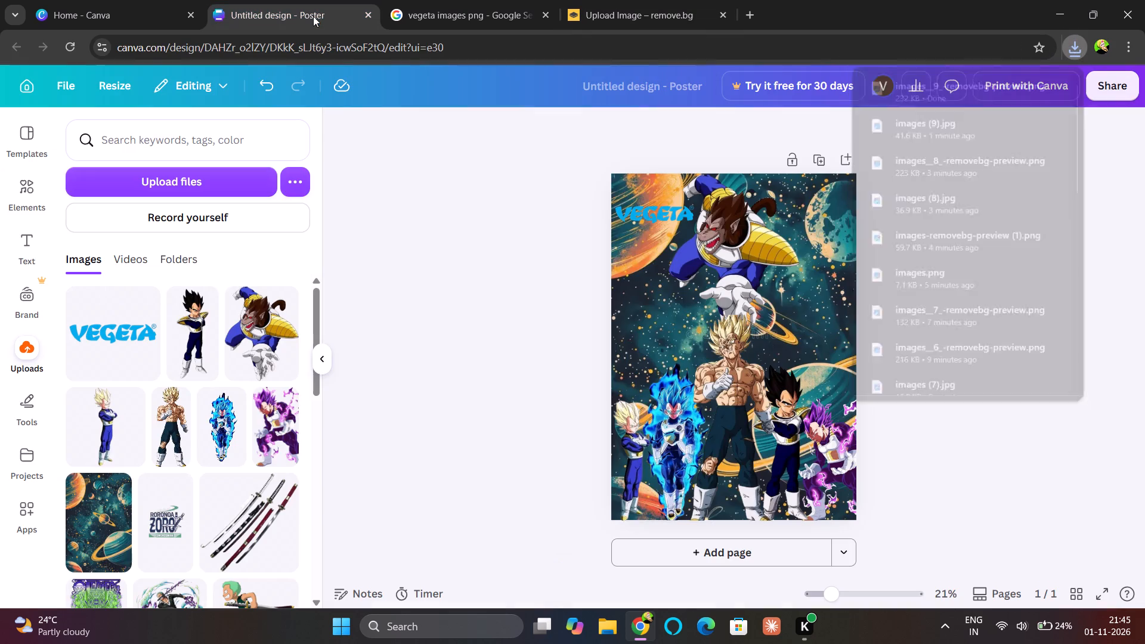
click(218, 182)
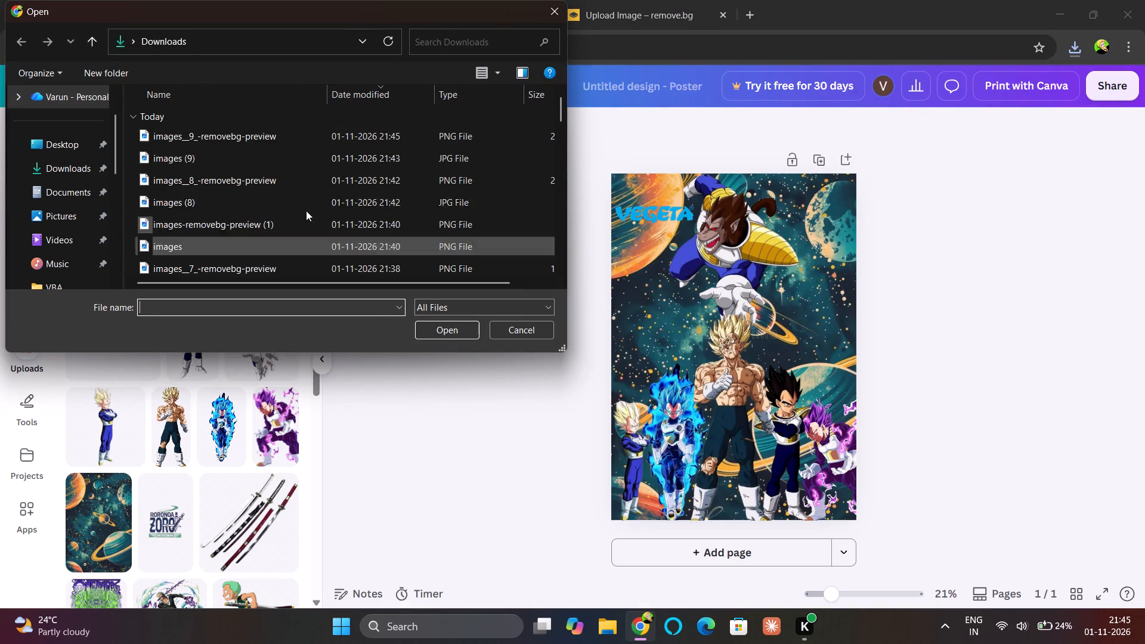
click(254, 140)
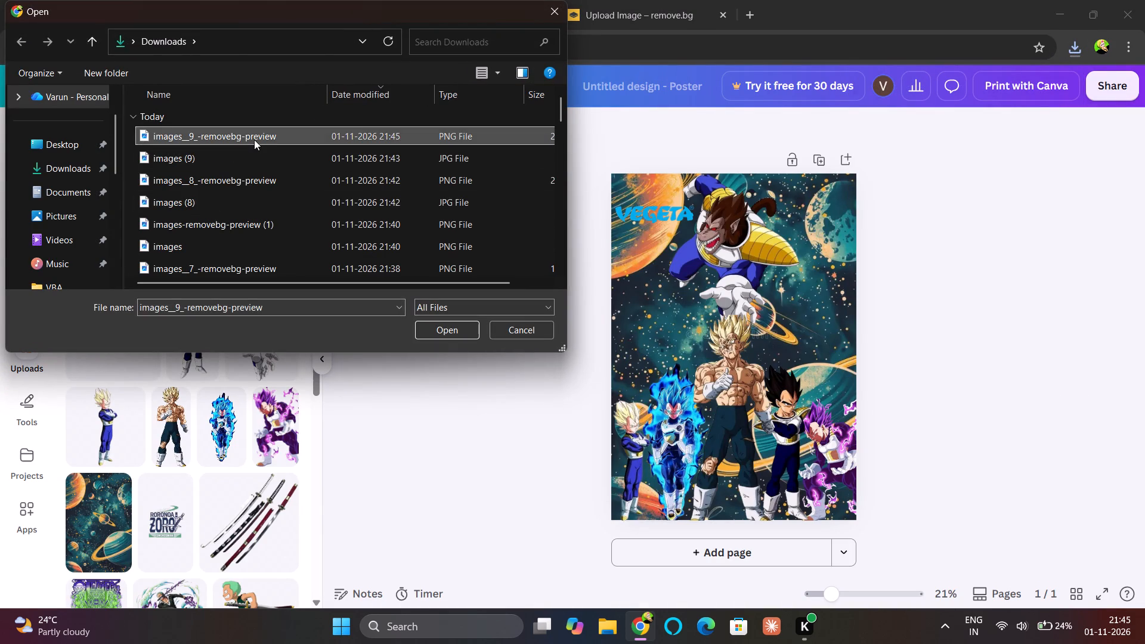
key(Return)
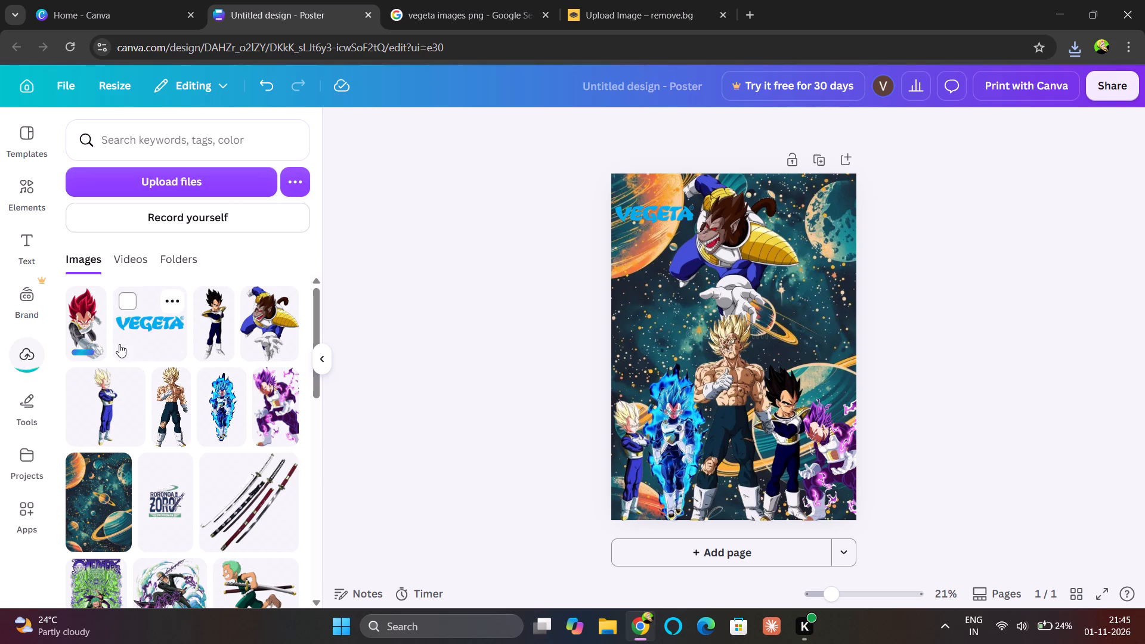
Add the red-haired Vegeta cutout, shrunk to about two-thirds size, at the poster's left edge between the VEGETA logo and the blue-flame figure.
click(92, 324)
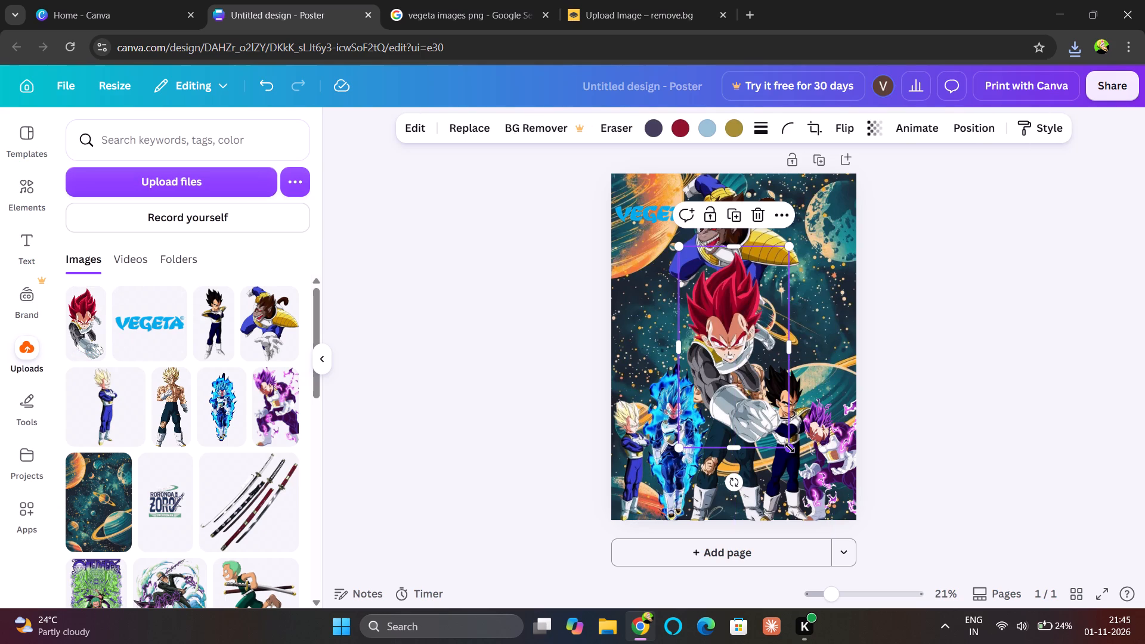
drag(790, 448, 746, 380)
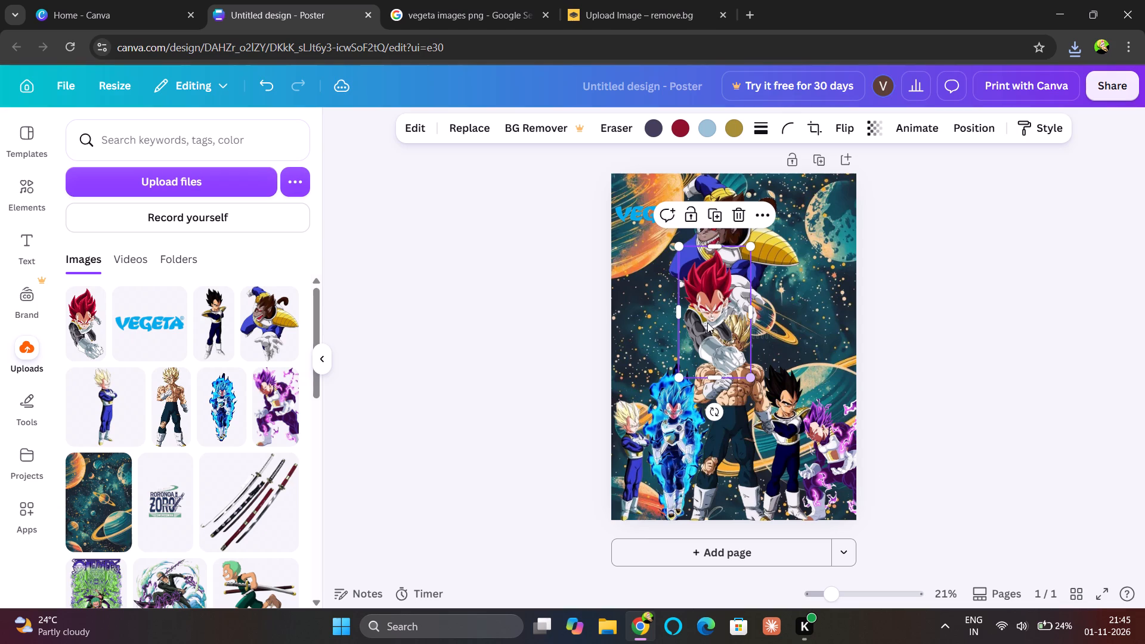
drag(700, 312, 633, 318)
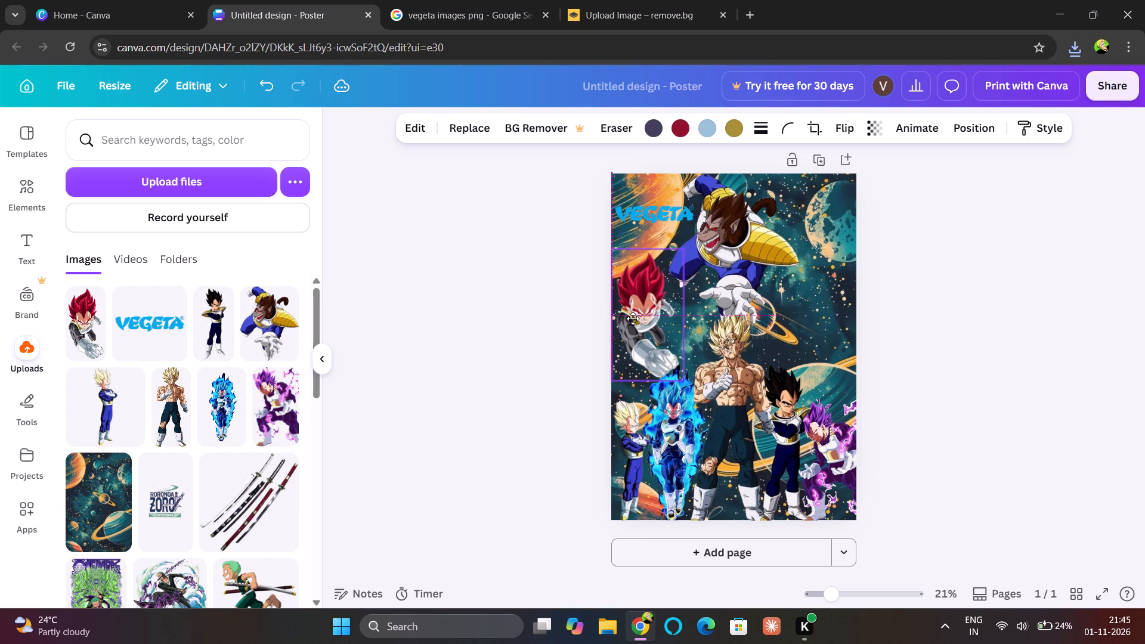
drag(633, 318, 632, 318)
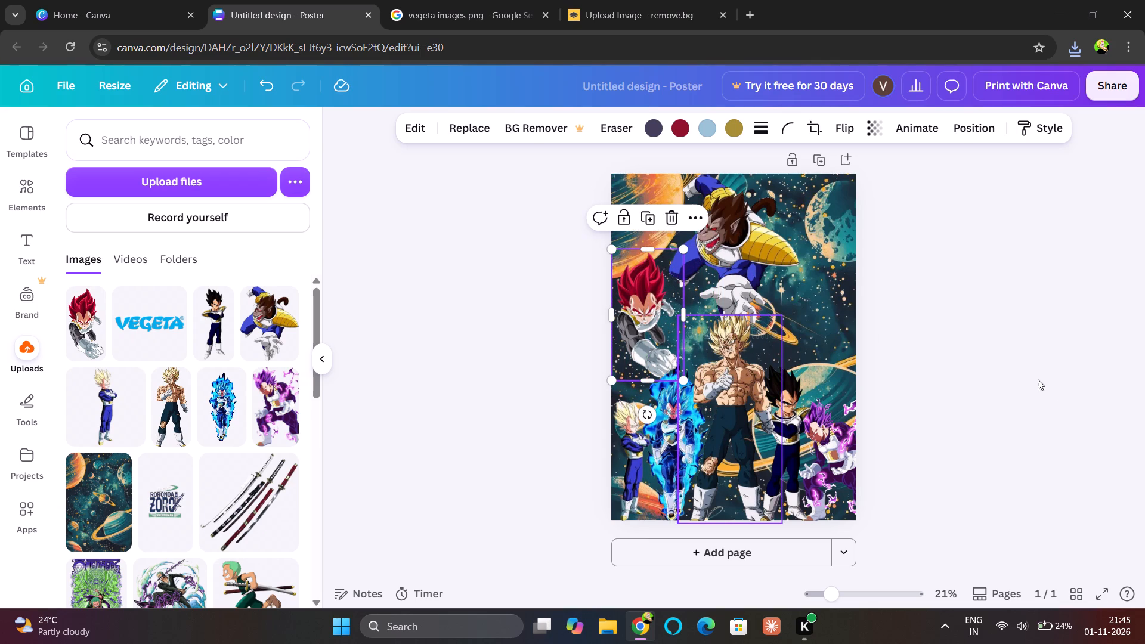
click(1015, 355)
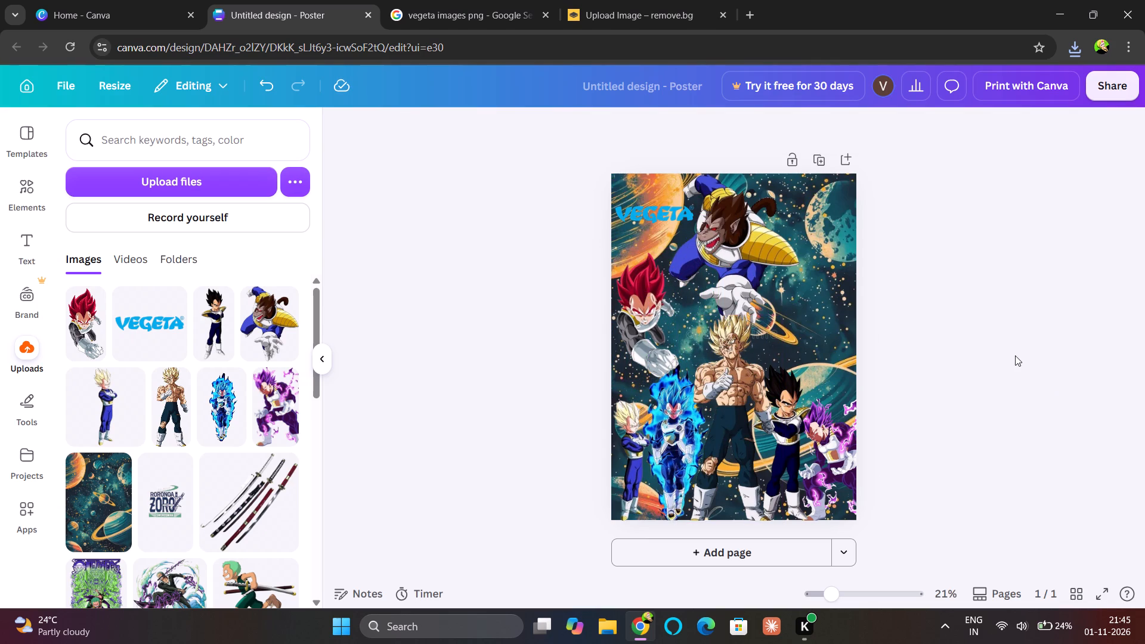
Switch to the "vegeta images png" Google image results and browse them for another Vegeta figure that suits the poster.
click(411, 10)
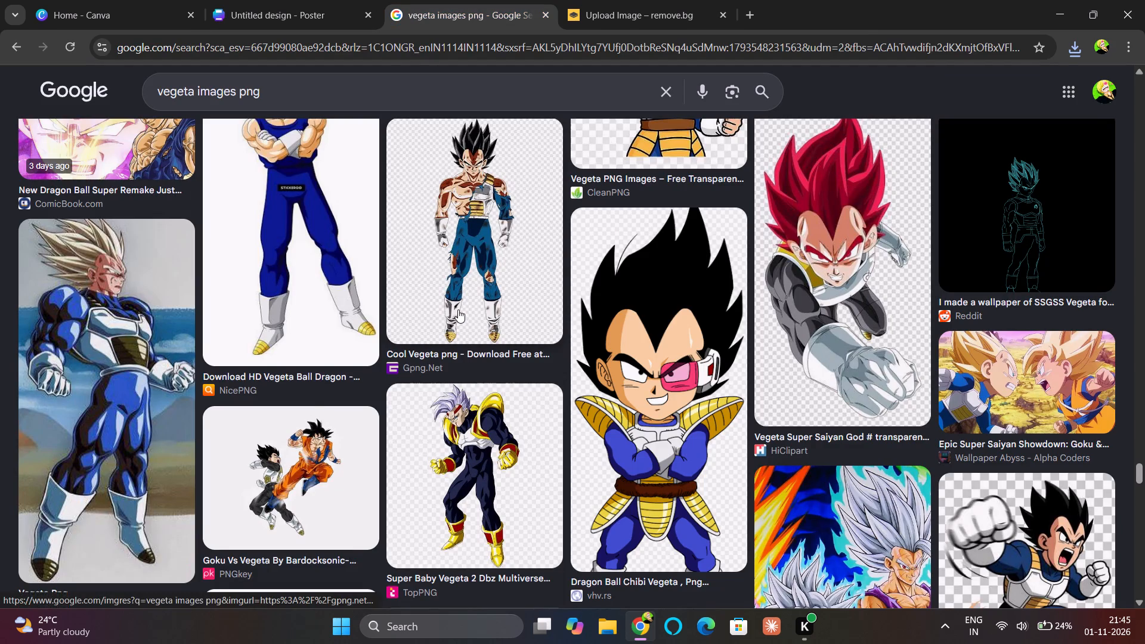
scroll(458, 309, down, 2)
scroll(458, 309, up, 2)
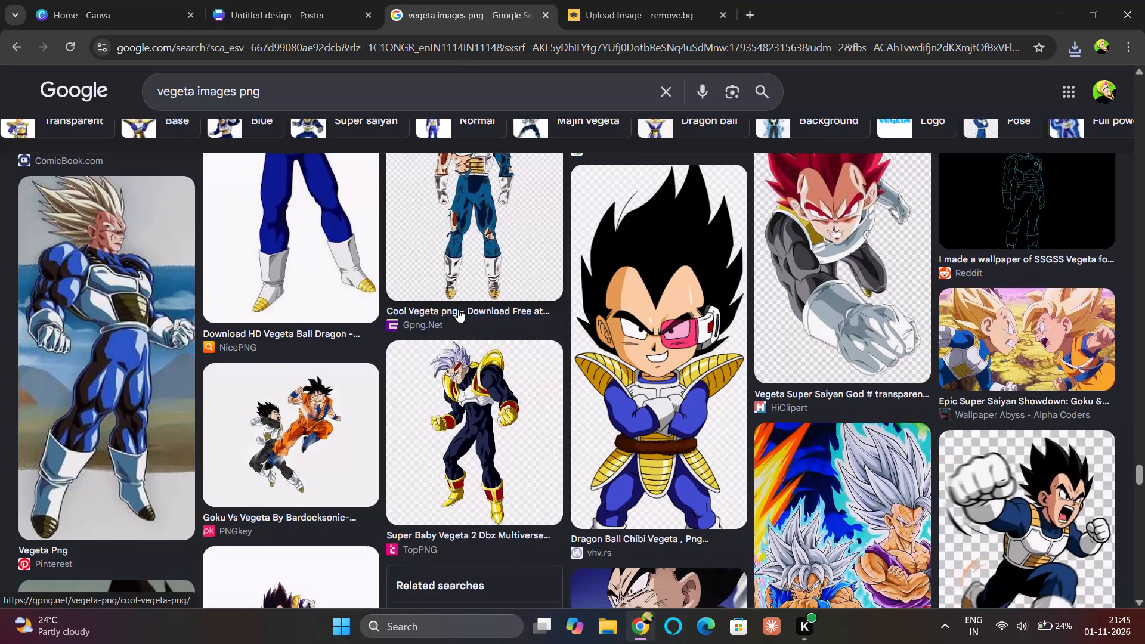
scroll(458, 309, up, 1)
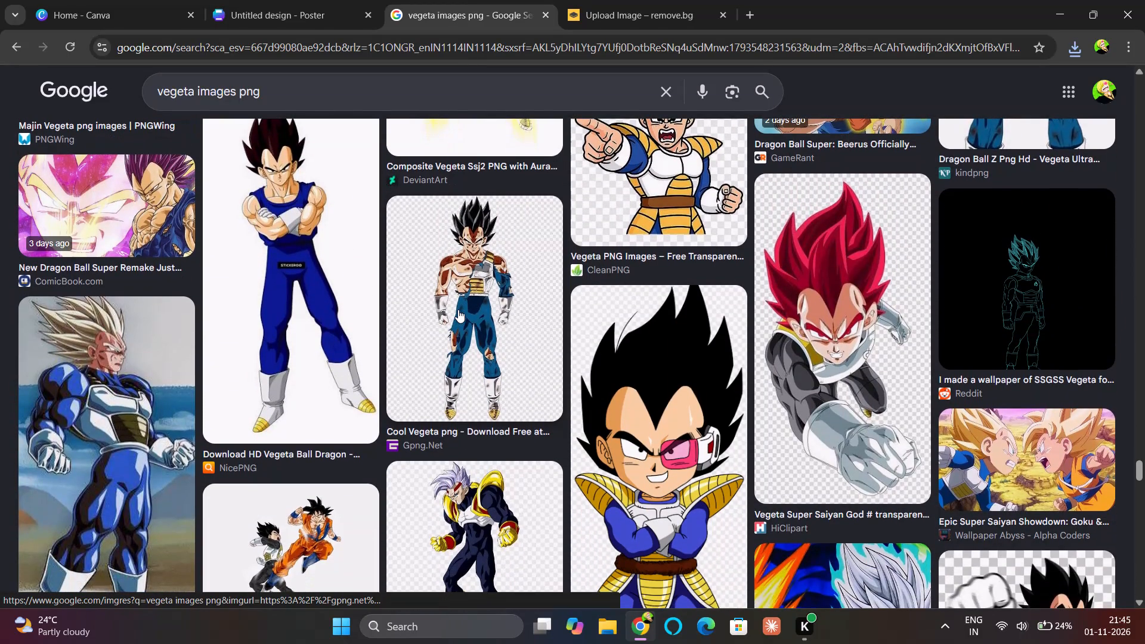
click(310, 0)
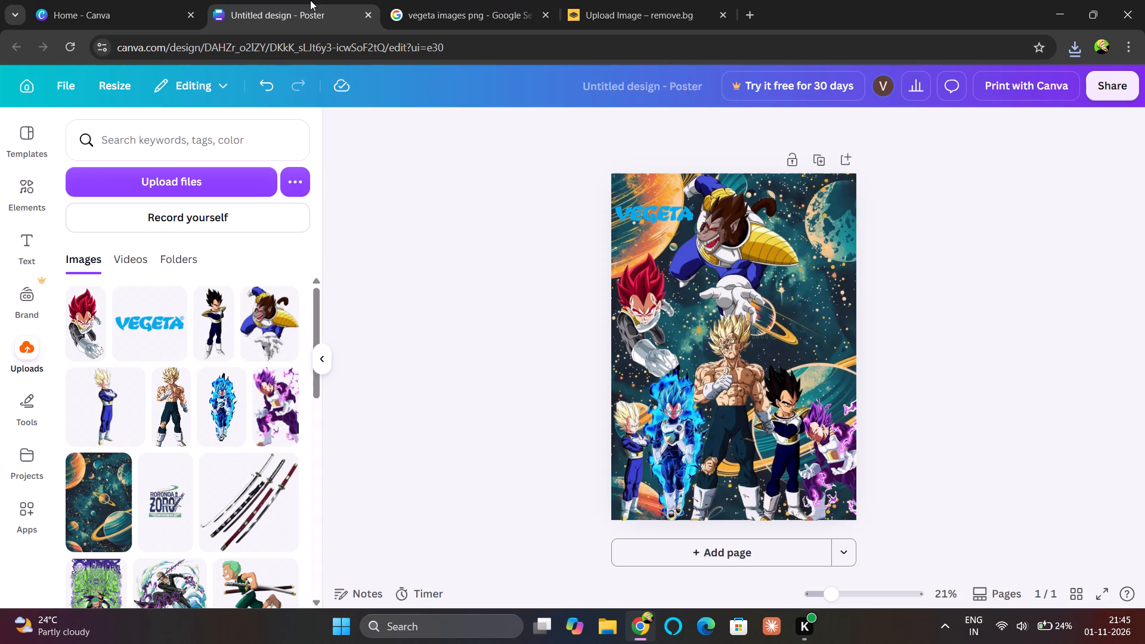
click(465, 10)
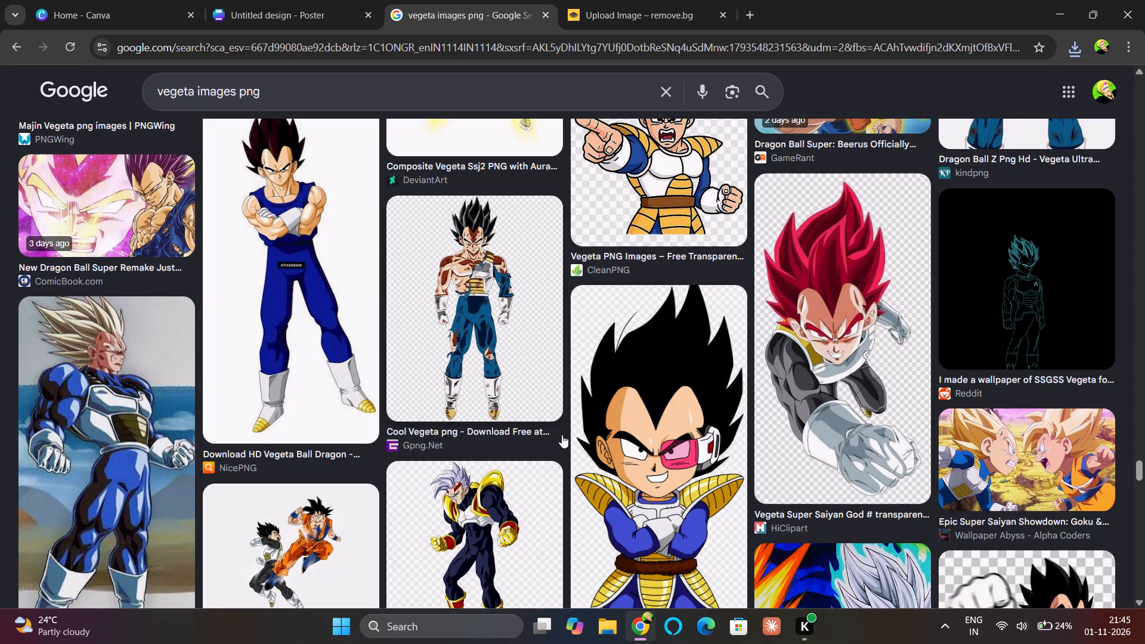
scroll(562, 435, down, 6)
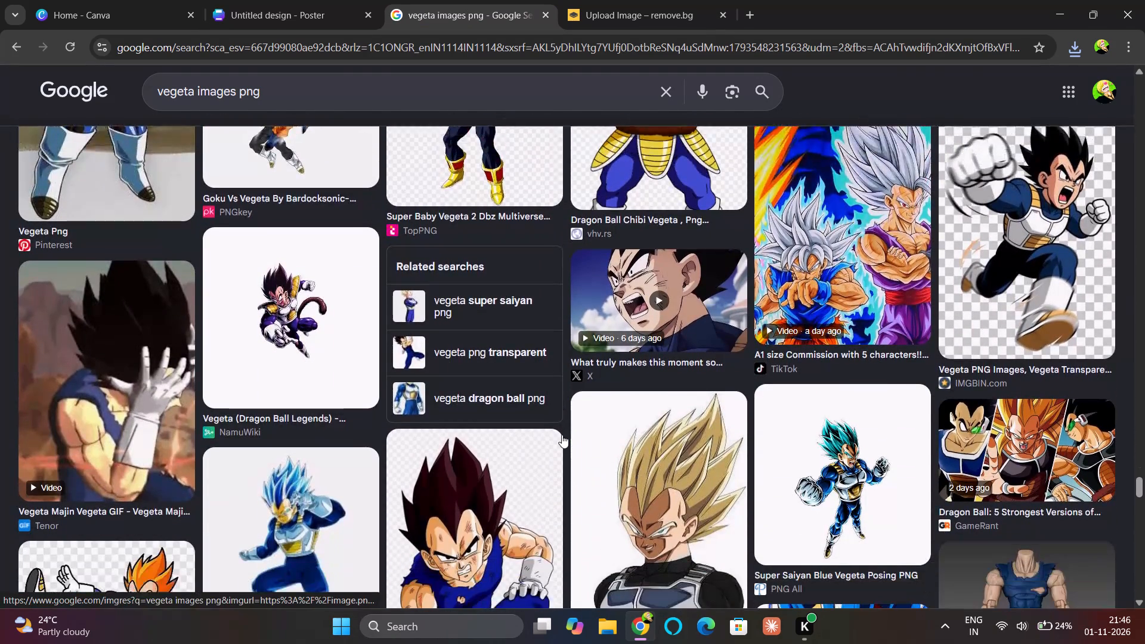
scroll(562, 435, down, 9)
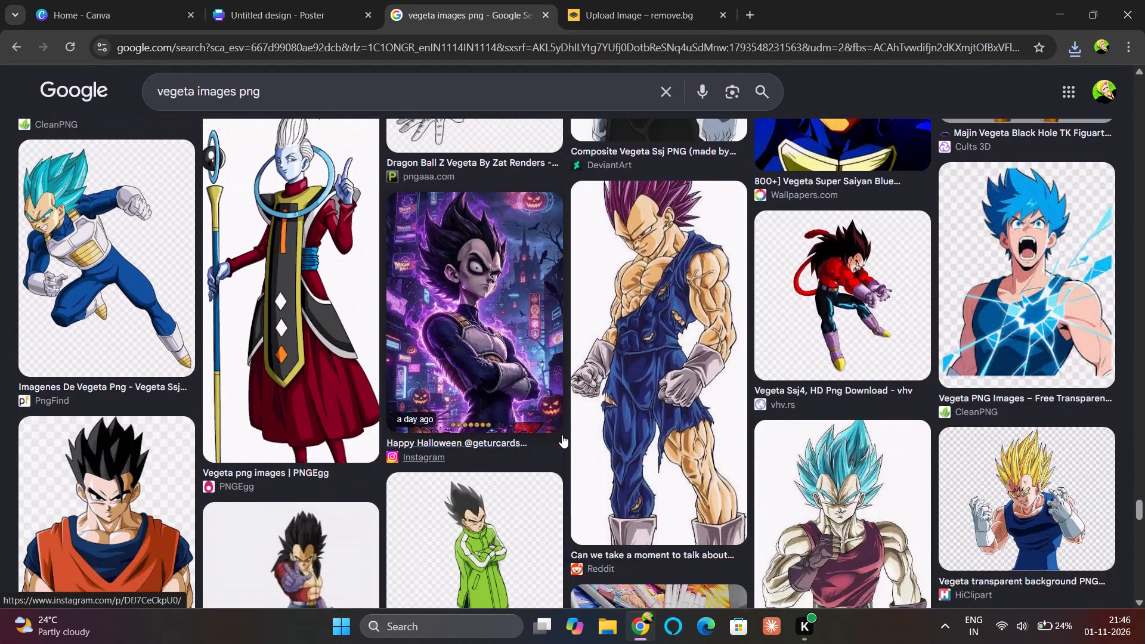
scroll(562, 435, down, 4)
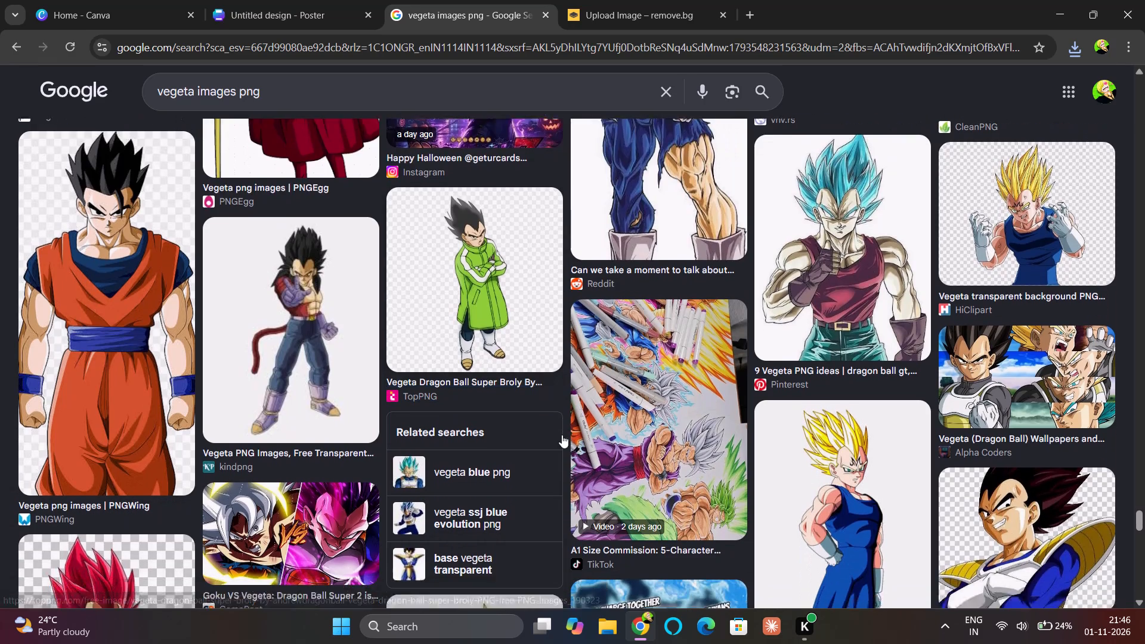
scroll(562, 435, down, 3)
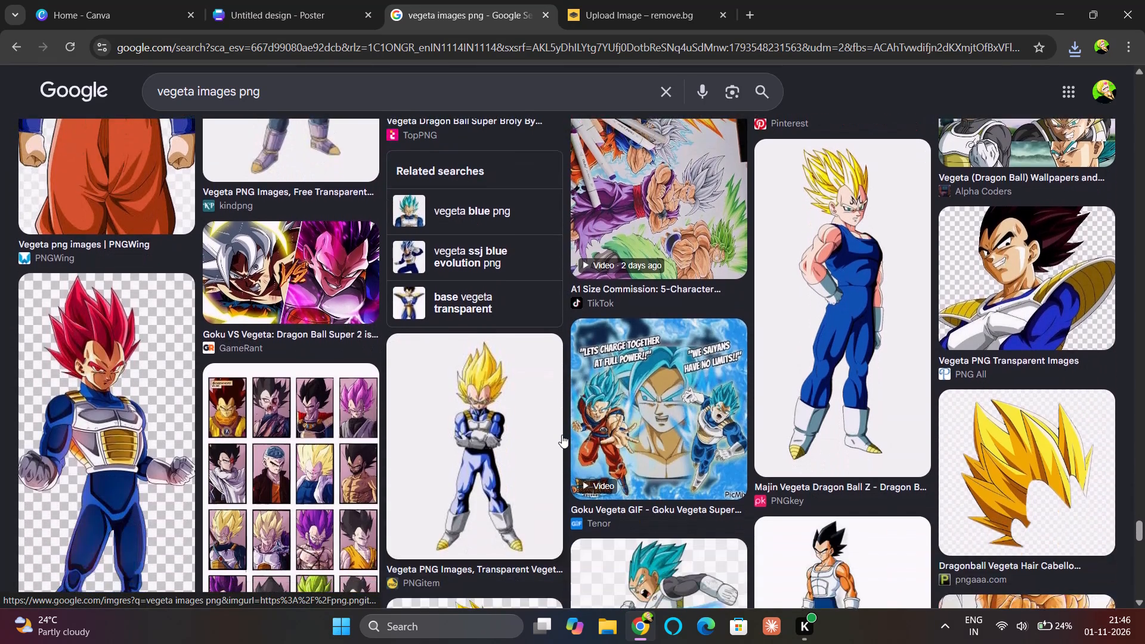
scroll(562, 435, down, 3)
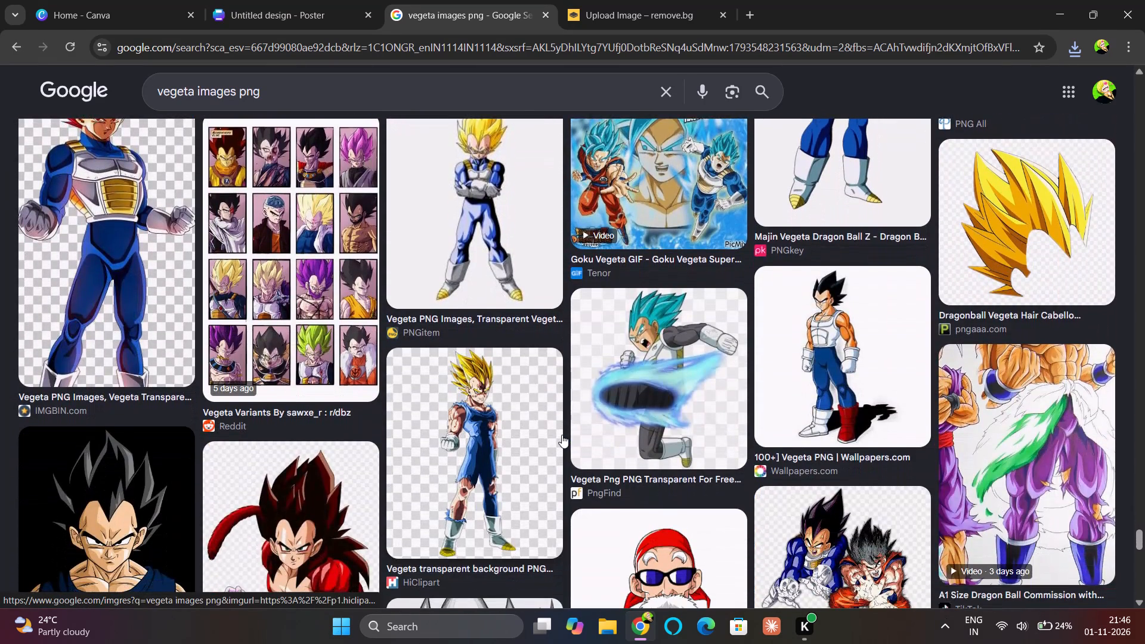
scroll(562, 435, down, 3)
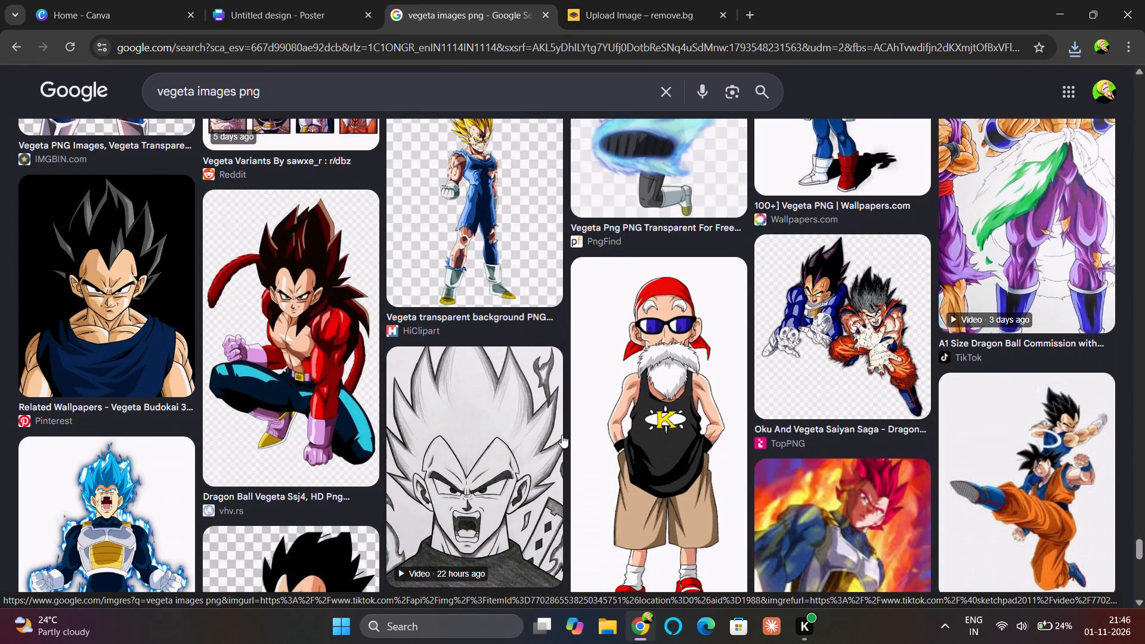
scroll(562, 435, down, 2)
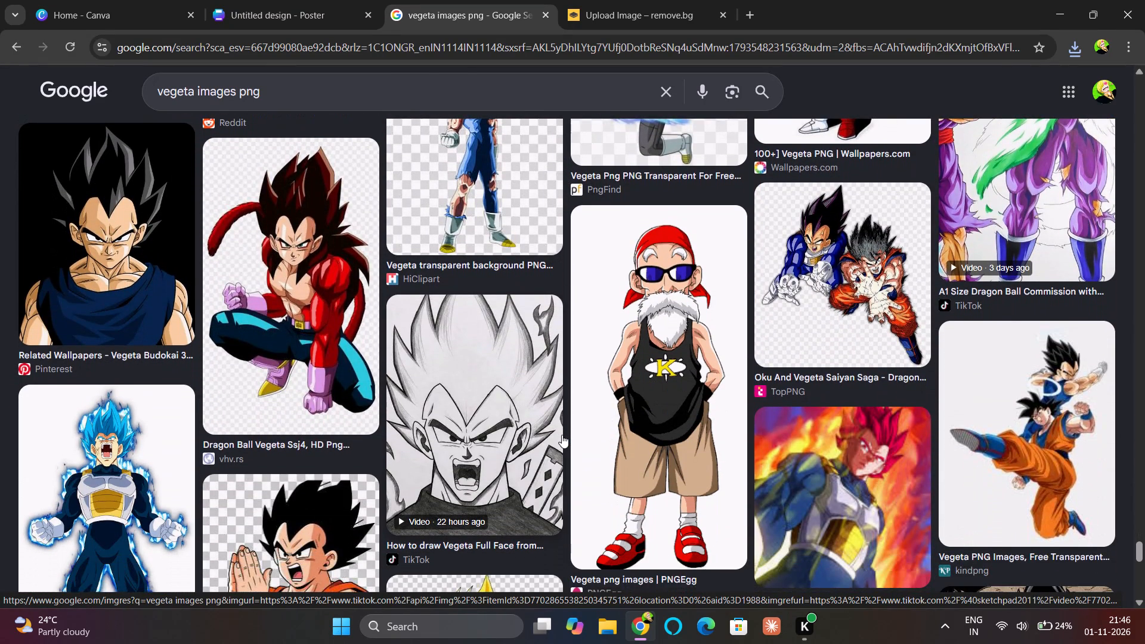
scroll(562, 435, down, 3)
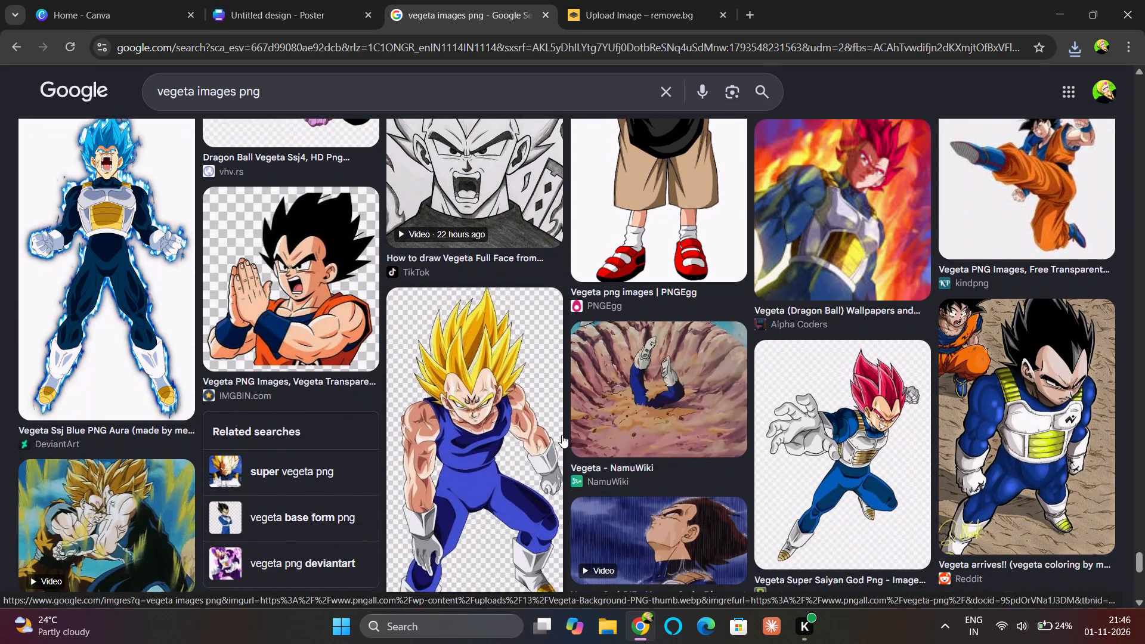
scroll(562, 435, down, 3)
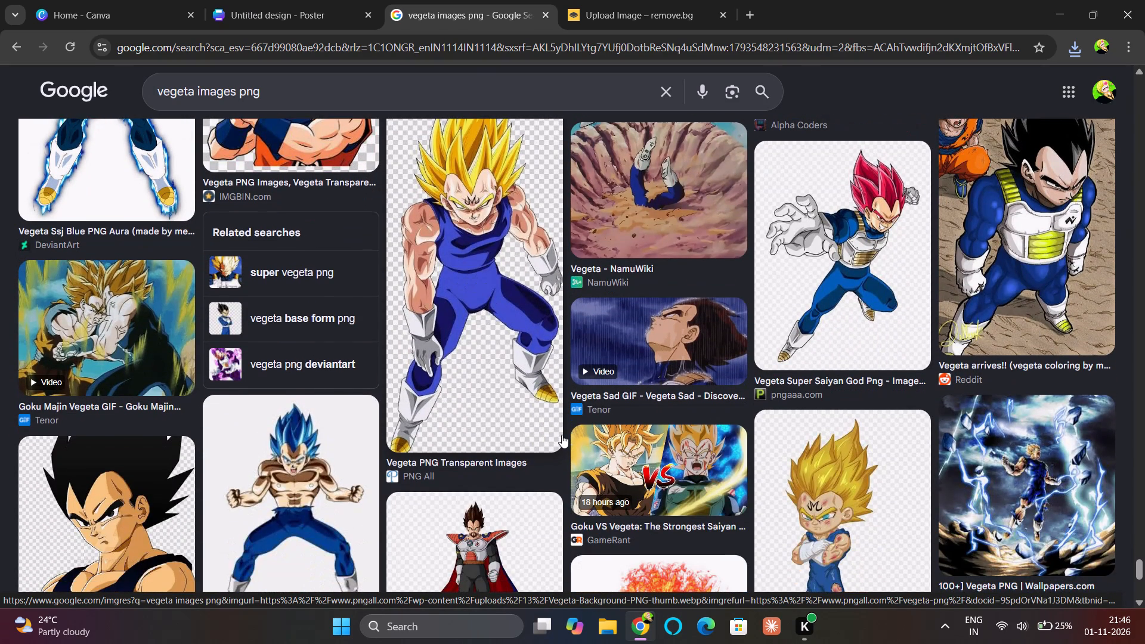
scroll(562, 435, down, 2)
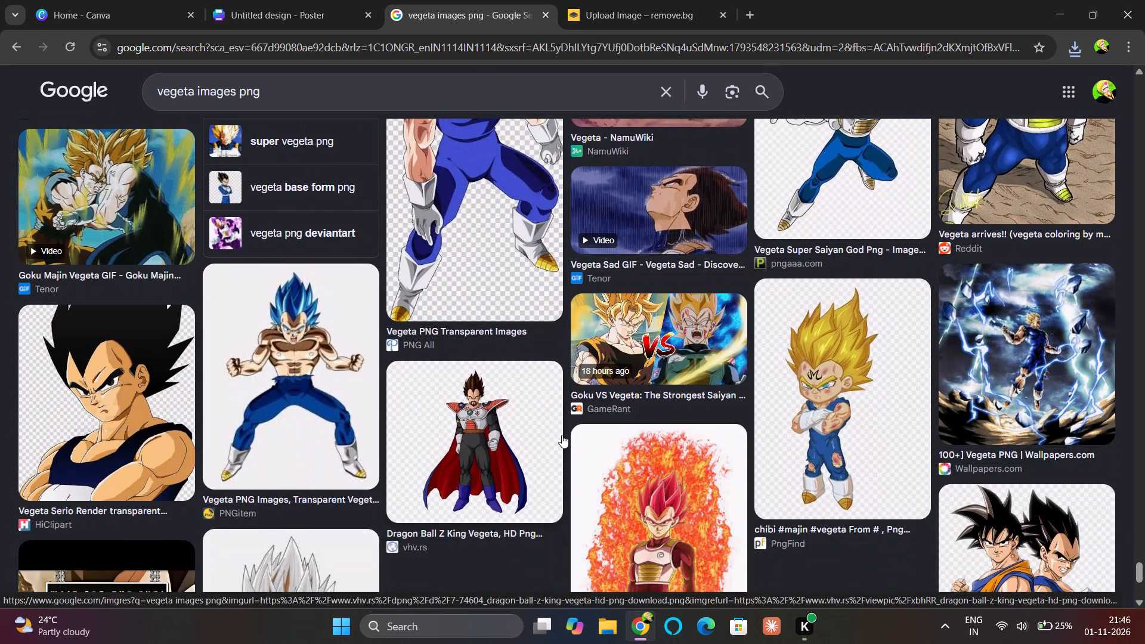
scroll(562, 435, down, 2)
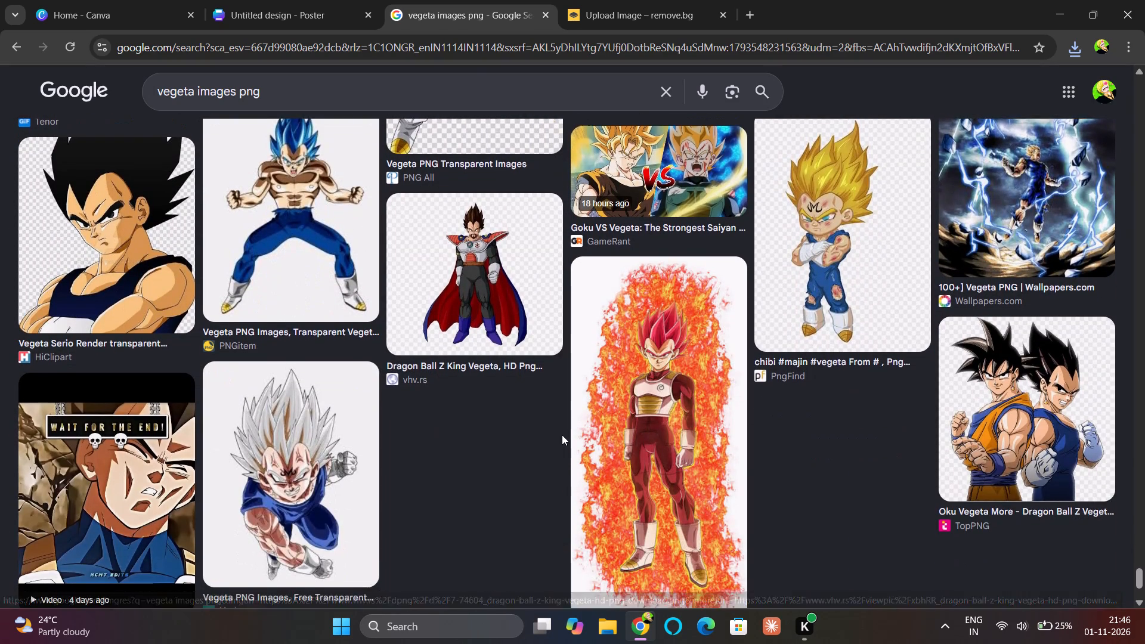
scroll(562, 435, down, 1)
scroll(562, 435, up, 12)
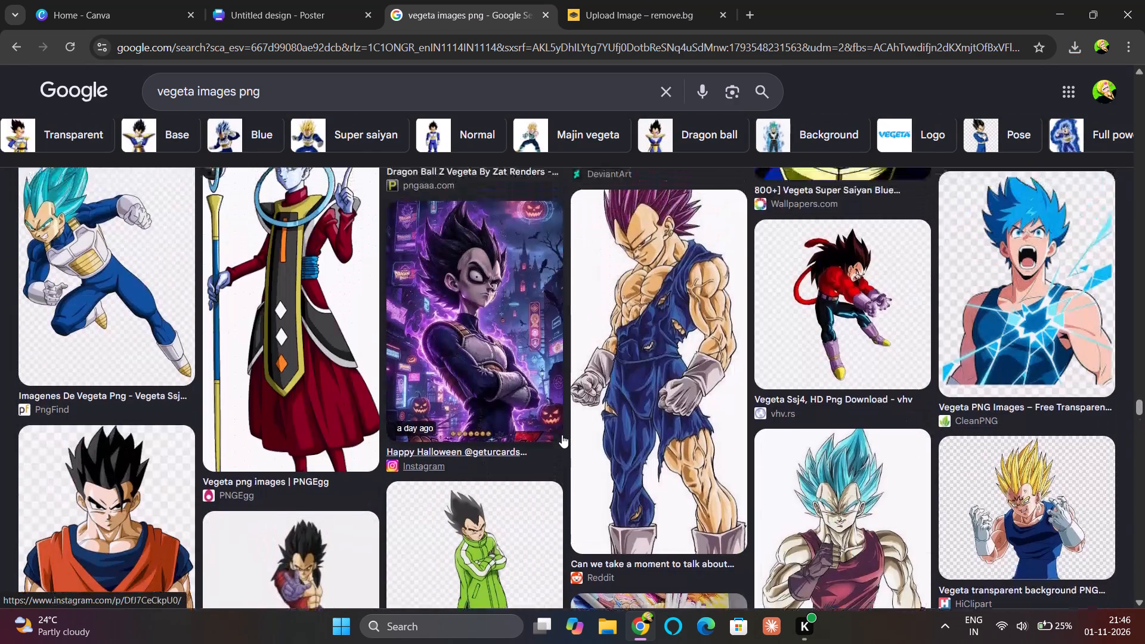
scroll(562, 435, up, 4)
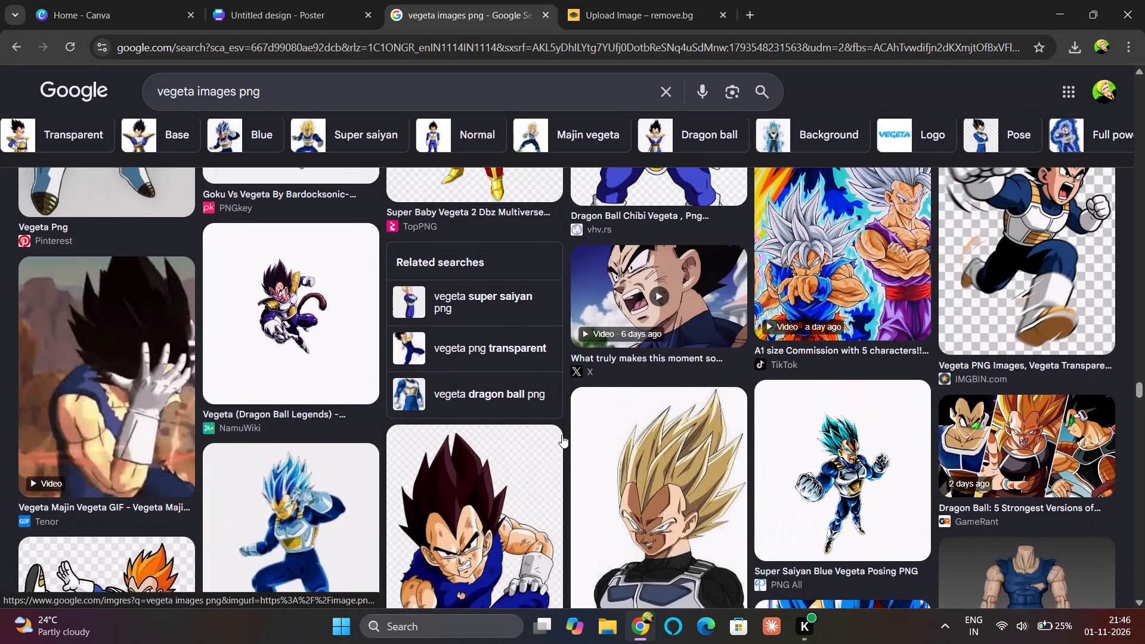
scroll(562, 435, up, 4)
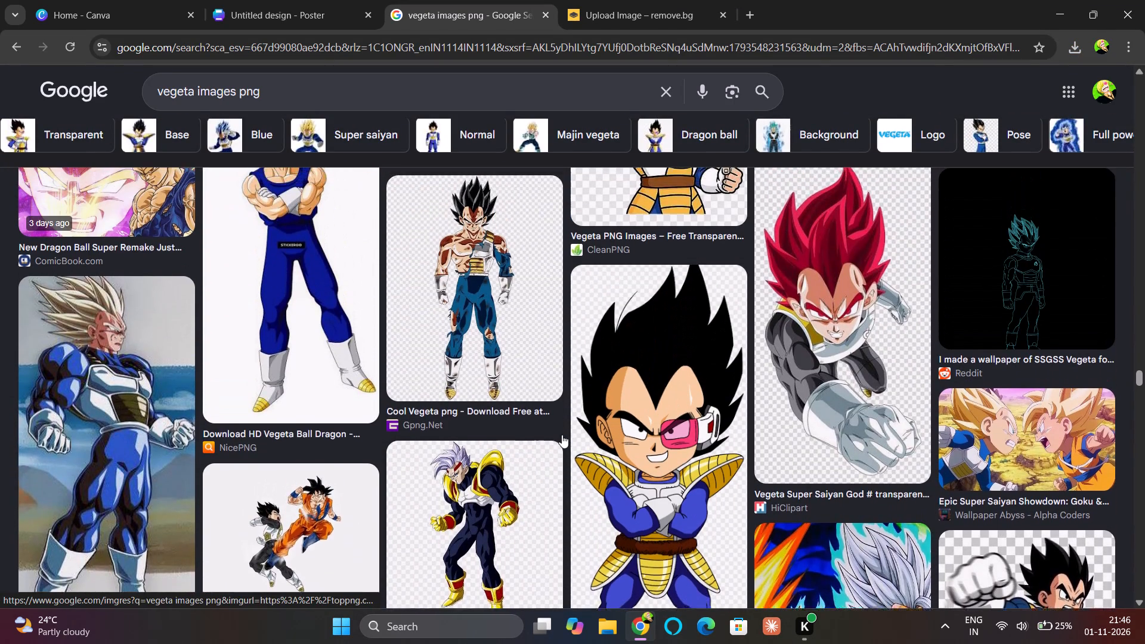
scroll(562, 435, up, 1)
Save the Gpng.Net "Cool Vegeta png" image of battle-damaged Vegeta to Downloads as images (10).jpg.
right_click(514, 357)
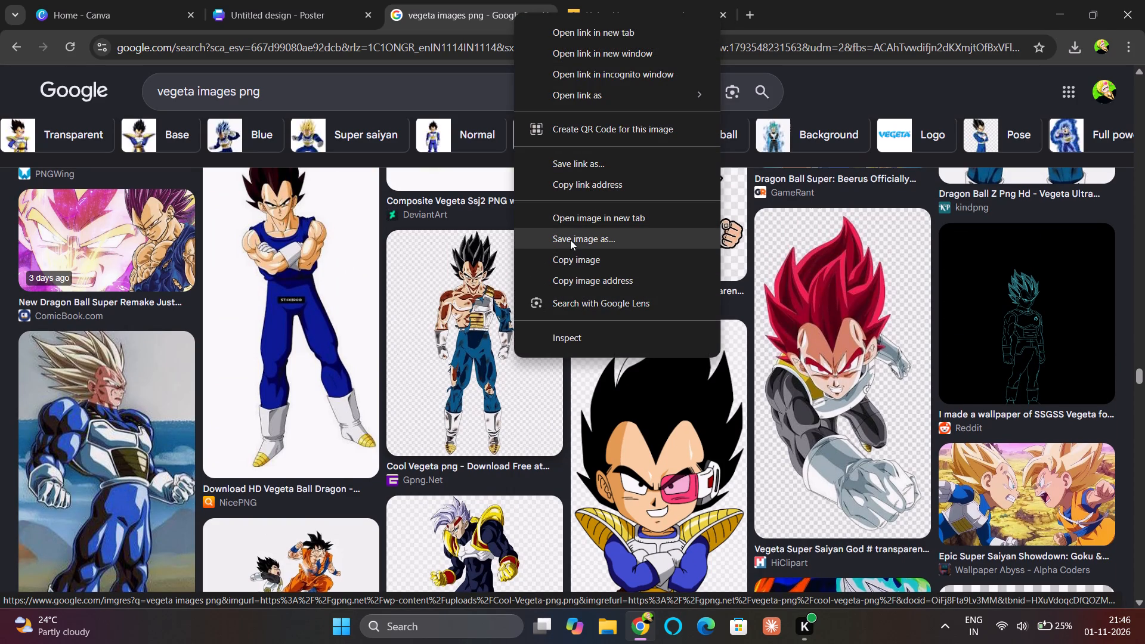
click(570, 240)
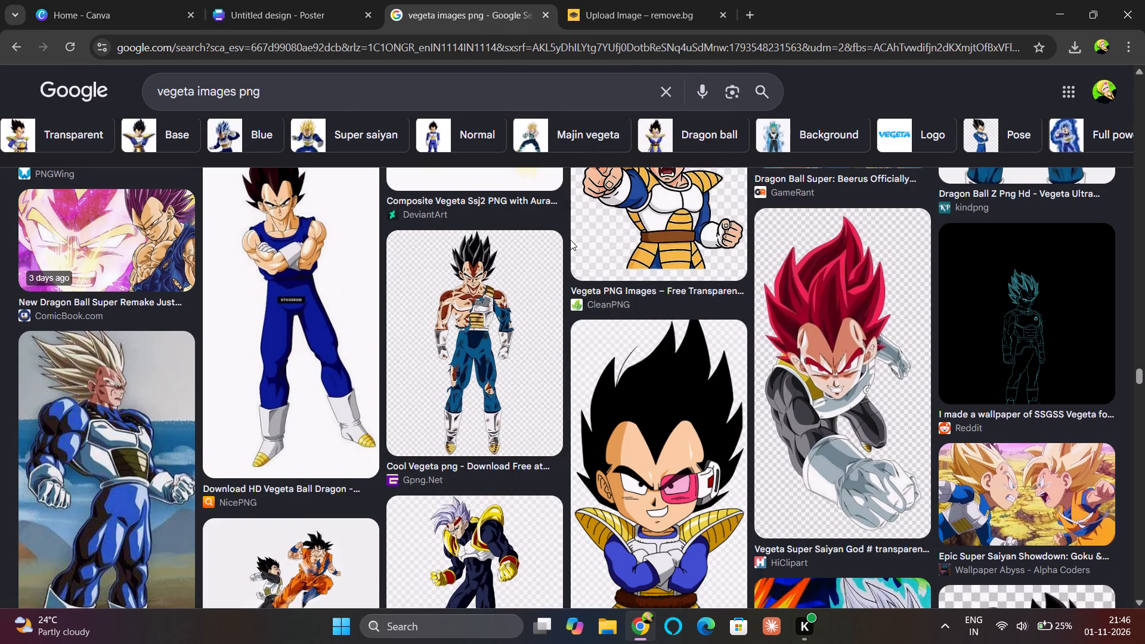
key(Return)
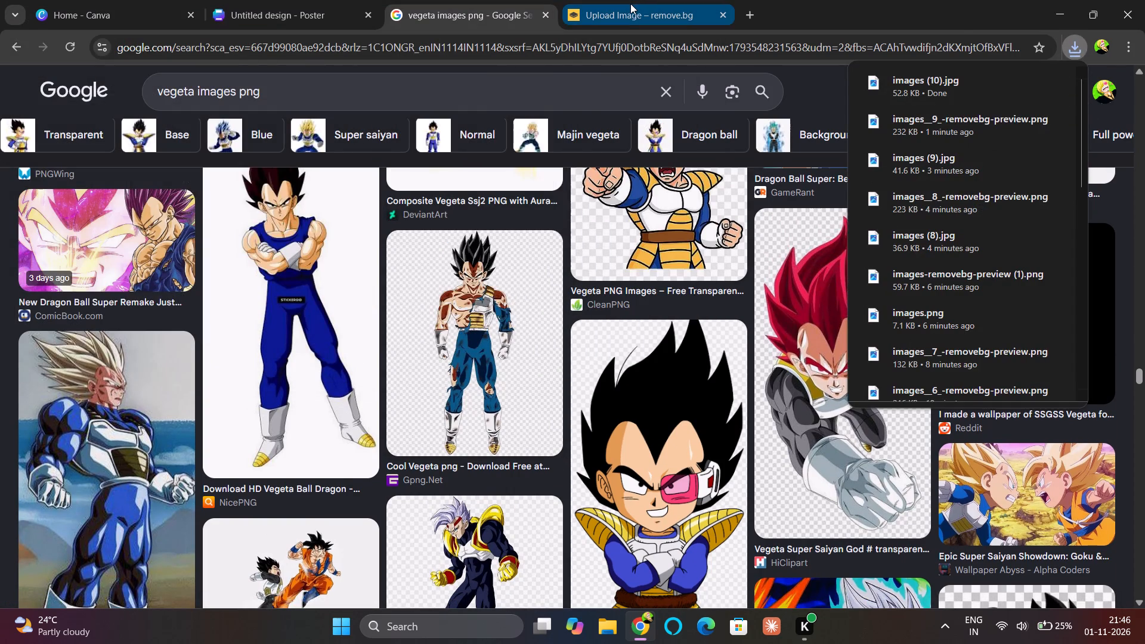
Switch to remove.bg, remove the background of images (10) from Downloads, and download the free preview cutout.
click(630, 4)
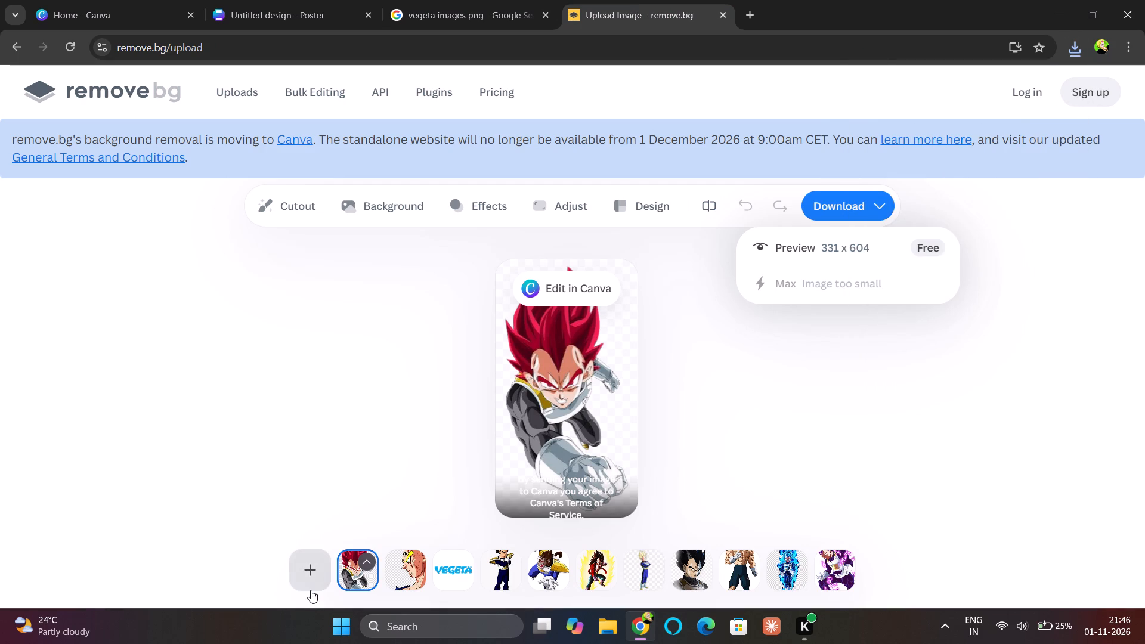
click(311, 590)
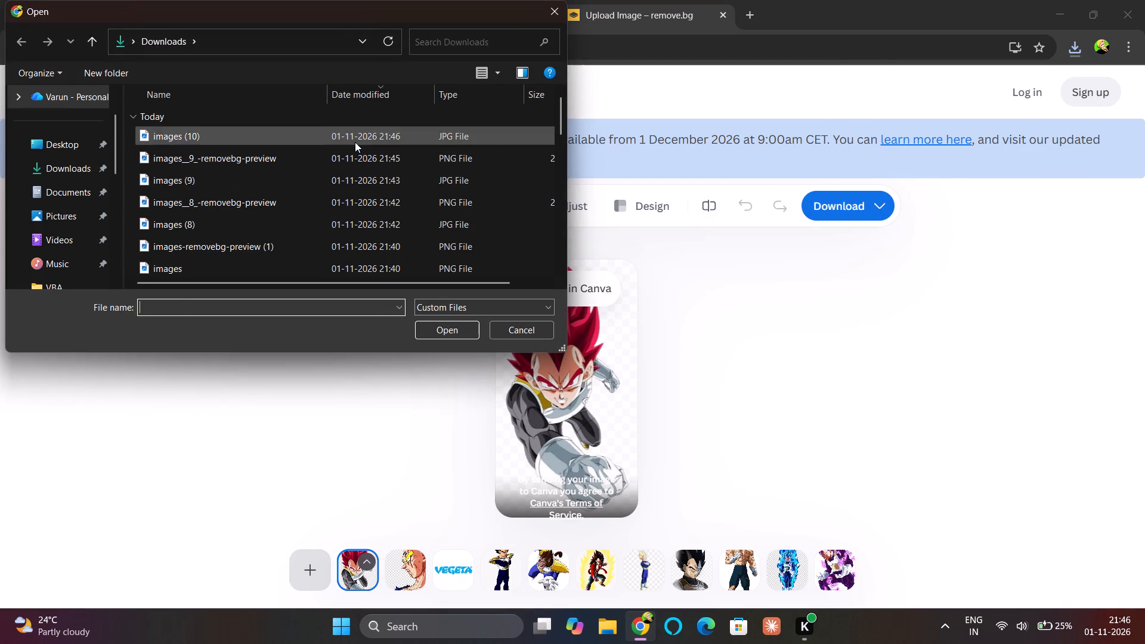
click(355, 142)
key(Return)
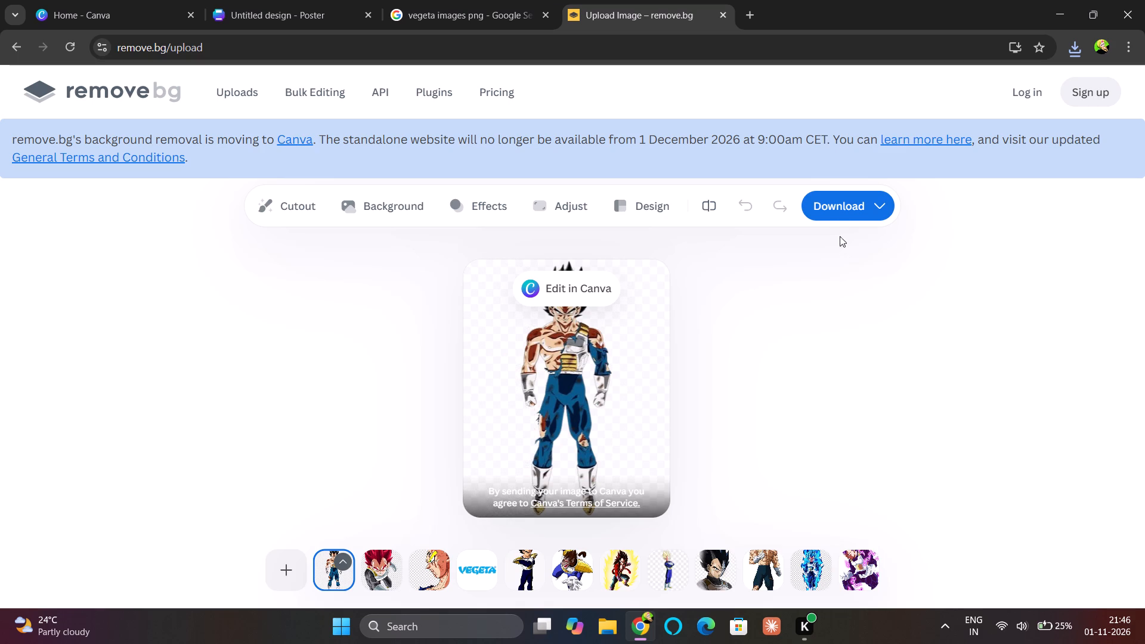
click(840, 207)
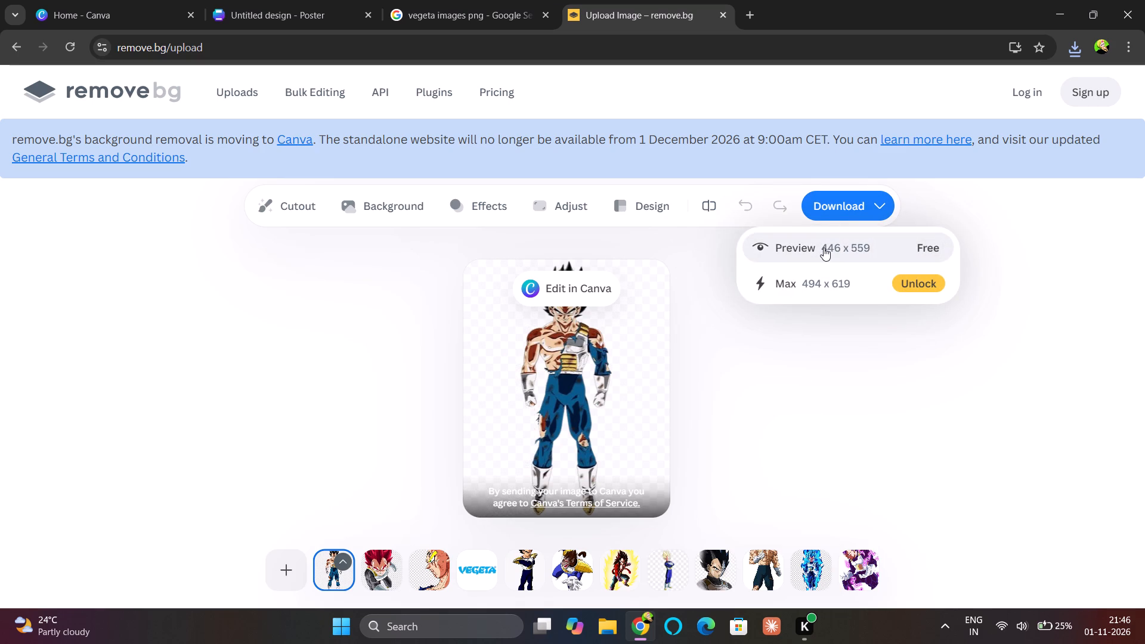
click(824, 247)
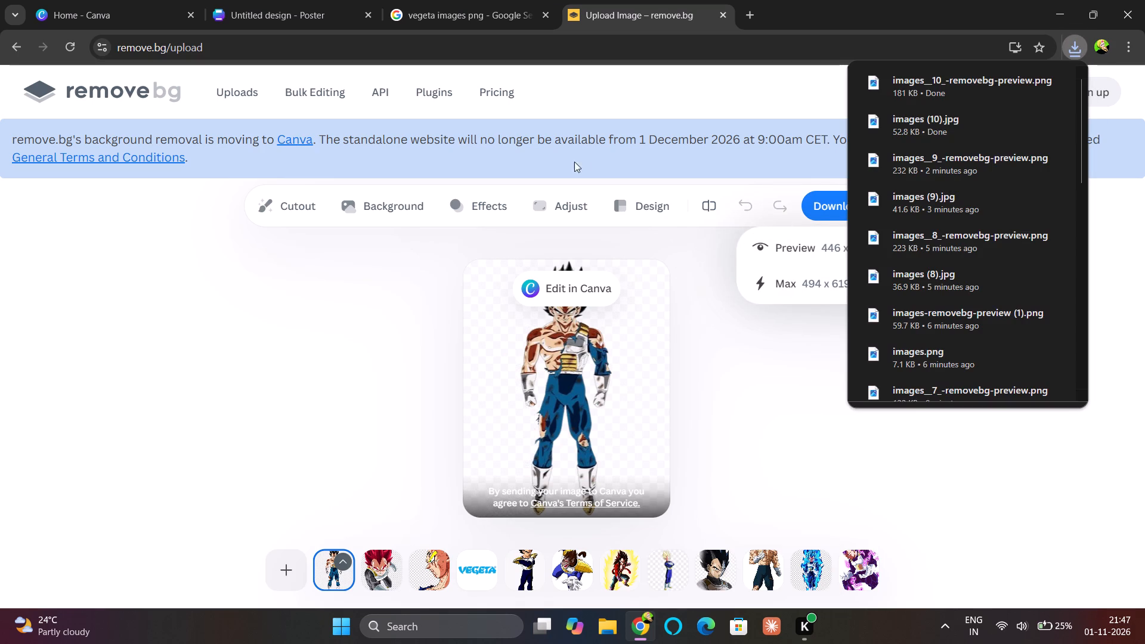
Switch to the Canva poster and upload the images__10_-removebg-preview file from Downloads.
click(332, 27)
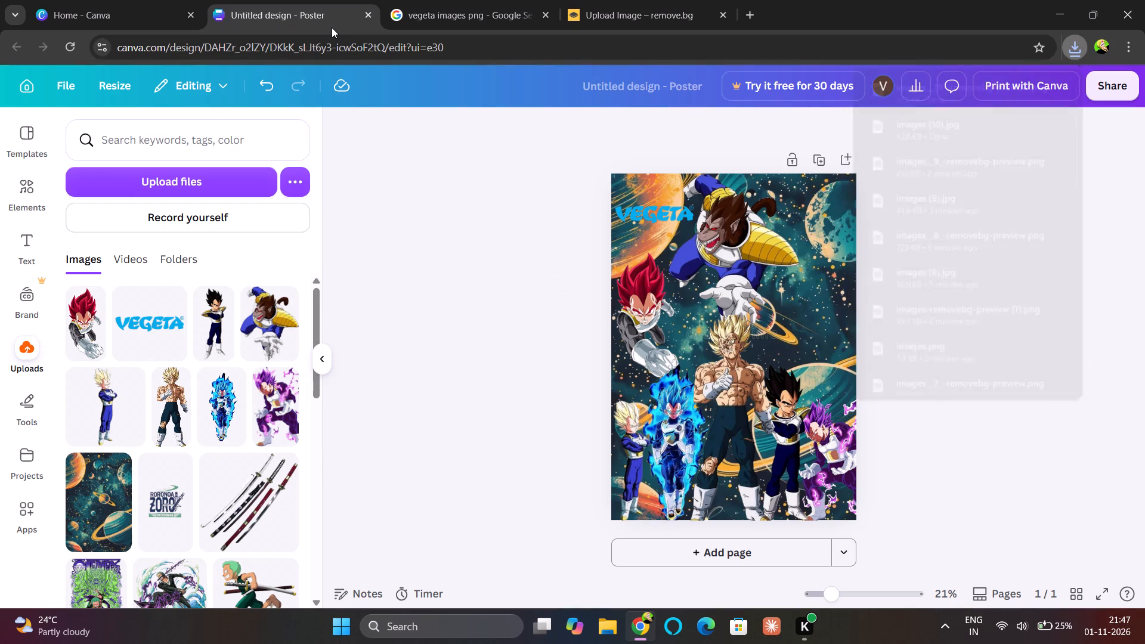
click(252, 187)
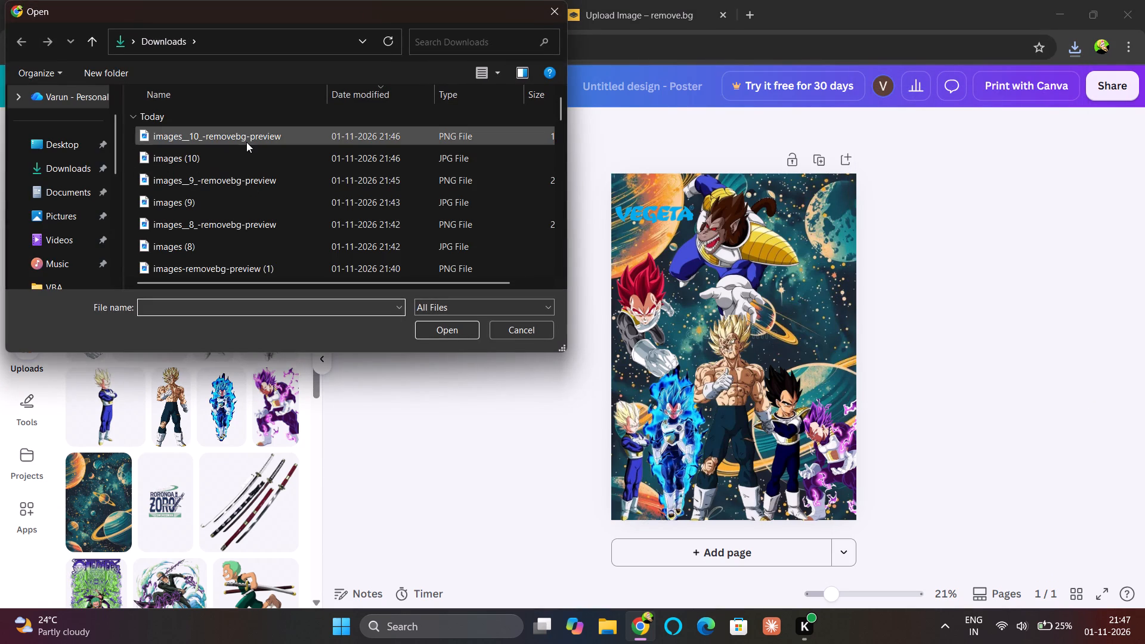
click(246, 142)
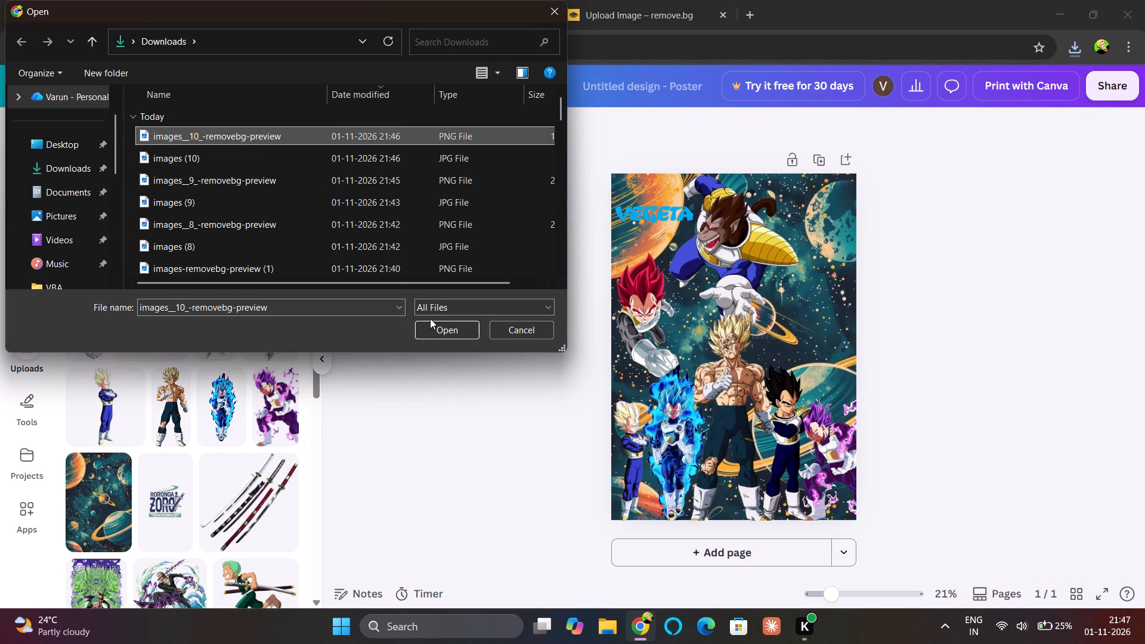
click(440, 330)
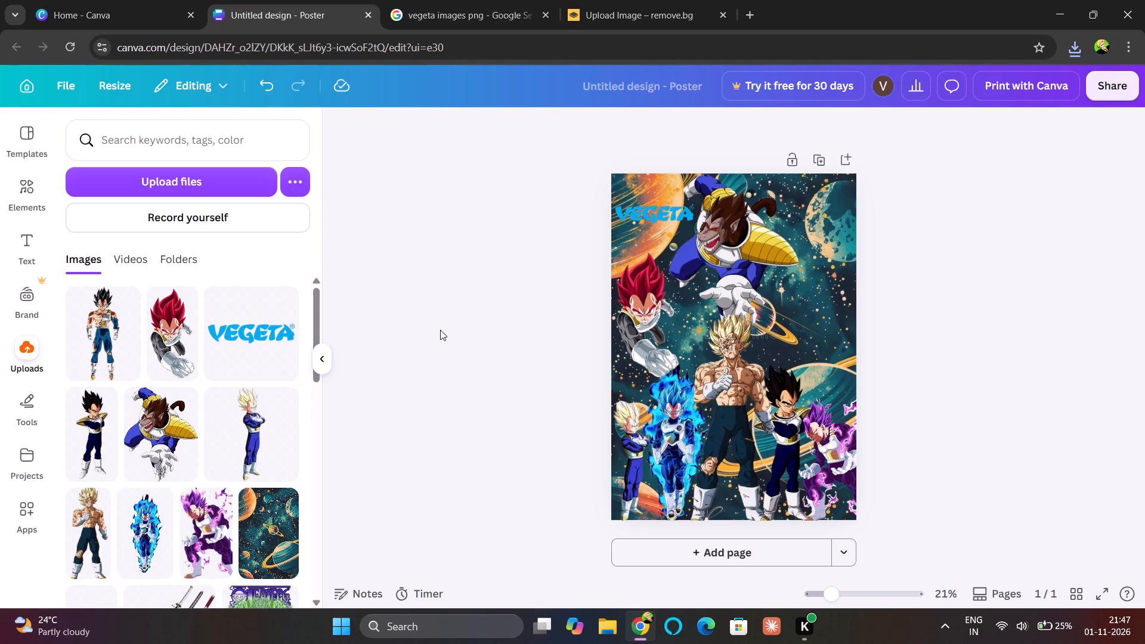
Add the battle-damaged Vegeta cutout, shrunk to about four-fifths size, near the poster's right edge above the dark-haired armoured figure.
click(85, 343)
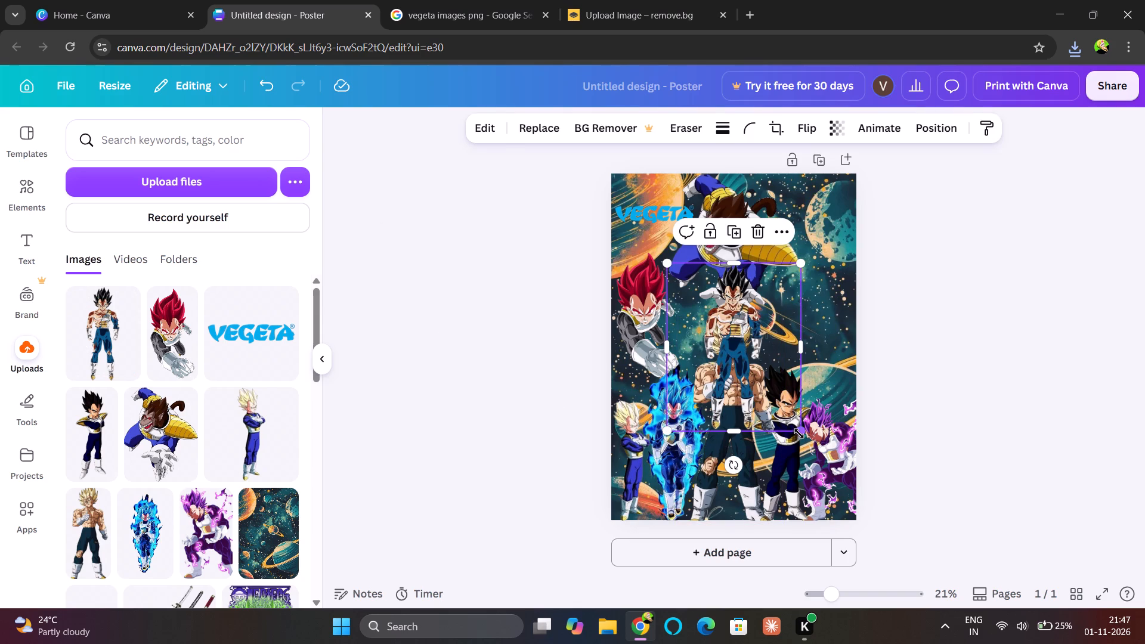
drag(801, 432, 781, 389)
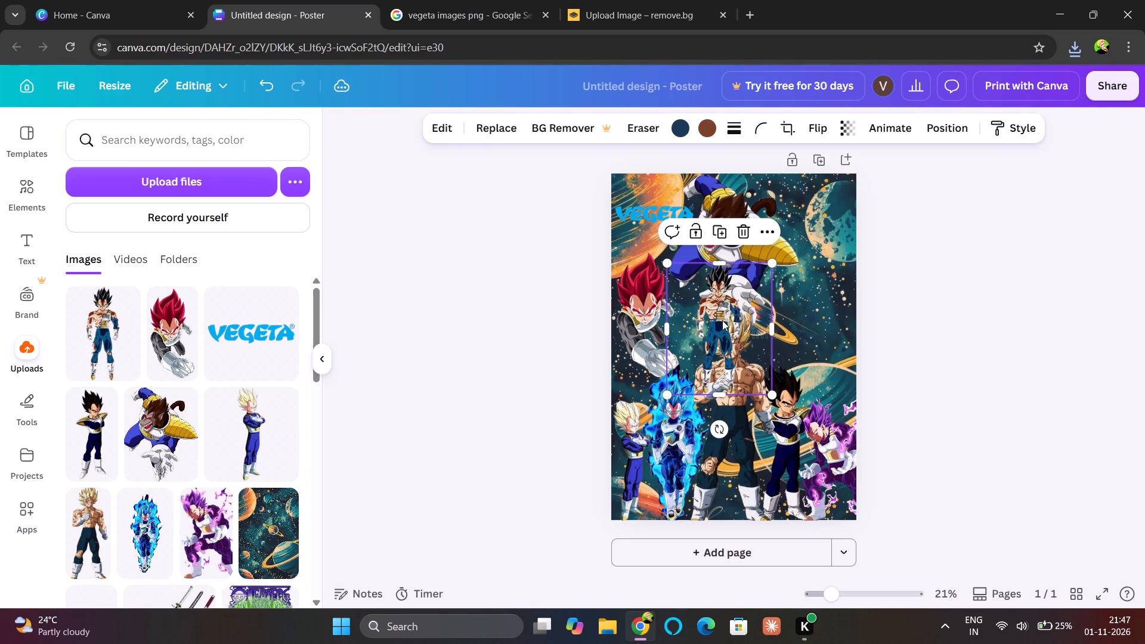
drag(722, 320, 680, 312)
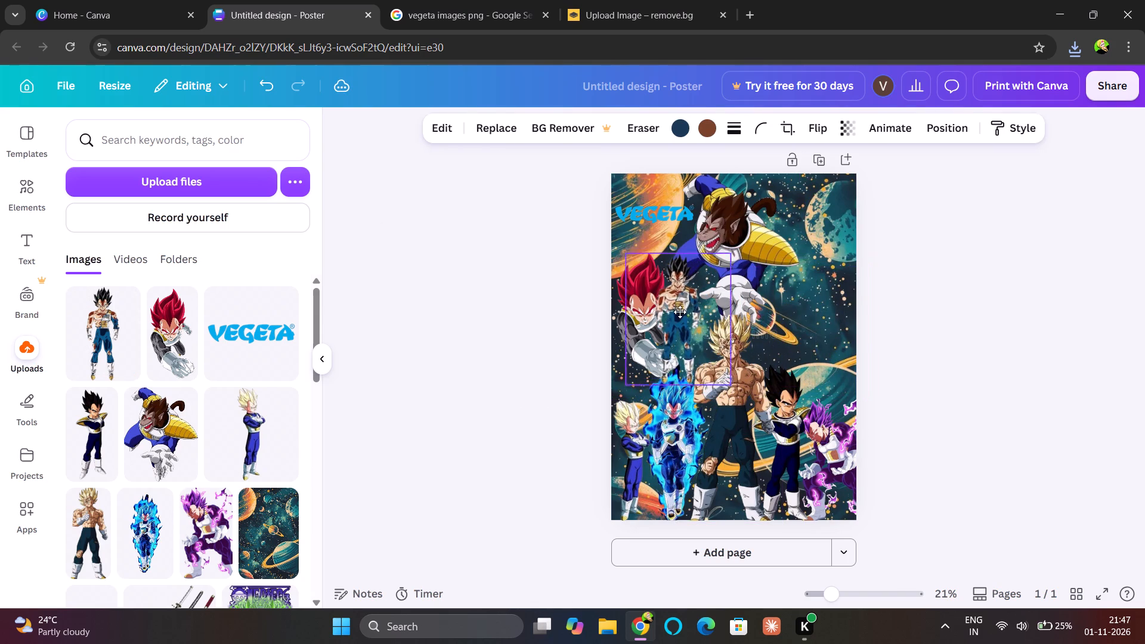
drag(680, 312, 816, 314)
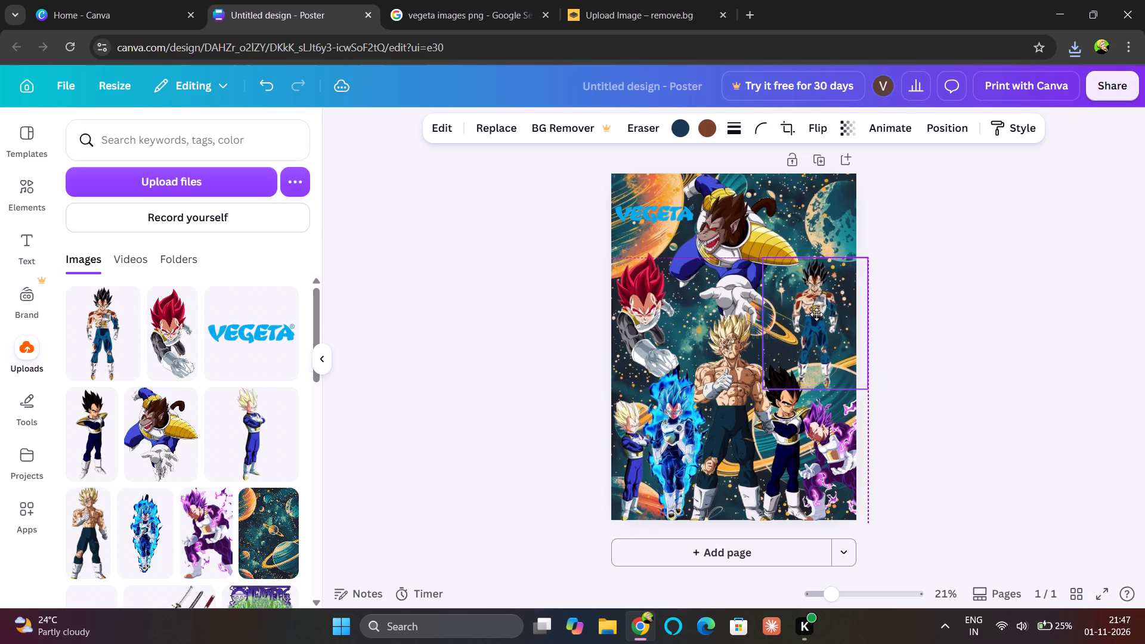
Crop the empty side margins off the battle-damaged Vegeta cutout and set it flush against the poster's right edge.
drag(816, 314, 806, 313)
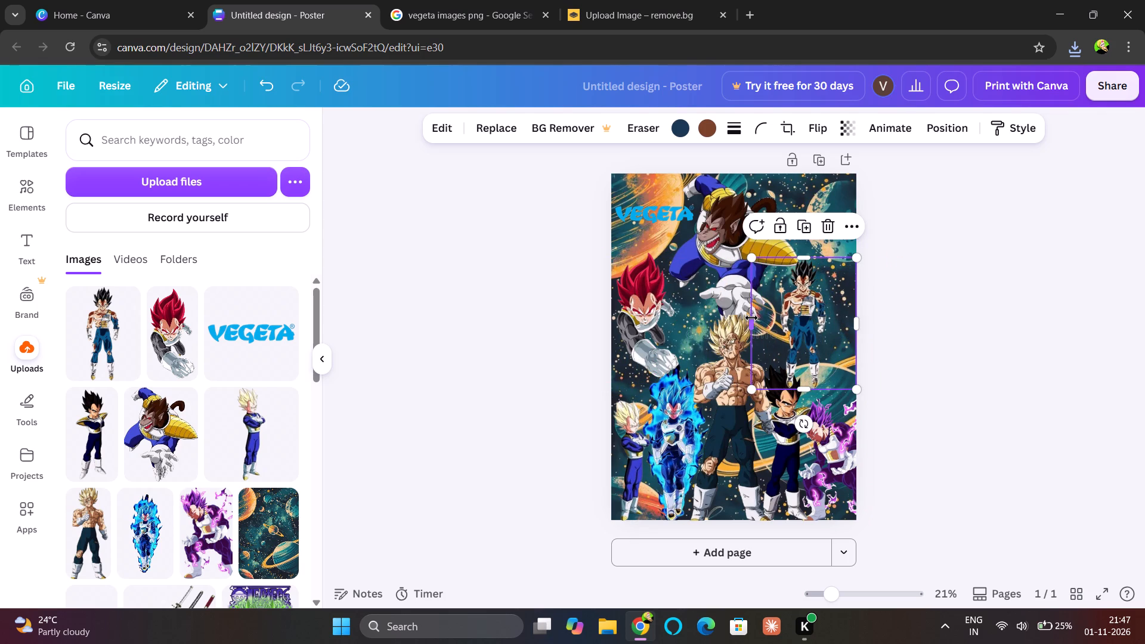
drag(751, 318, 770, 320)
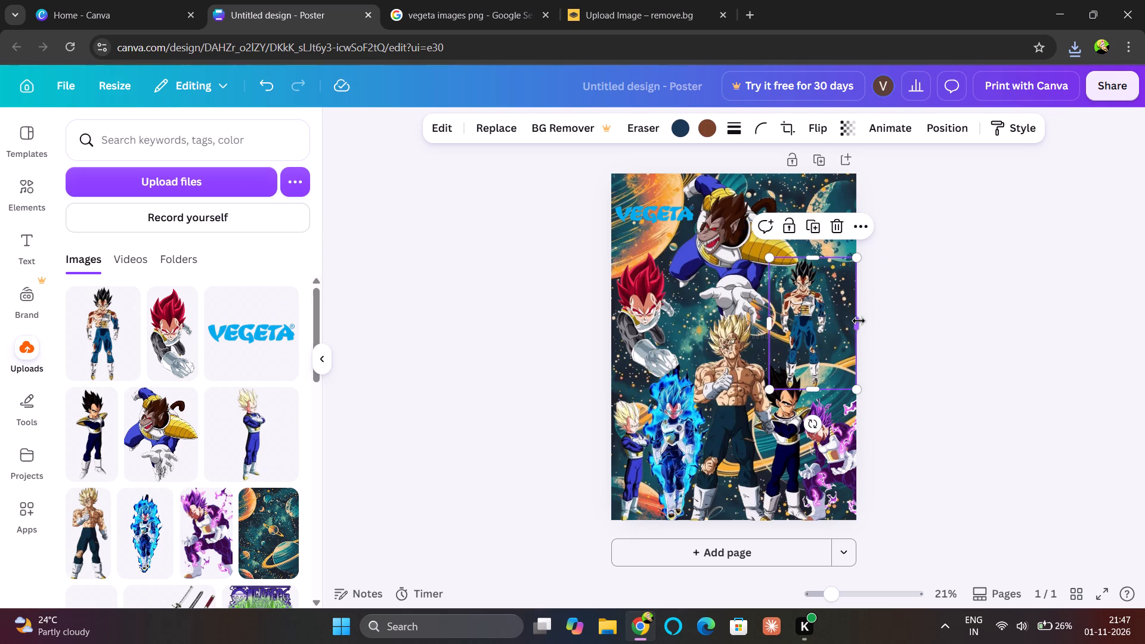
drag(859, 321, 836, 319)
drag(807, 317, 815, 317)
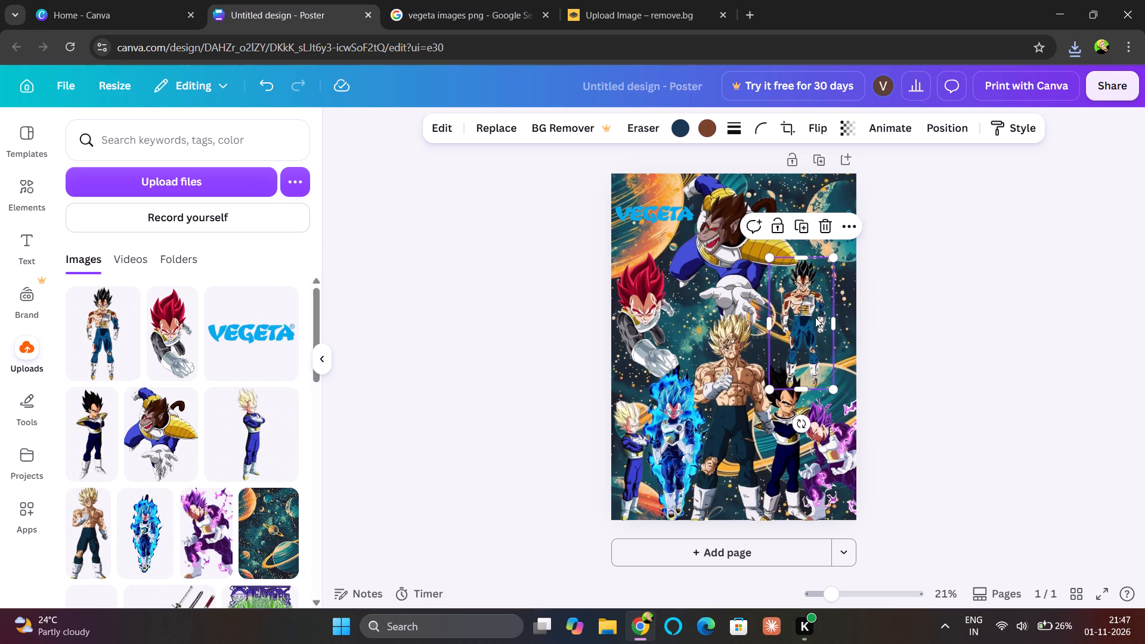
drag(815, 317, 830, 317)
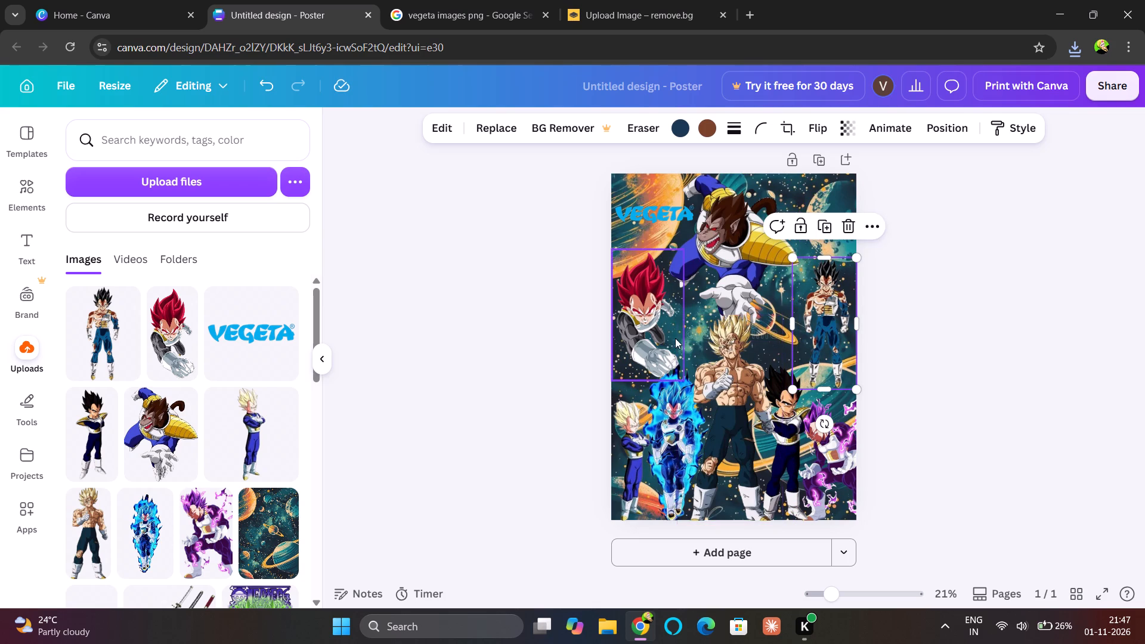
Adjust the battle-damaged Vegeta cutout's height on the poster so it sits level with the red-haired Super Saiyan God figure opposite.
drag(819, 358, 819, 329)
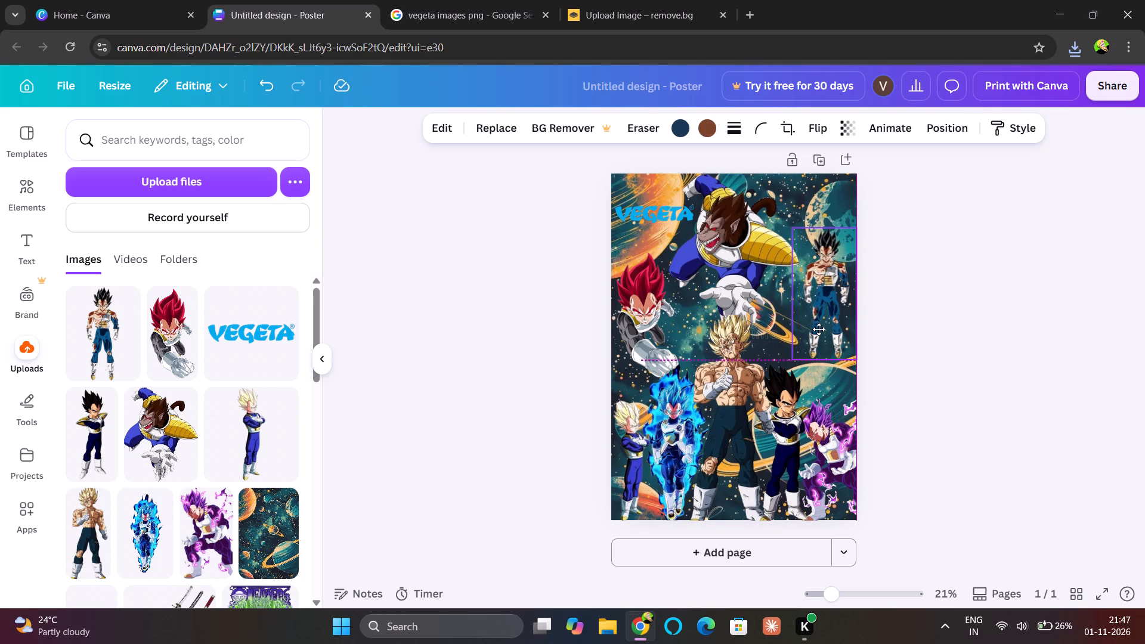
drag(819, 329, 818, 332)
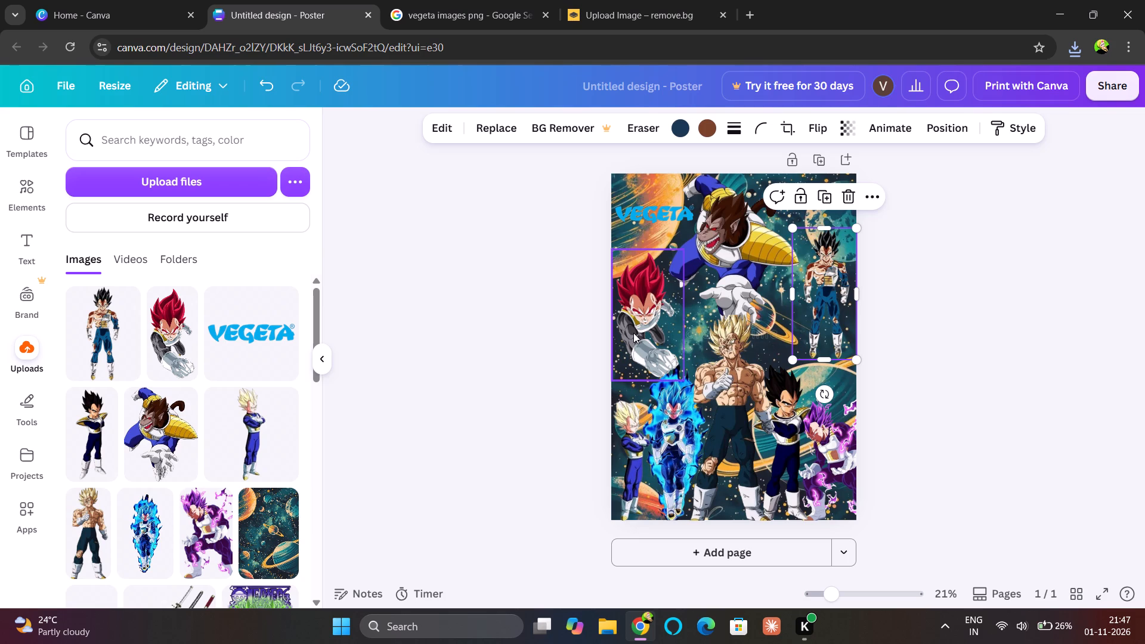
drag(813, 335, 812, 349)
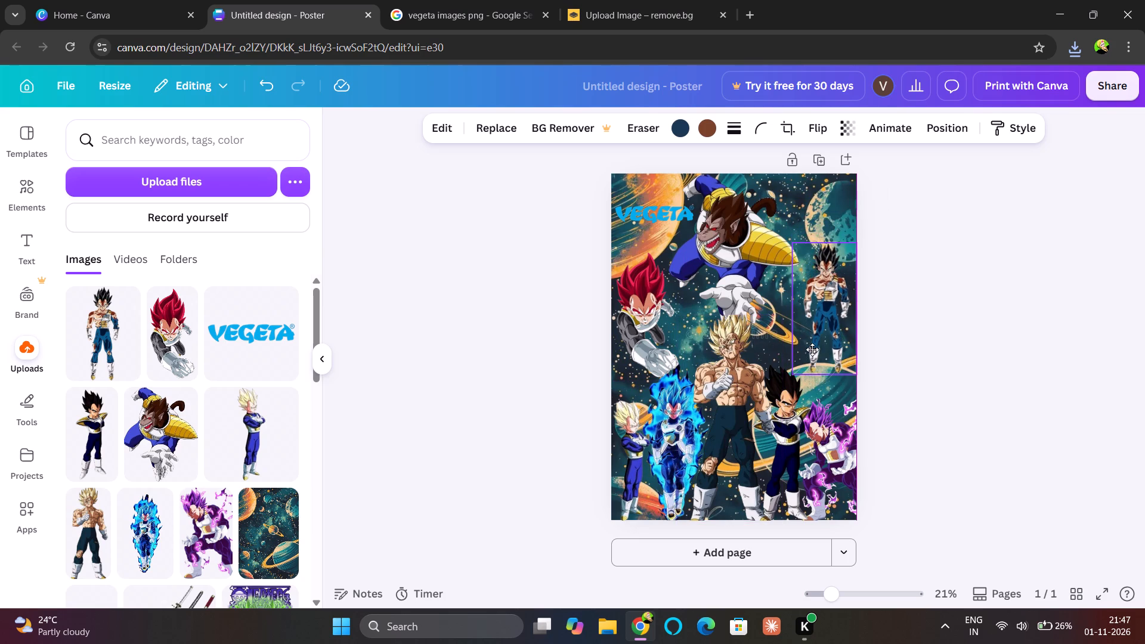
drag(812, 349, 813, 344)
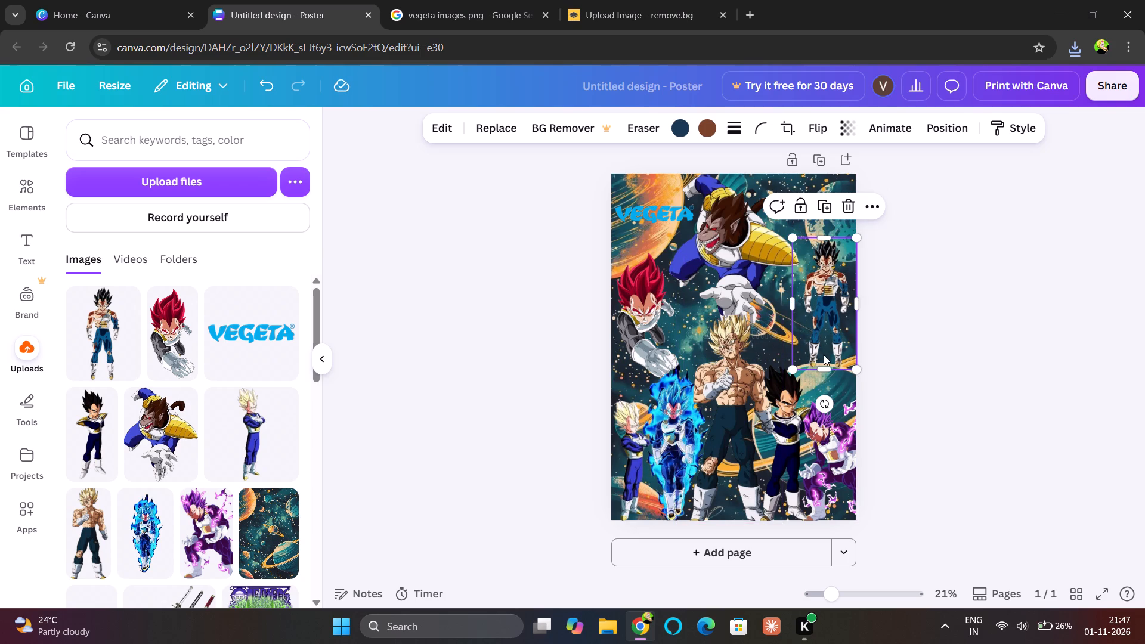
drag(828, 351, 828, 366)
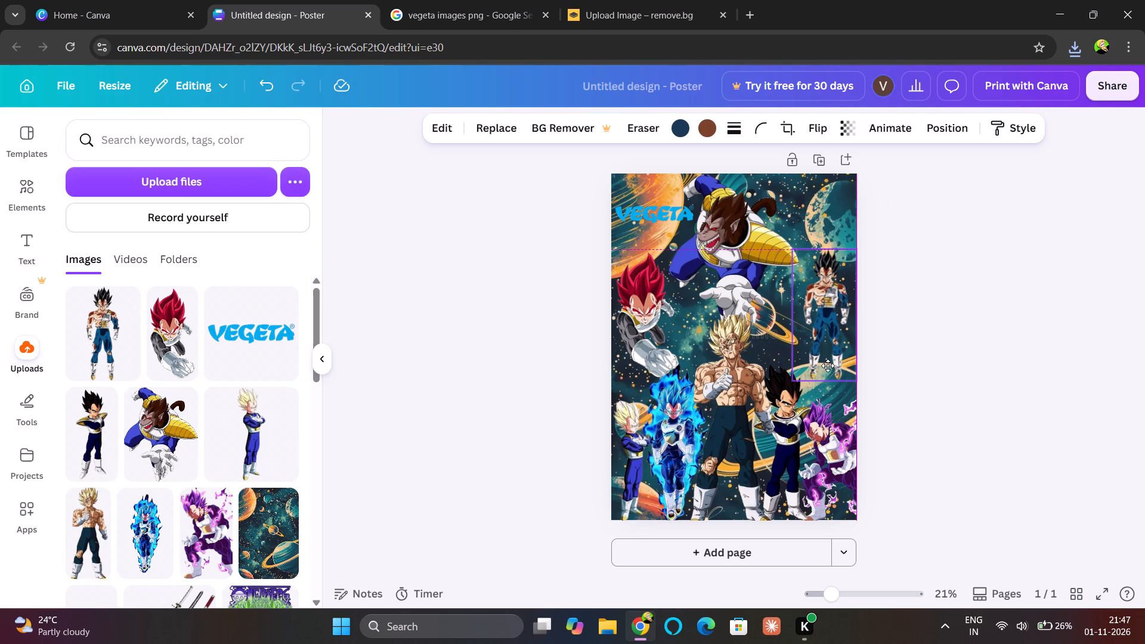
drag(828, 366, 827, 359)
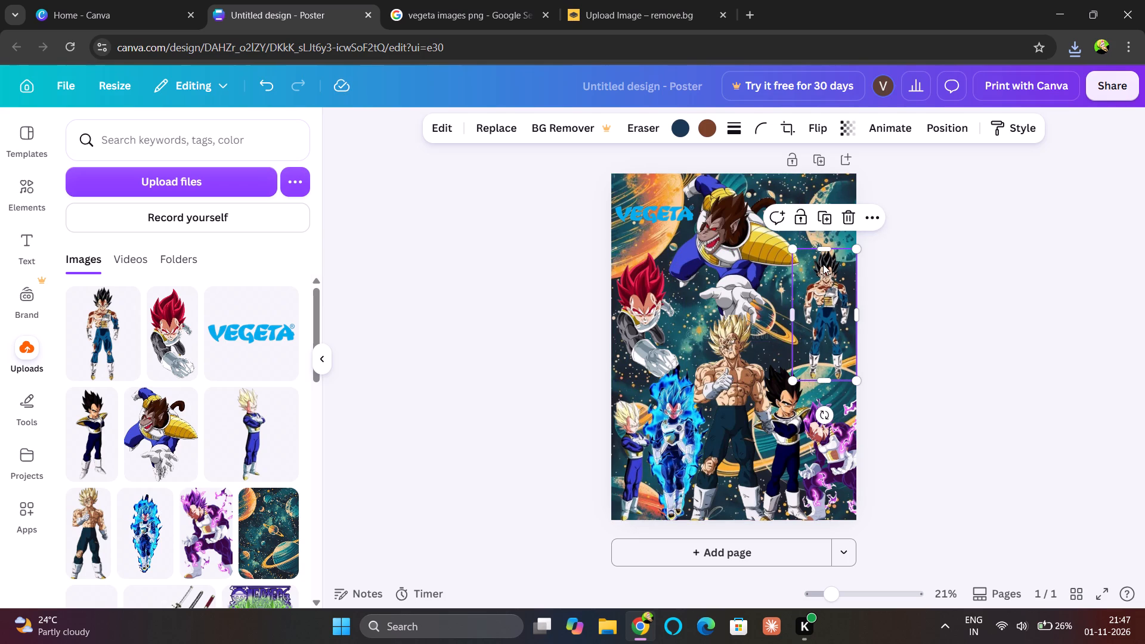
click(917, 286)
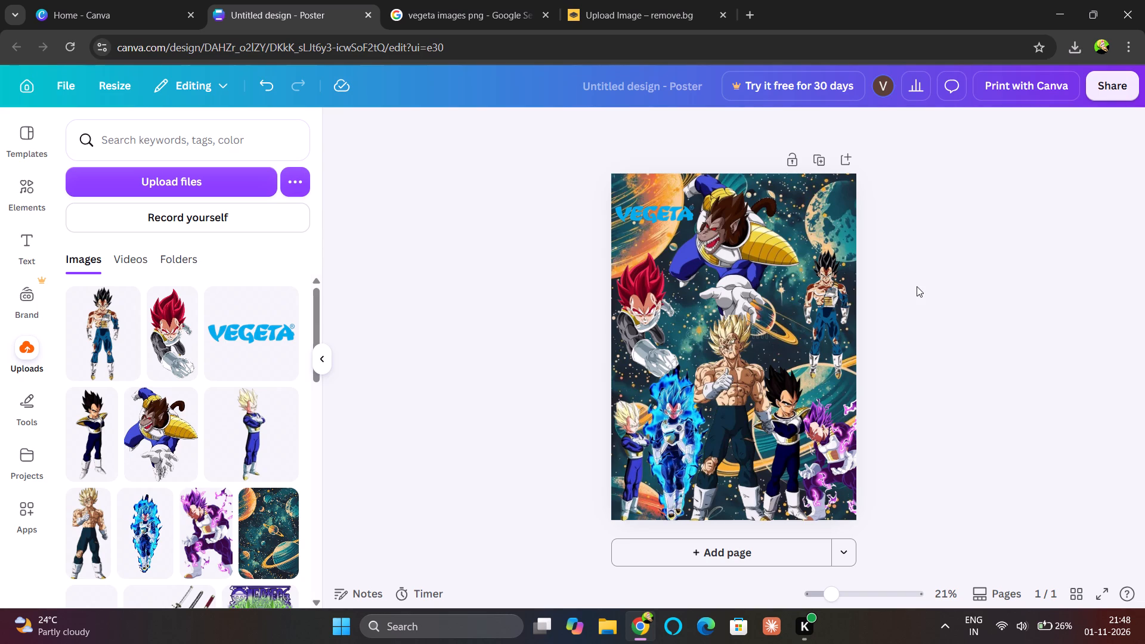
Switch to the Google Images results for "vegeta images png" and look through them for another Vegeta figure suited to the poster.
click(494, 1)
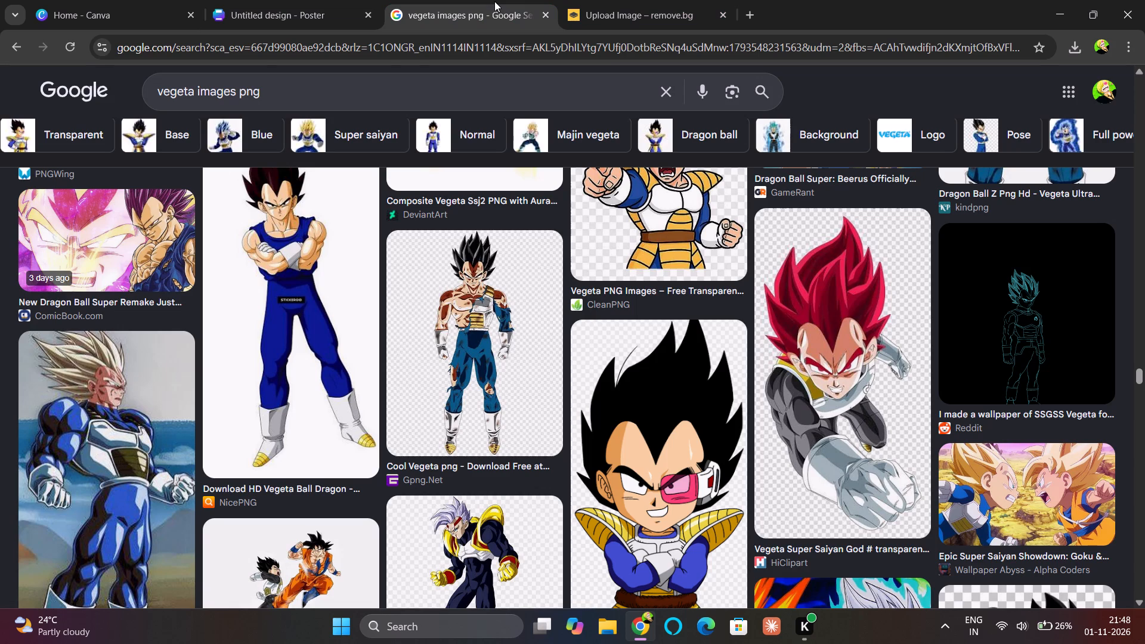
scroll(582, 218, down, 3)
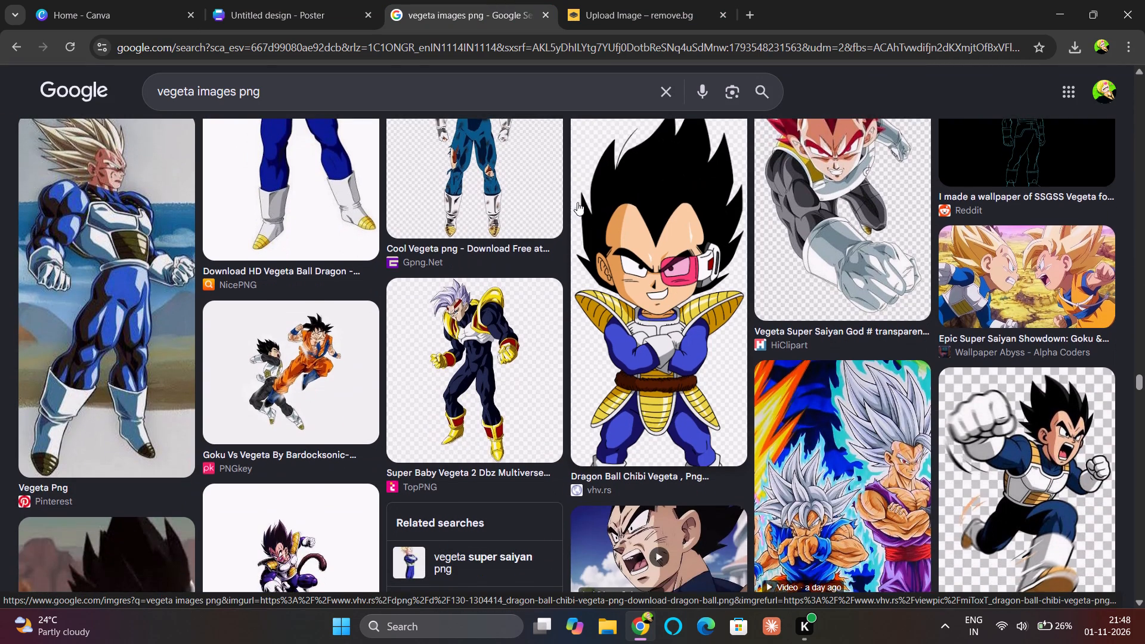
click(306, 4)
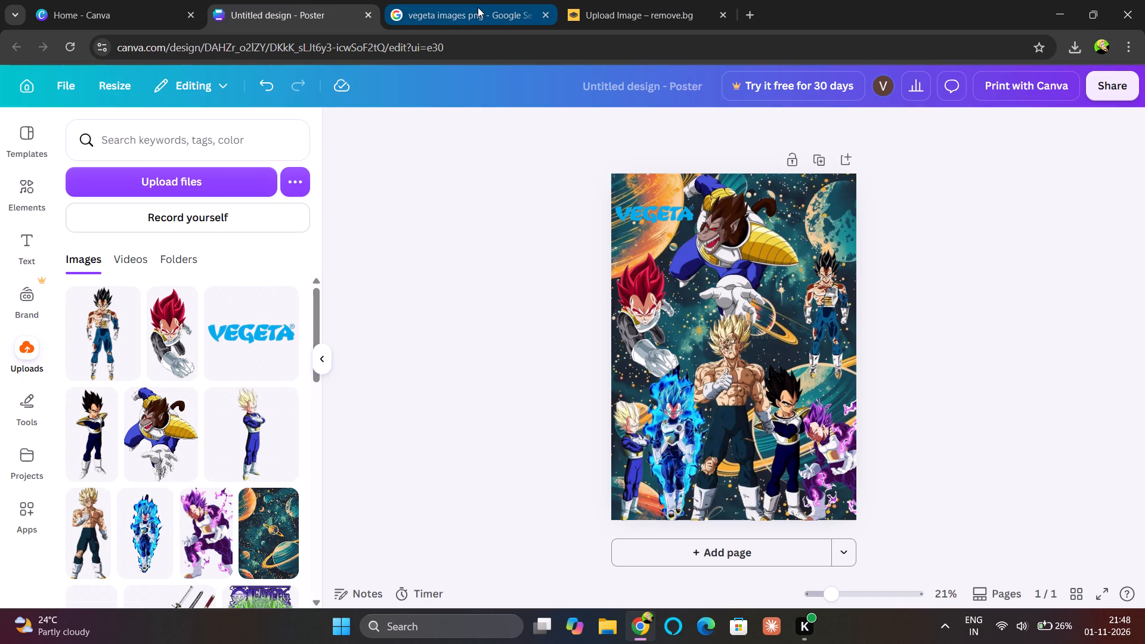
click(478, 7)
scroll(606, 340, down, 3)
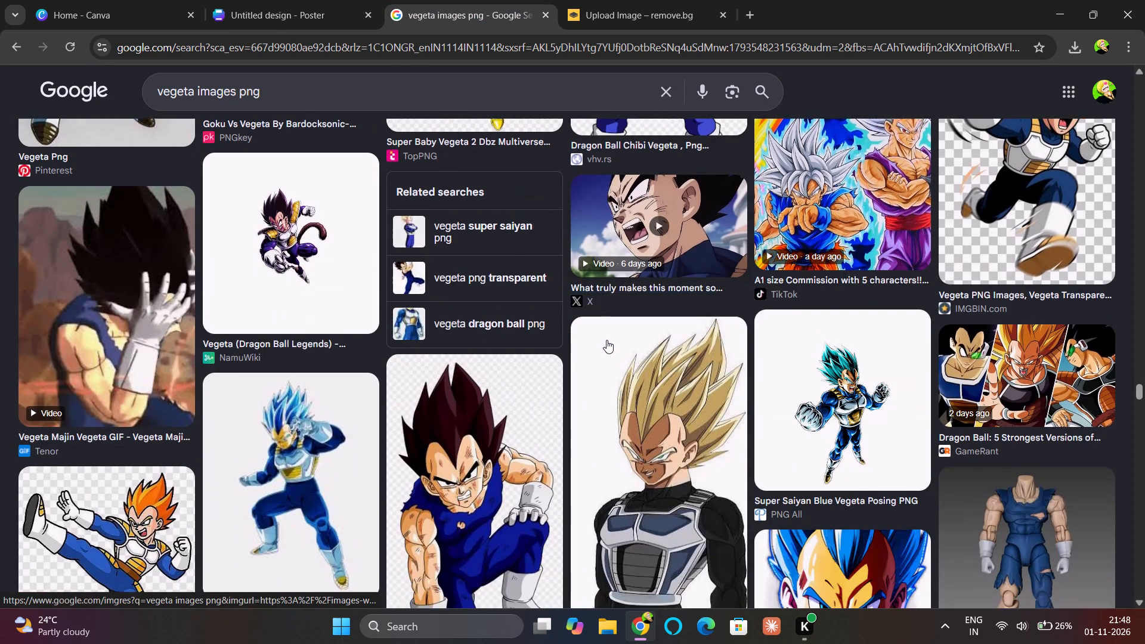
scroll(606, 340, down, 5)
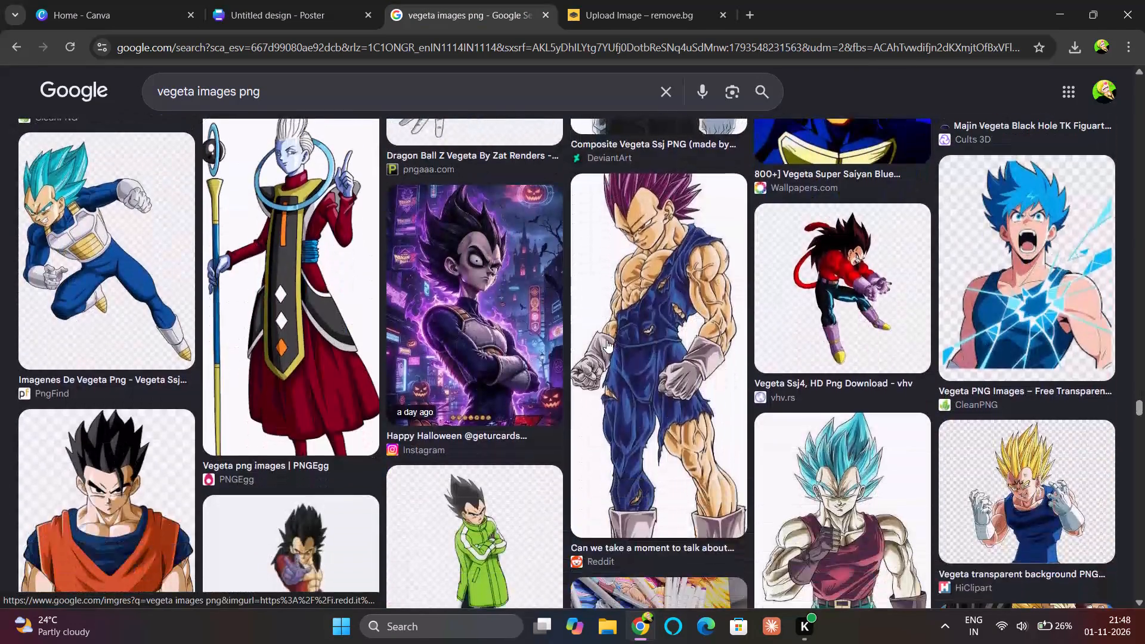
scroll(606, 340, down, 7)
scroll(606, 340, up, 1)
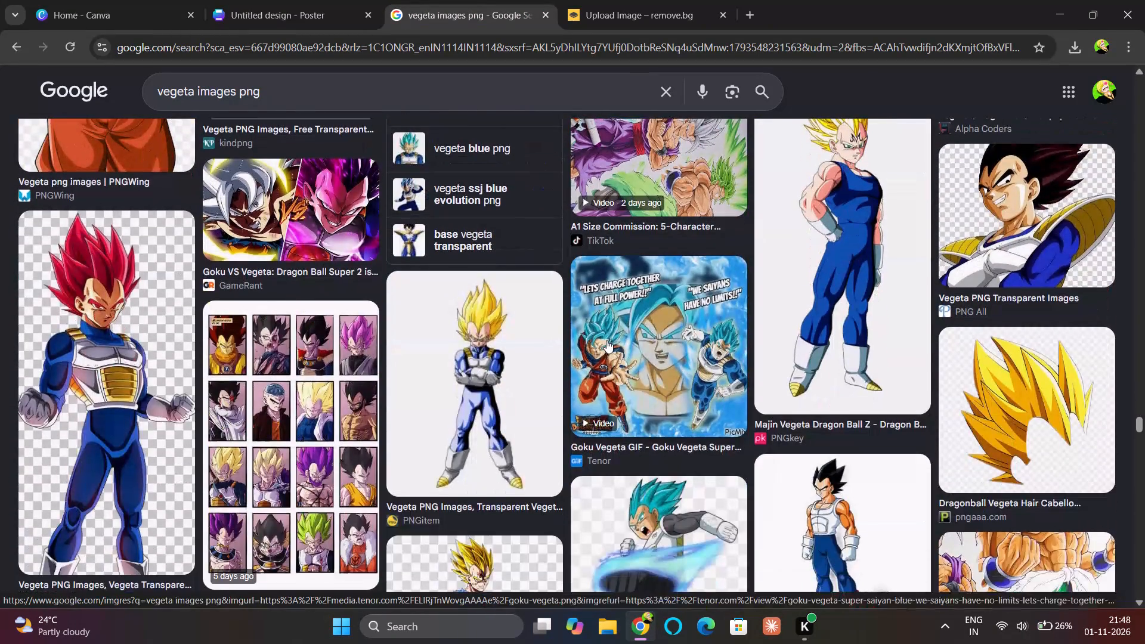
scroll(606, 340, up, 2)
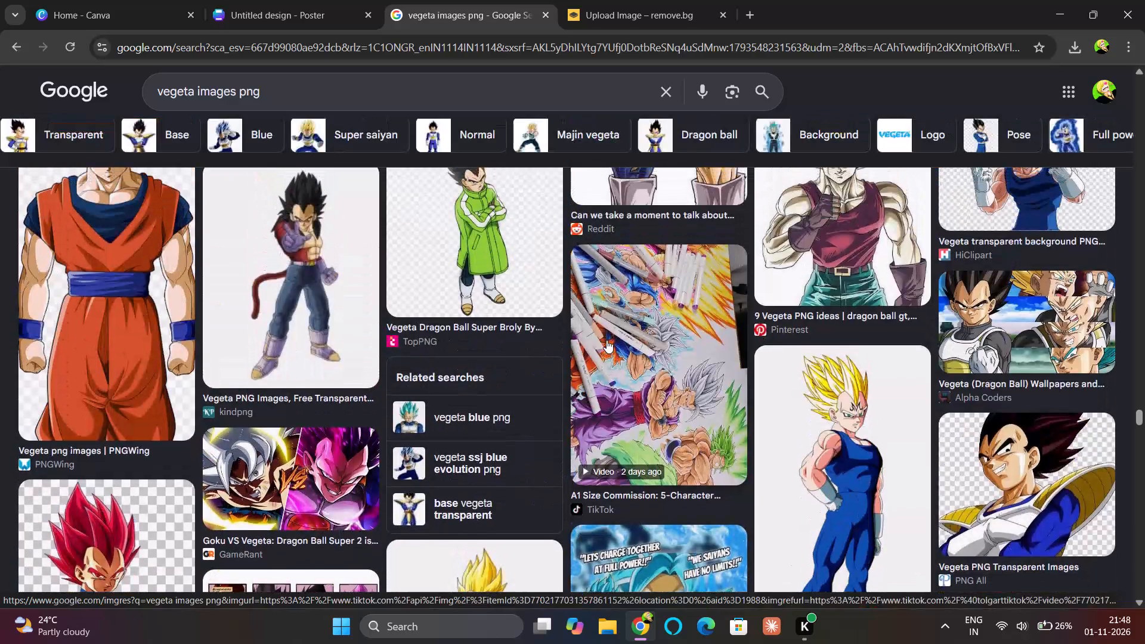
scroll(606, 340, down, 2)
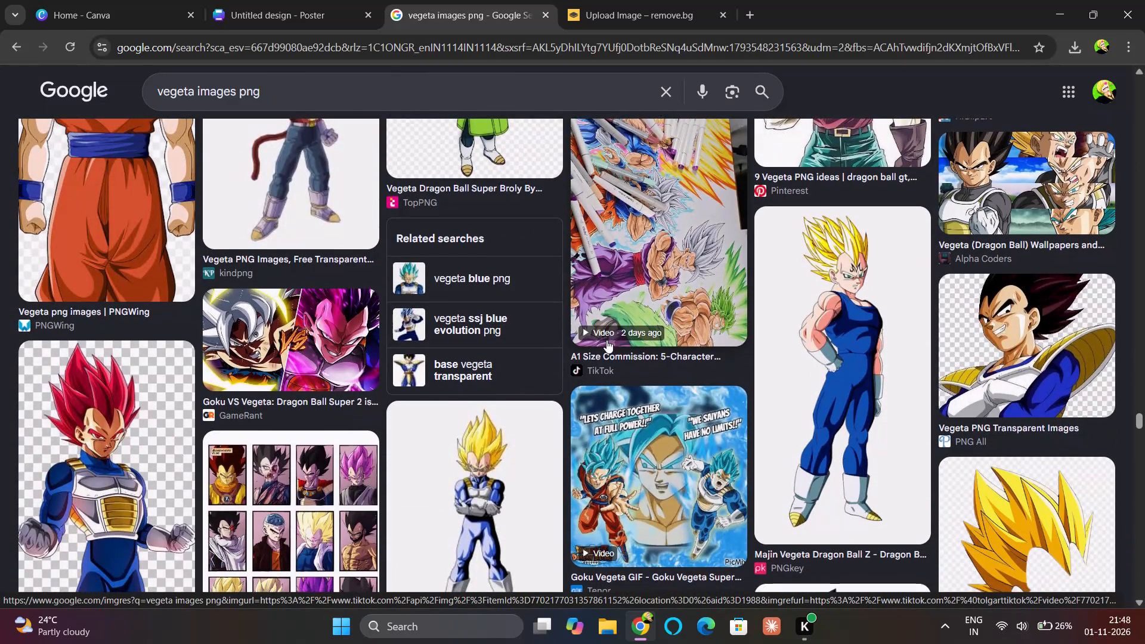
scroll(606, 340, down, 3)
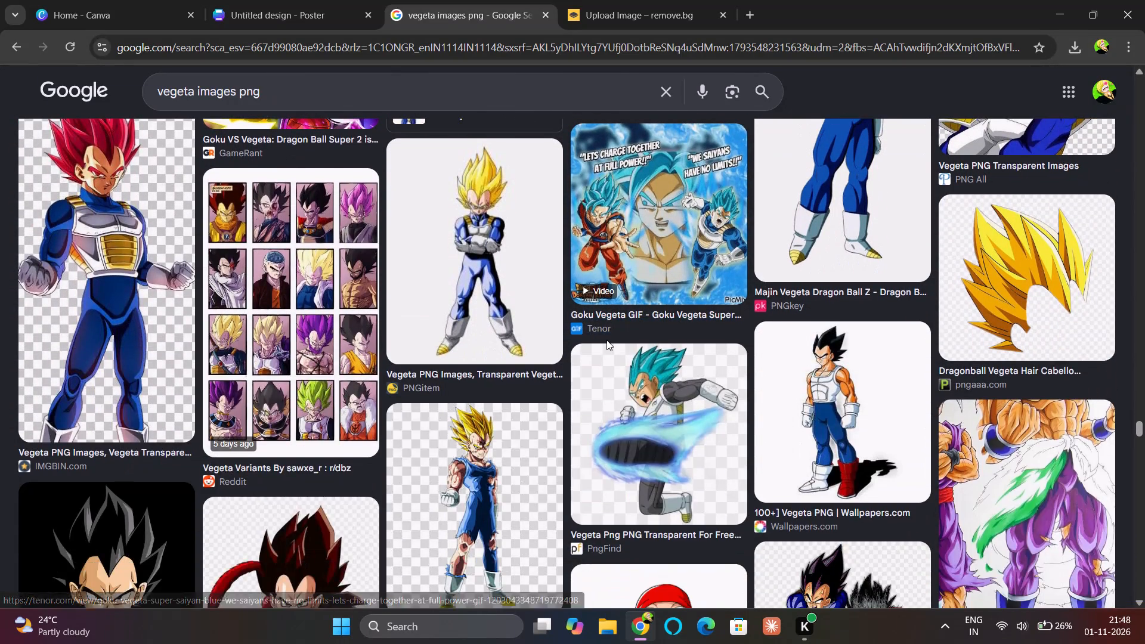
scroll(606, 340, up, 2)
scroll(606, 340, down, 2)
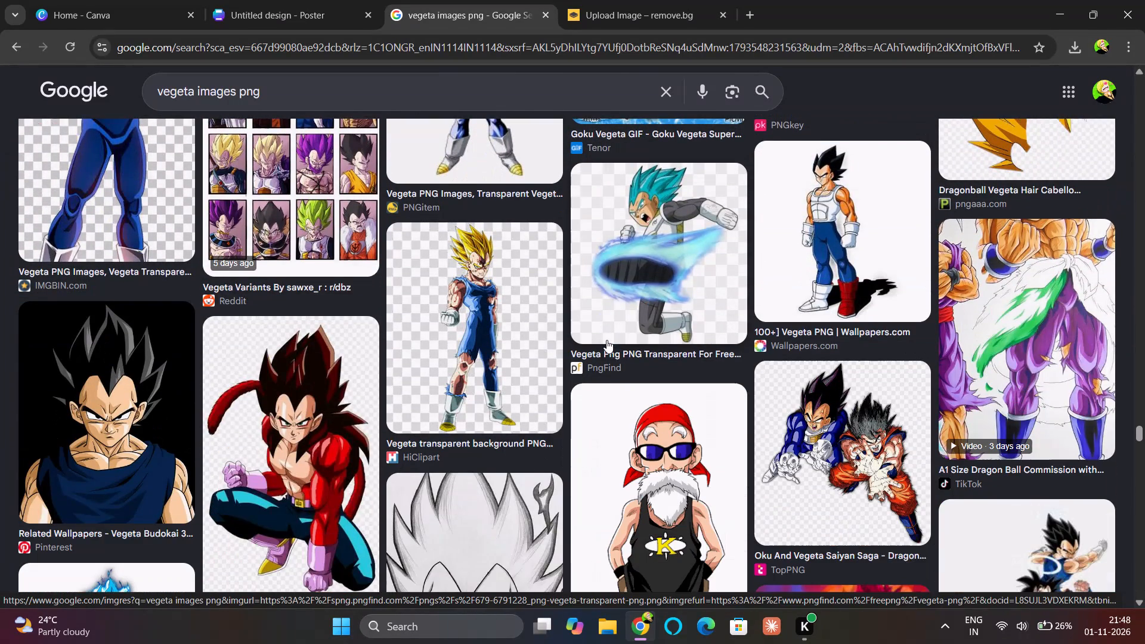
scroll(606, 340, down, 6)
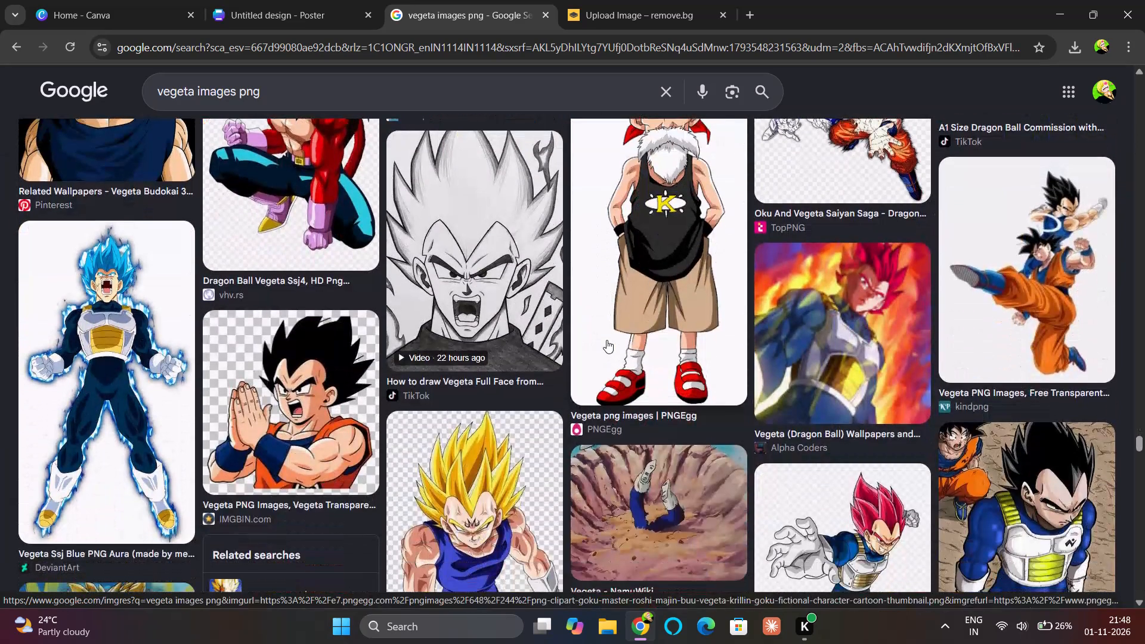
scroll(606, 340, down, 5)
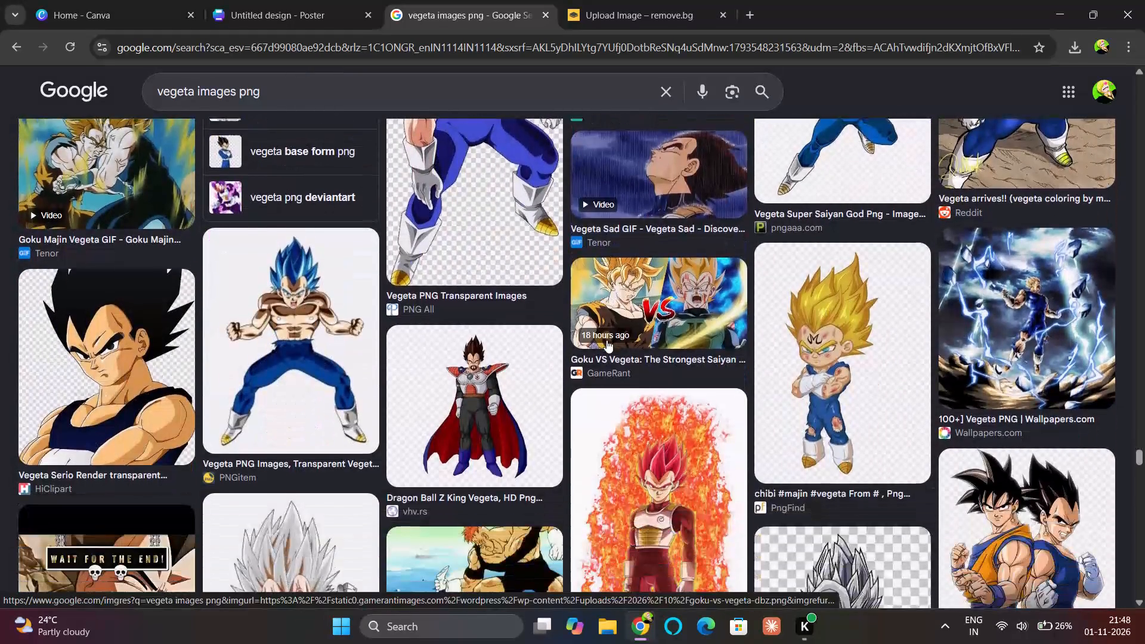
scroll(606, 340, down, 4)
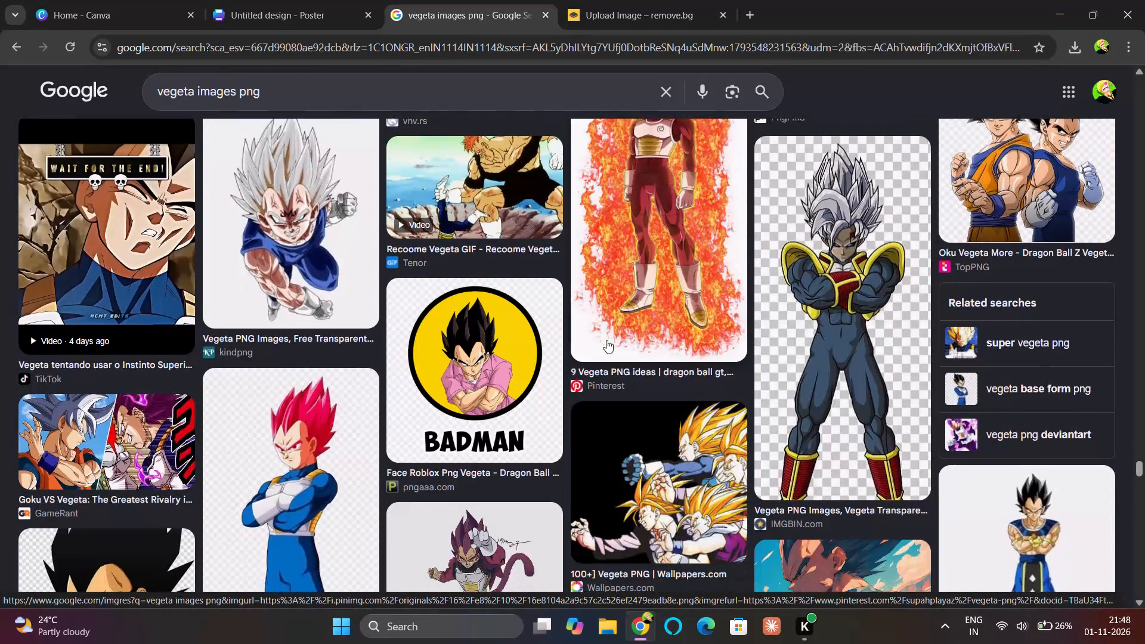
scroll(606, 340, down, 4)
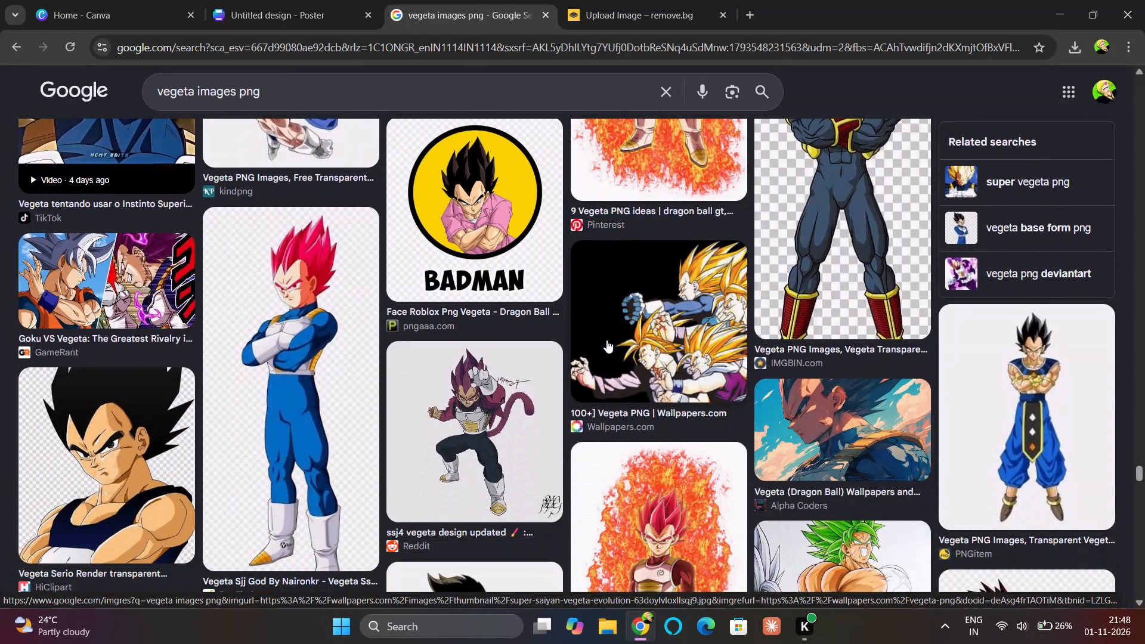
scroll(606, 340, down, 1)
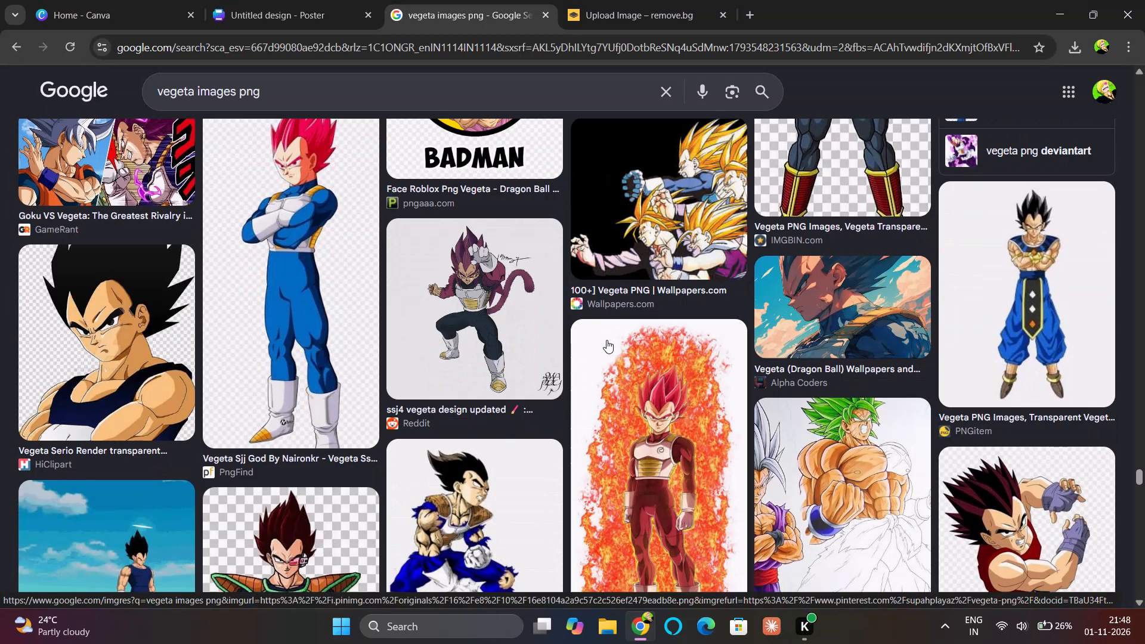
scroll(606, 340, down, 3)
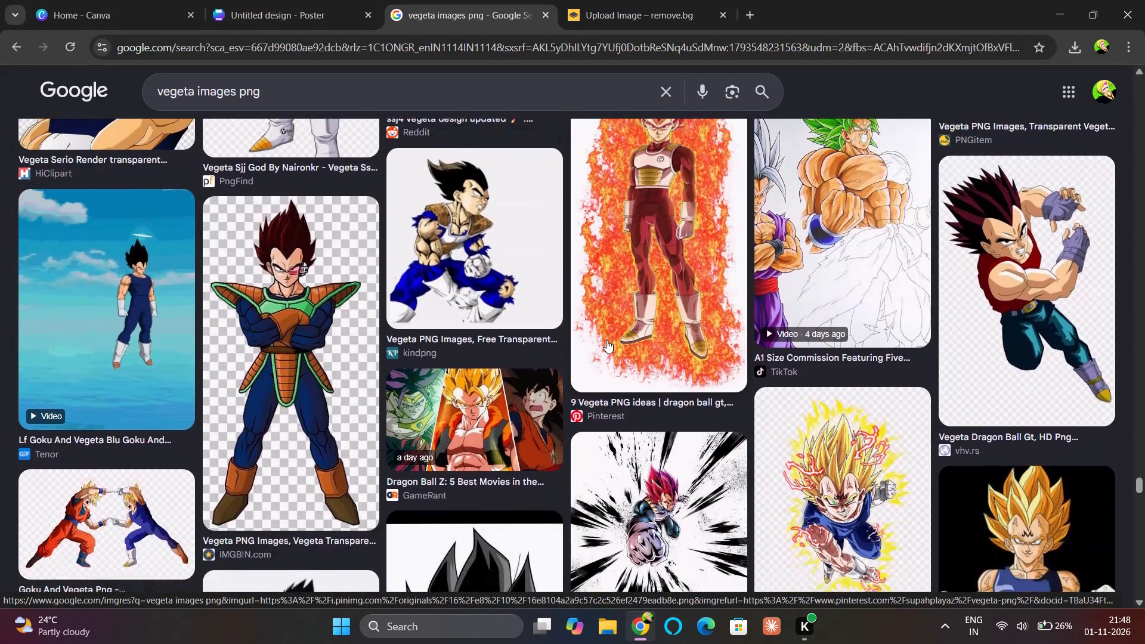
scroll(606, 340, down, 3)
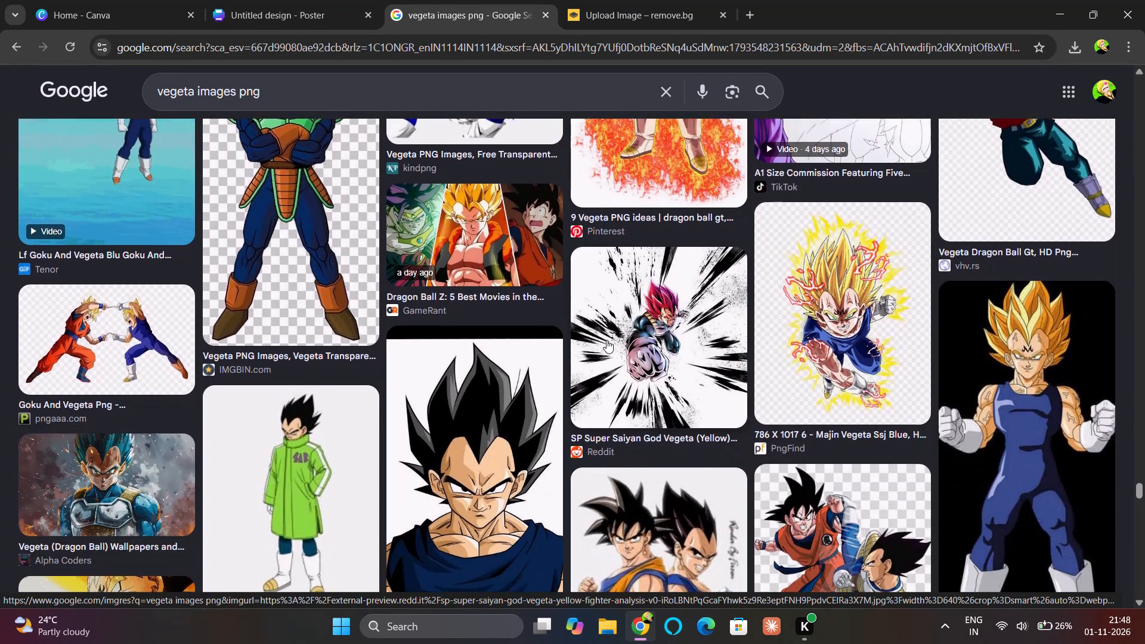
scroll(606, 340, down, 2)
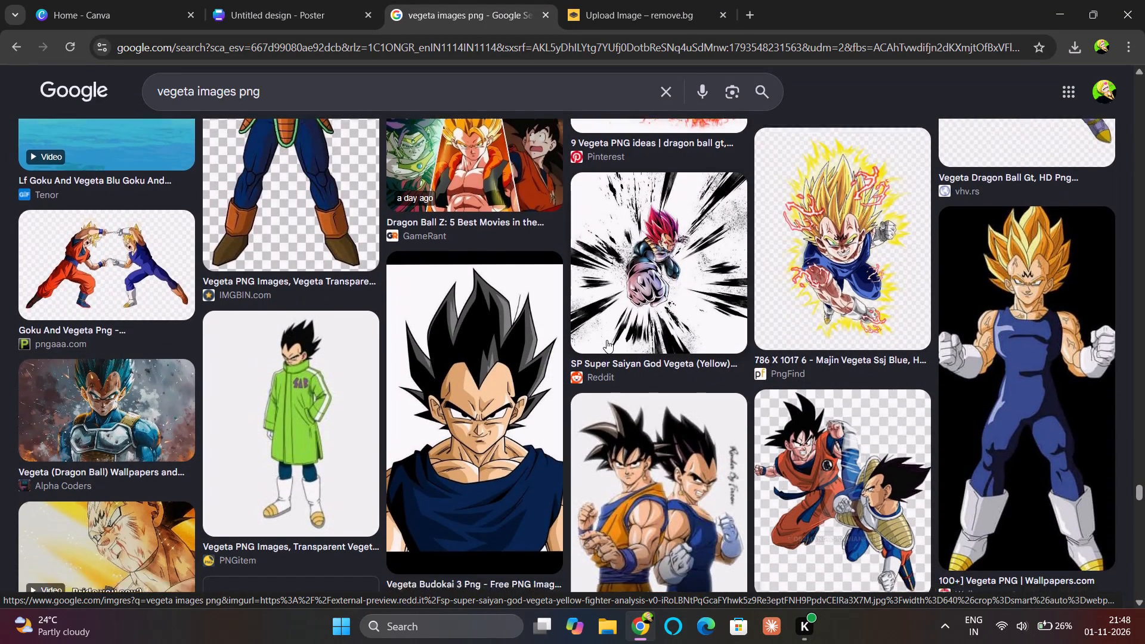
scroll(606, 340, down, 6)
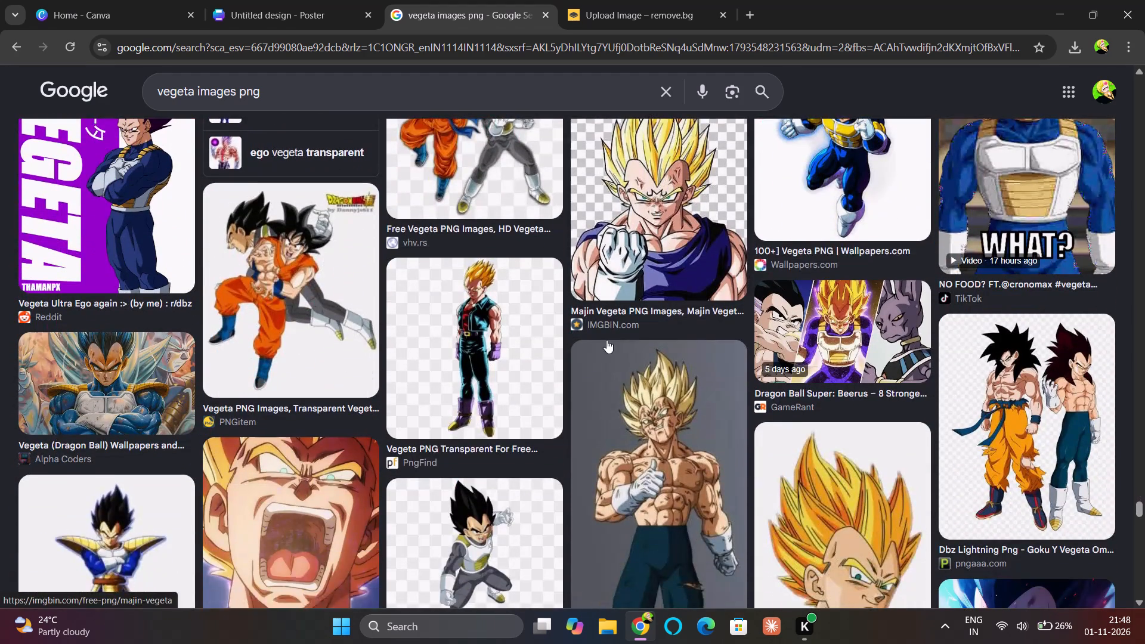
scroll(606, 340, down, 2)
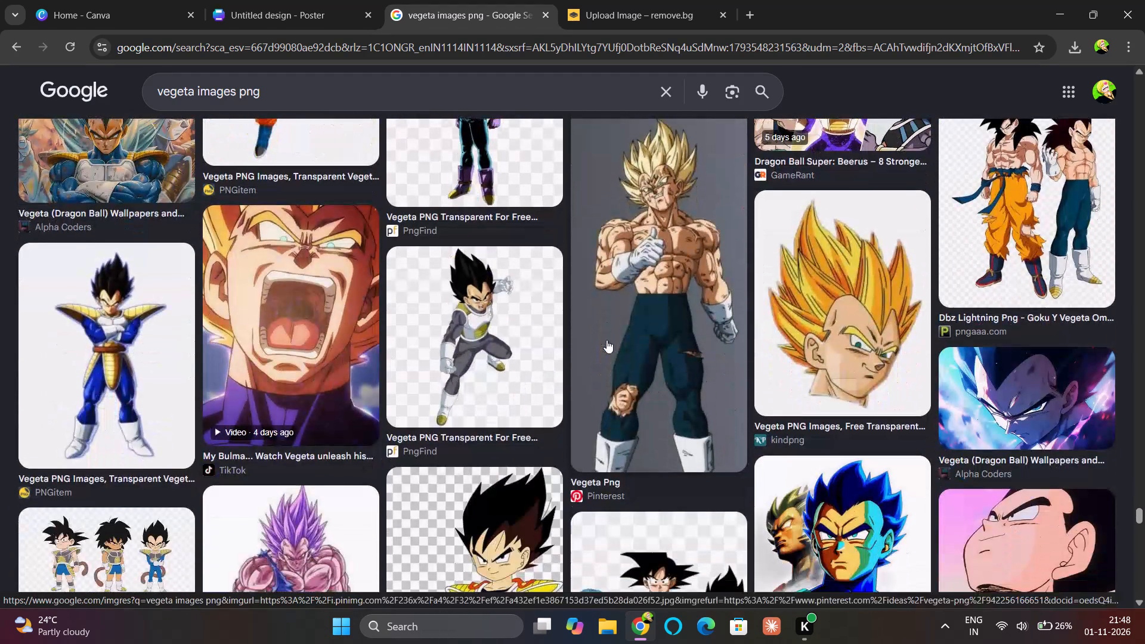
scroll(606, 340, down, 4)
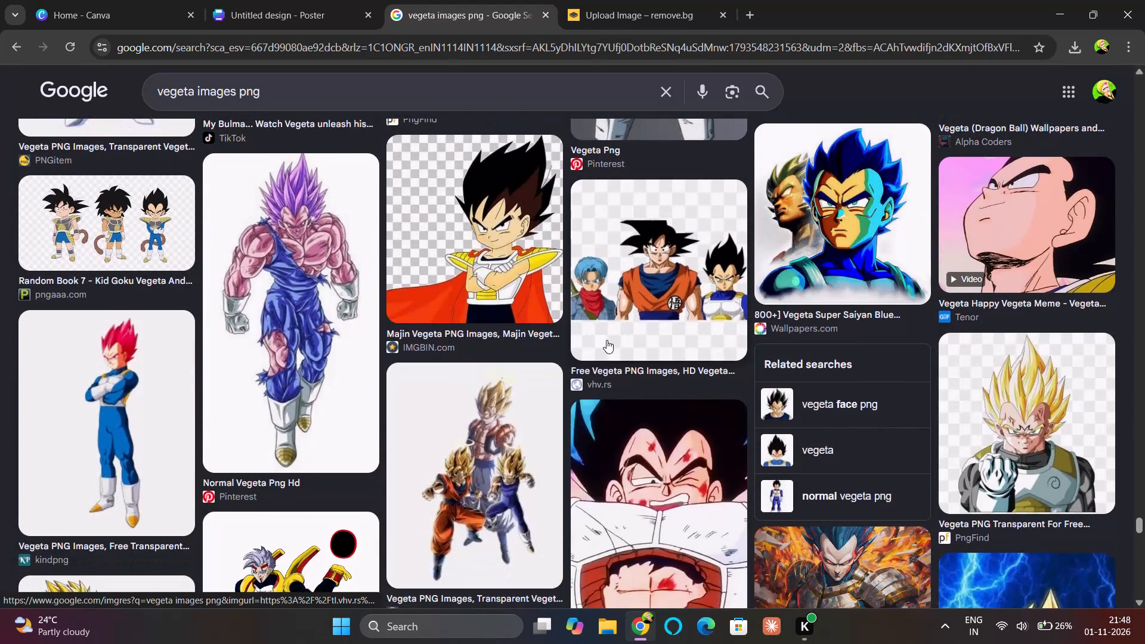
scroll(606, 340, down, 2)
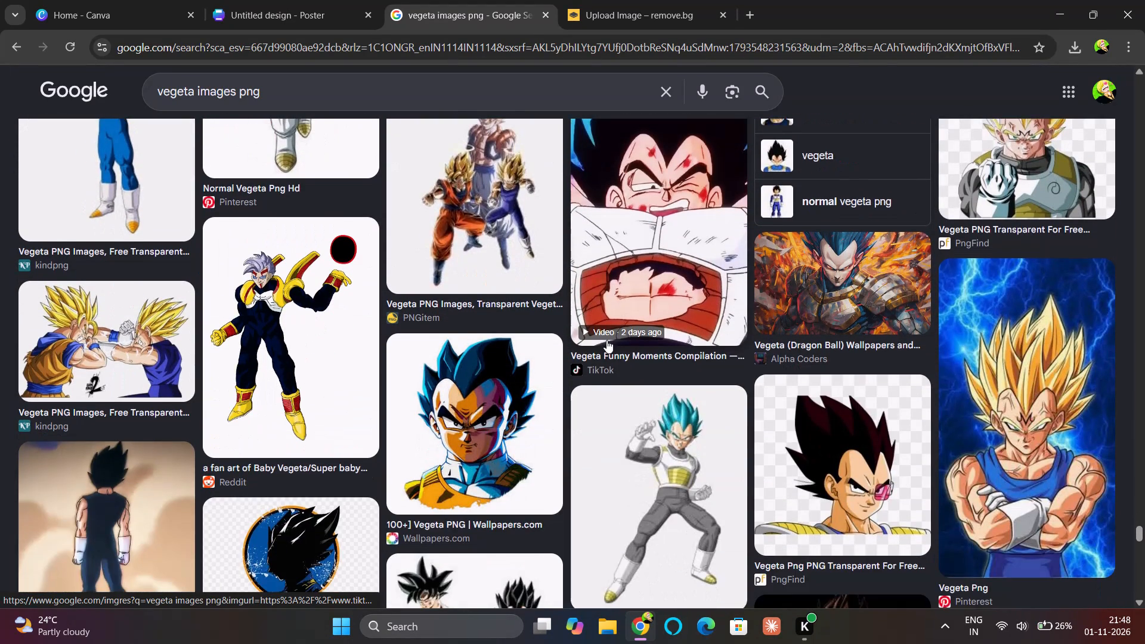
scroll(606, 340, down, 3)
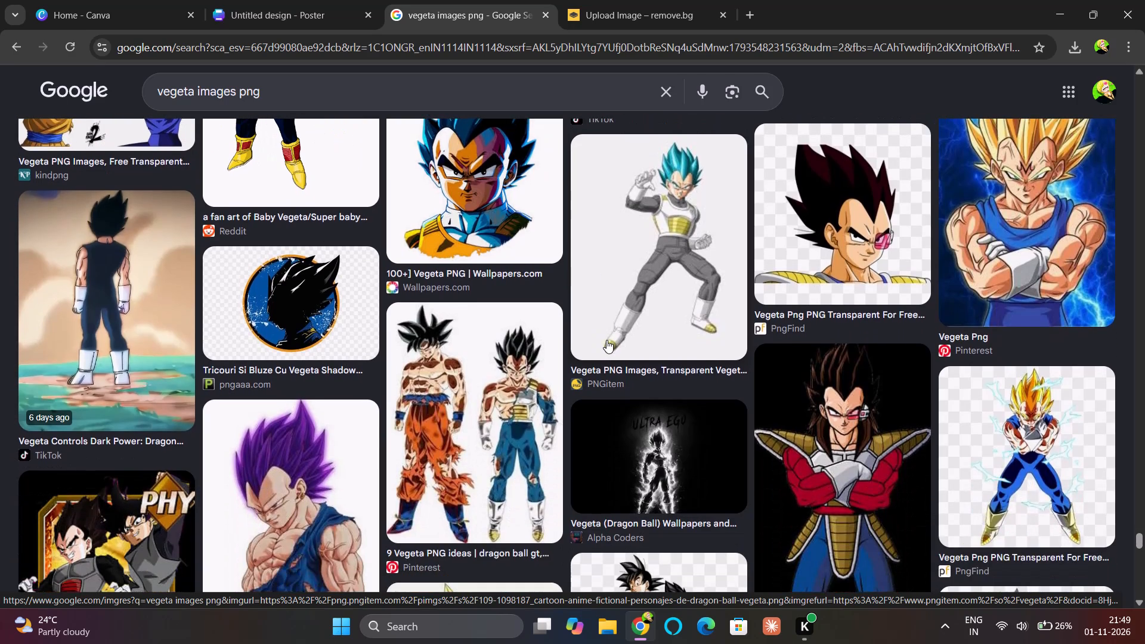
scroll(606, 340, down, 5)
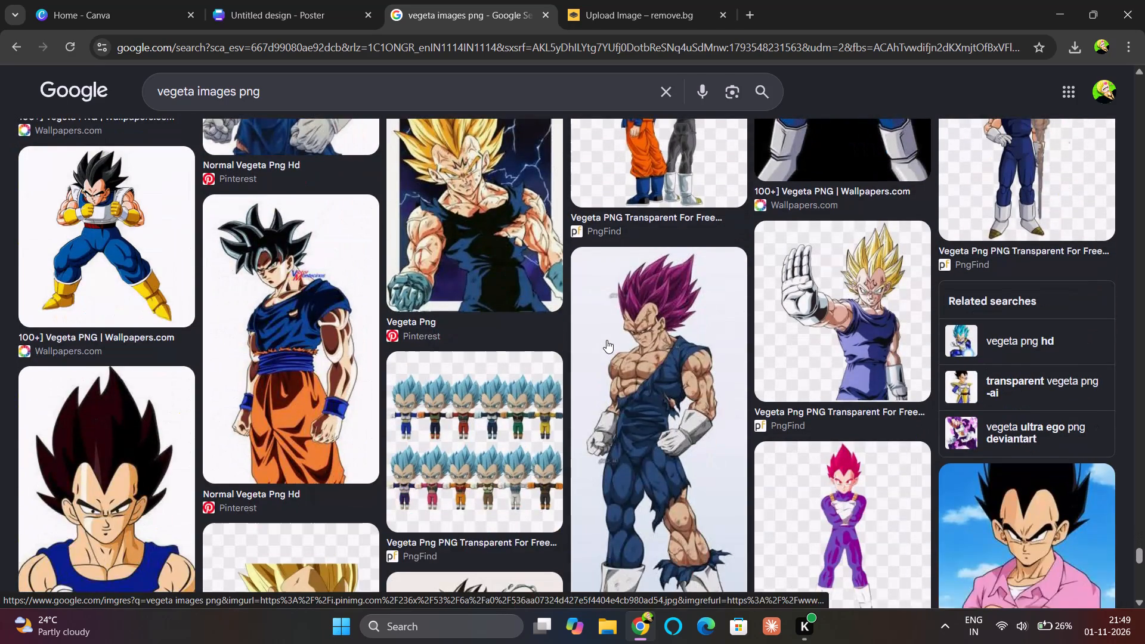
Look through the remaining "vegeta images png" results for another Vegeta figure that suits the poster.
scroll(606, 340, down, 4)
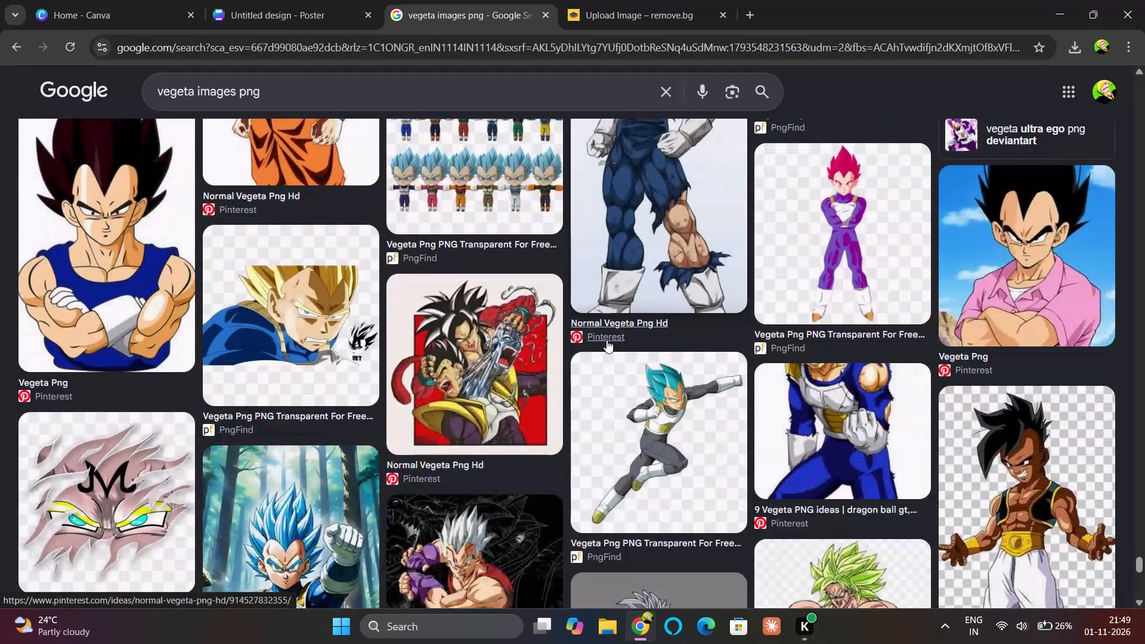
scroll(606, 340, down, 1)
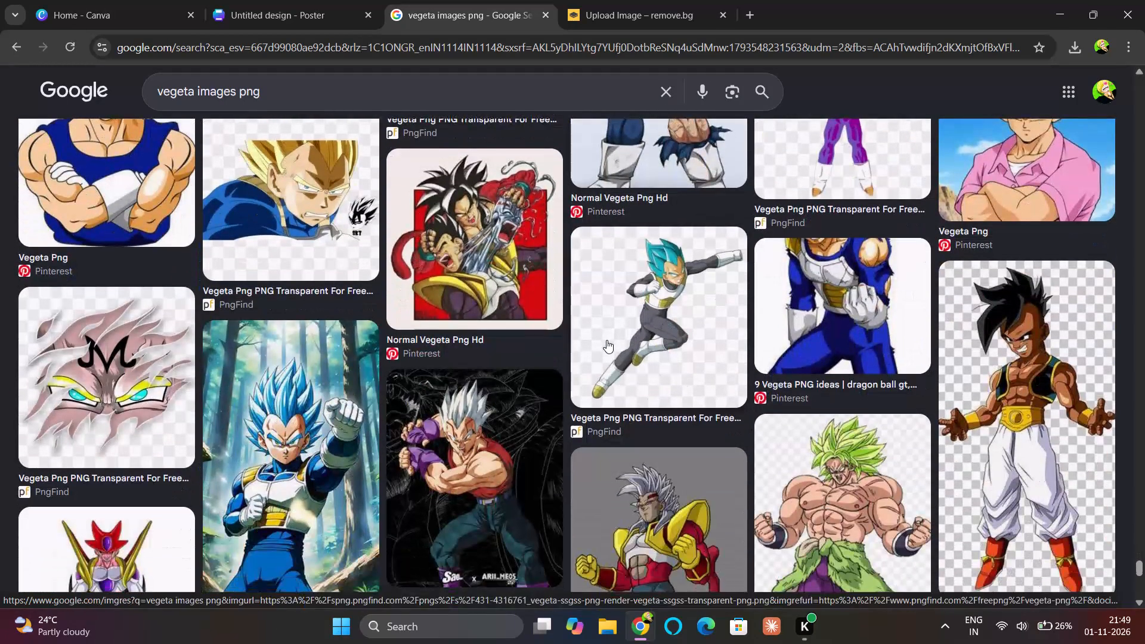
scroll(606, 340, down, 2)
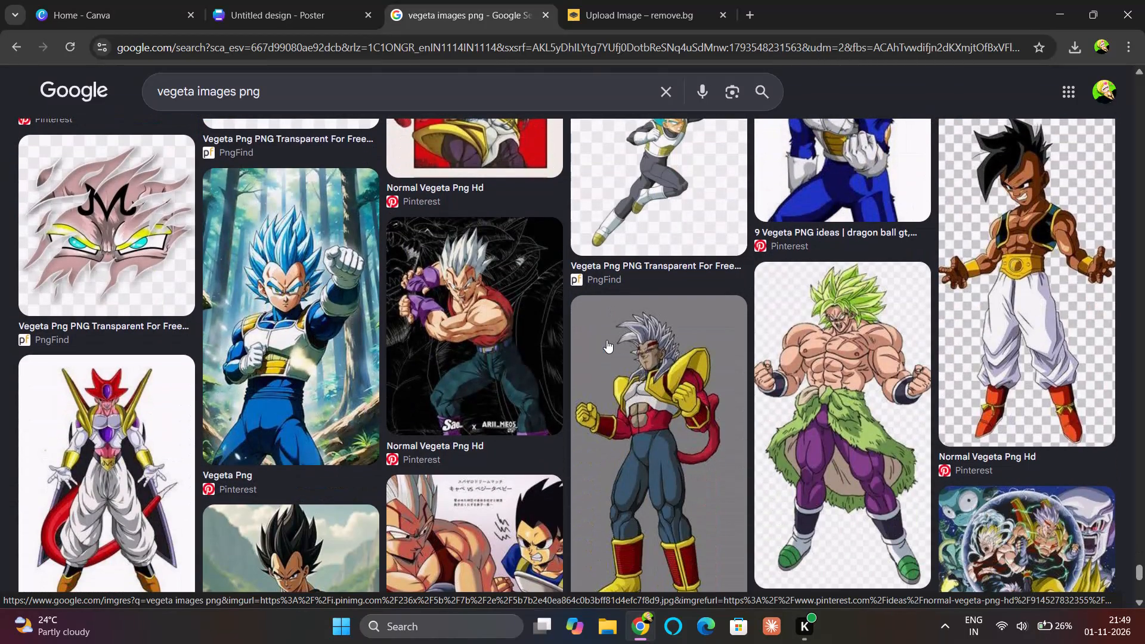
scroll(606, 340, down, 5)
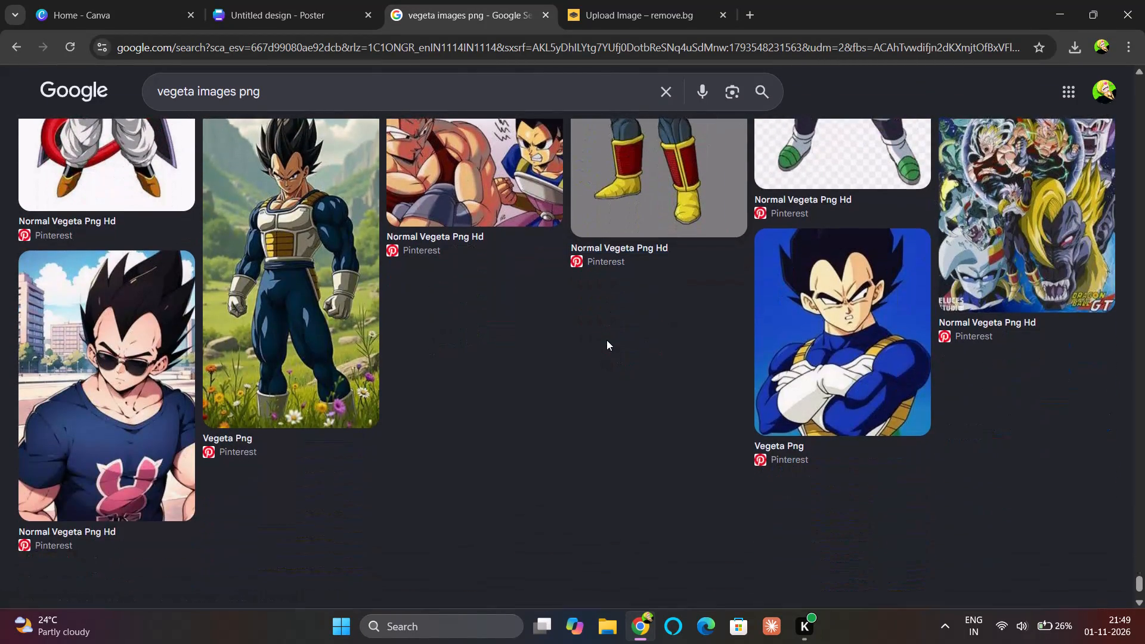
scroll(606, 340, down, 2)
scroll(606, 340, up, 3)
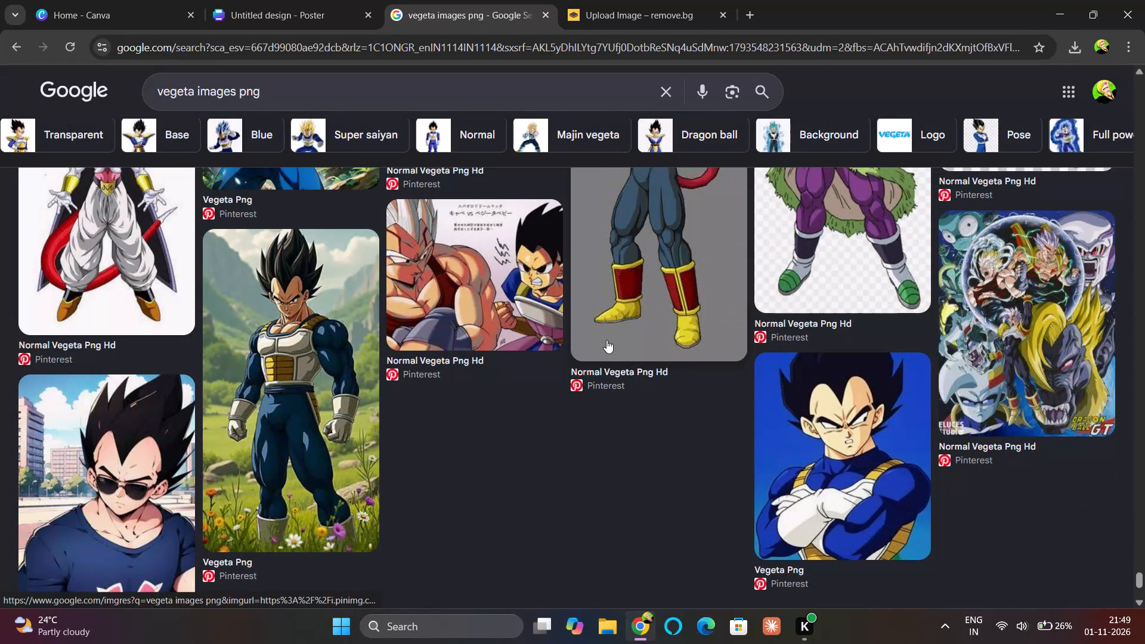
scroll(606, 340, up, 1)
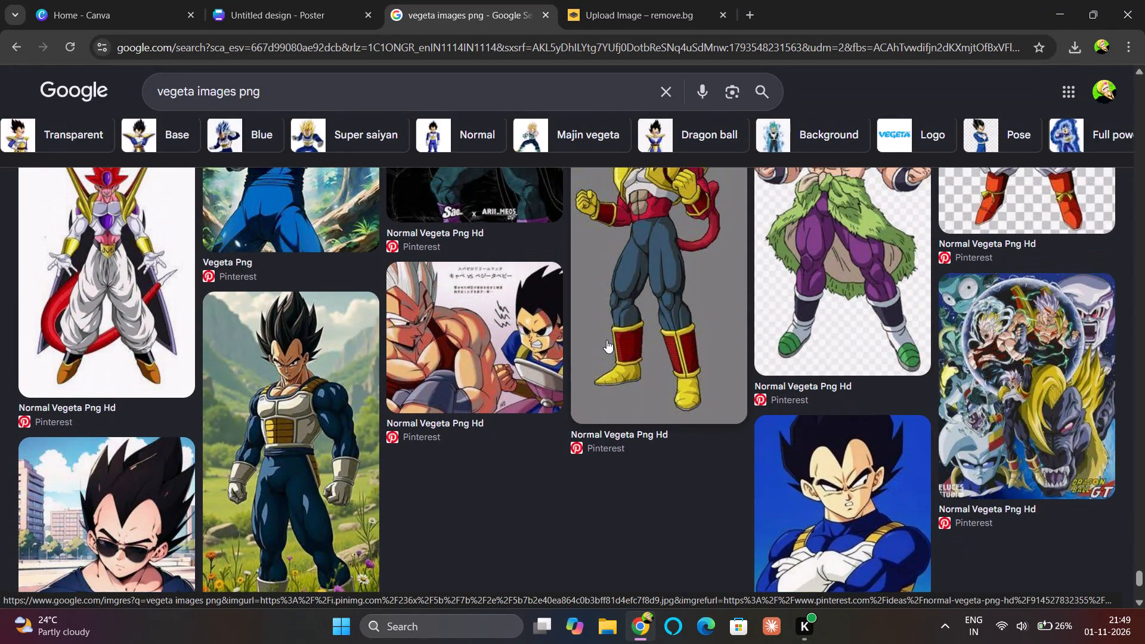
scroll(606, 340, up, 8)
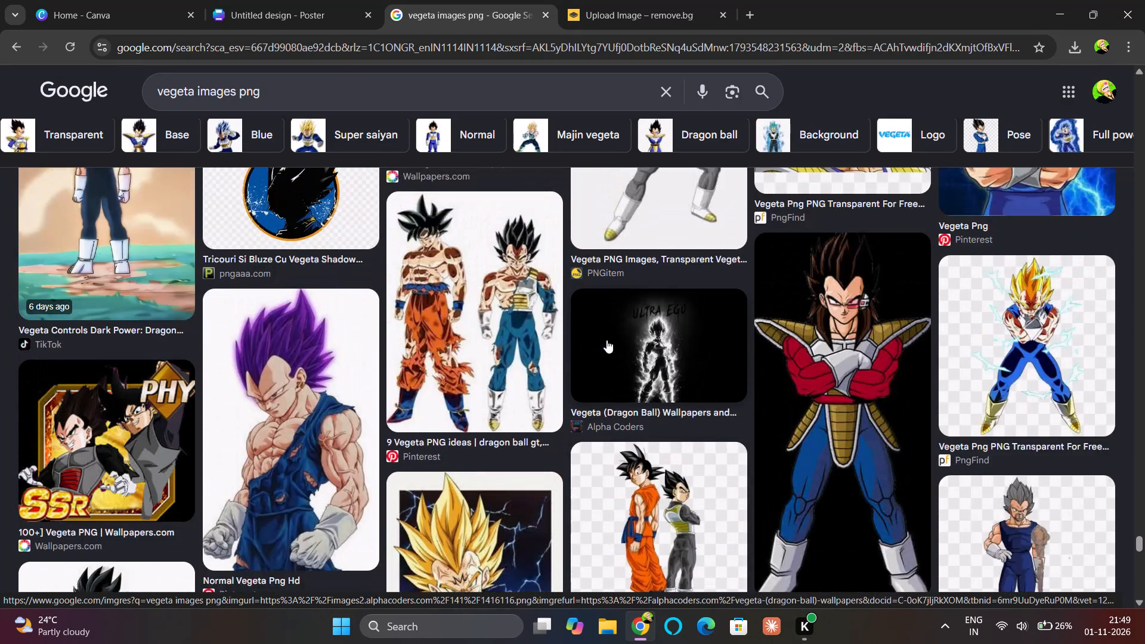
scroll(606, 340, up, 20)
scroll(606, 340, up, 14)
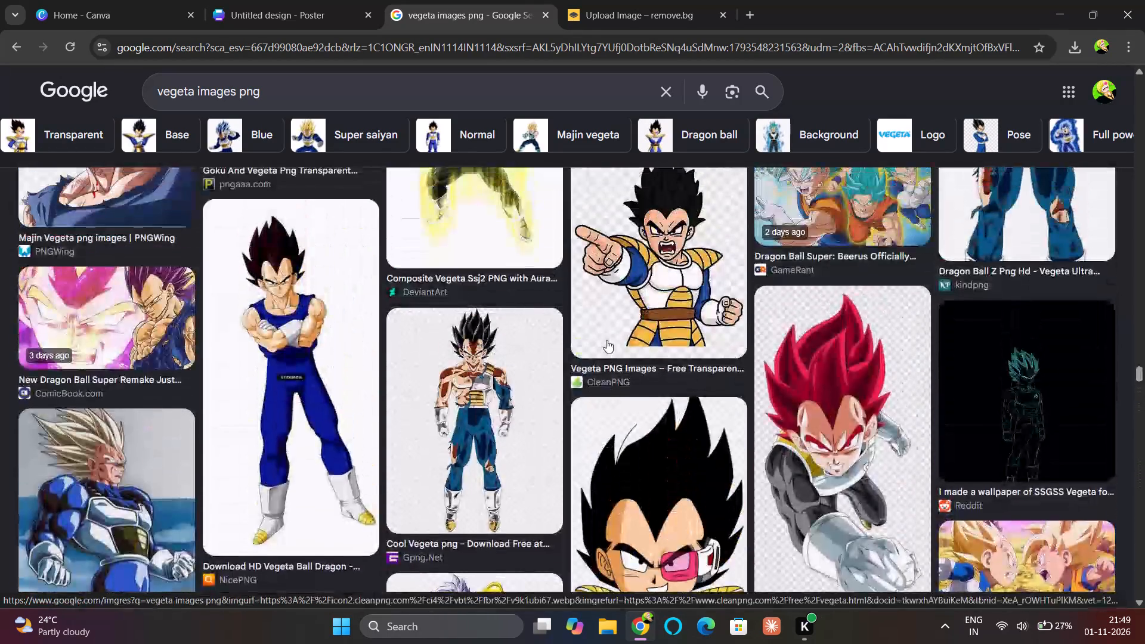
Save the Dragon Ball chibi Vegeta image with the scouter and crossed arms to Downloads as a PNG.
scroll(606, 340, down, 1)
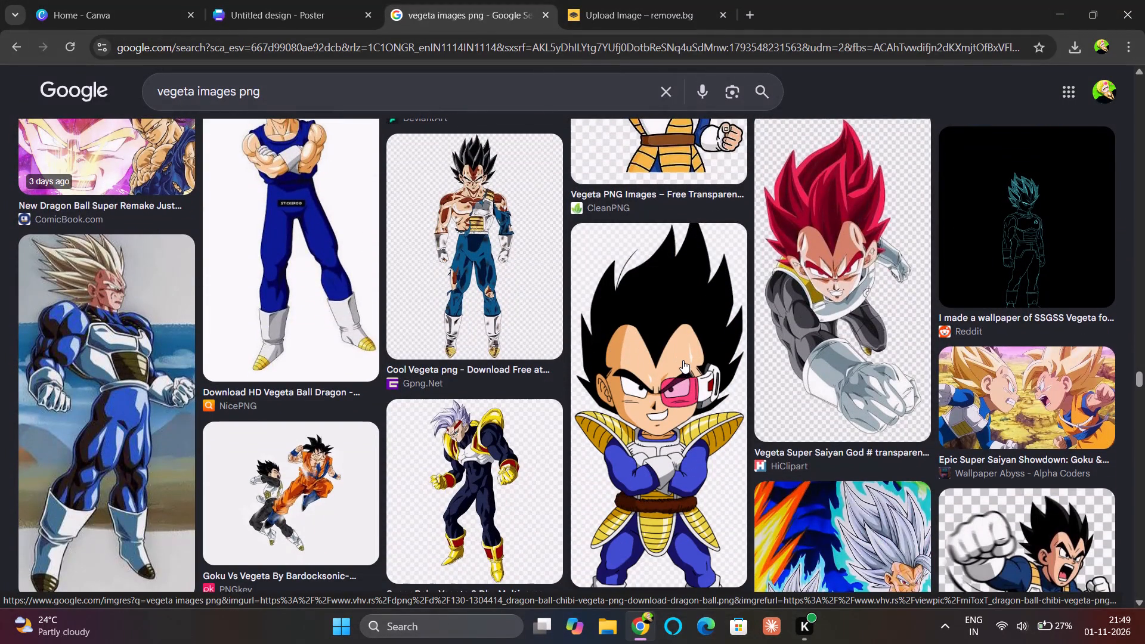
click(677, 369)
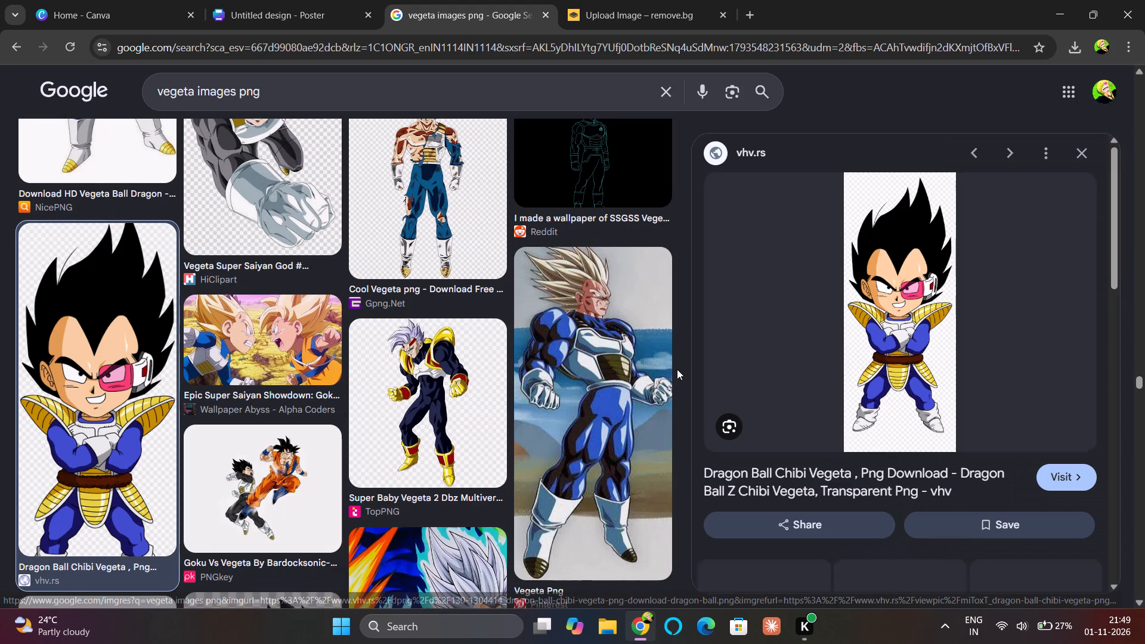
right_click(897, 351)
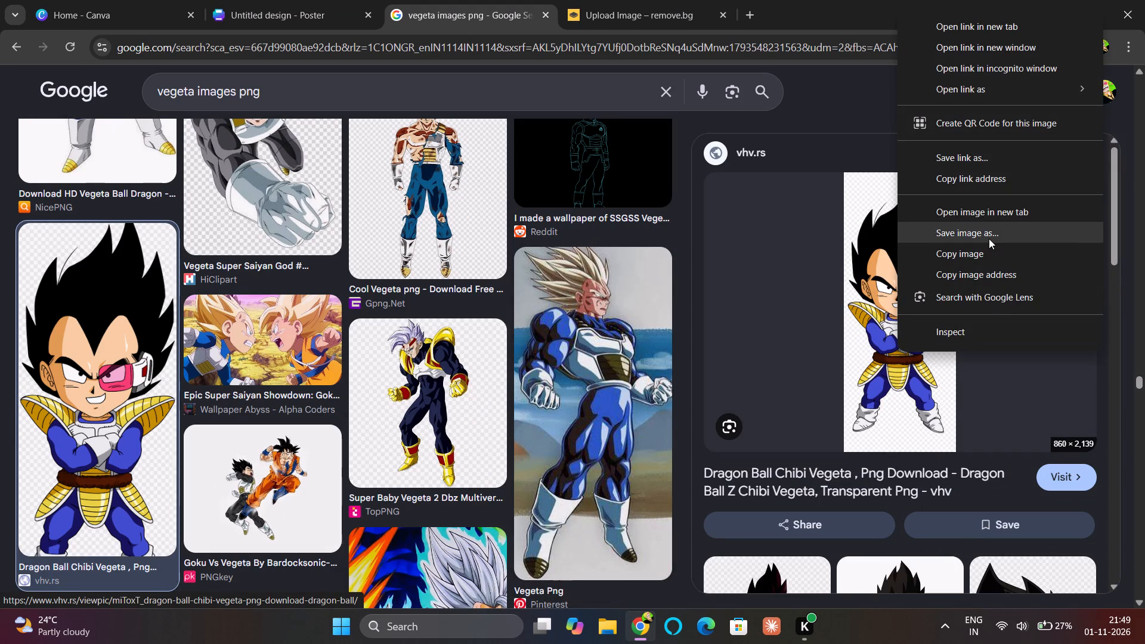
click(989, 239)
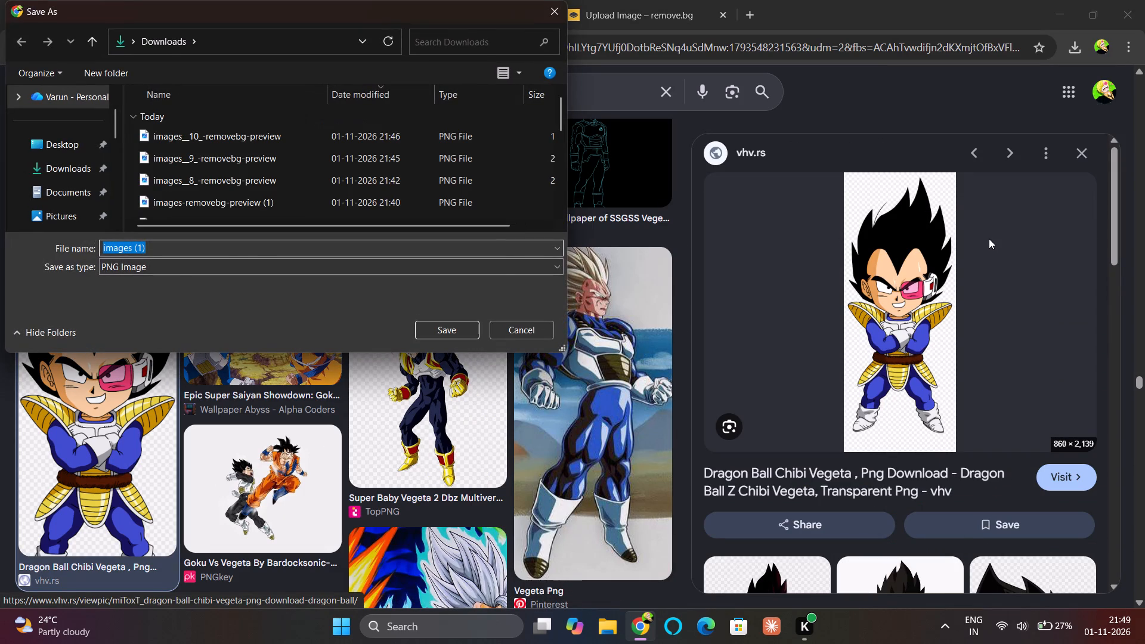
key(Return)
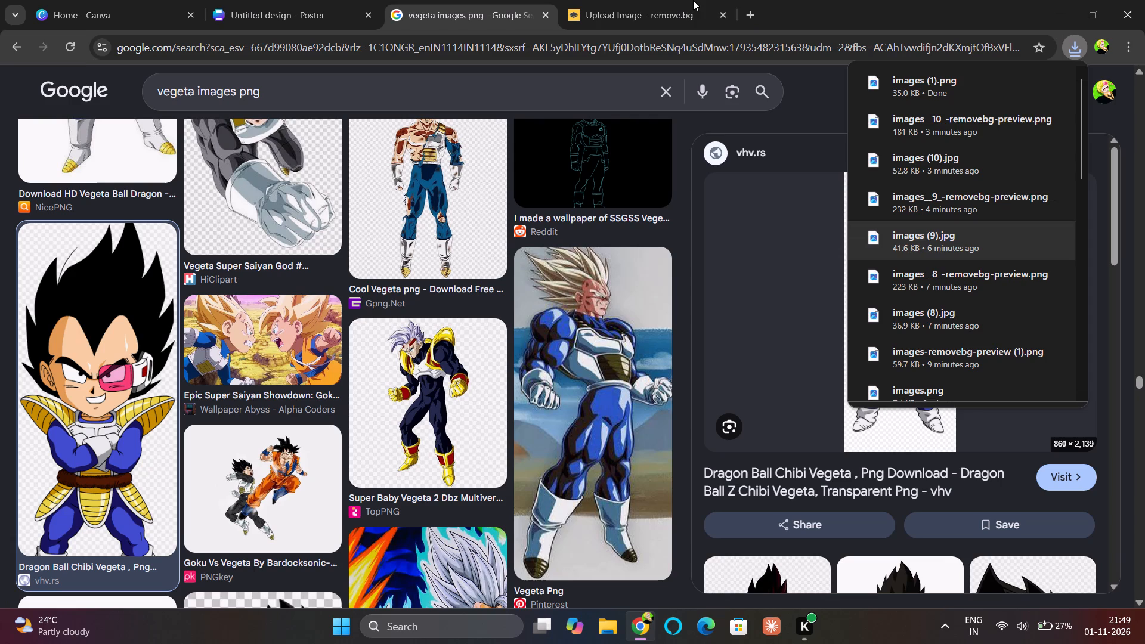
Switch to remove.bg and upload the chibi Vegeta file images (1) from Downloads for background removal.
click(598, 0)
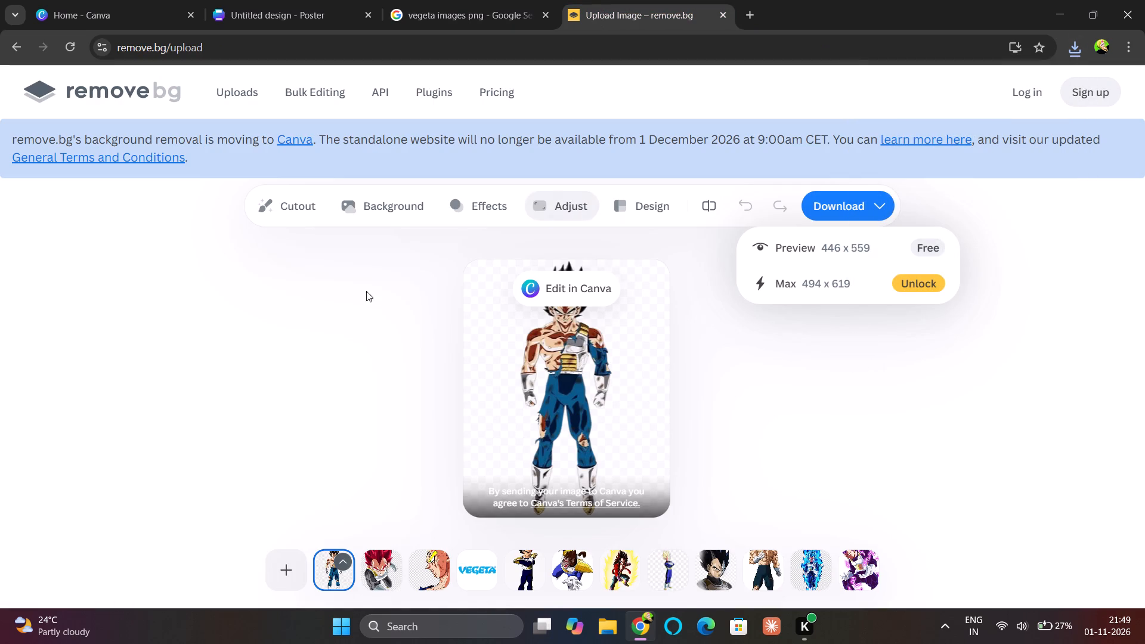
click(290, 556)
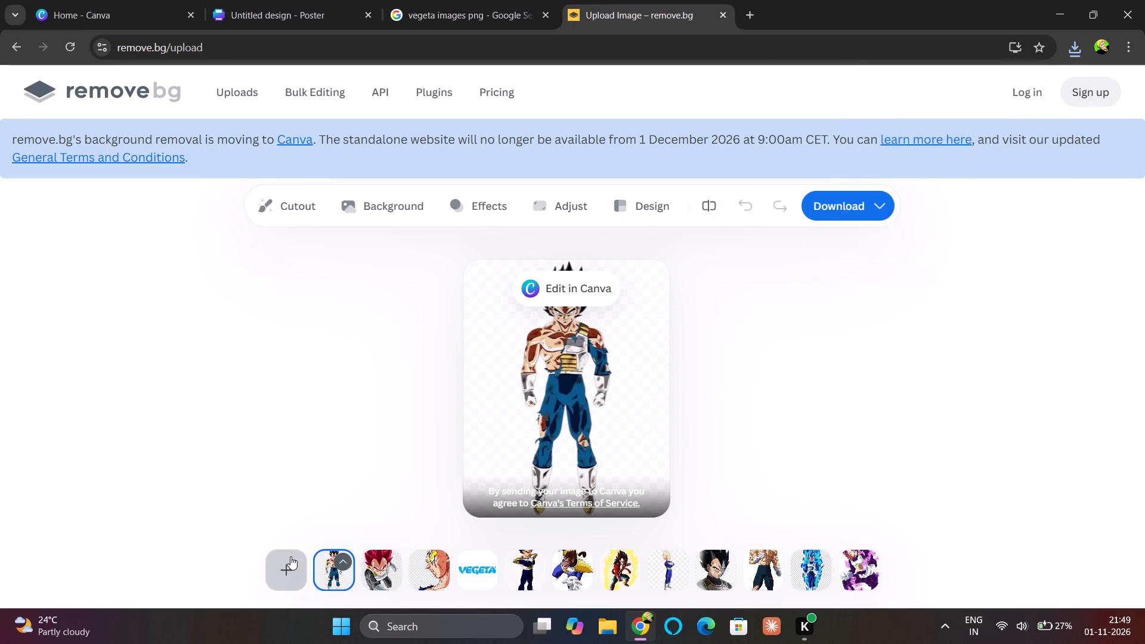
click(298, 138)
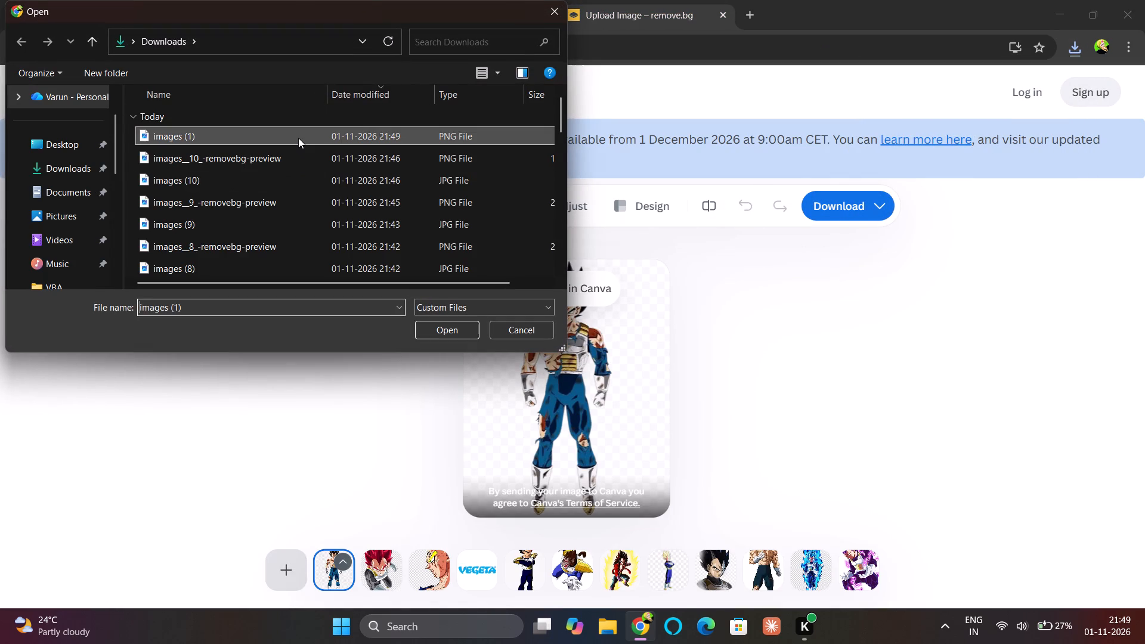
key(Return)
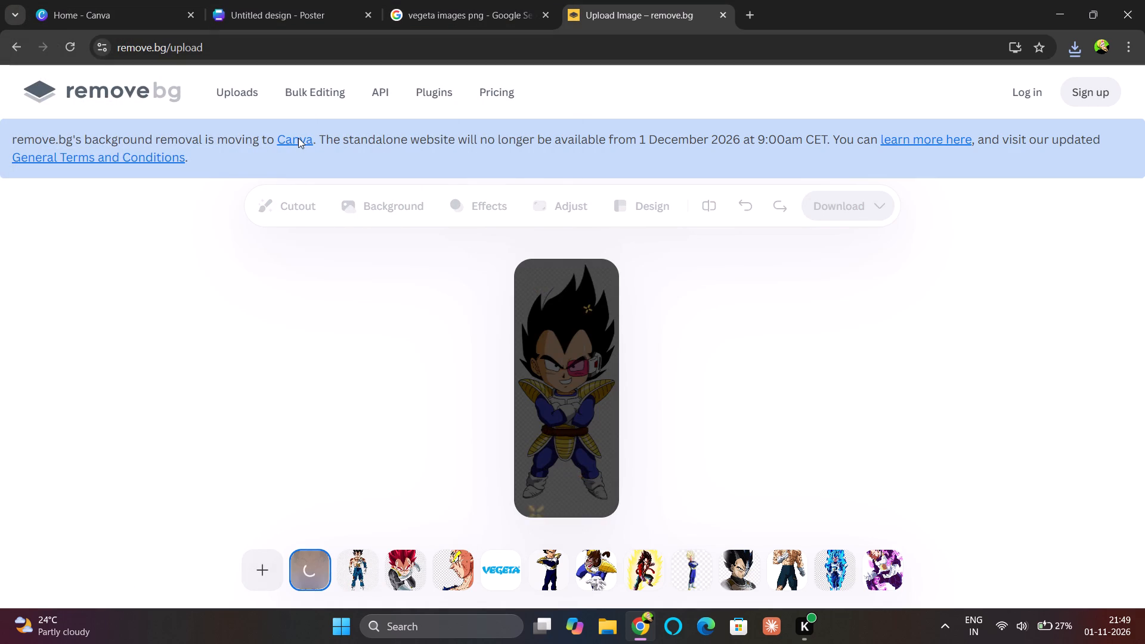
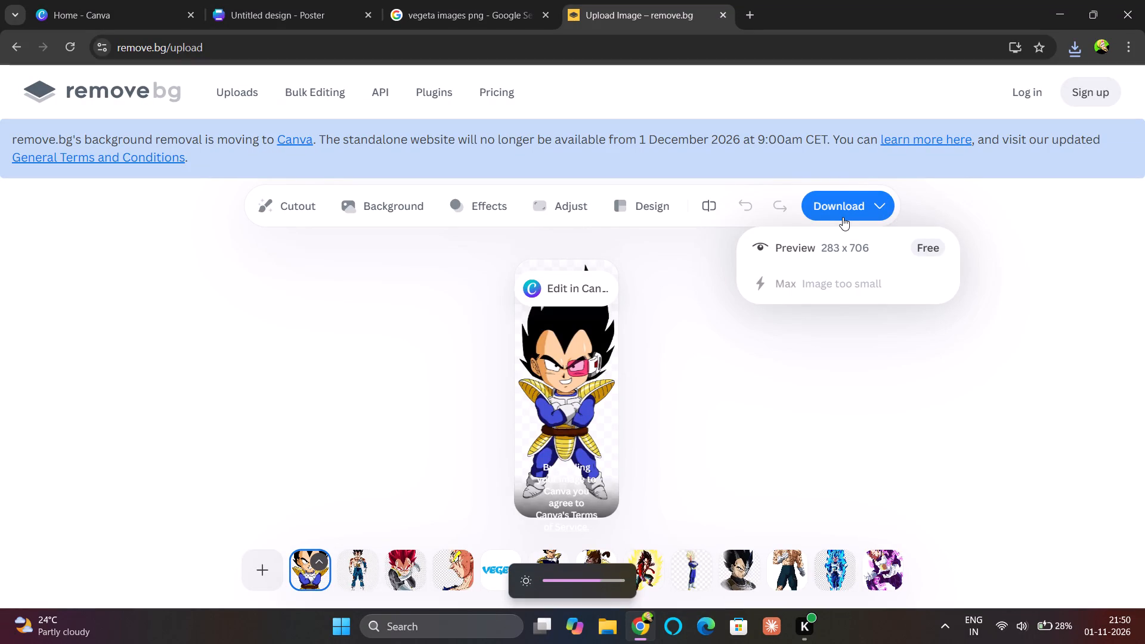
Download the free preview of the chibi Vegeta cutout and upload it to the poster design in Canva.
click(825, 249)
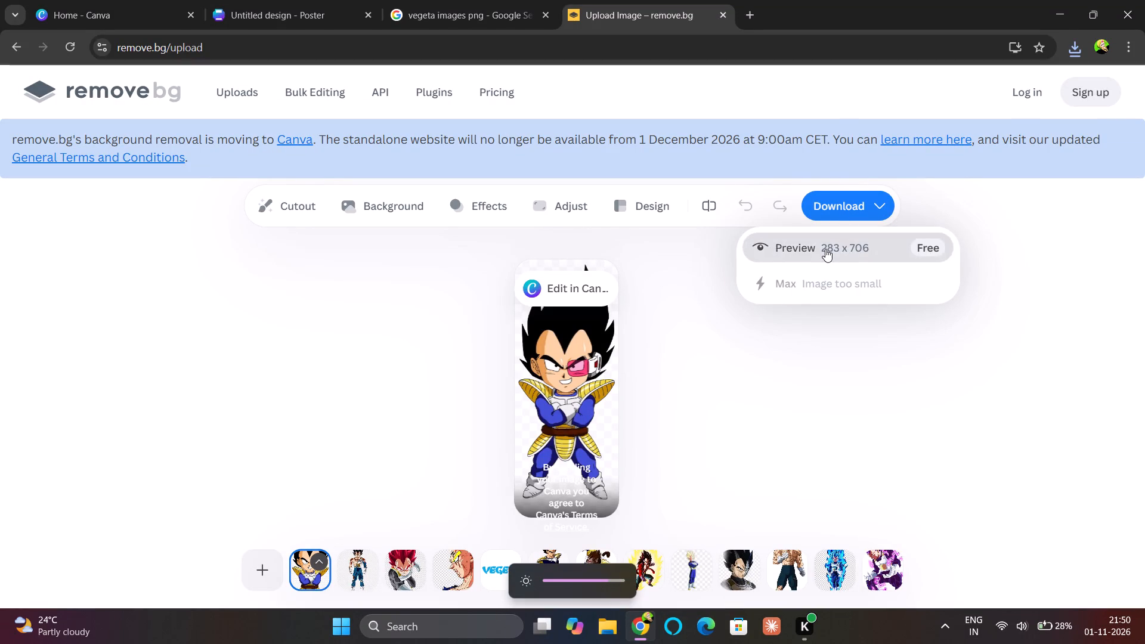
click(339, 2)
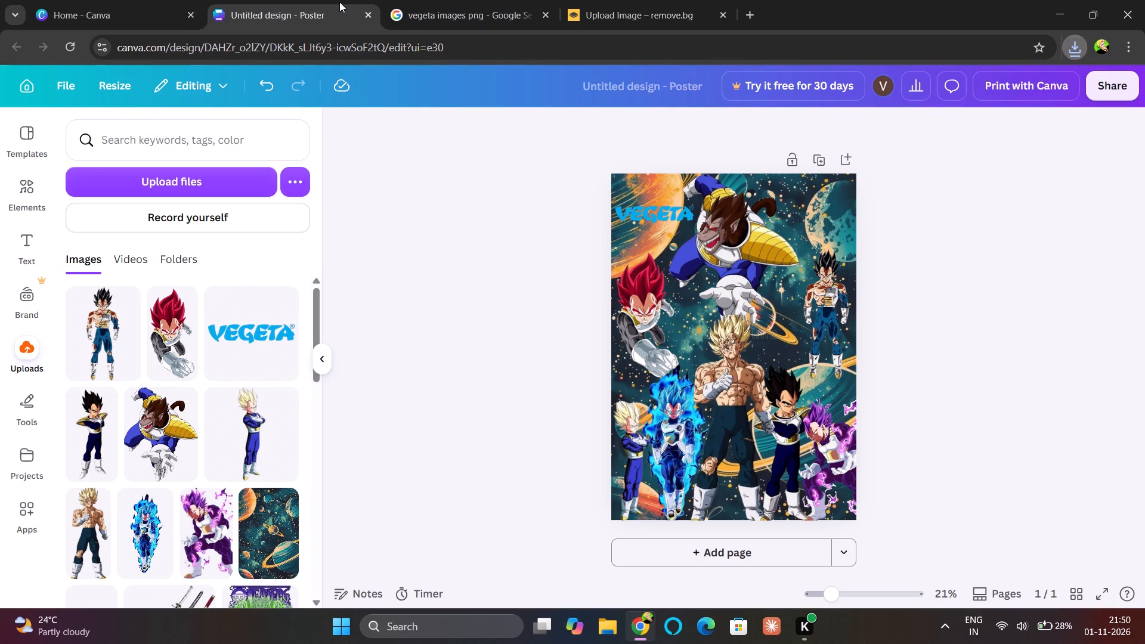
click(236, 175)
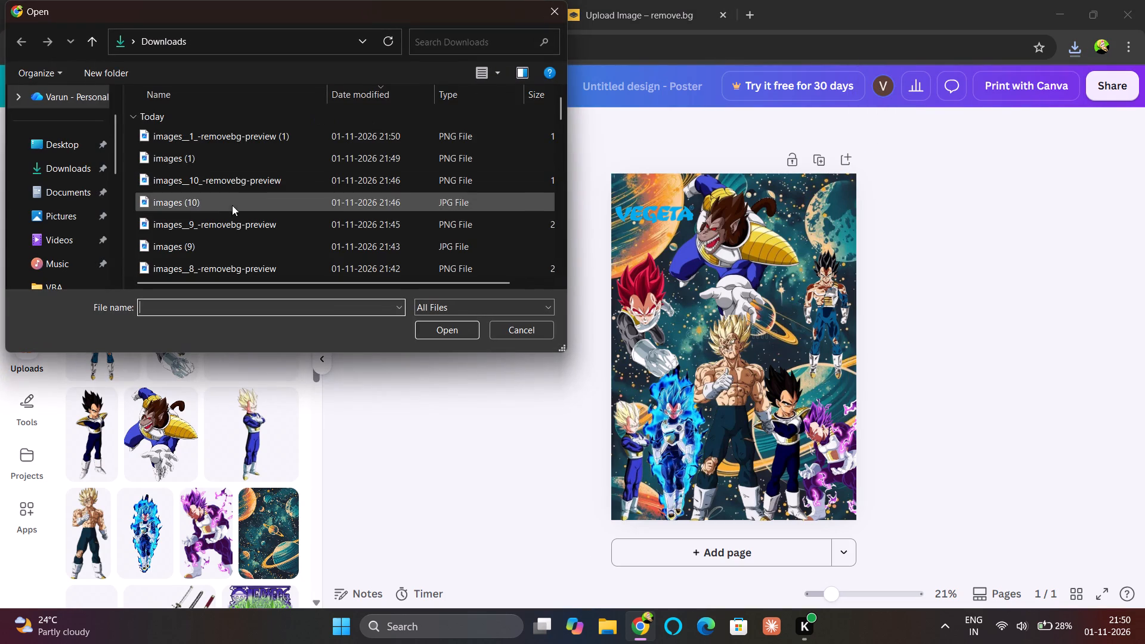
click(240, 140)
key(Return)
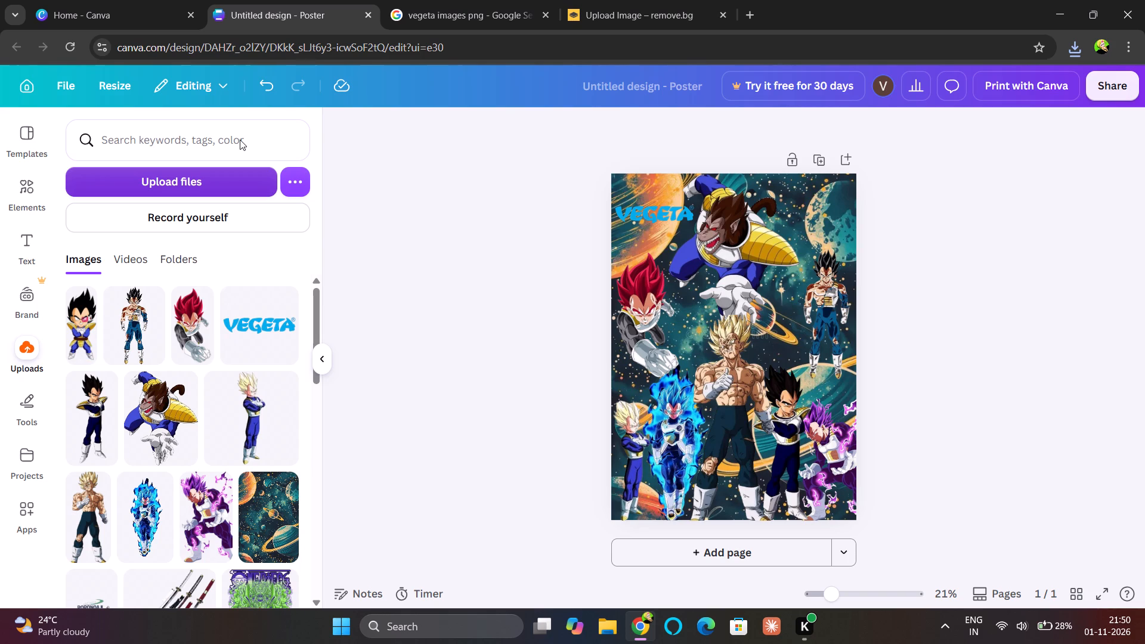
Add the chibi Vegeta cutout to the poster, shrink it to about 8 cm wide, and place it beside the battle-damaged Vegeta.
click(86, 339)
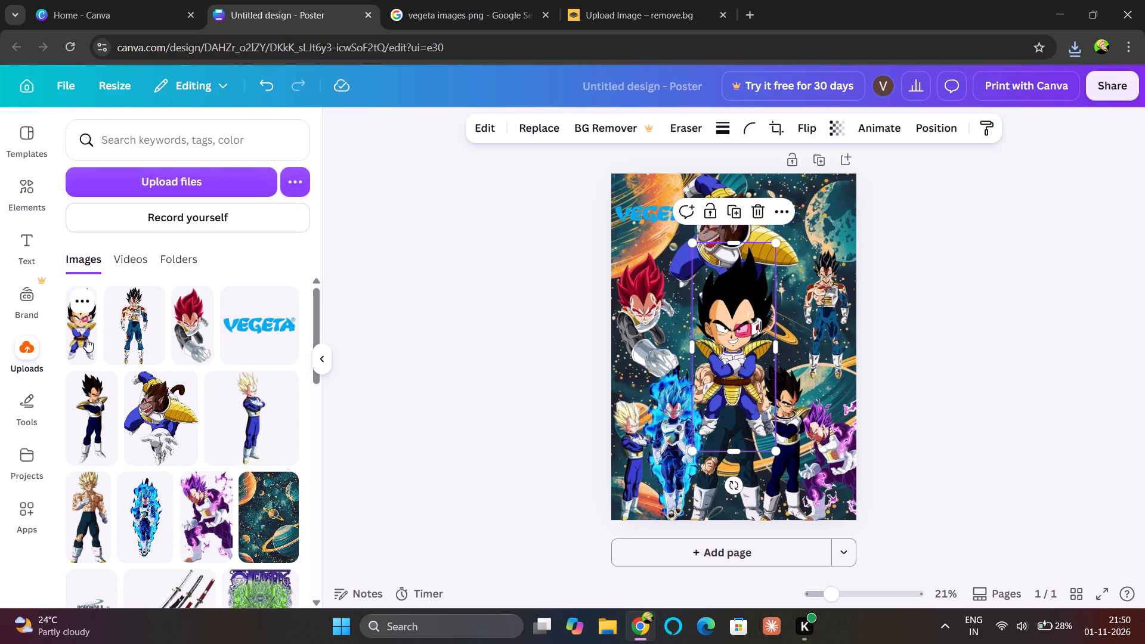
drag(776, 448, 745, 354)
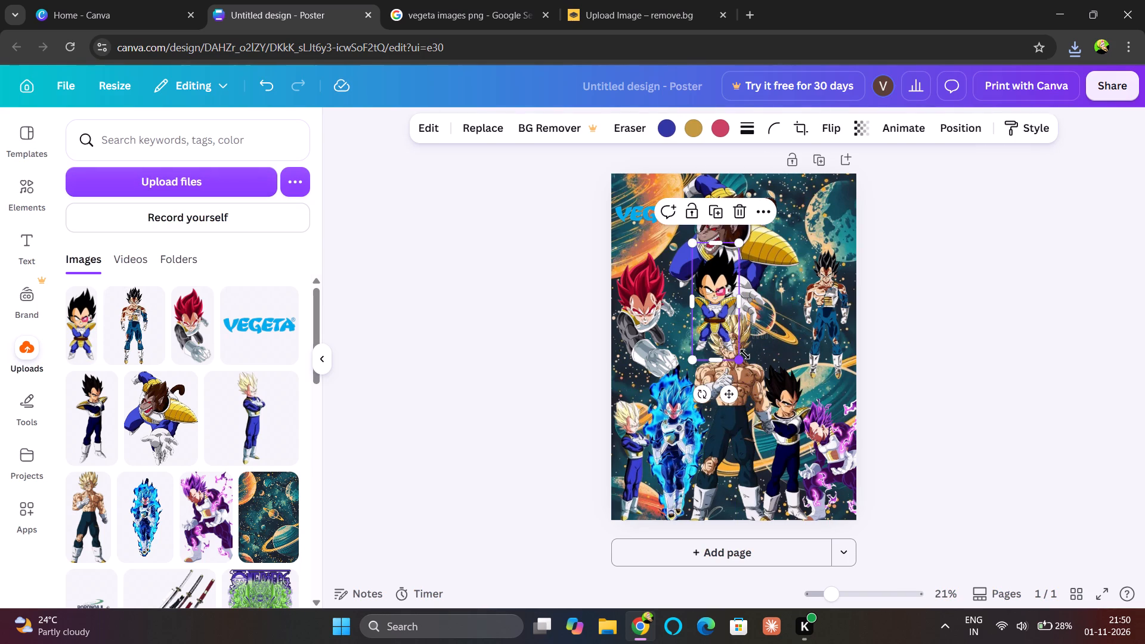
click(714, 238)
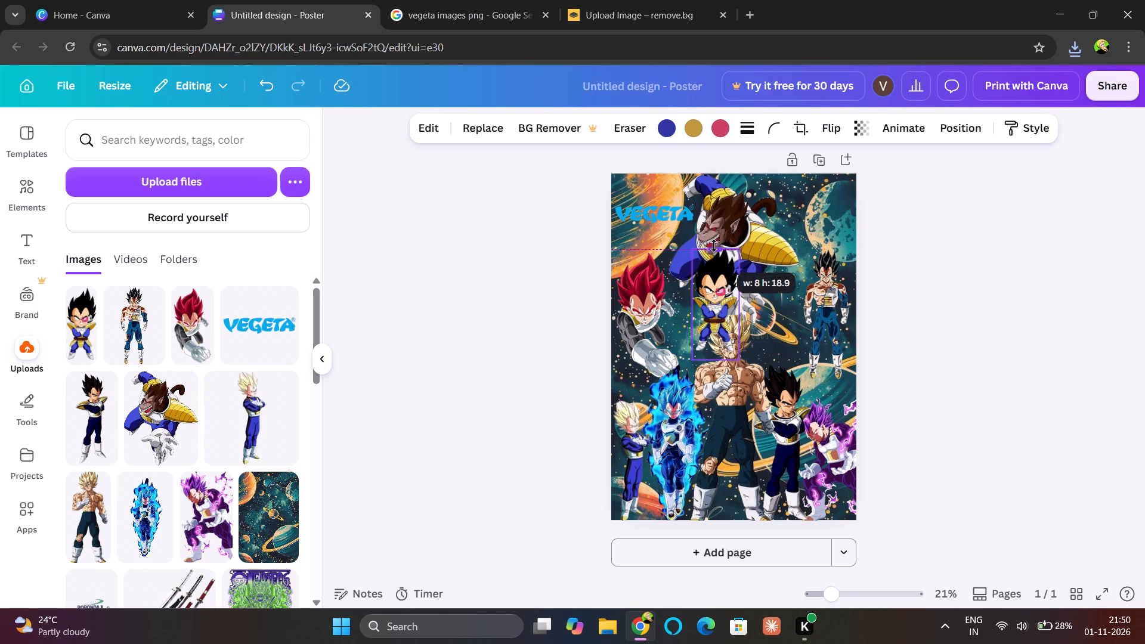
drag(723, 302, 795, 278)
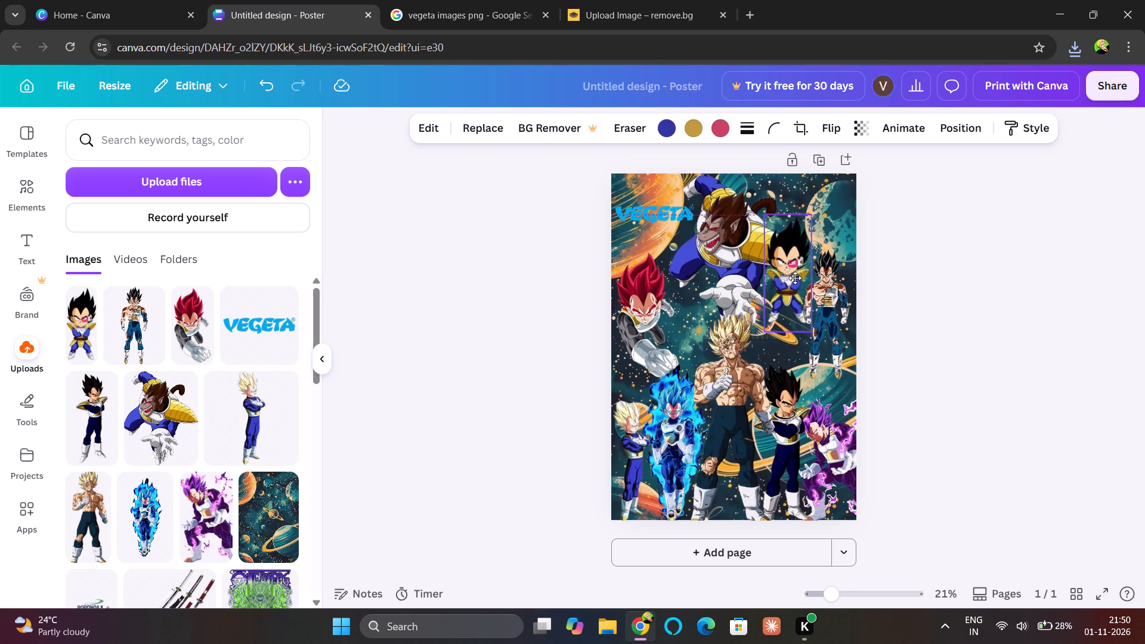
drag(795, 278, 793, 315)
click(930, 301)
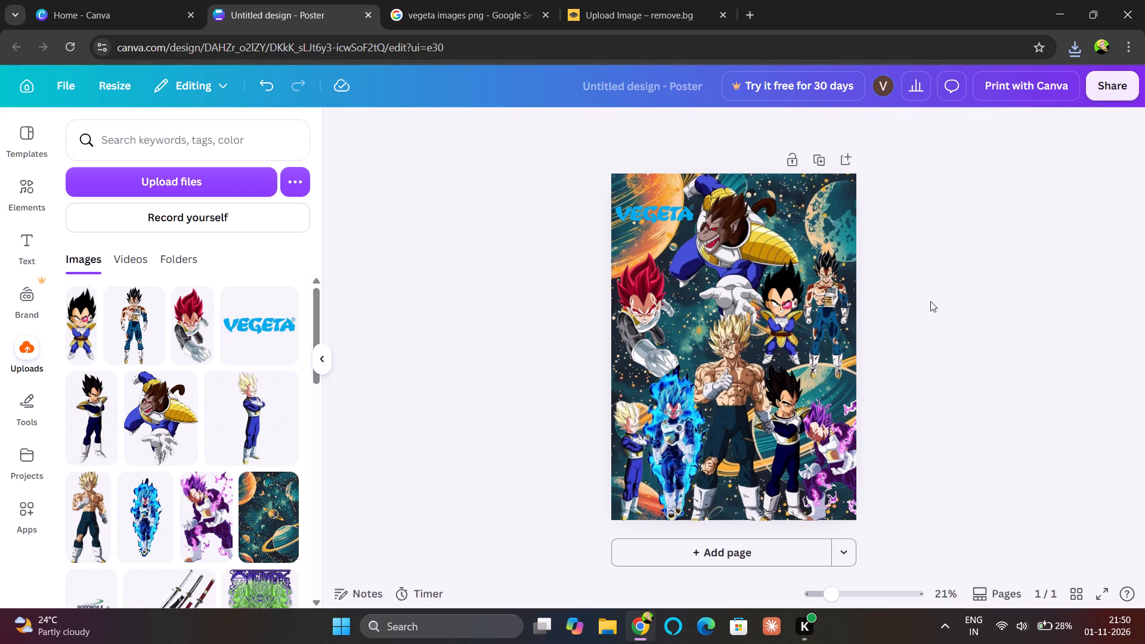
Switch to the "vegeta images png" results and look through them for another figure that suits the poster.
click(440, 21)
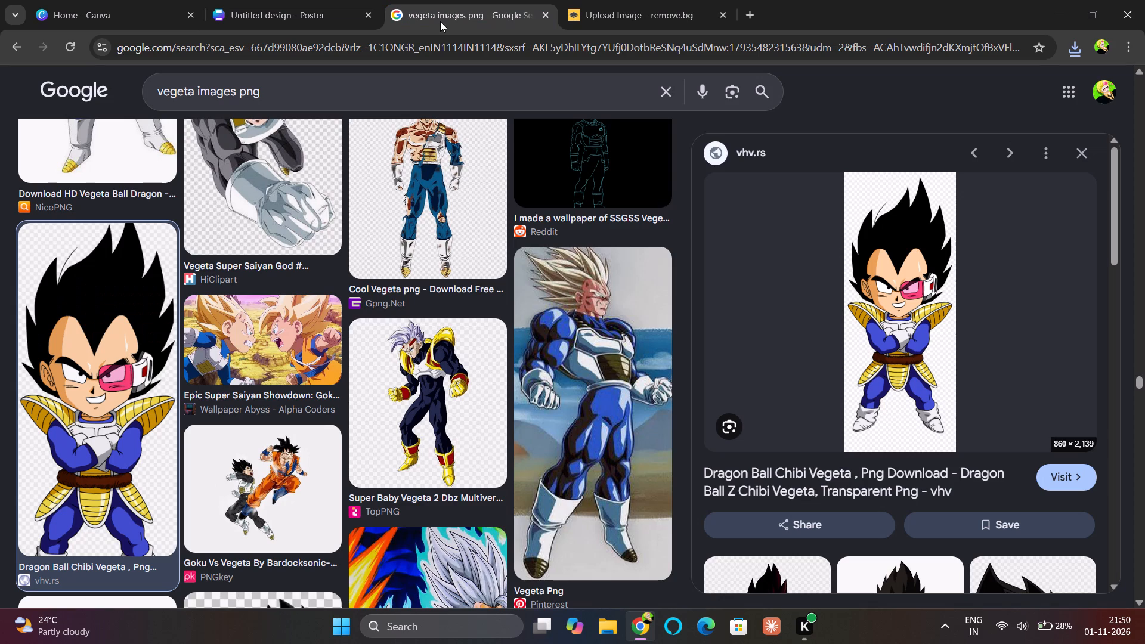
click(1089, 156)
scroll(756, 312, down, 1)
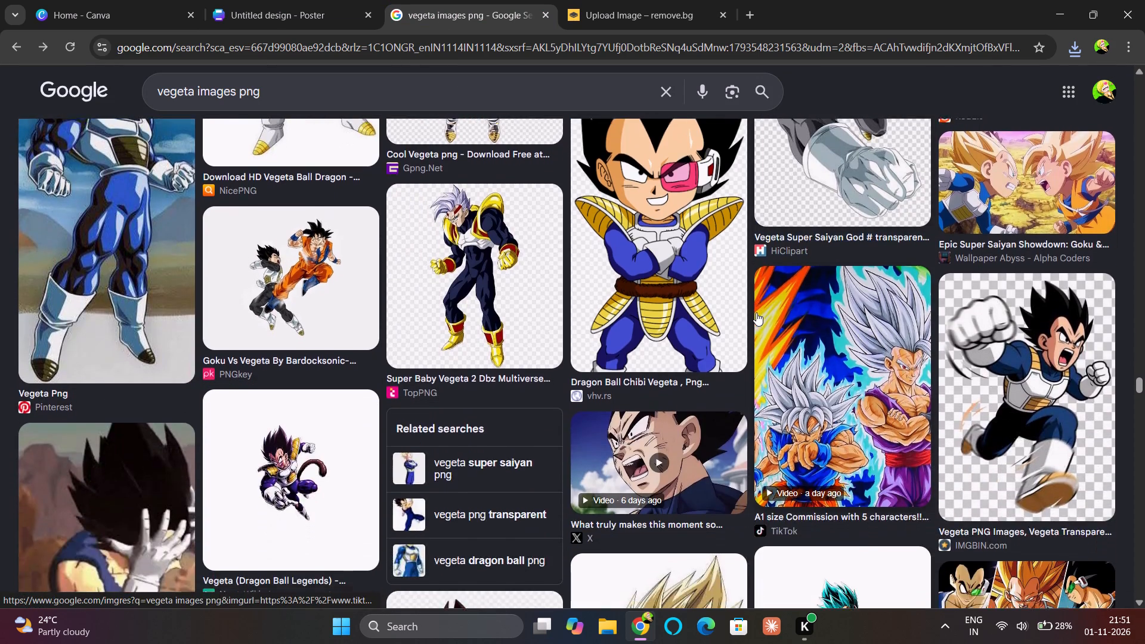
scroll(756, 312, down, 1)
scroll(756, 312, up, 3)
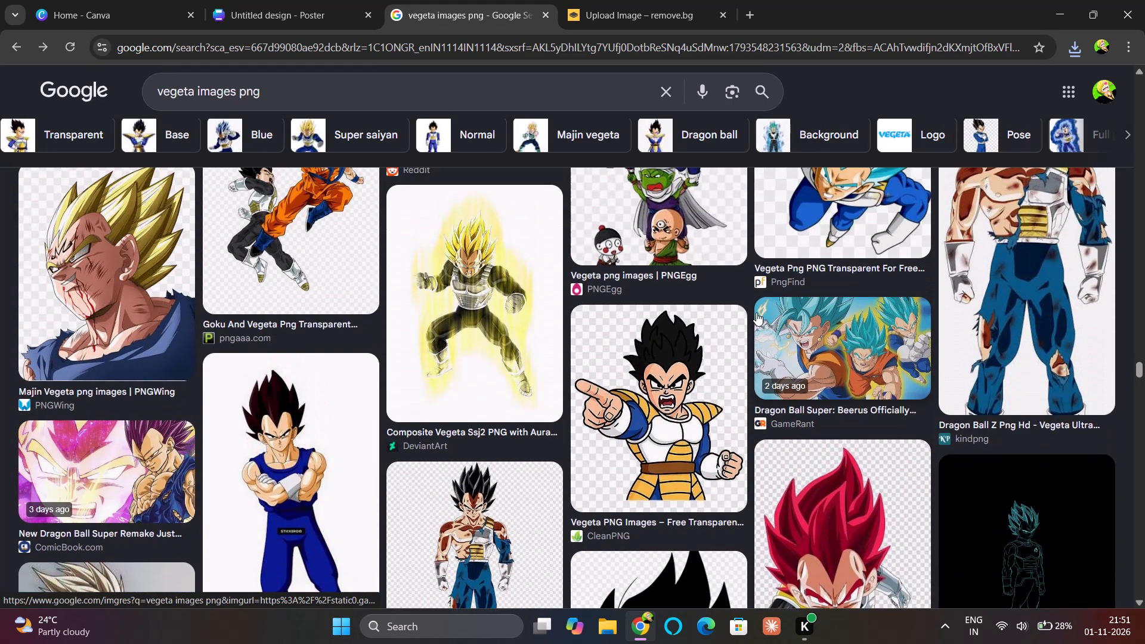
scroll(756, 312, up, 5)
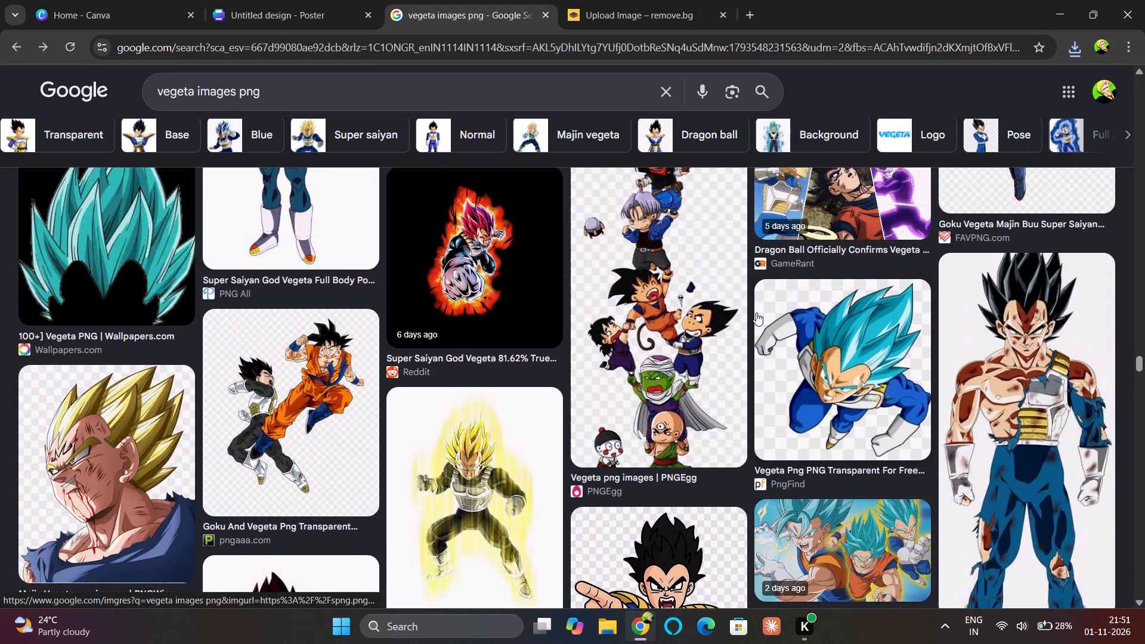
scroll(756, 312, up, 2)
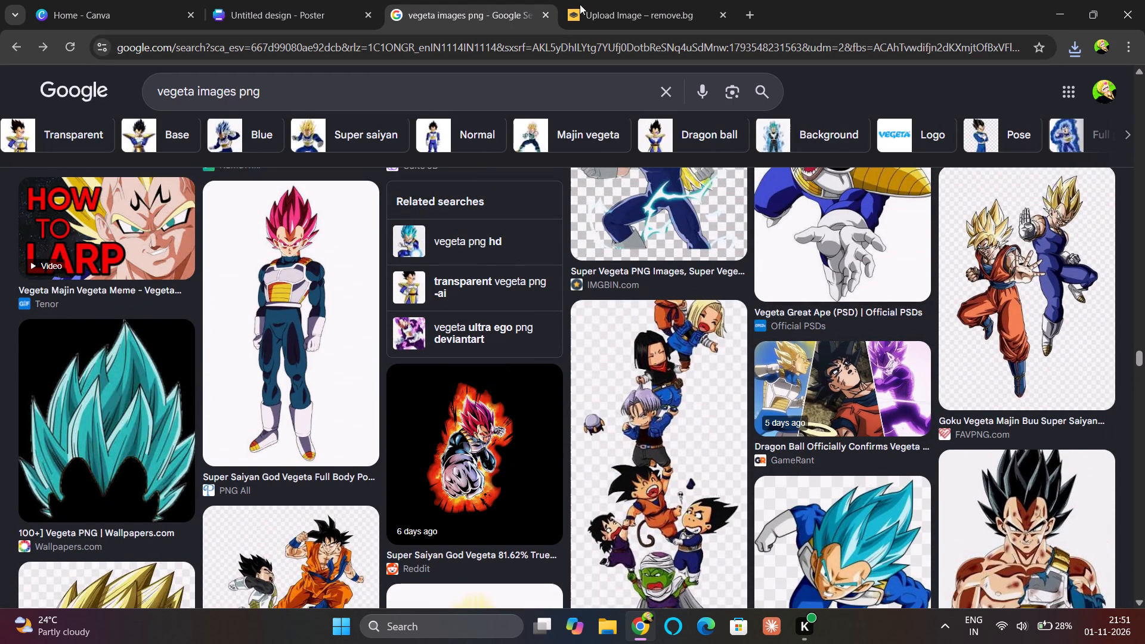
Switch back to the Canva poster and move the battle-damaged Vegeta slightly lower along the poster's right edge.
click(299, 10)
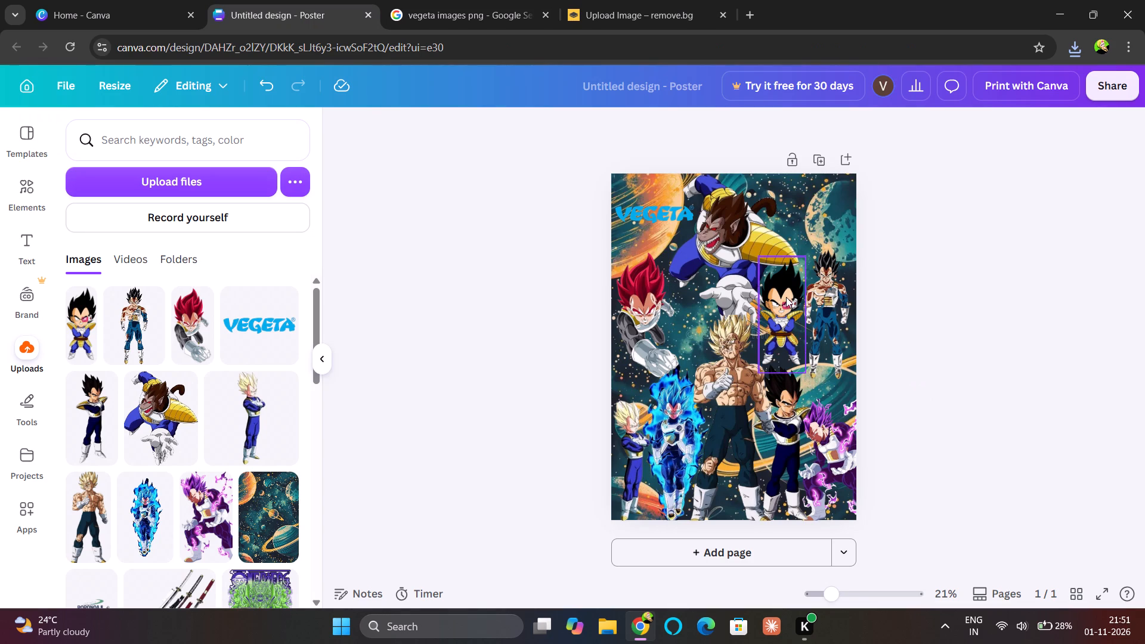
click(786, 298)
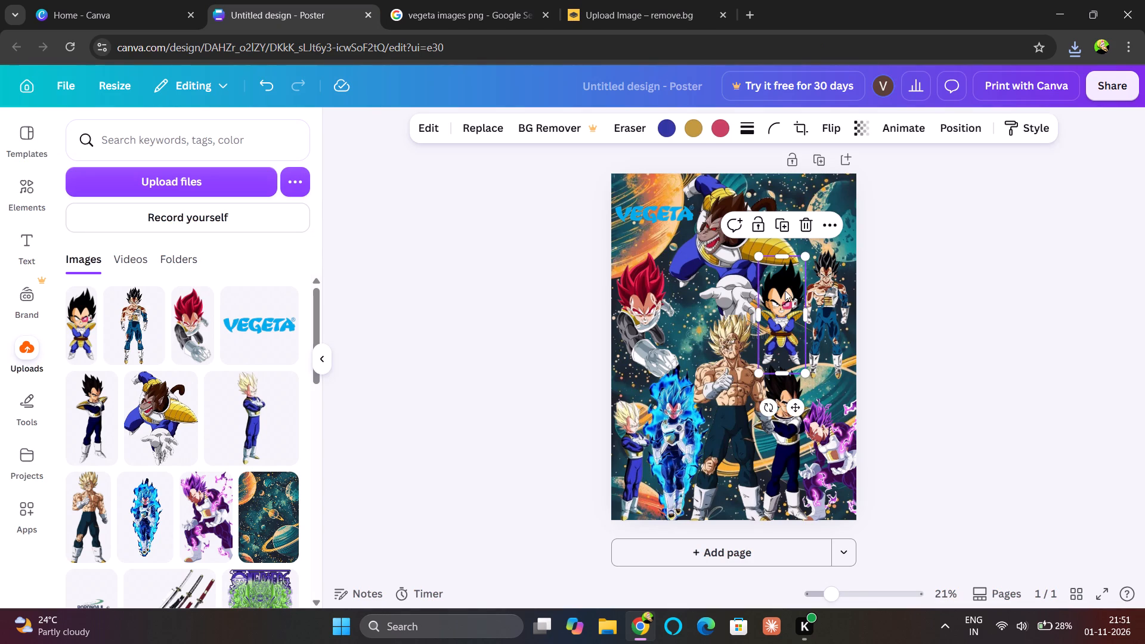
drag(837, 298, 838, 318)
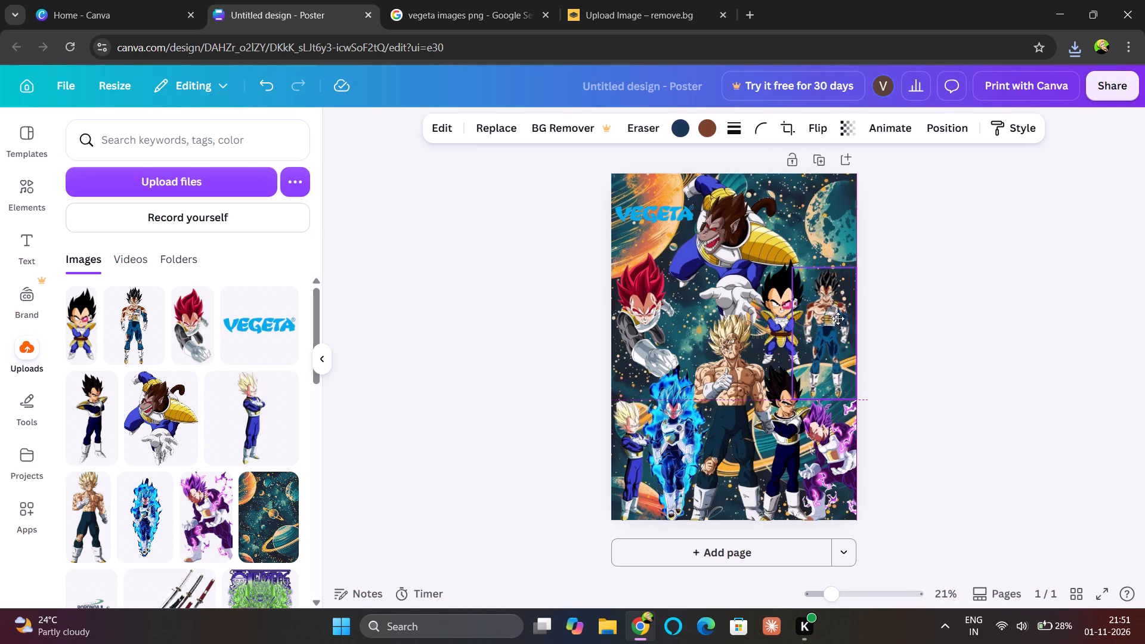
drag(838, 318, 838, 317)
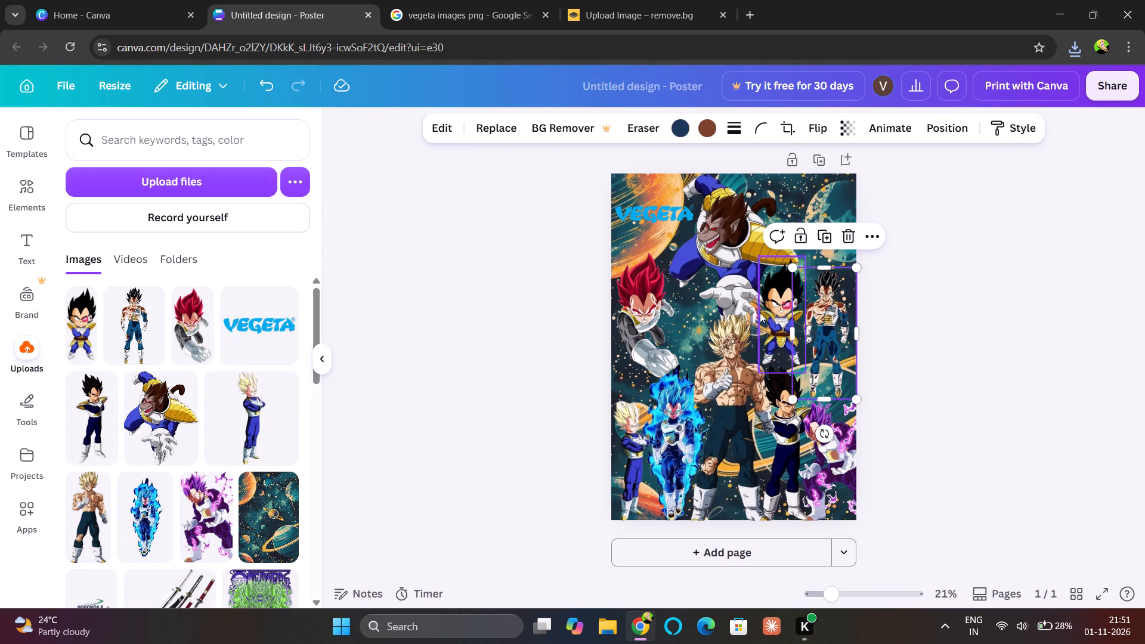
Move the chibi Vegeta to the poster's upper-right corner above the battle-damaged Vegeta and shrink it to about 7 by 17.5 cm.
drag(779, 308, 825, 202)
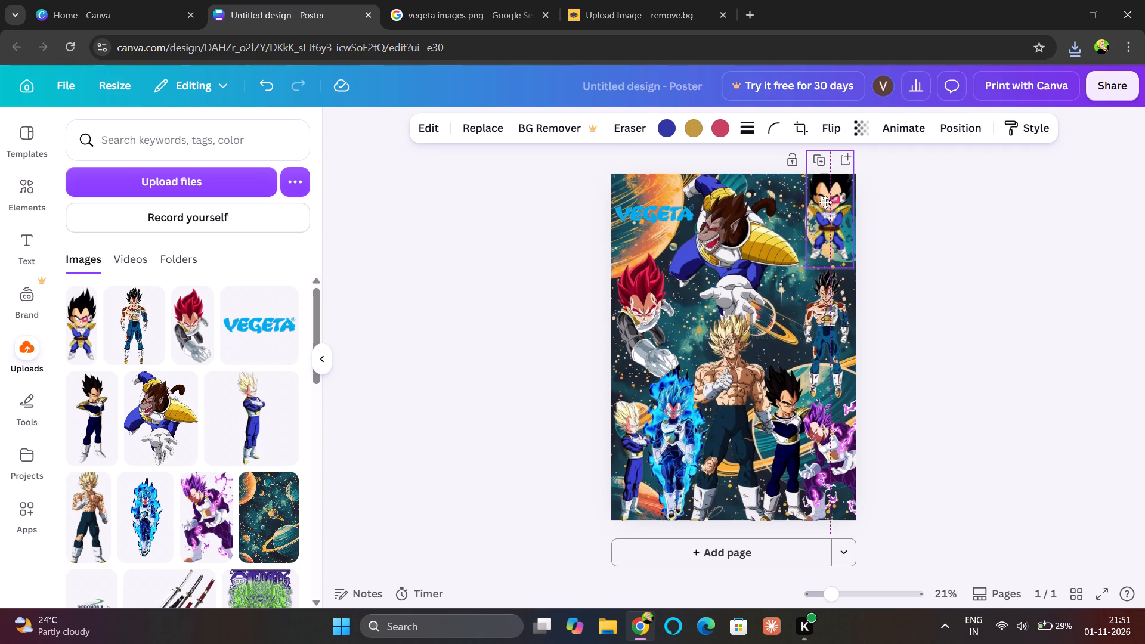
drag(825, 202, 821, 220)
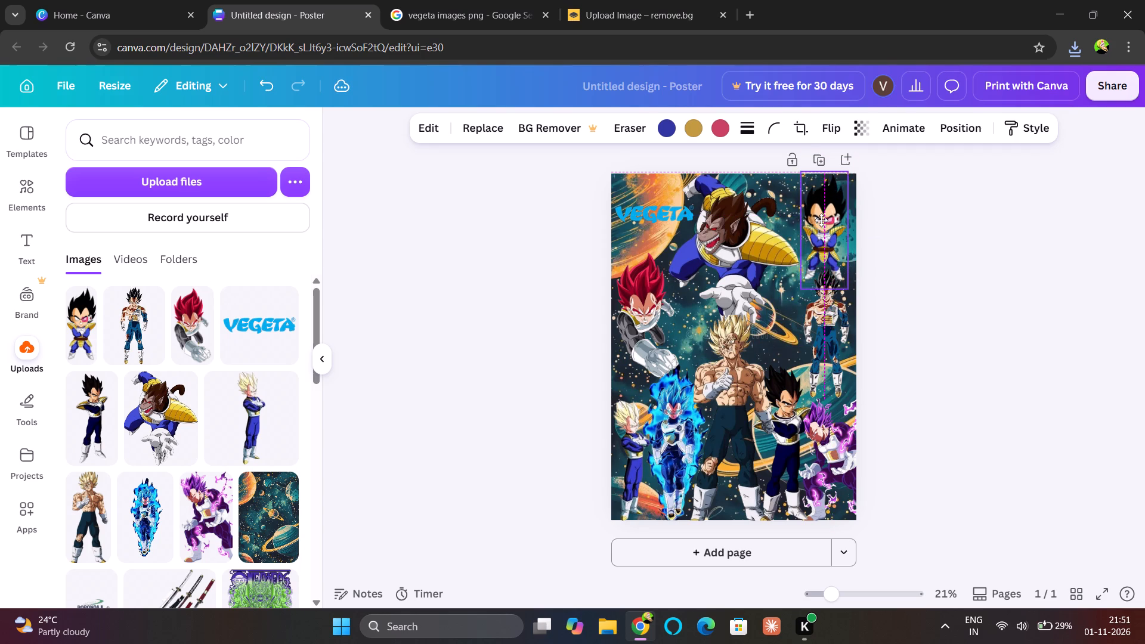
drag(821, 220, 817, 222)
drag(840, 174, 837, 190)
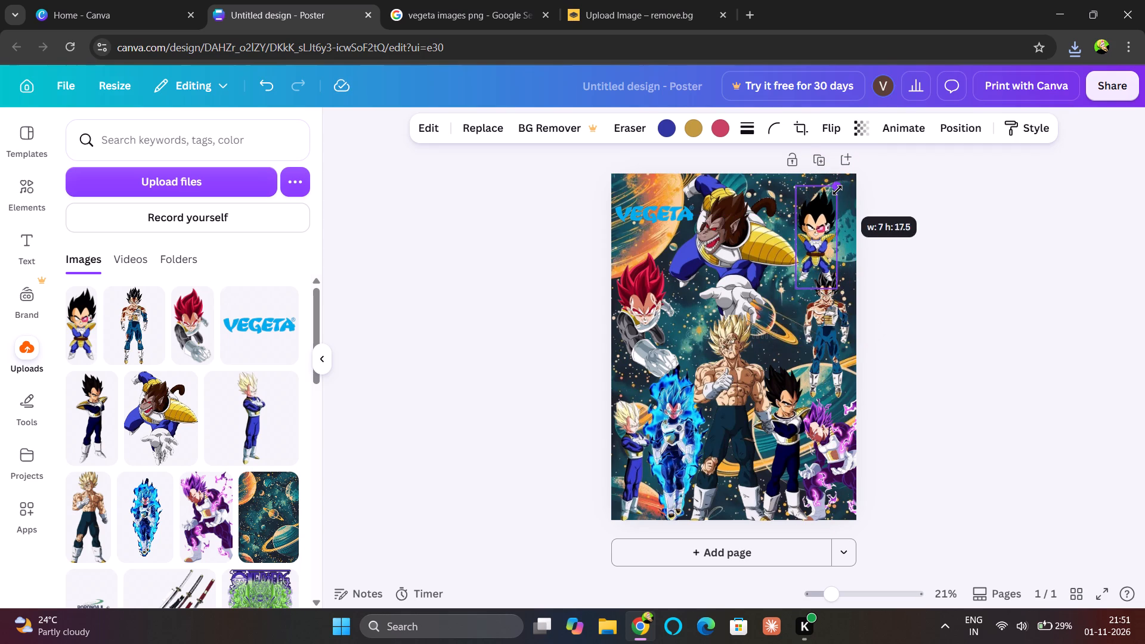
drag(837, 190, 837, 191)
drag(818, 246, 834, 230)
click(928, 268)
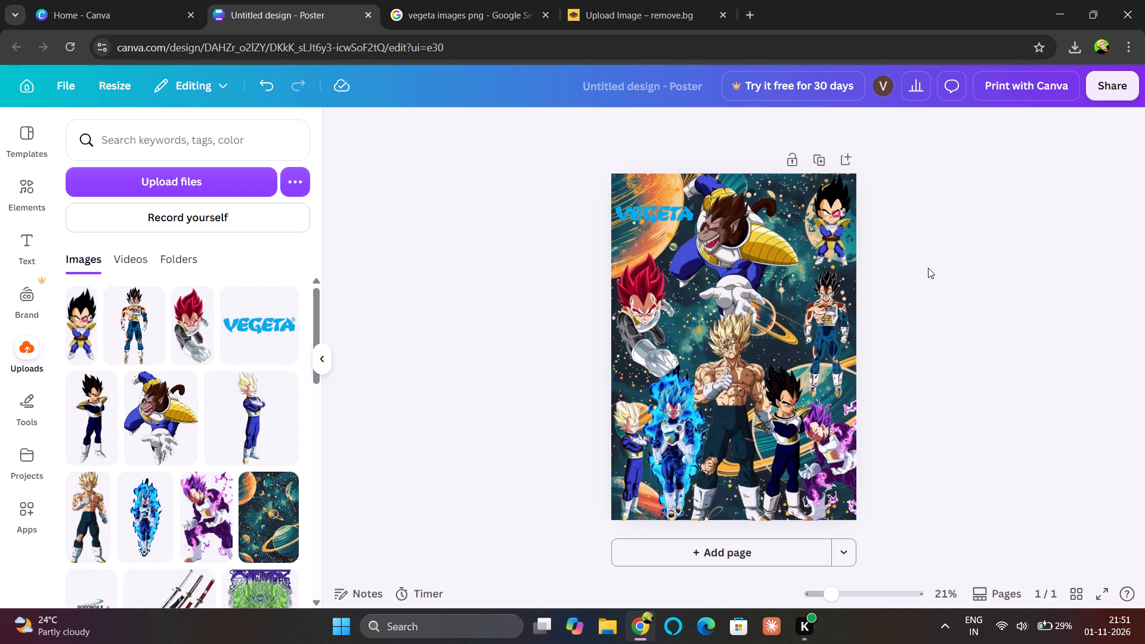
click(933, 376)
Fine-tune the chibi Vegeta's position over the planet in the poster's upper-right corner.
drag(819, 225, 806, 228)
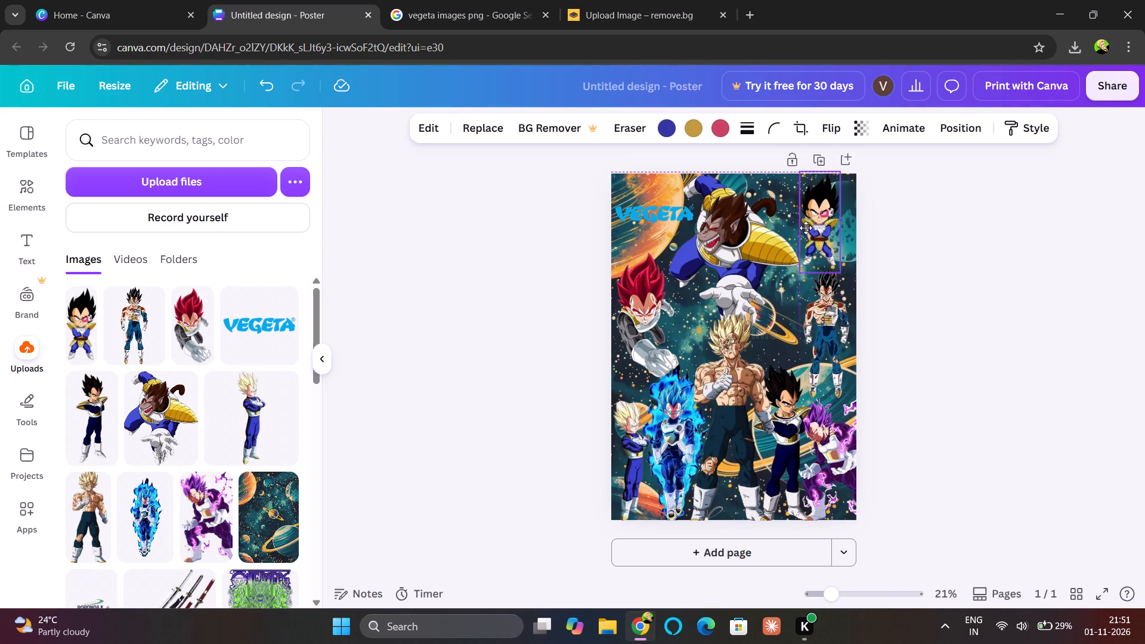
drag(806, 228, 803, 235)
click(833, 182)
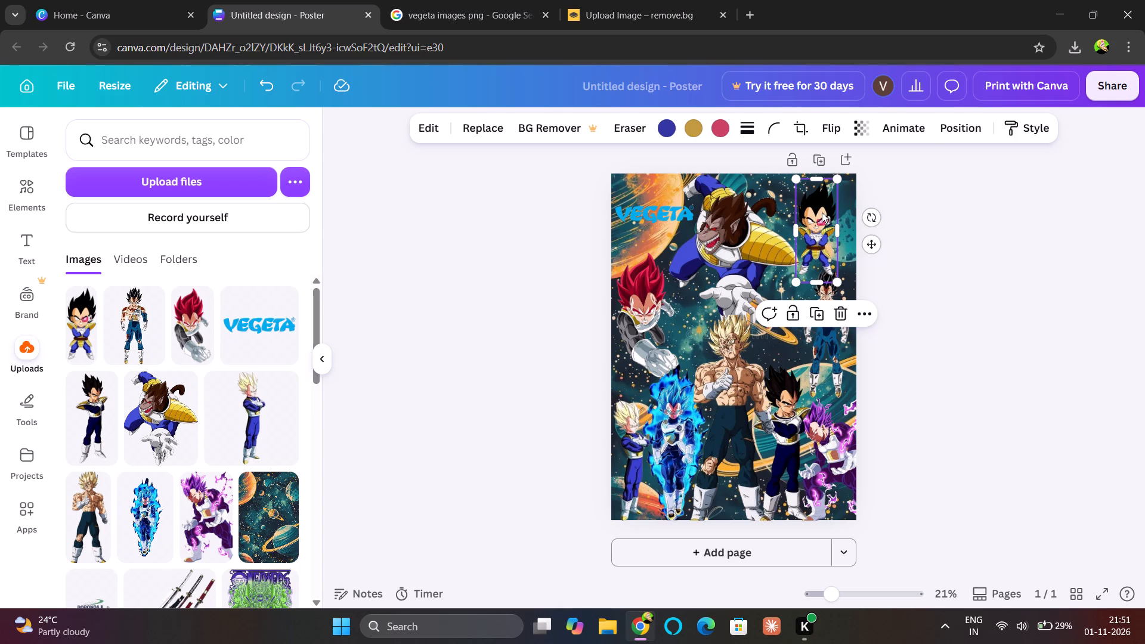
drag(822, 212, 836, 205)
click(921, 221)
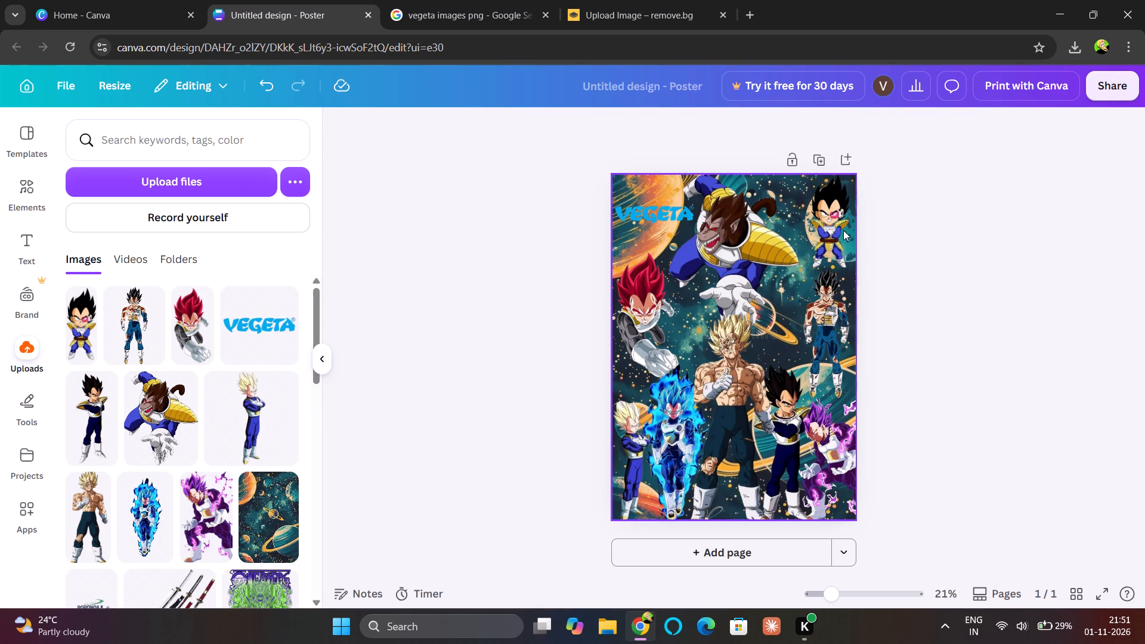
click(843, 230)
click(884, 233)
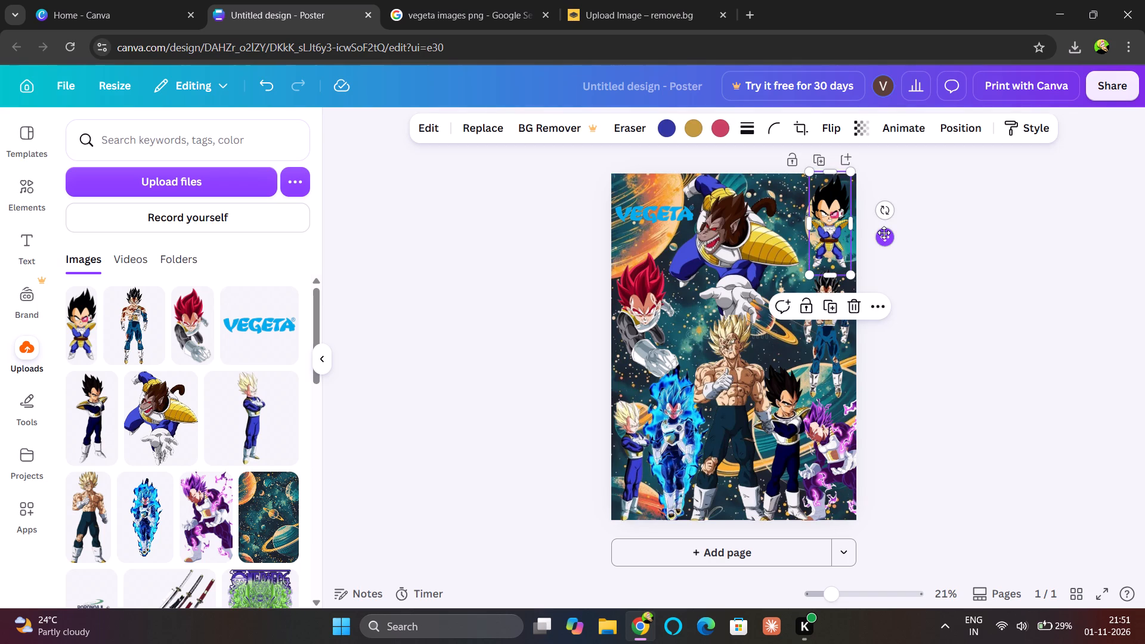
click(884, 233)
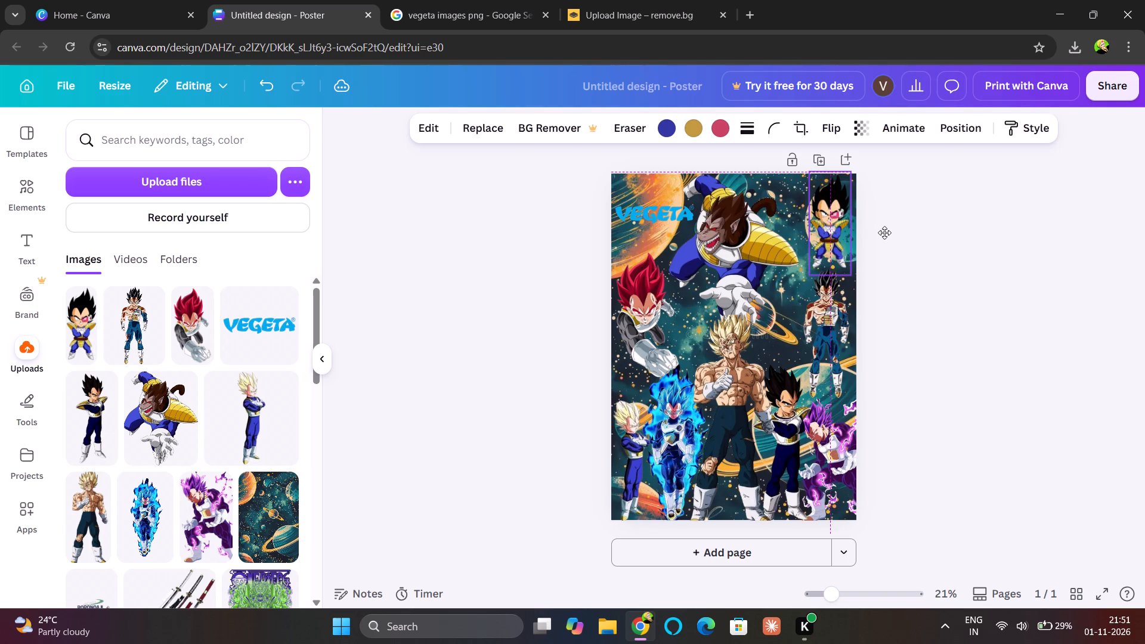
click(956, 244)
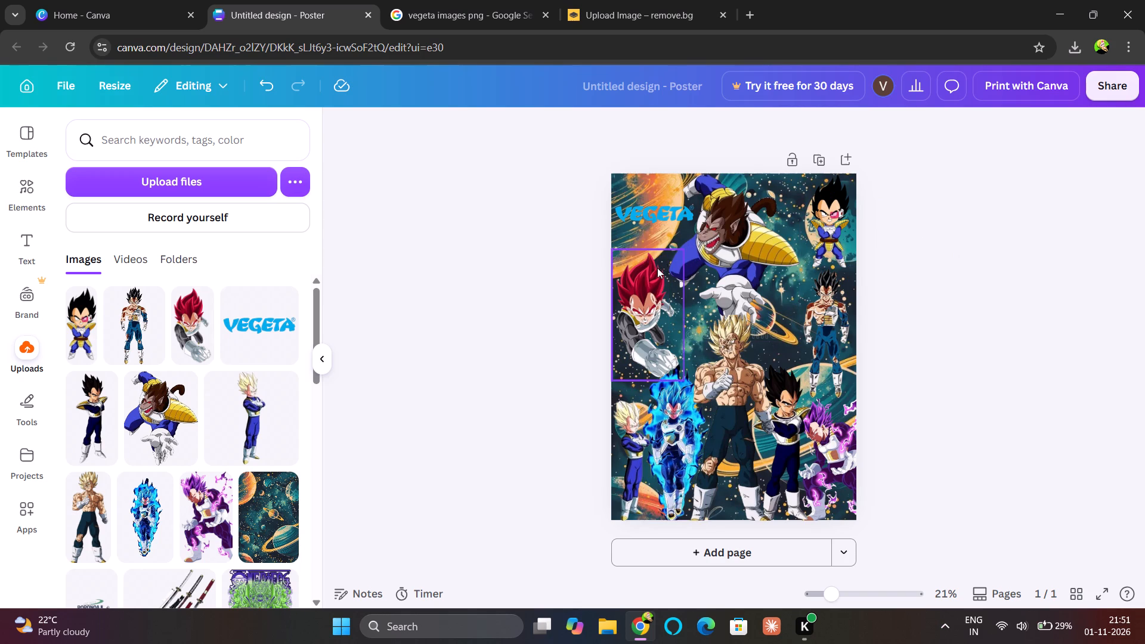
Crop the empty area below the VEGETA logo and trim its top edge to the poster's upper border.
click(652, 228)
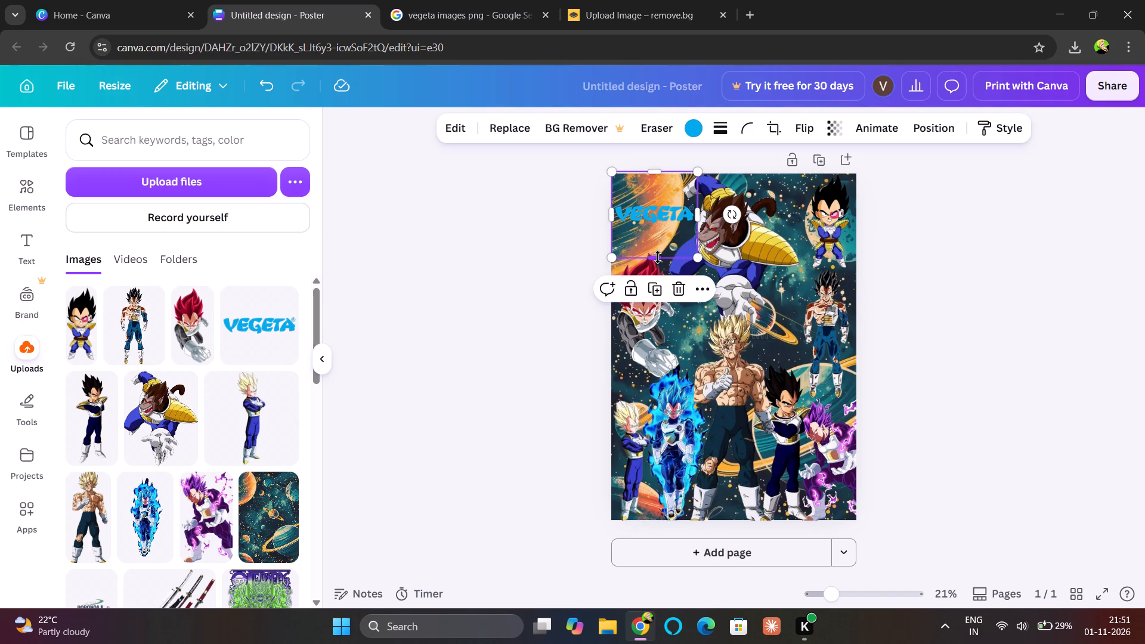
drag(658, 257, 658, 228)
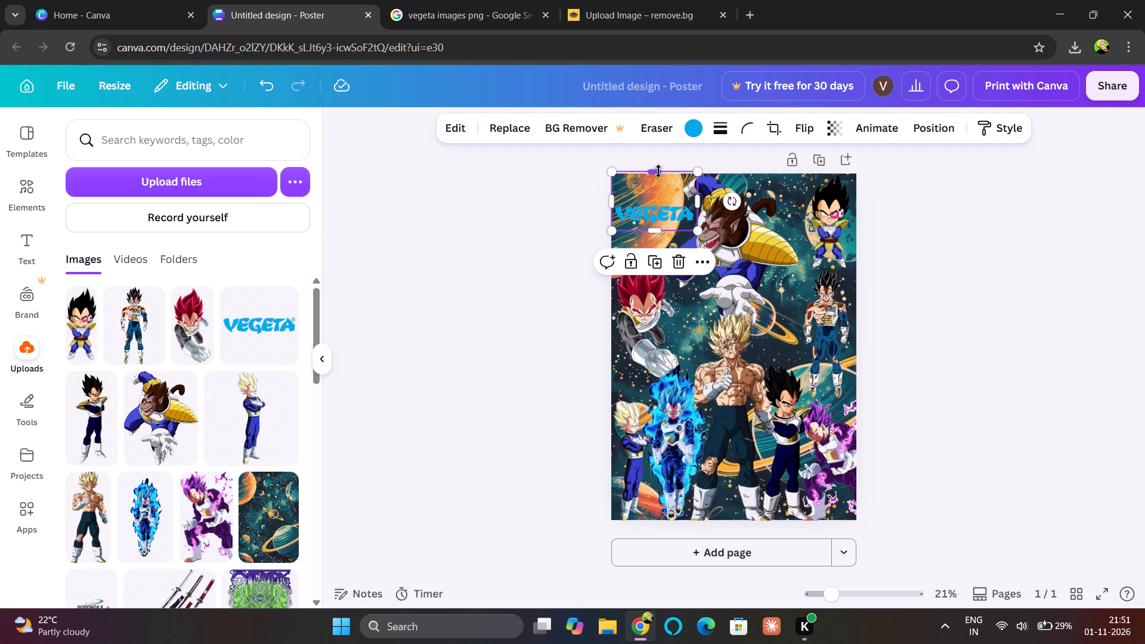
click(658, 171)
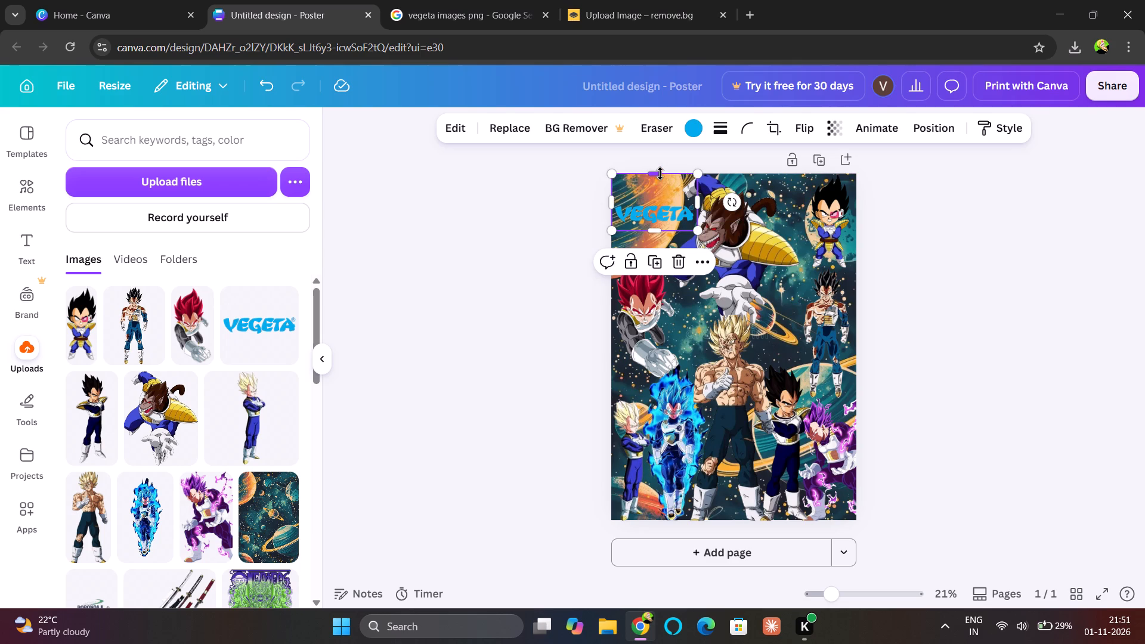
click(927, 205)
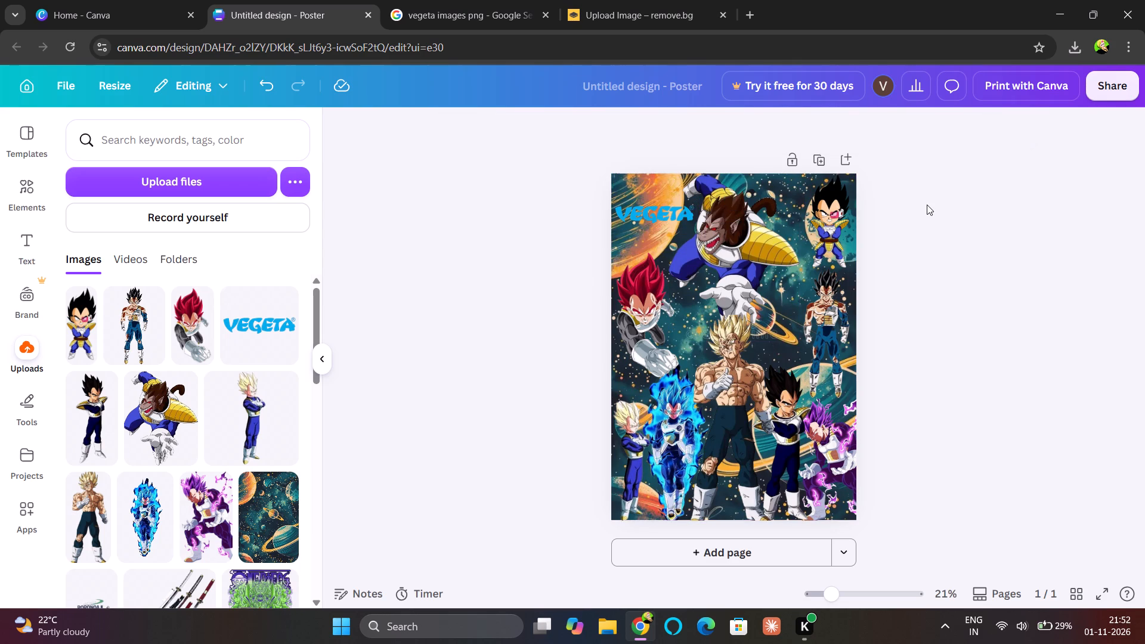
Move the VEGETA logo slightly higher in the poster's upper-left corner.
drag(661, 208, 660, 205)
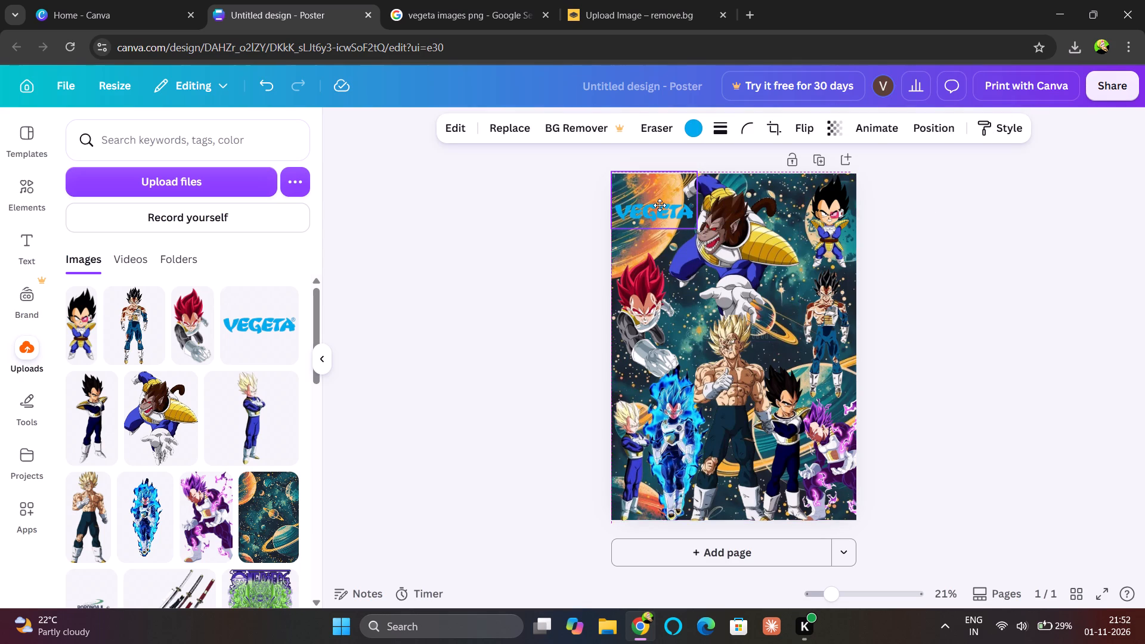
drag(660, 205, 660, 200)
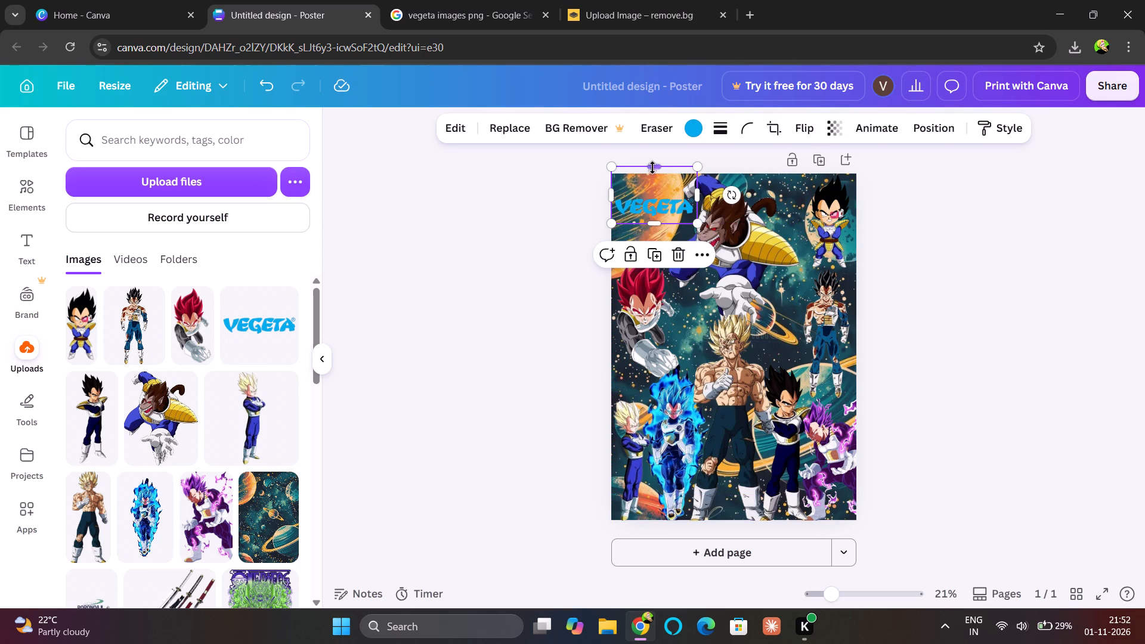
Trim the top edge of the VEGETA logo's frame down to the poster's upper border.
drag(652, 166, 652, 175)
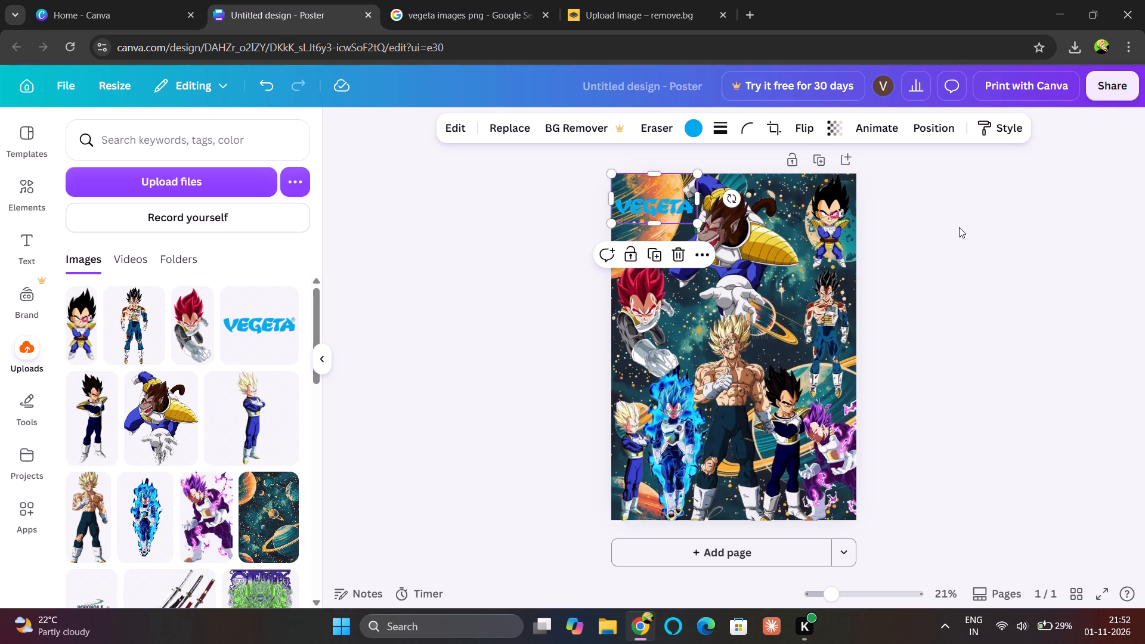
click(959, 227)
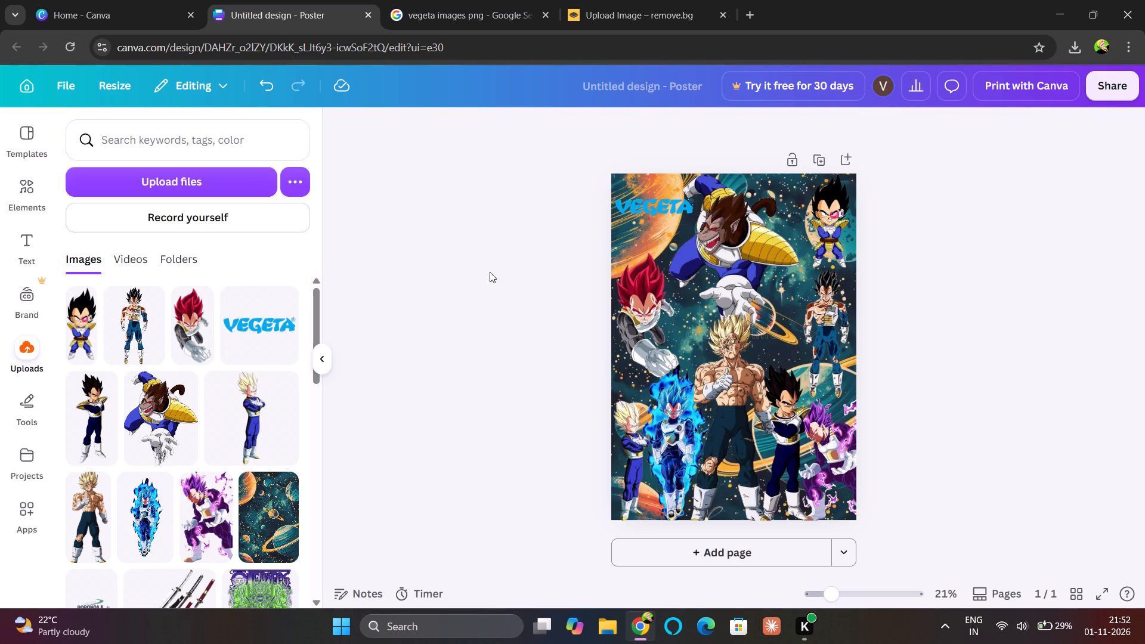
Make the finished Vegeta poster available offline and close its design tab.
click(342, 86)
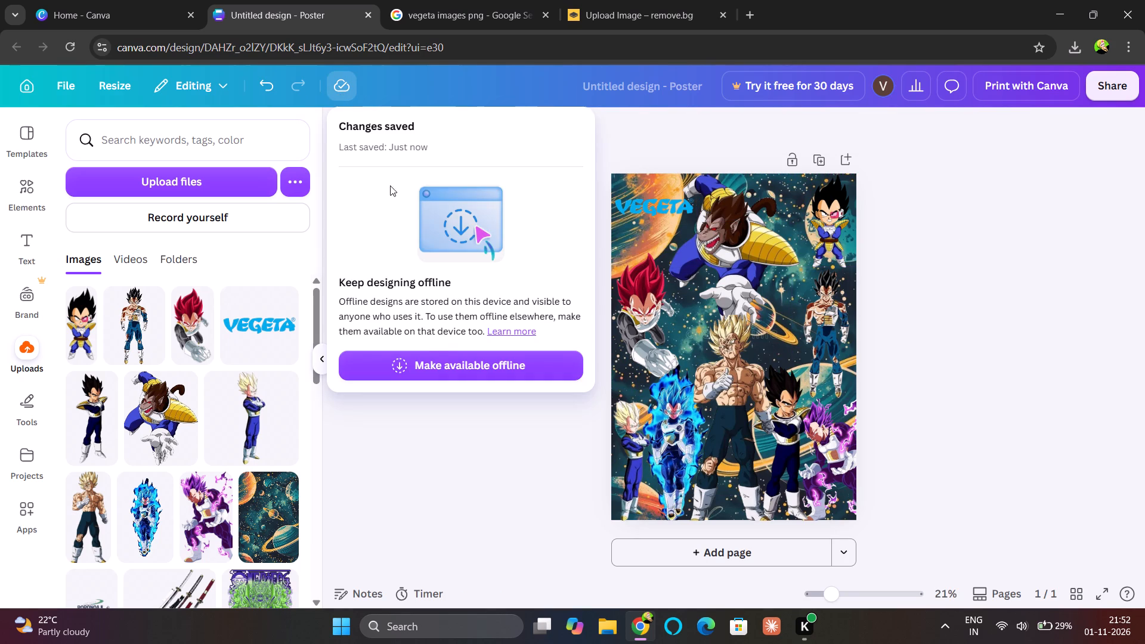
click(435, 360)
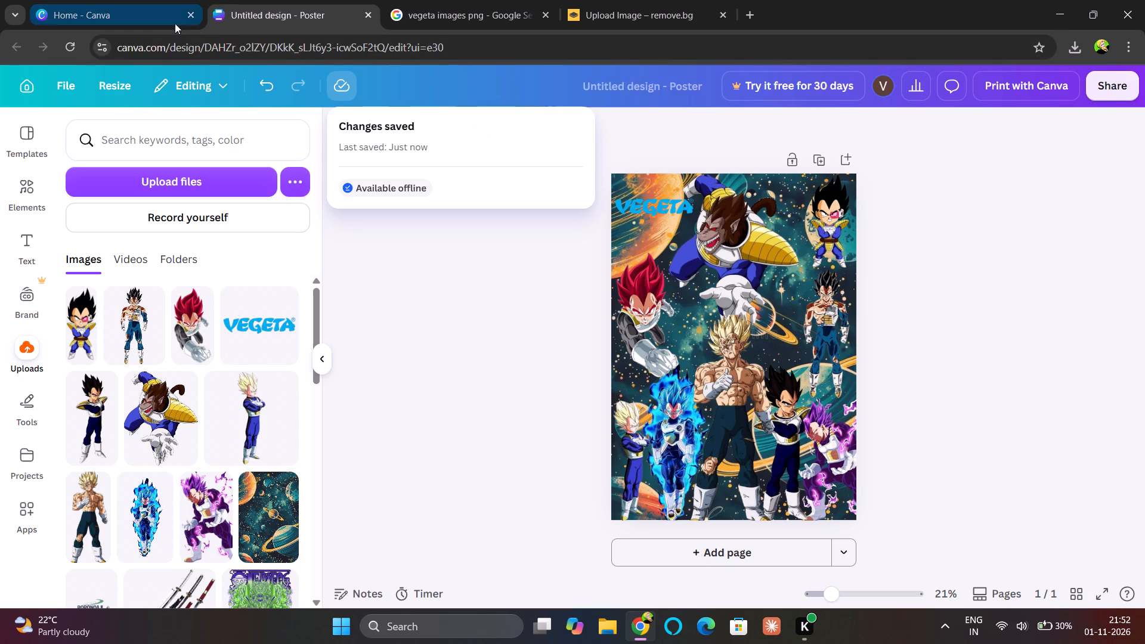
click(370, 13)
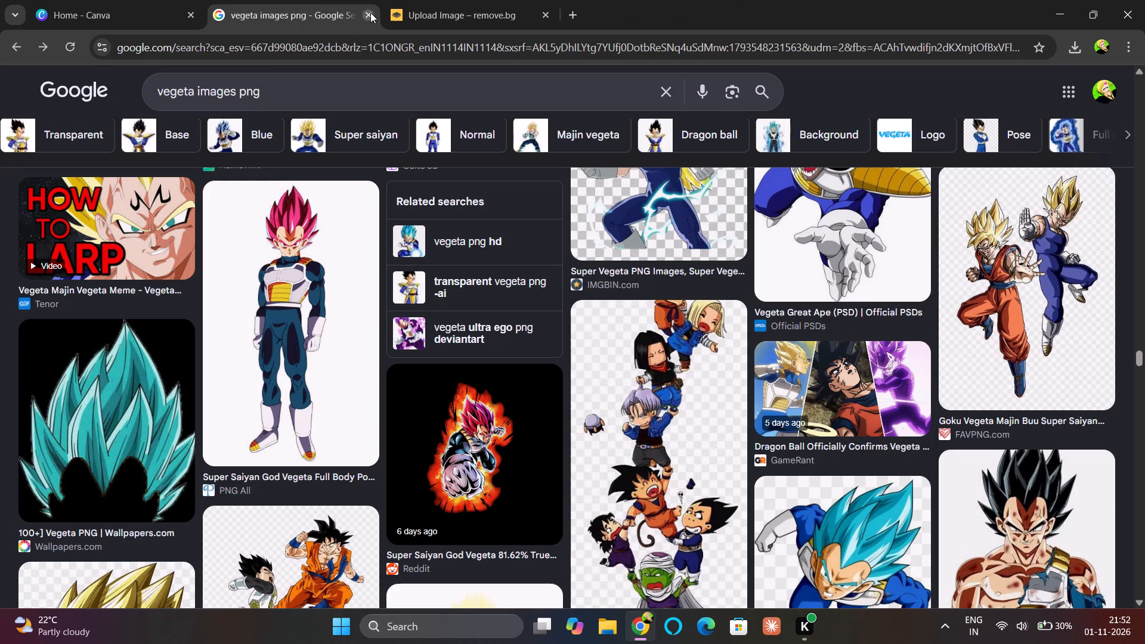
Return to the Canva home page, dismiss the design-creation window and reload the page.
click(169, 8)
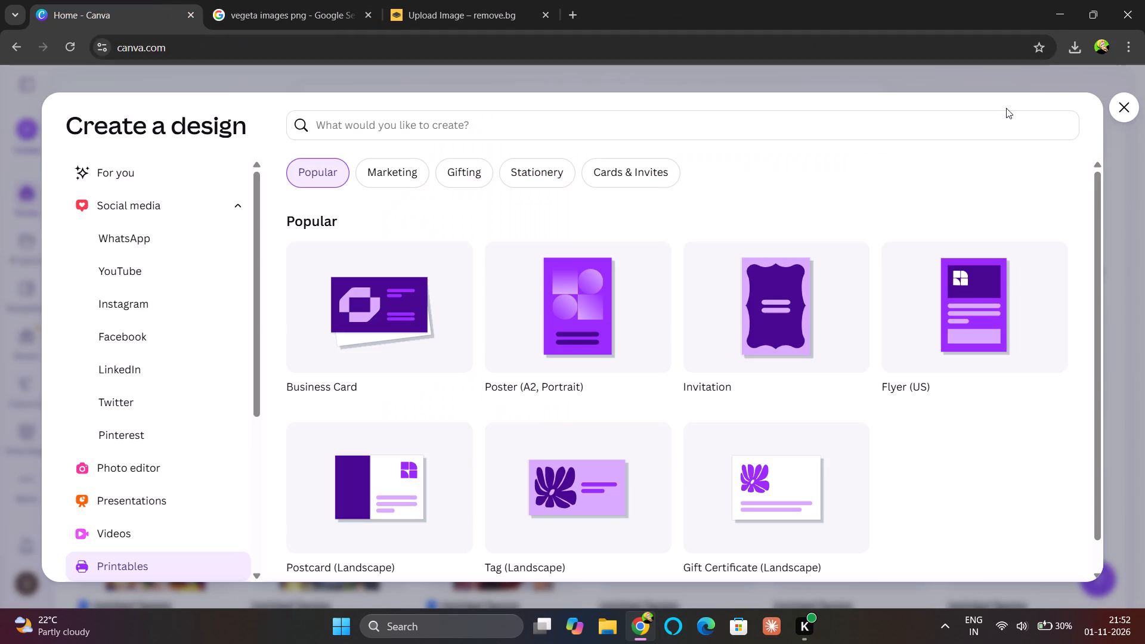
click(1121, 113)
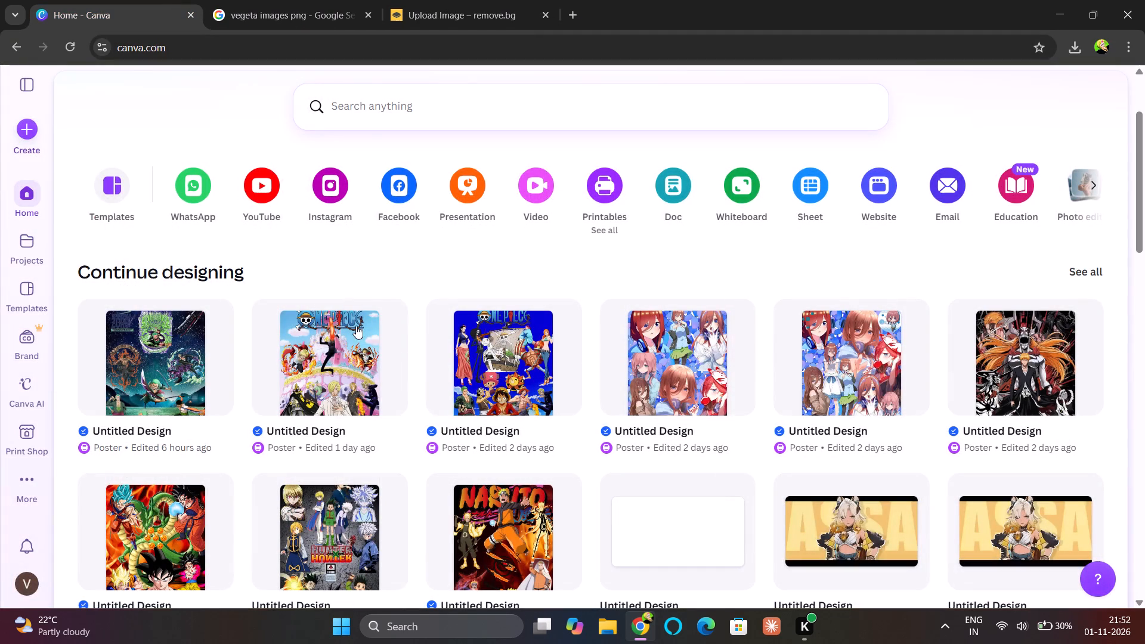
click(76, 44)
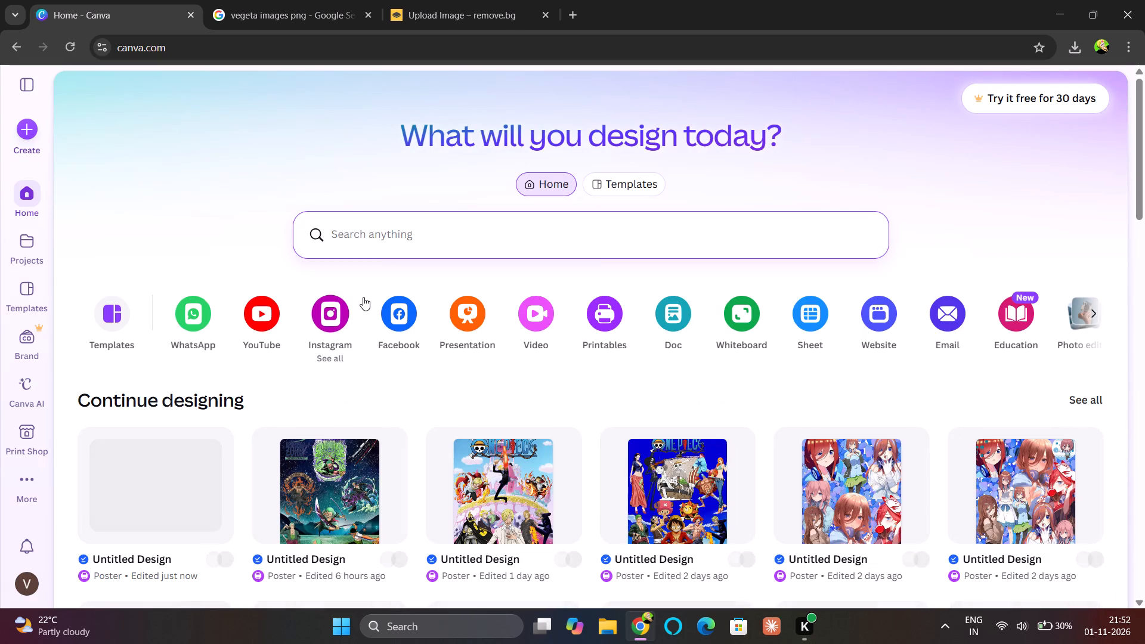
Move the blank website design and the two identical ASSA banner designs from the recent designs to Trash.
scroll(333, 411, down, 2)
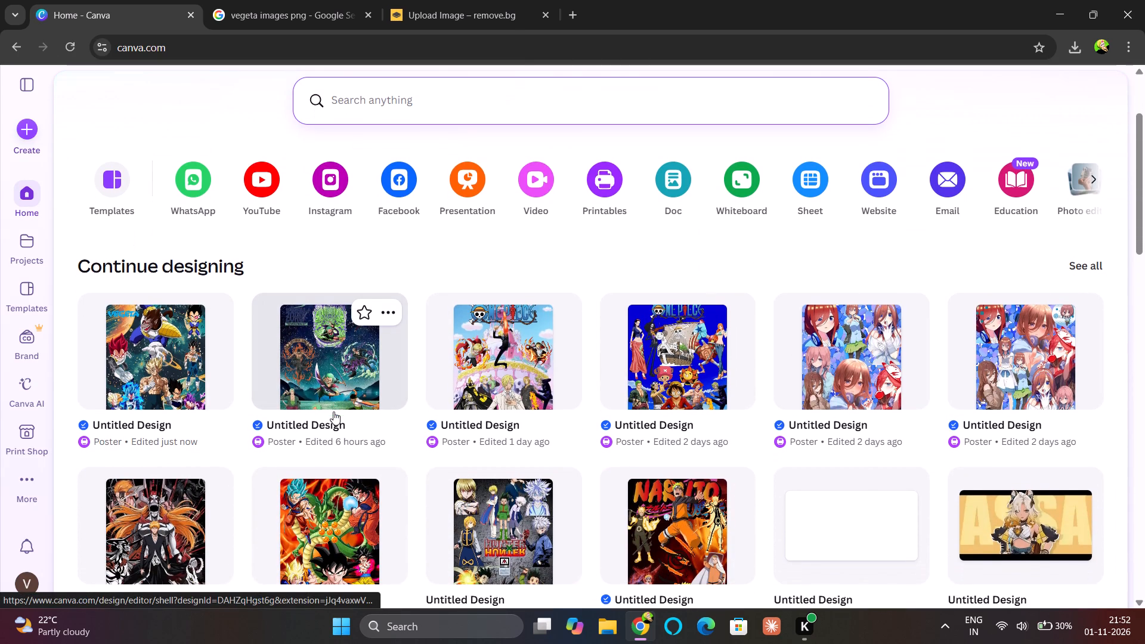
scroll(333, 411, down, 1)
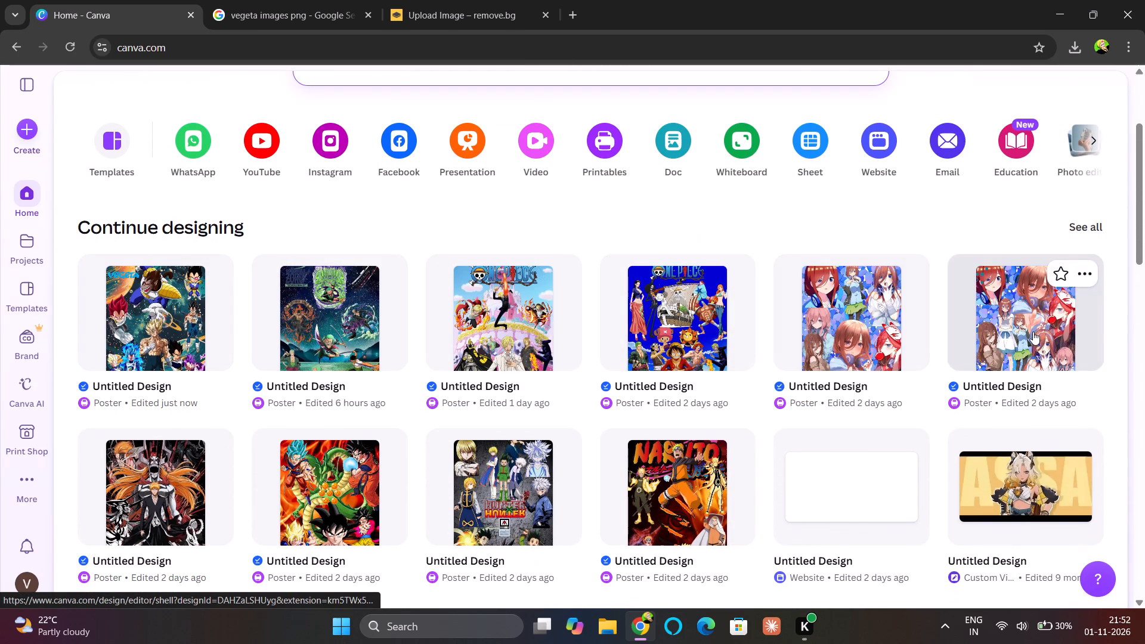
scroll(316, 521, down, 1)
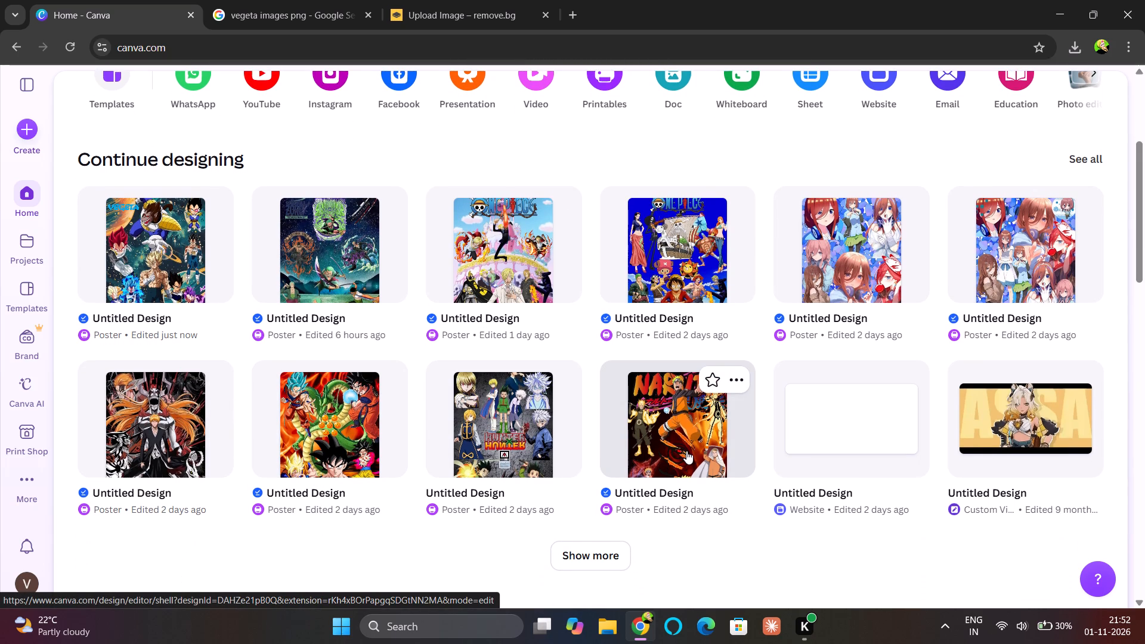
scroll(686, 451, down, 1)
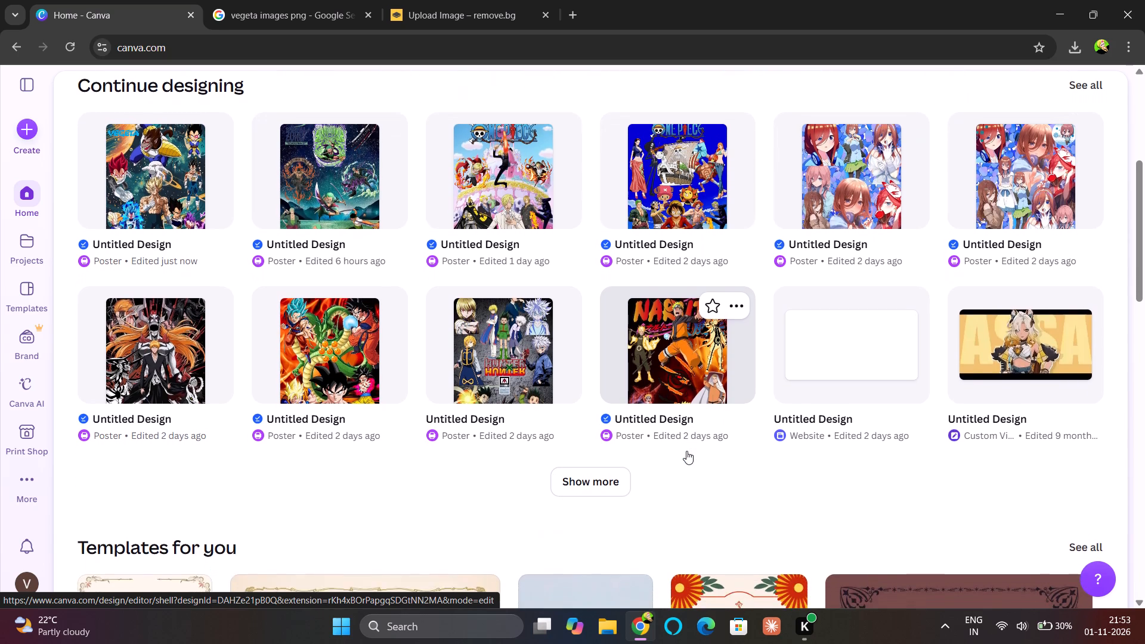
scroll(686, 451, down, 2)
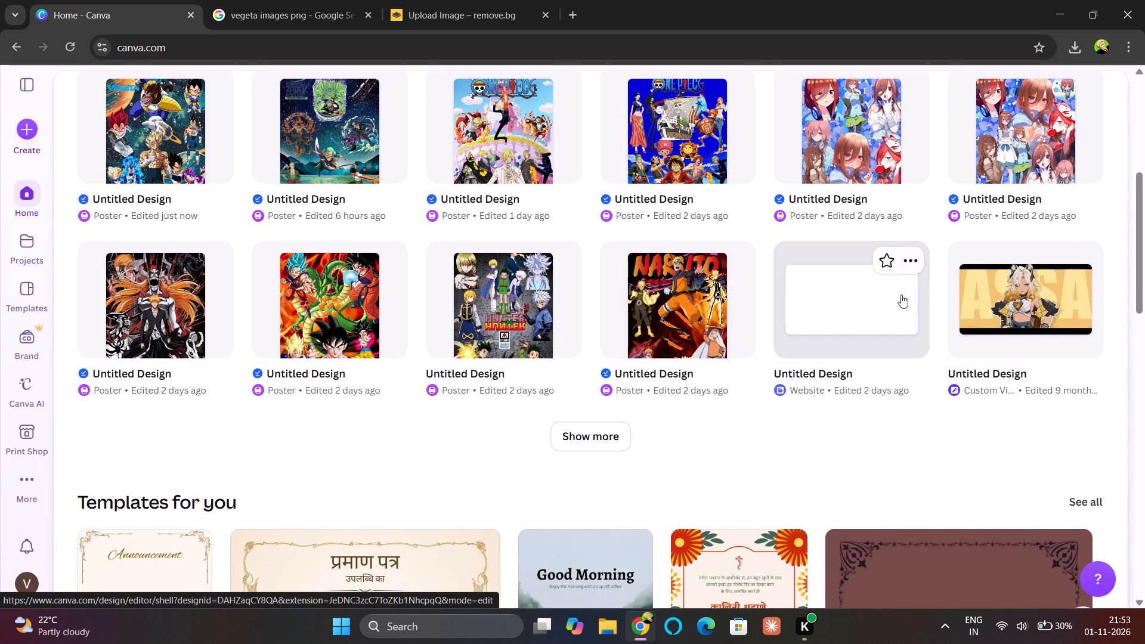
click(905, 258)
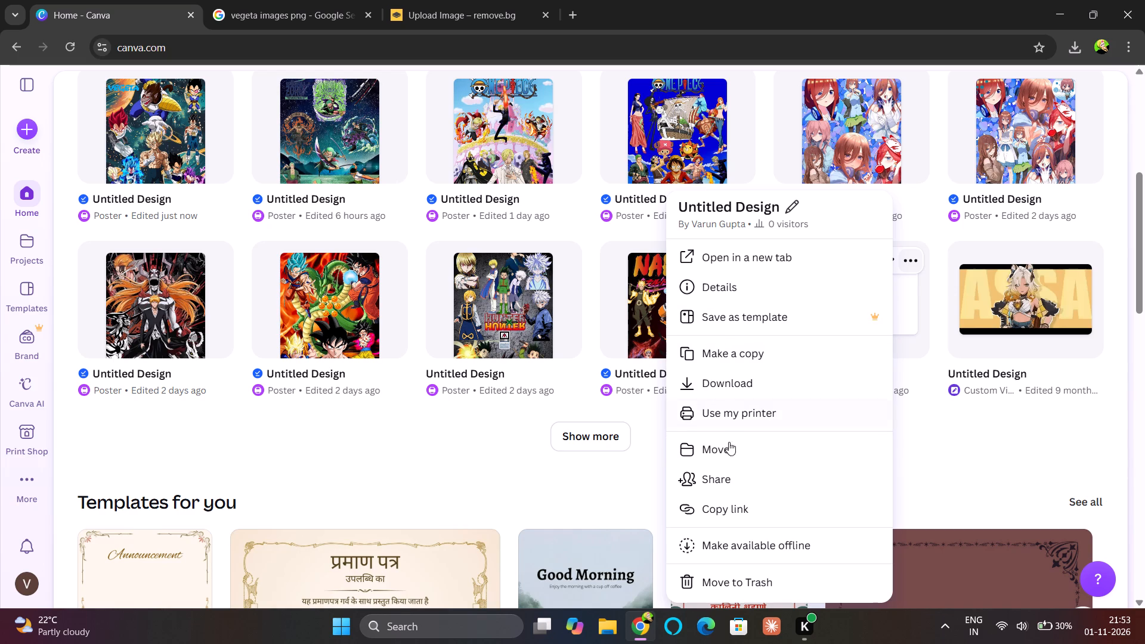
click(730, 580)
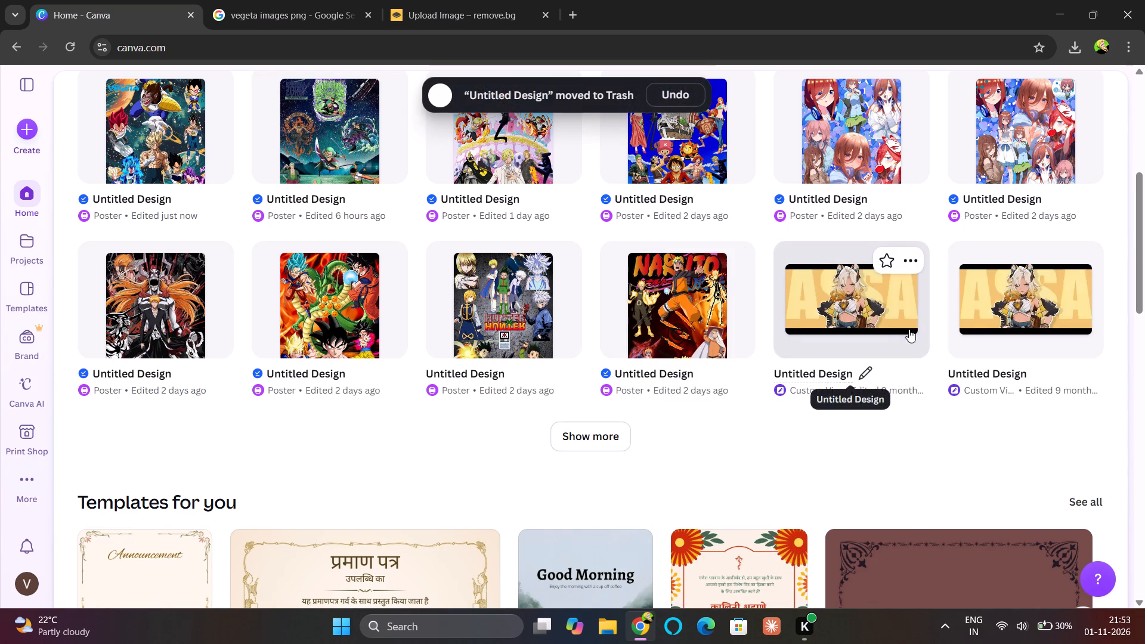
click(909, 263)
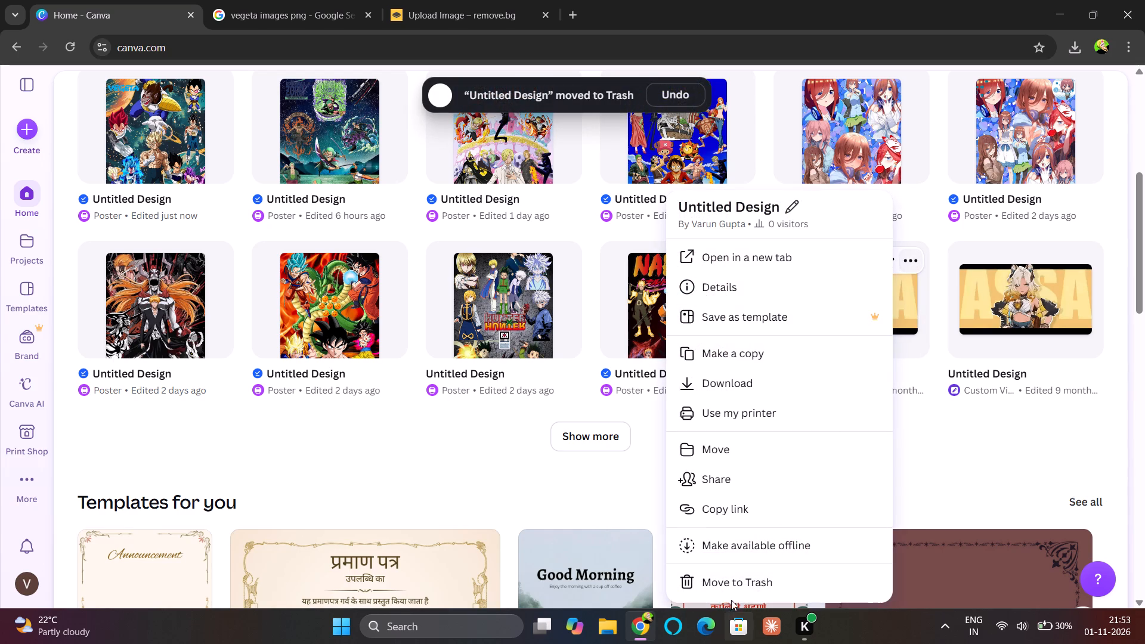
click(736, 591)
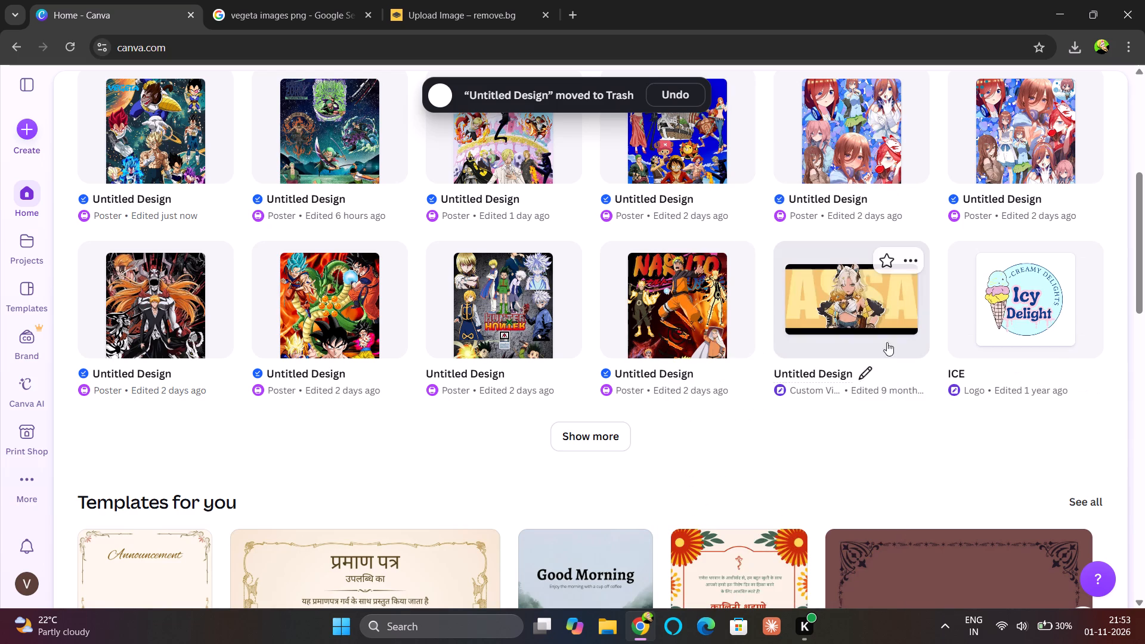
click(910, 261)
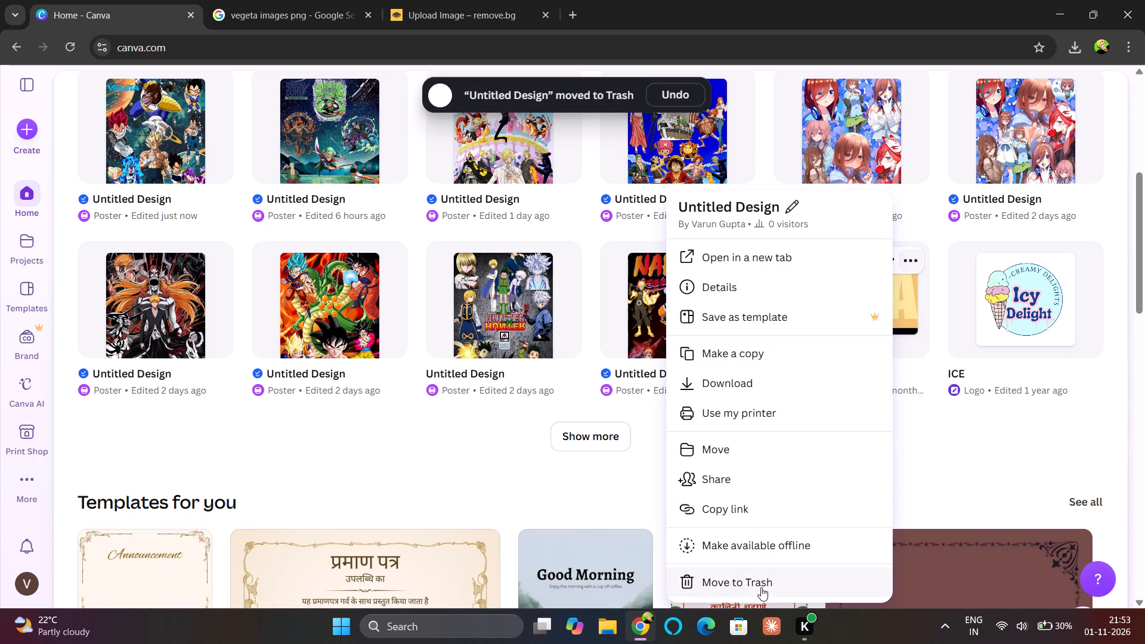
click(761, 587)
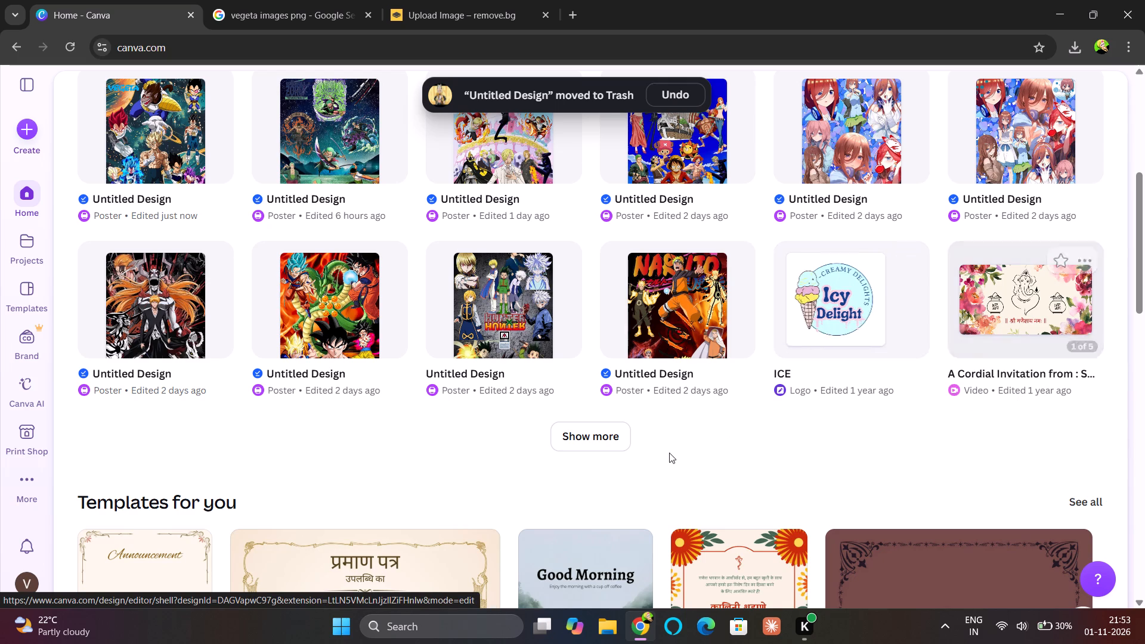
Create a new blank Poster (A2, Portrait) design from the printables.
scroll(675, 457, down, 3)
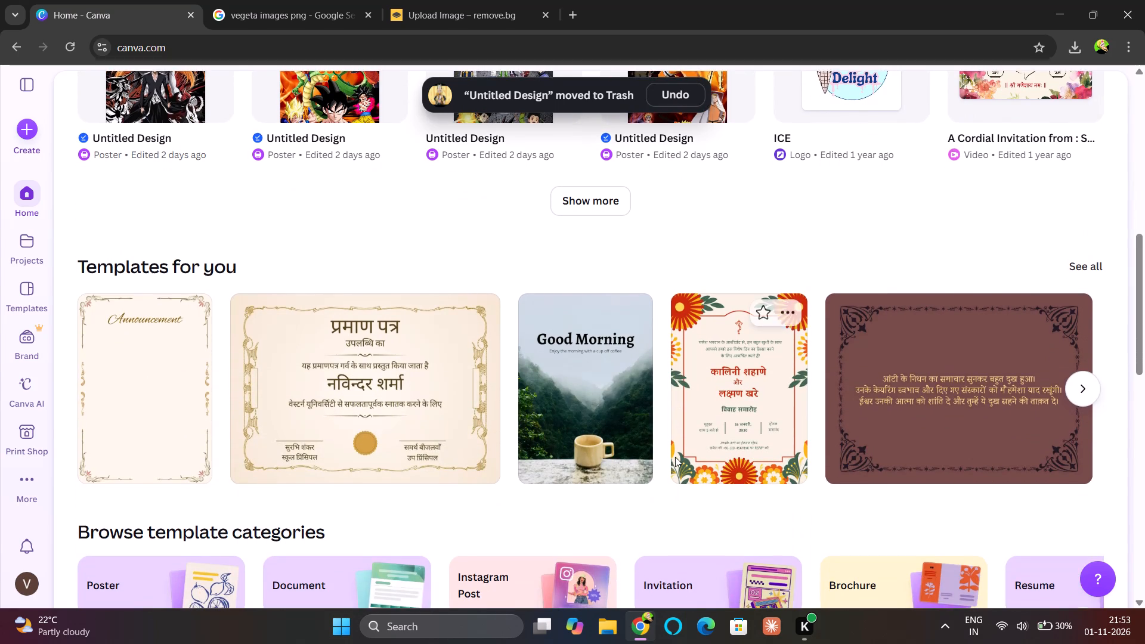
scroll(675, 457, down, 1)
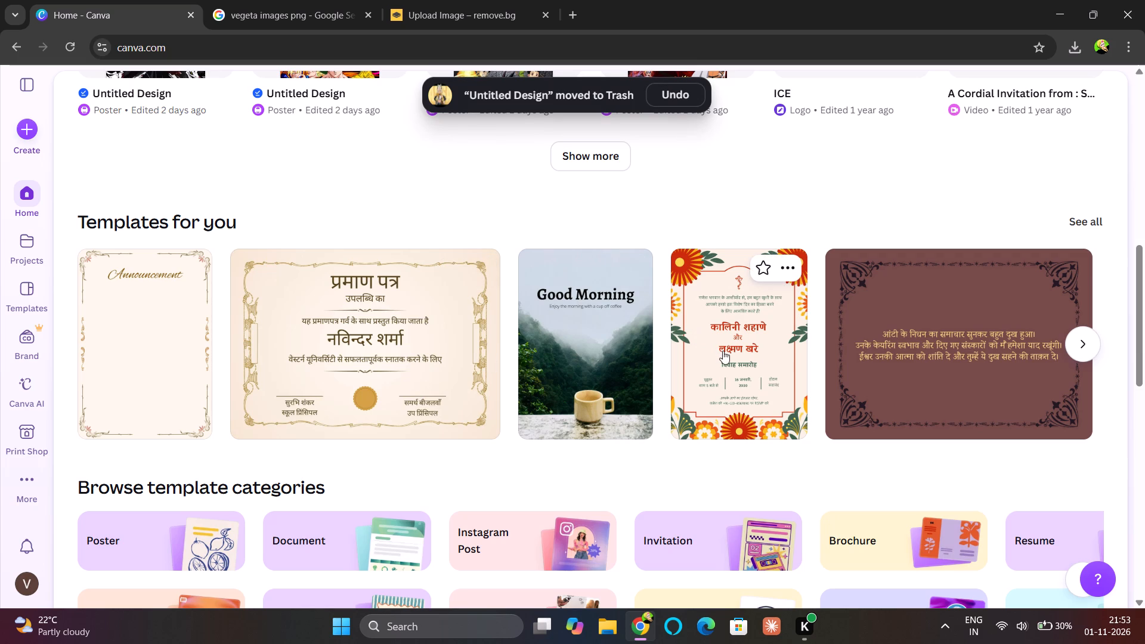
scroll(759, 413, down, 2)
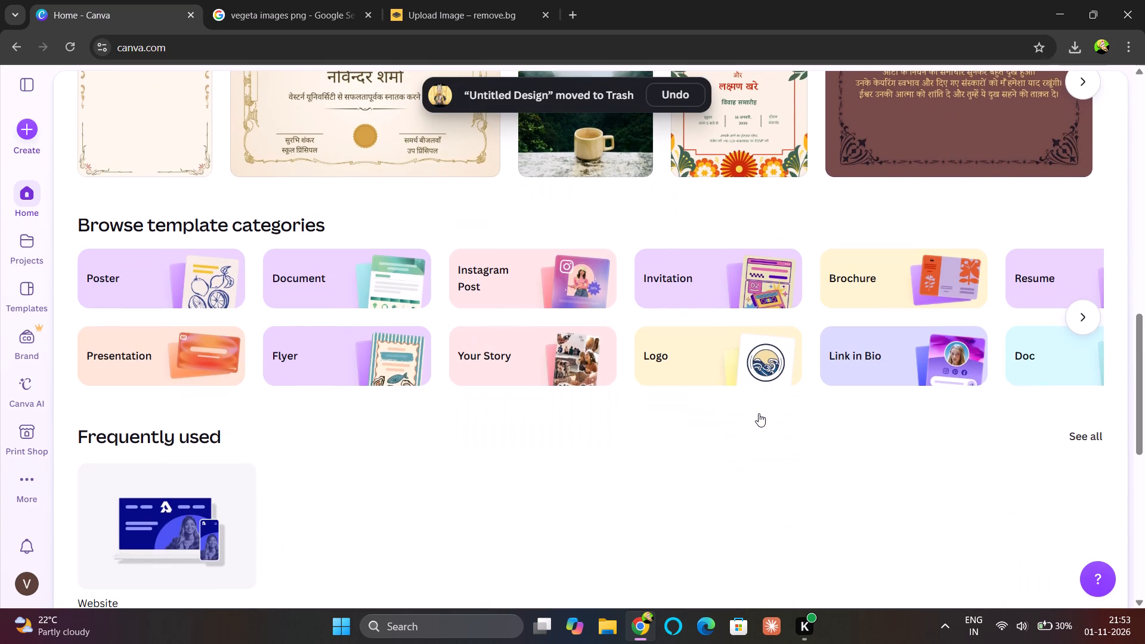
scroll(759, 413, down, 1)
scroll(759, 413, up, 4)
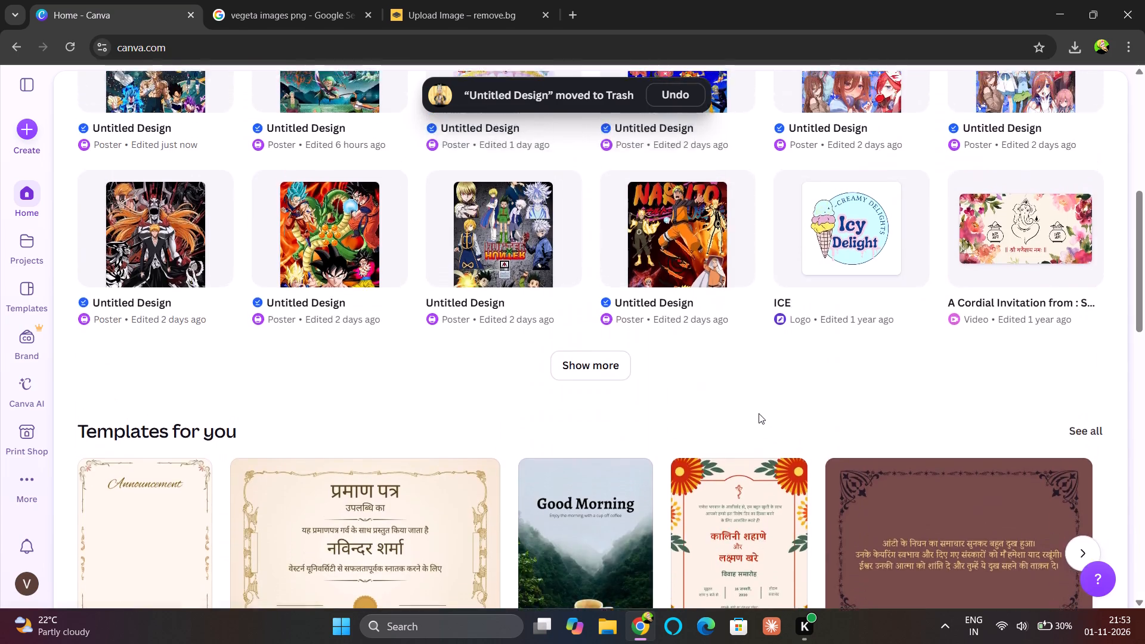
scroll(759, 413, up, 3)
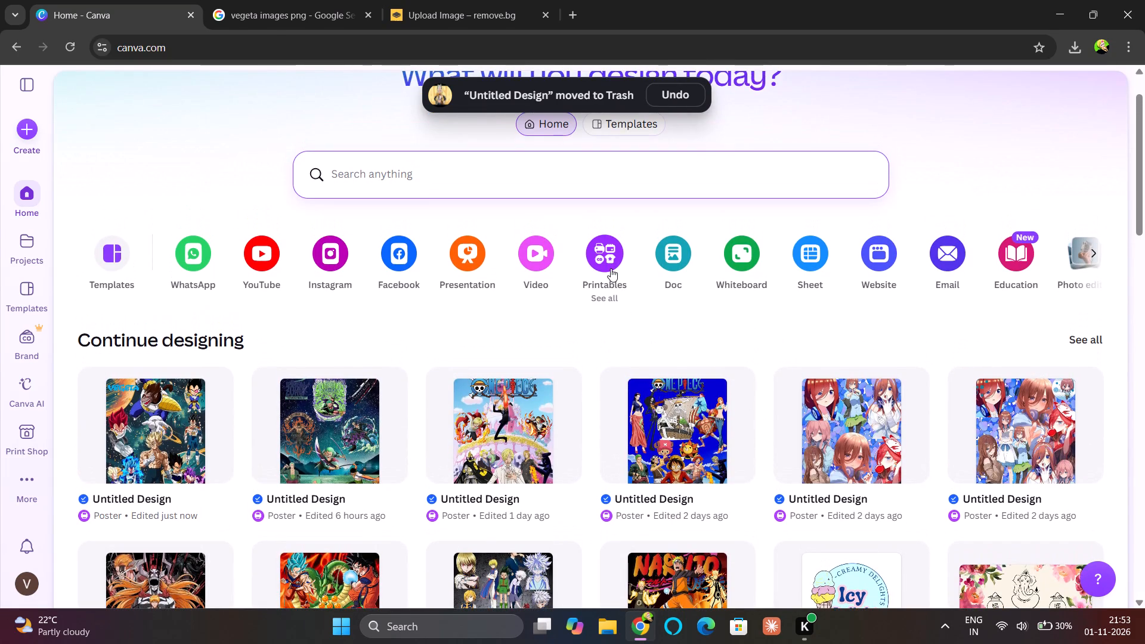
click(611, 268)
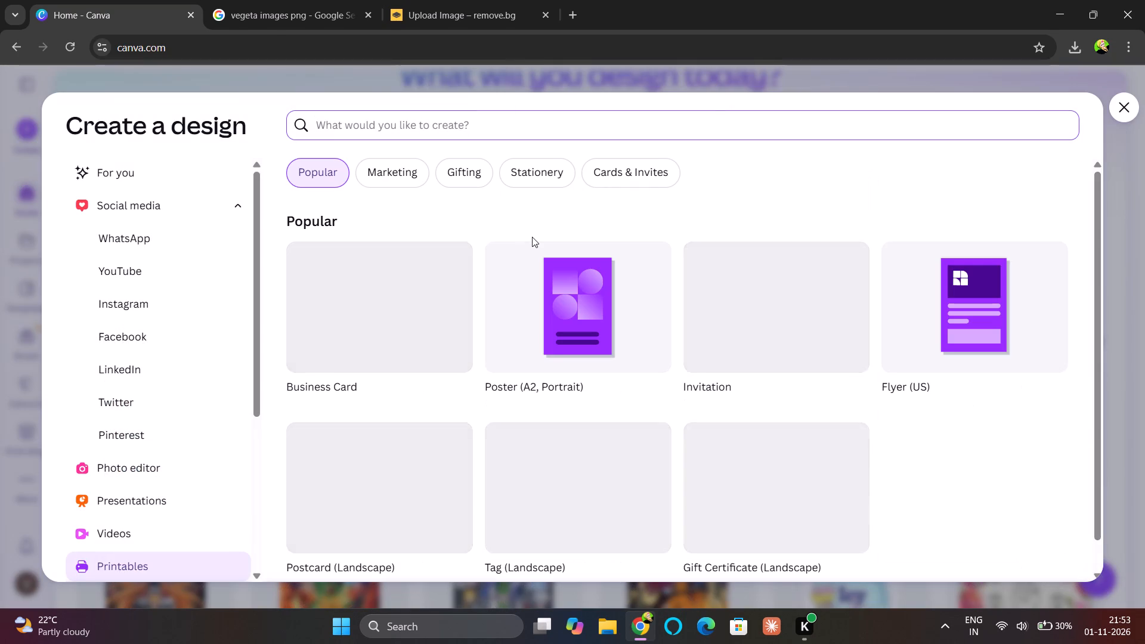
click(552, 326)
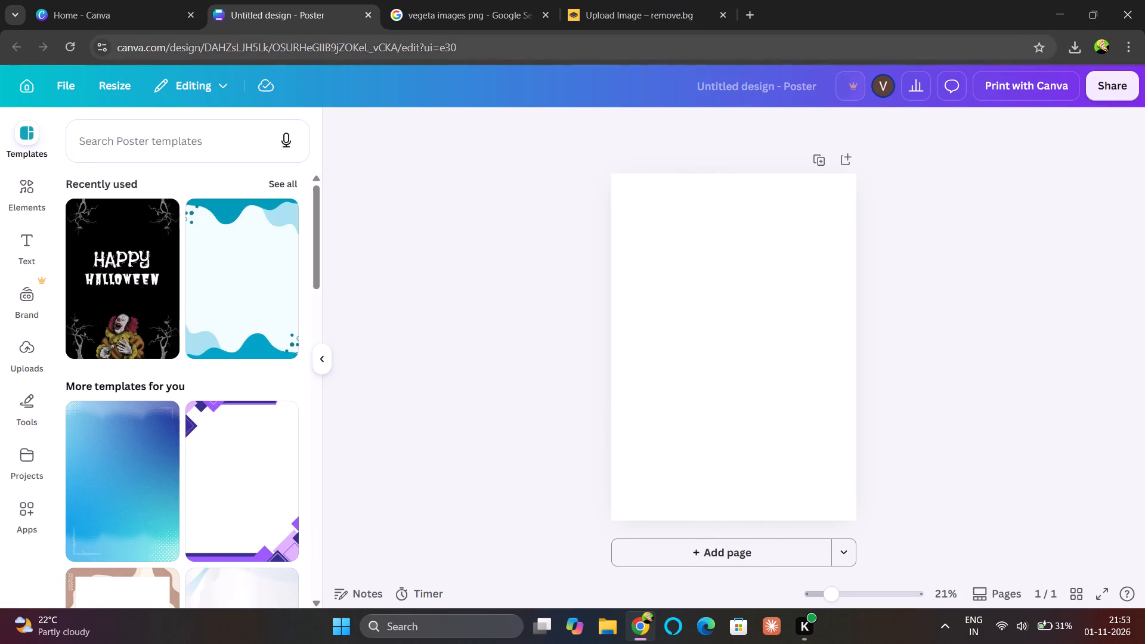
Switch to the Google Images tab and replace the Vegeta query with a search for "kakashi image png".
click(448, 0)
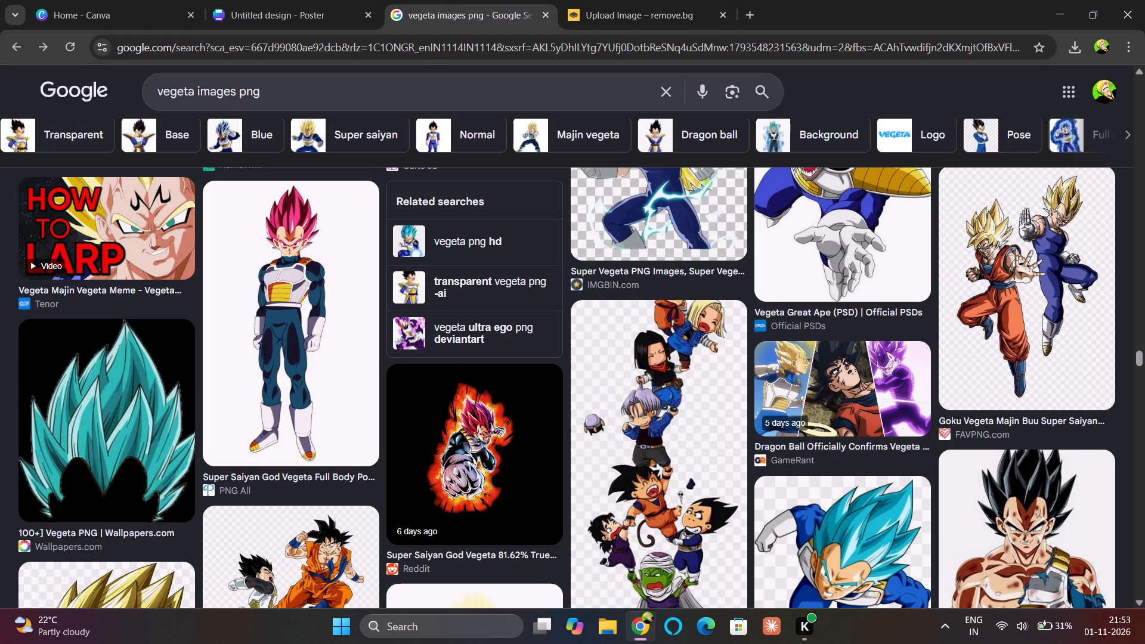
click(379, 100)
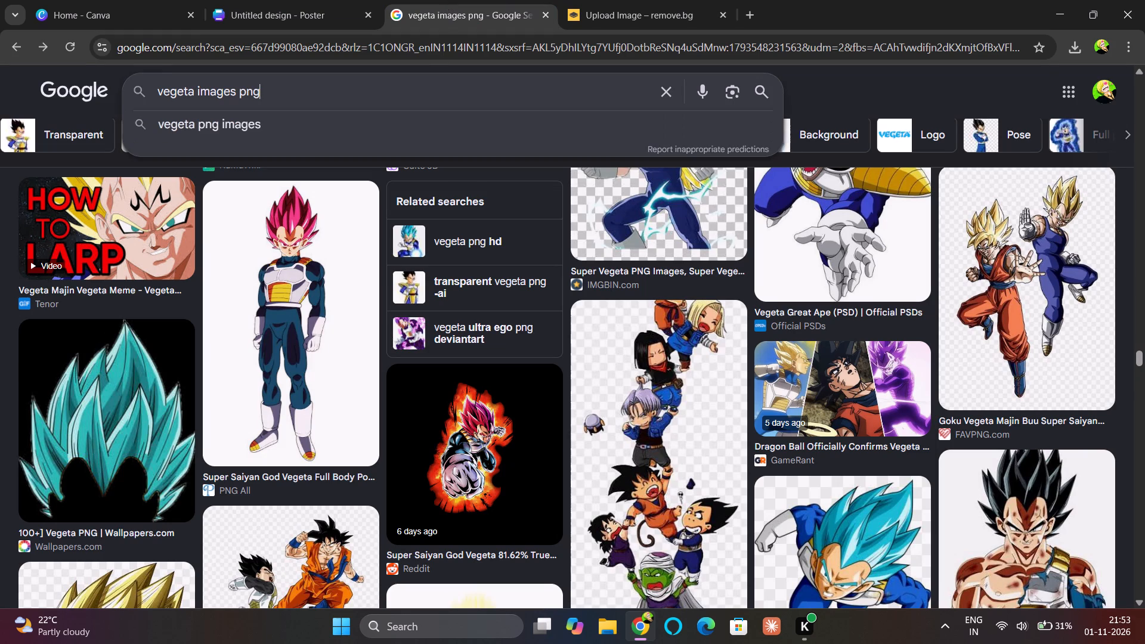
key(BackSpace)
key(BackSpace)
key(BackSpace)
key(BackSpace)
key(BackSpace)
key(BackSpace)
key(BackSpace)
key(BackSpace)
key(BackSpace)
key(BackSpace)
key(BackSpace)
key(BackSpace)
key(BackSpace)
key(BackSpace)
key(BackSpace)
key(BackSpace)
key(BackSpace)
key(BackSpace)
key(BackSpace)
key(BackSpace)
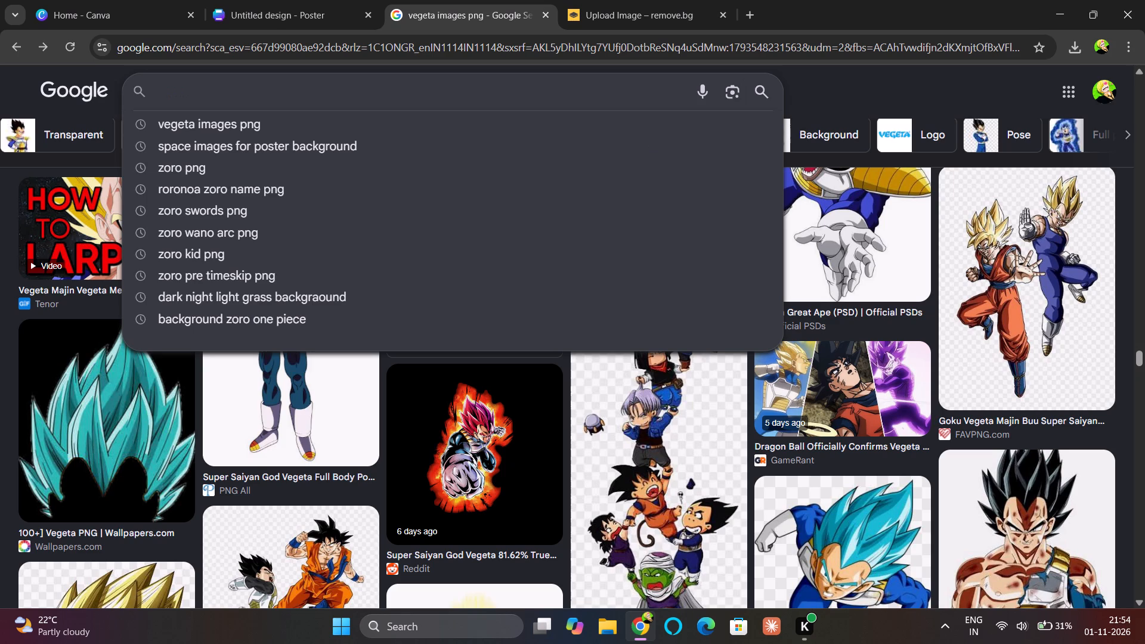
text(kakashi im)
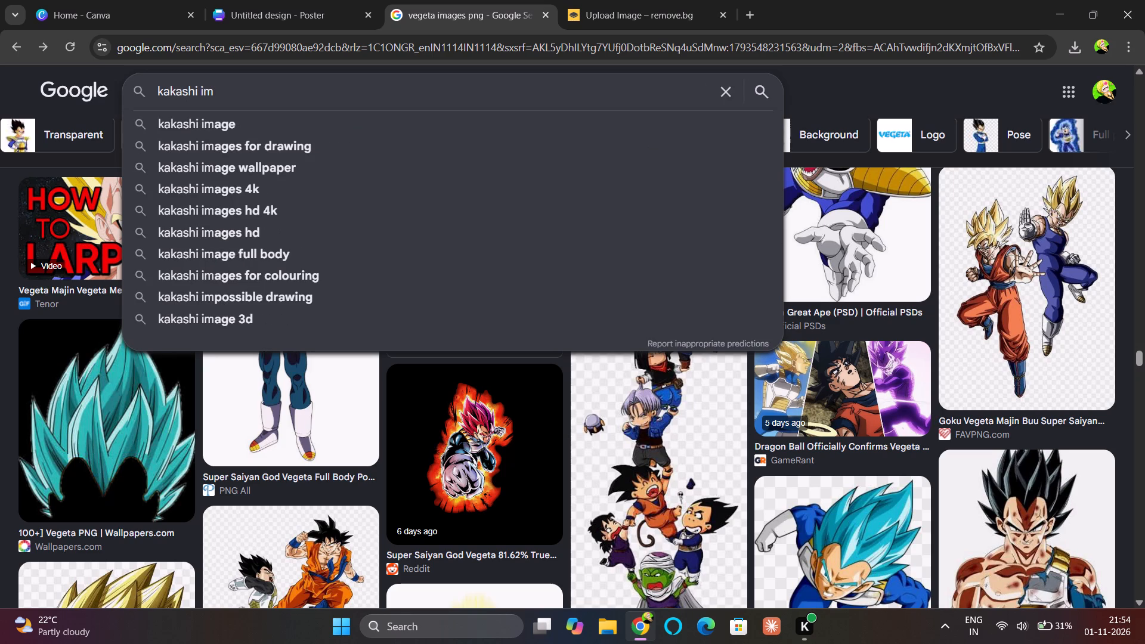
key(Down)
key(space)
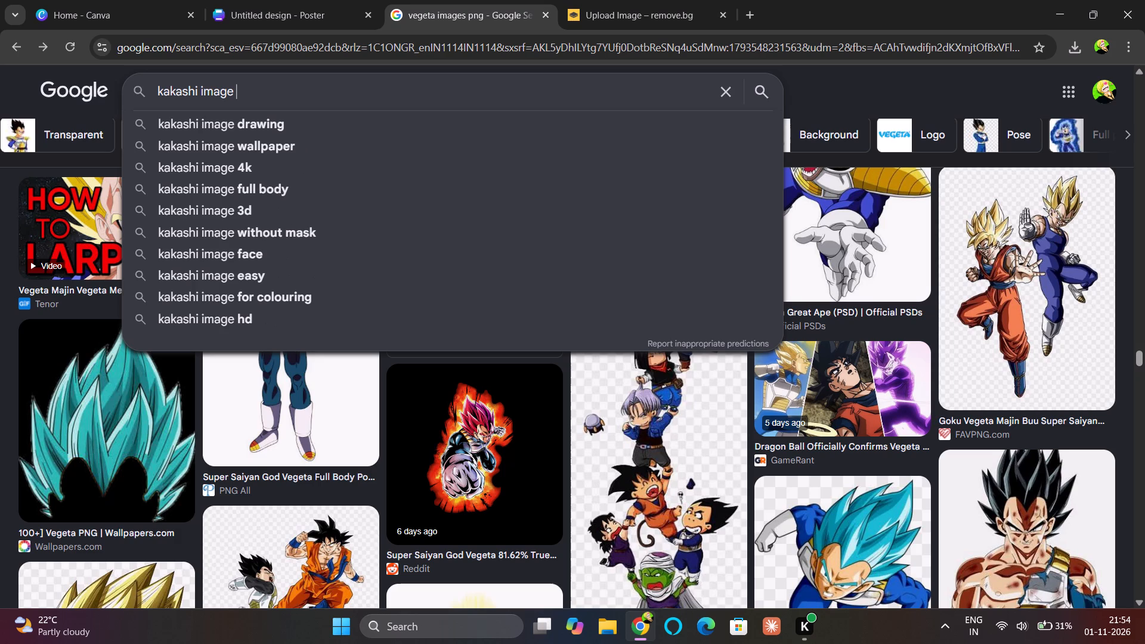
text(png)
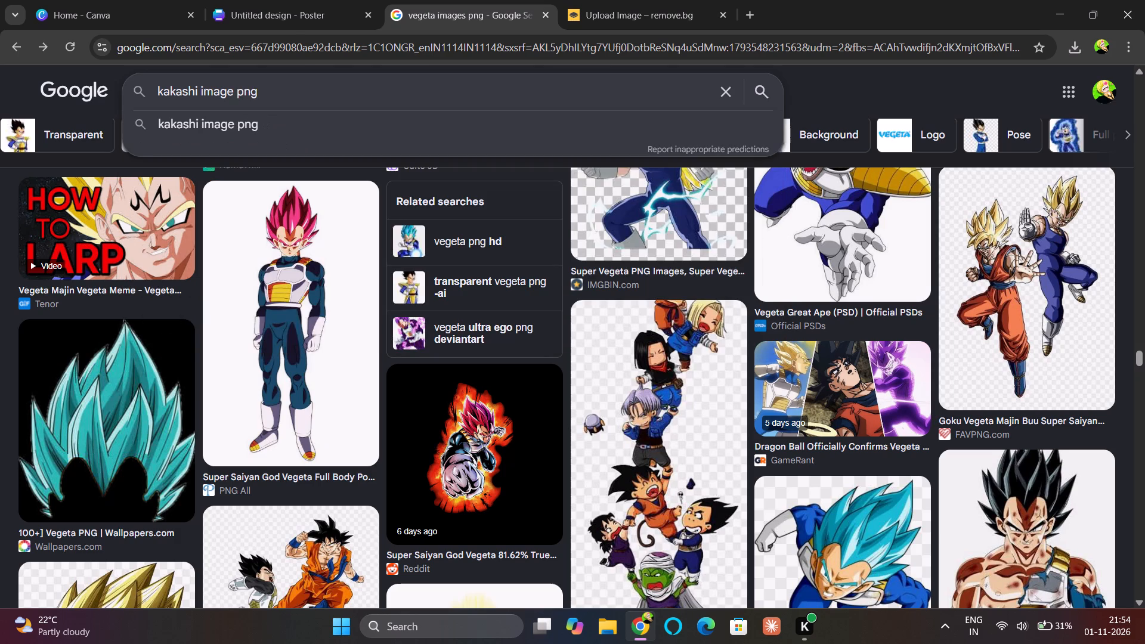
key(Return)
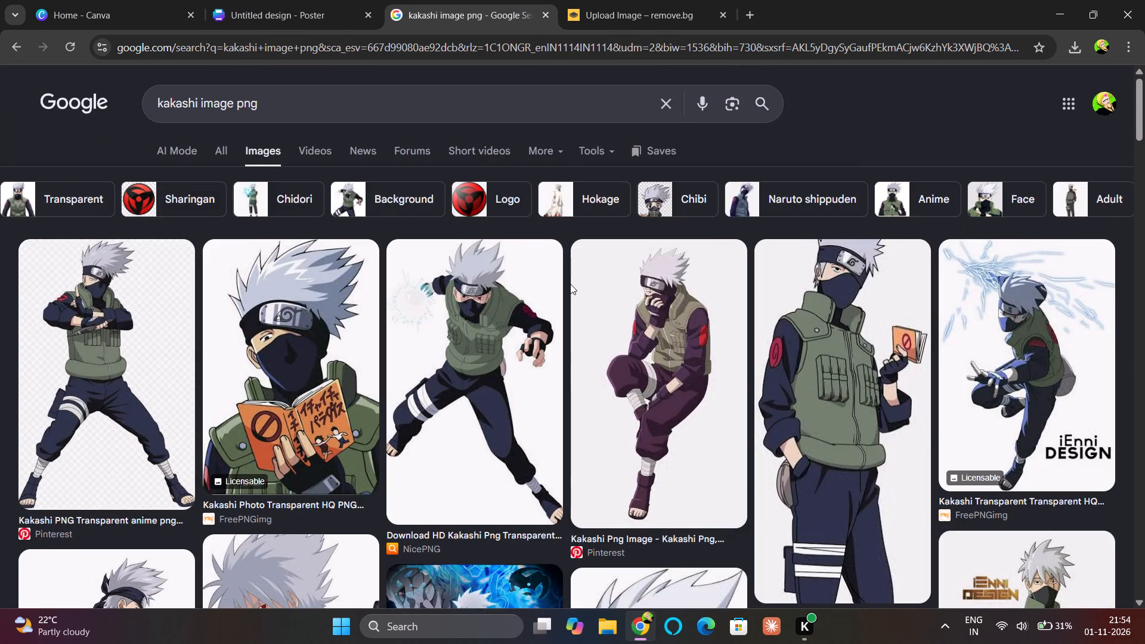
Browse the Kakashi image results for cutouts suitable for the new poster.
scroll(570, 284, down, 8)
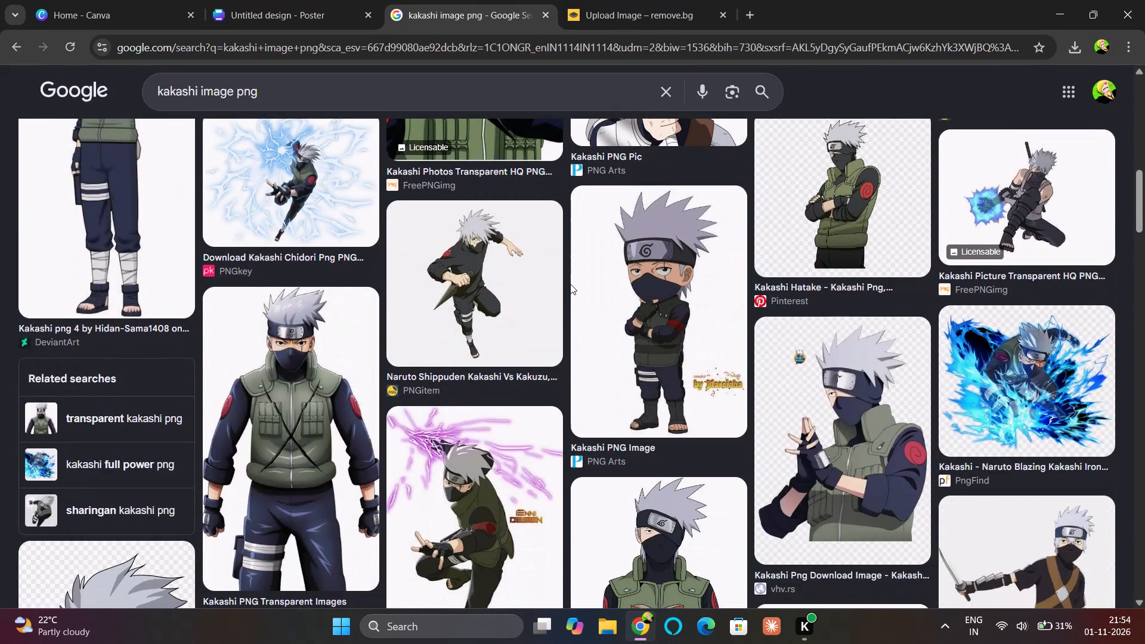
scroll(570, 284, down, 5)
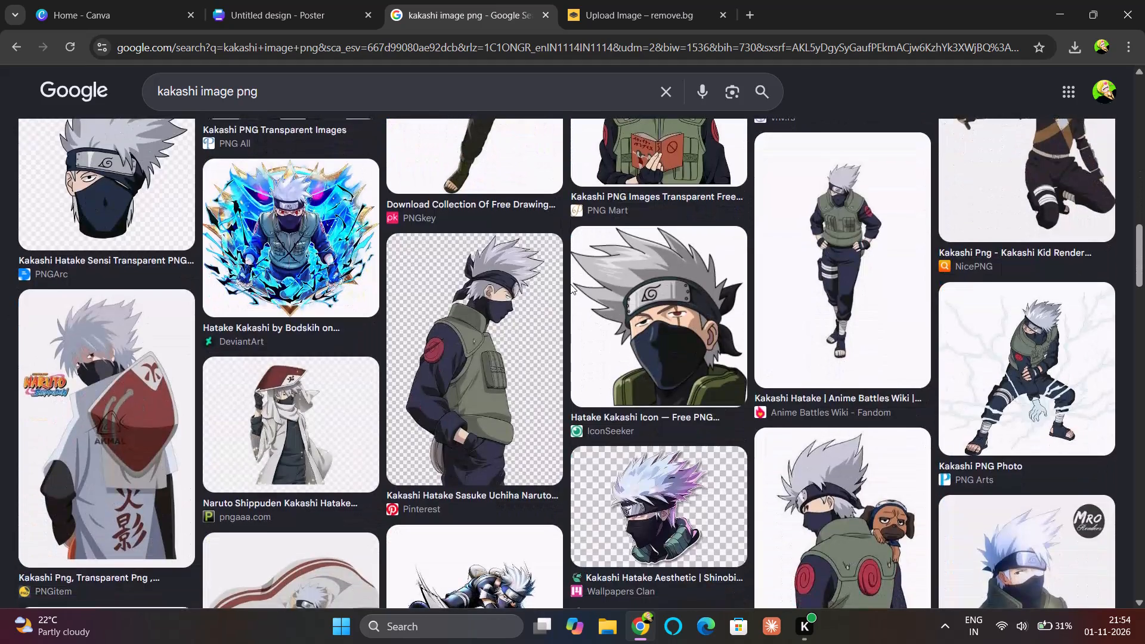
scroll(570, 284, down, 1)
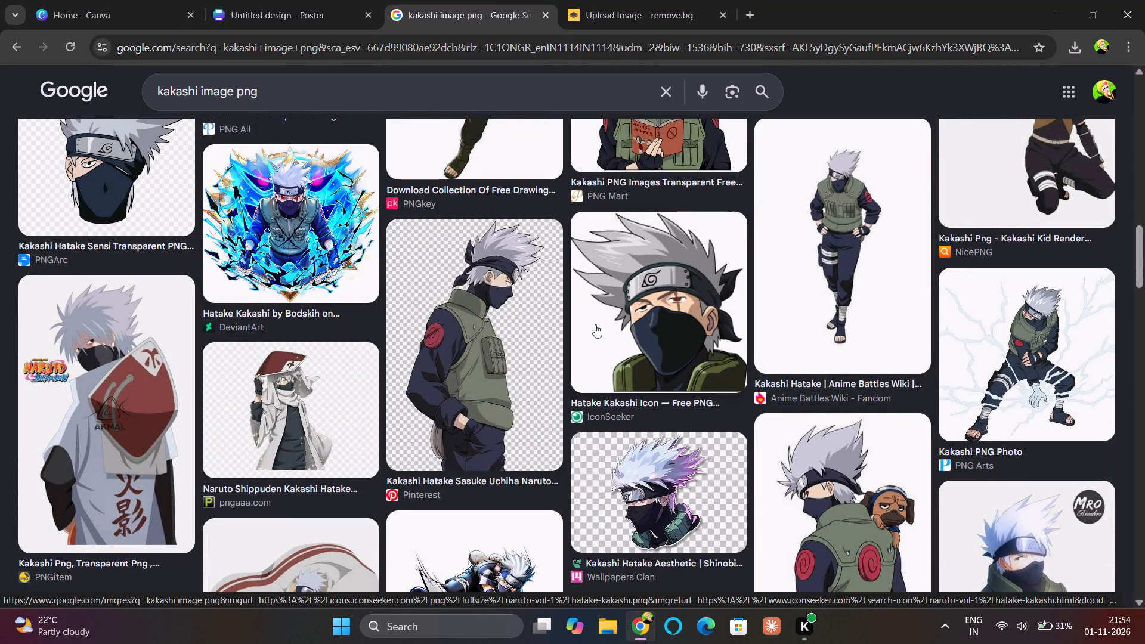
scroll(595, 324, down, 4)
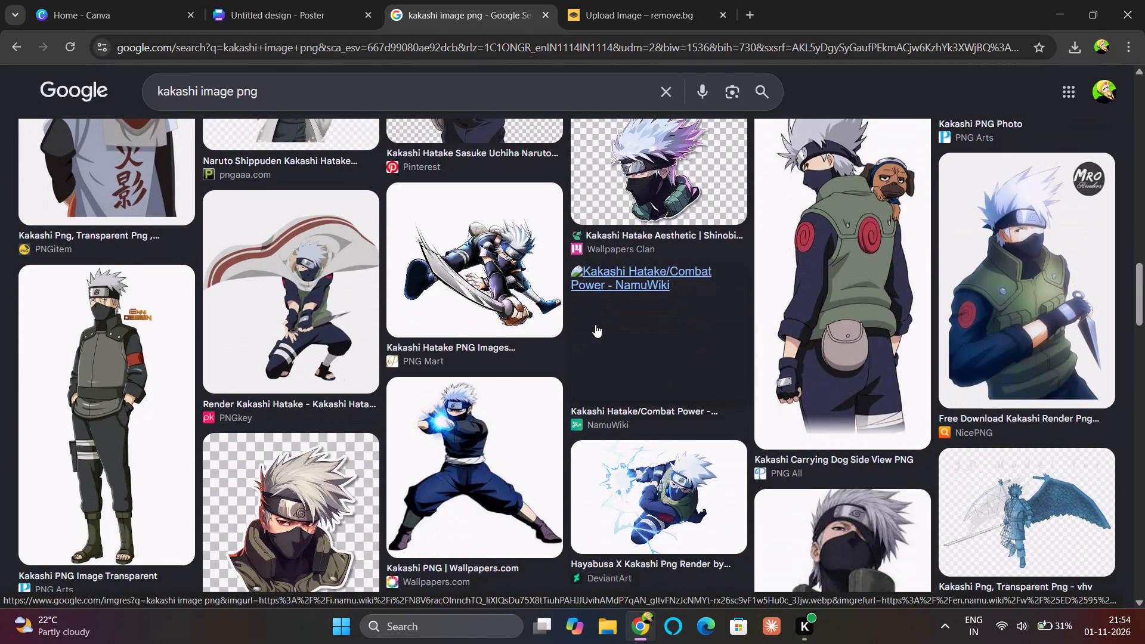
scroll(595, 324, down, 3)
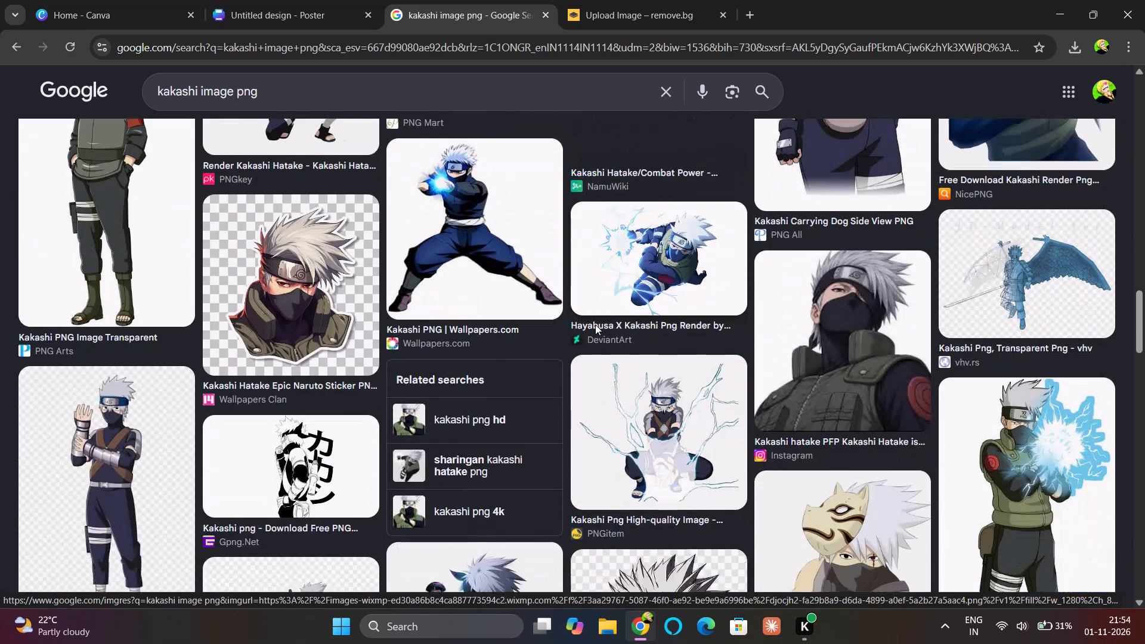
scroll(595, 324, down, 6)
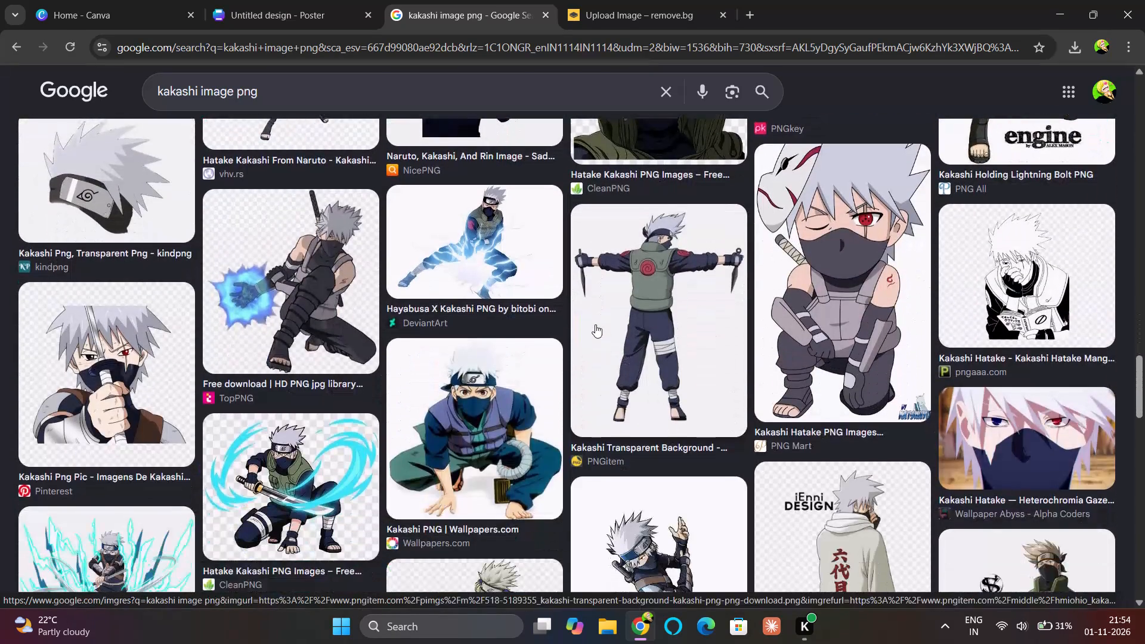
scroll(595, 324, down, 5)
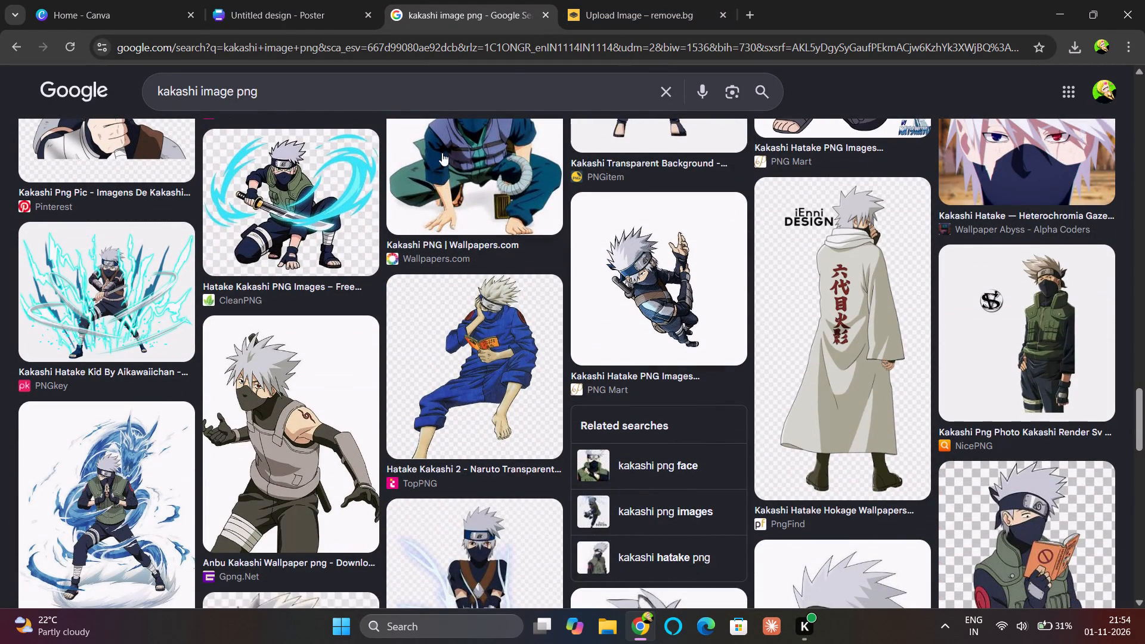
scroll(654, 366, down, 3)
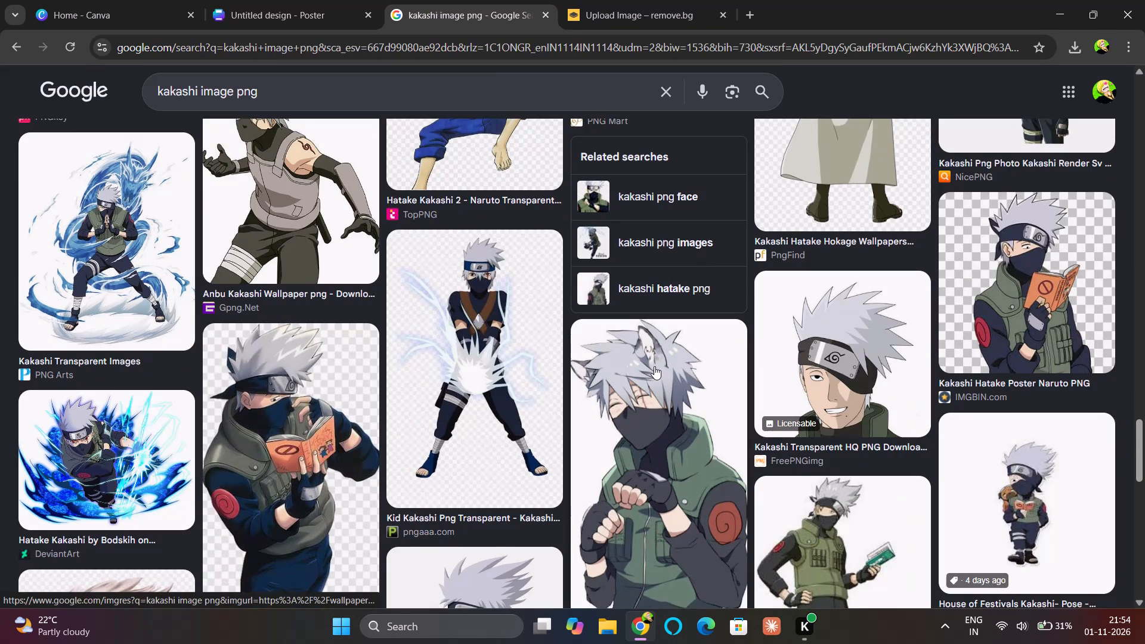
scroll(654, 366, down, 4)
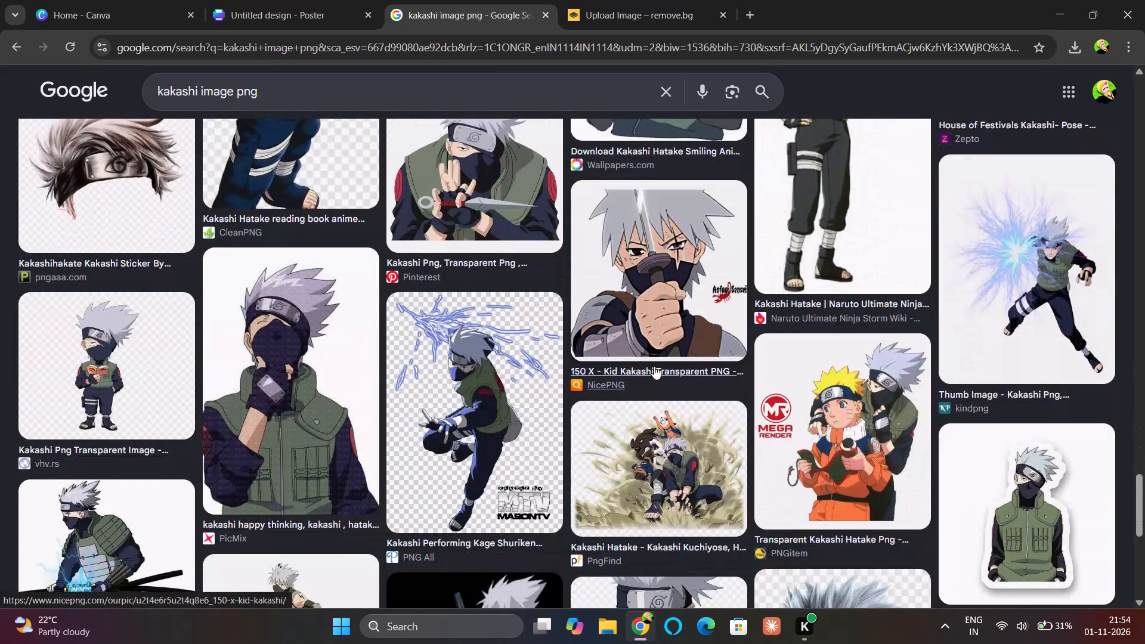
scroll(654, 366, down, 6)
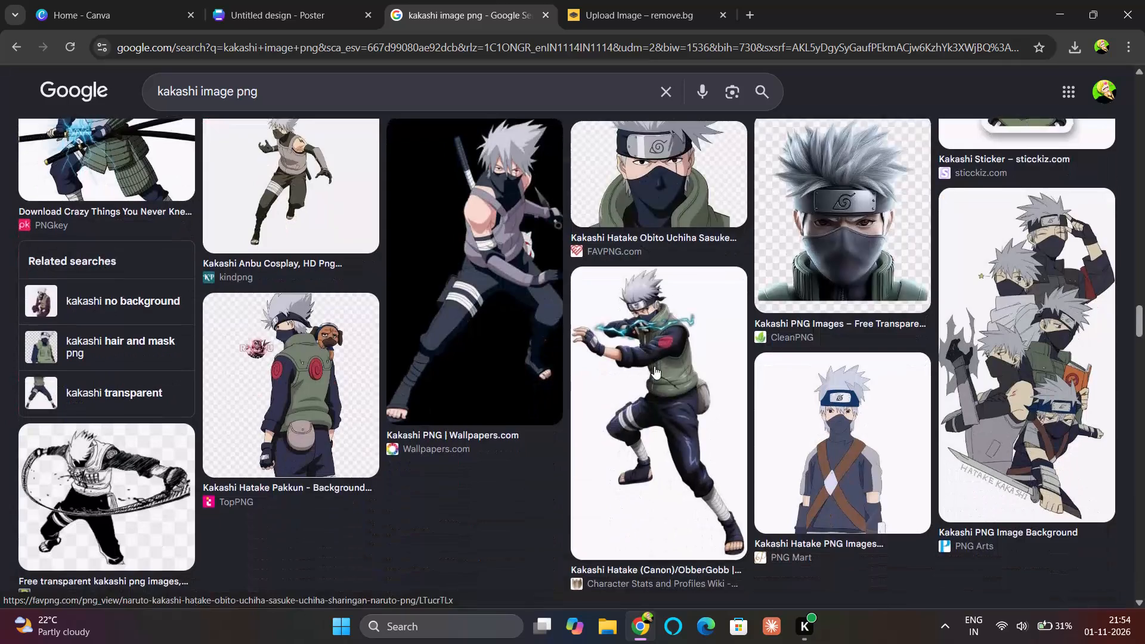
scroll(654, 366, up, 4)
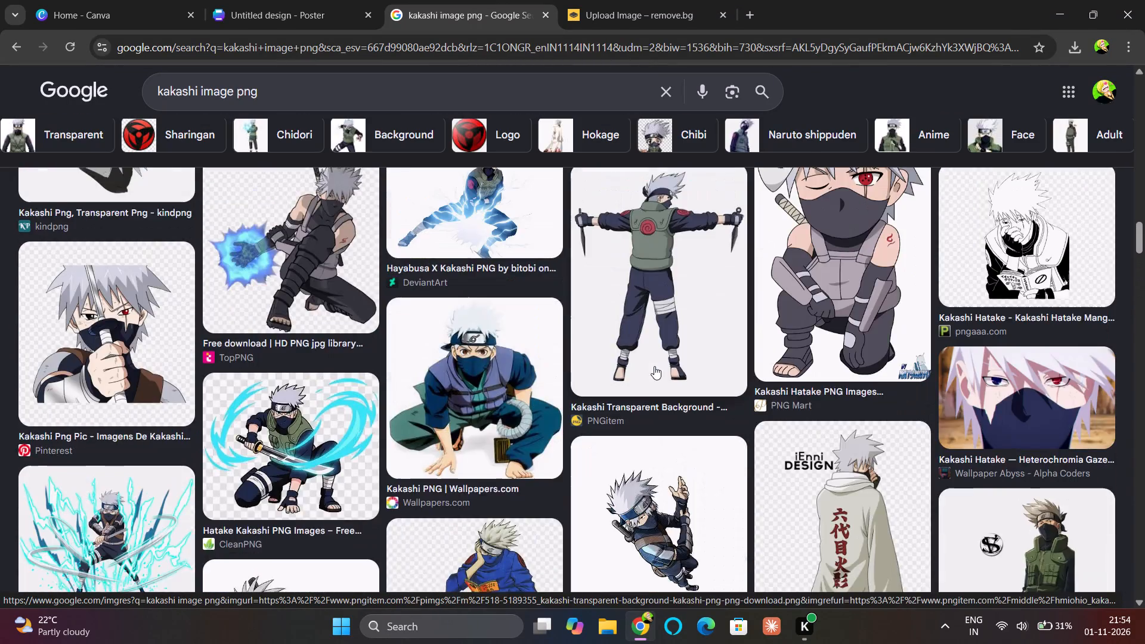
scroll(654, 366, up, 5)
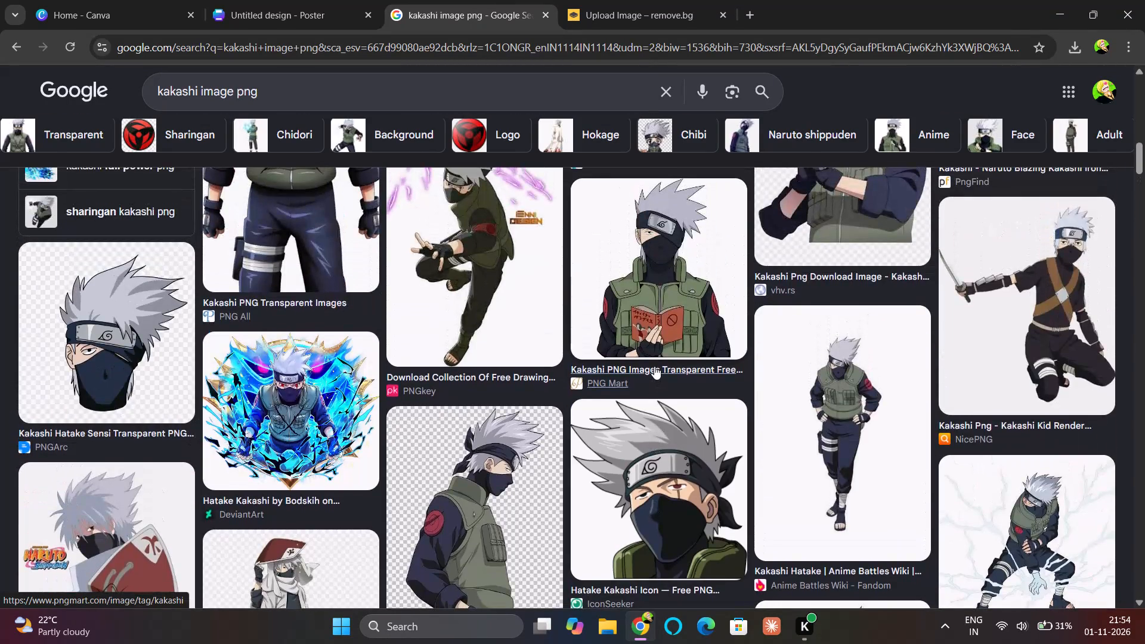
scroll(654, 366, up, 2)
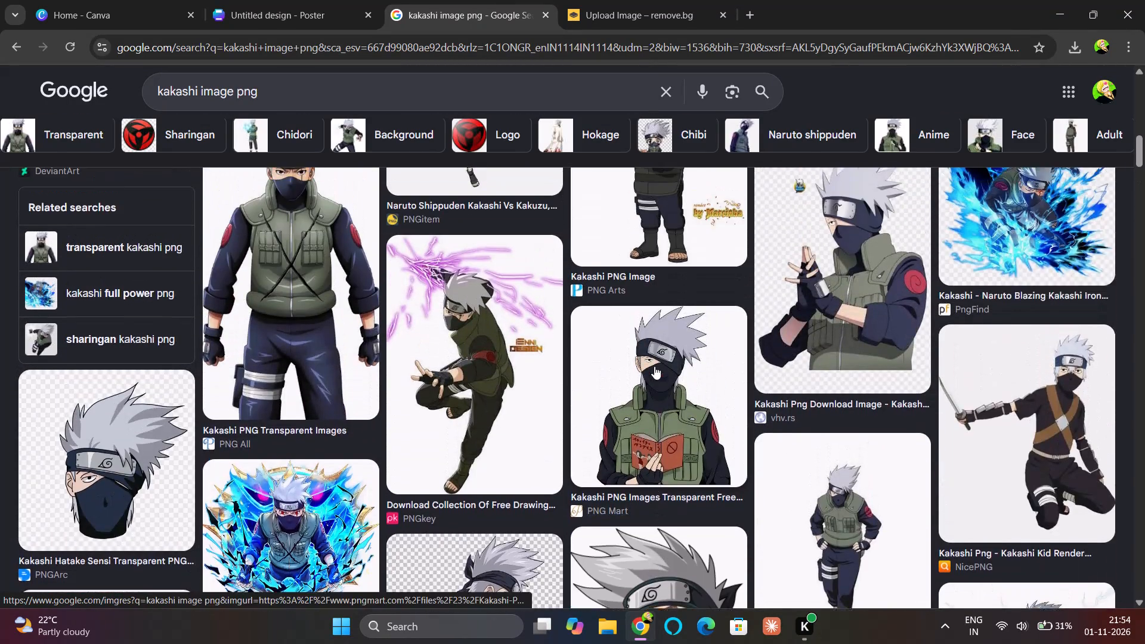
scroll(654, 366, up, 3)
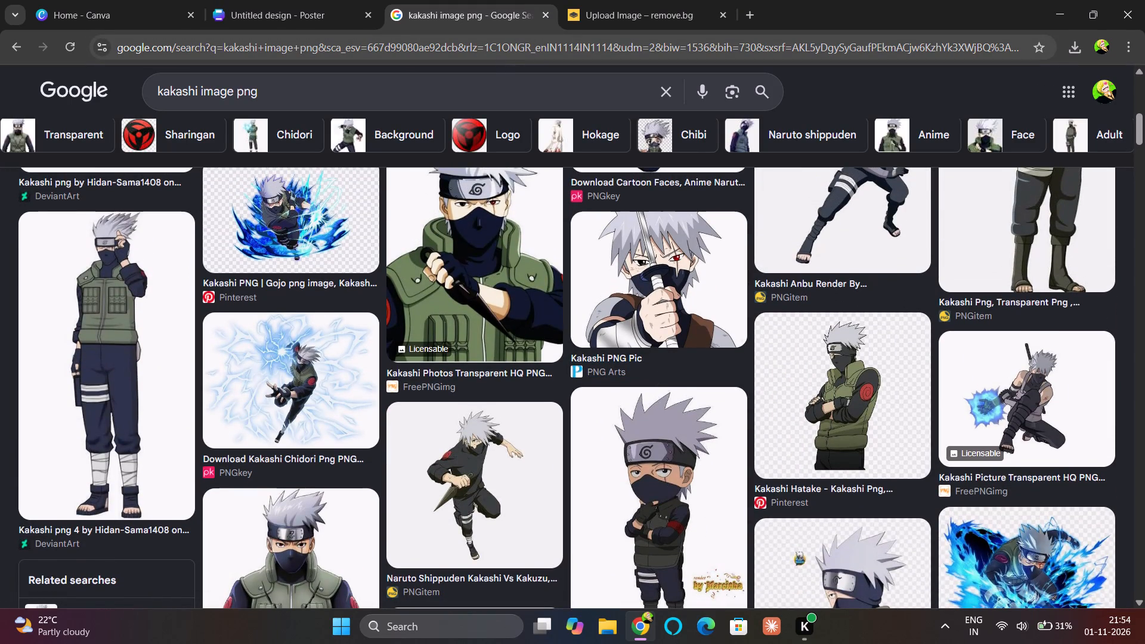
Replace the Kakashi search with the suggested query "sasuke png" and show its image results.
click(512, 39)
key(BackSpace)
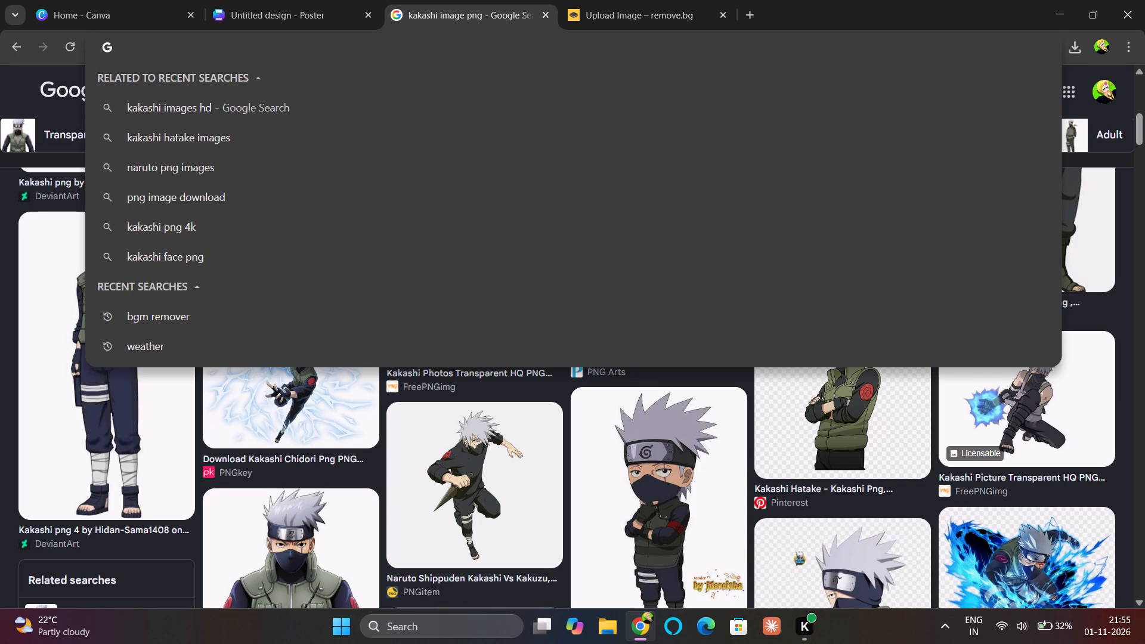
click(435, 49)
text(sasuke)
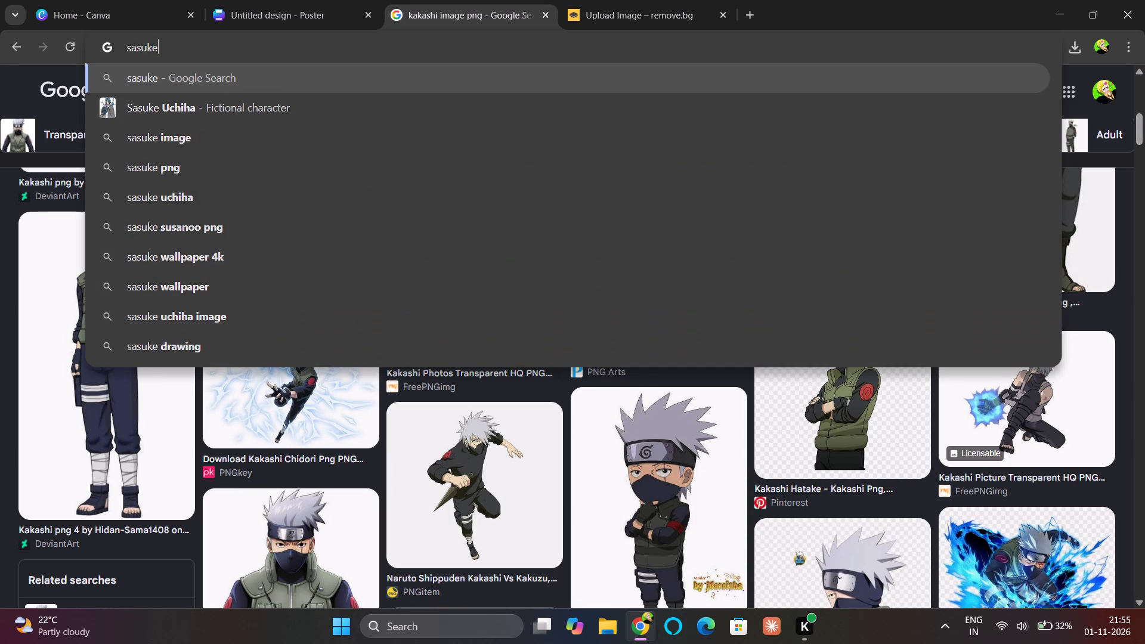
key(Down)
key(Down)
key(Down)
key(Return)
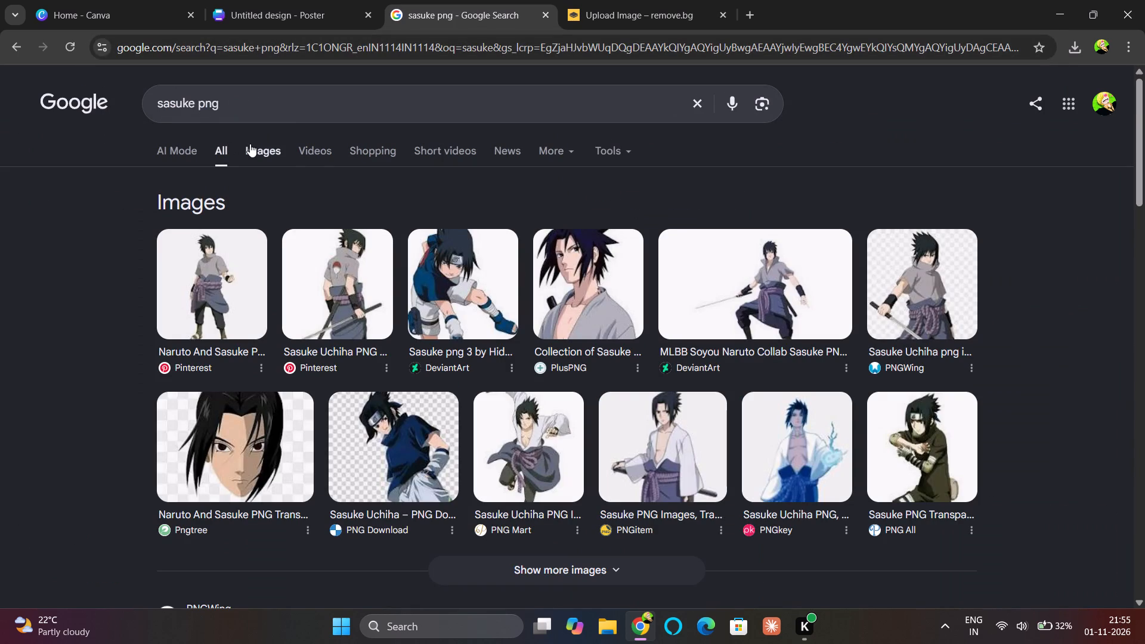
click(250, 144)
Browse the Sasuke image results for cutouts suitable for the new poster.
scroll(544, 370, down, 1)
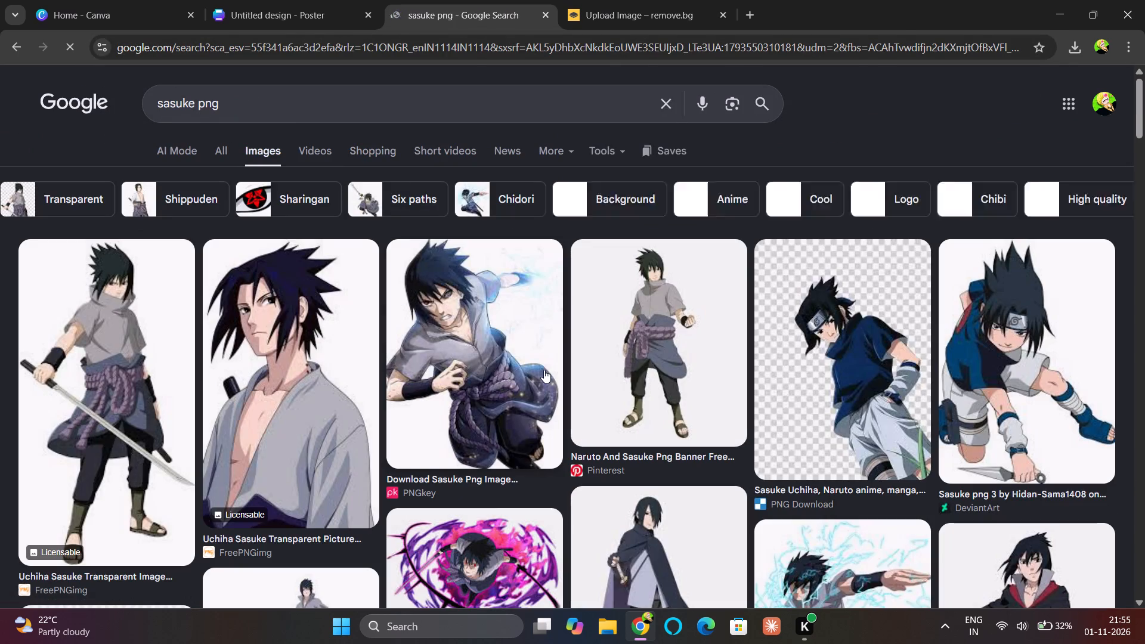
scroll(544, 370, down, 2)
scroll(544, 370, up, 6)
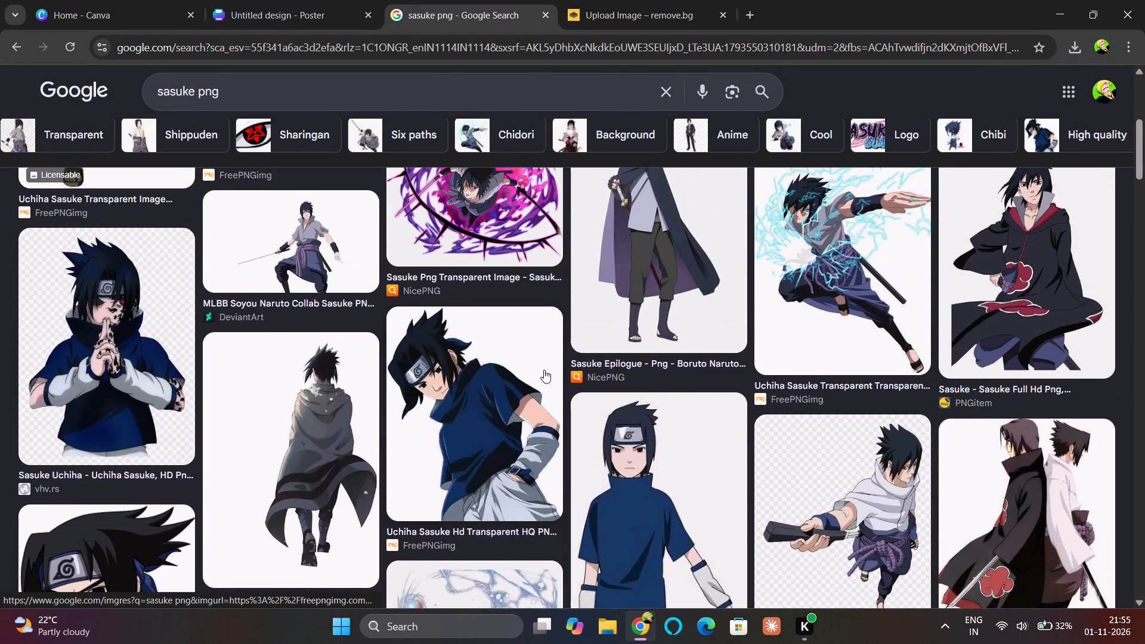
scroll(544, 370, up, 2)
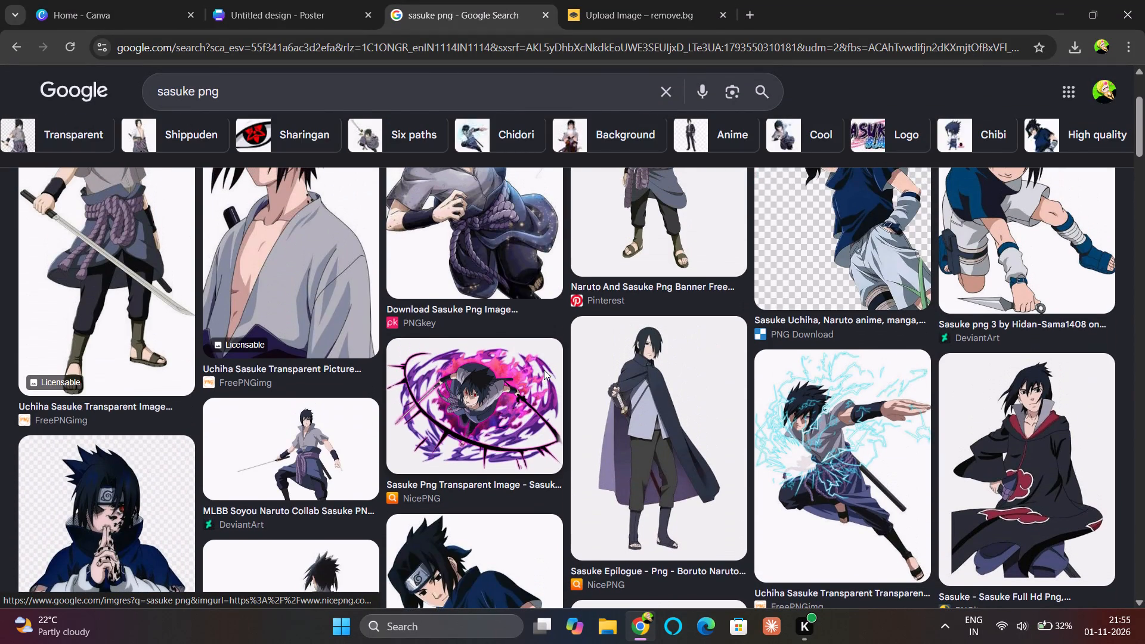
scroll(544, 370, down, 1)
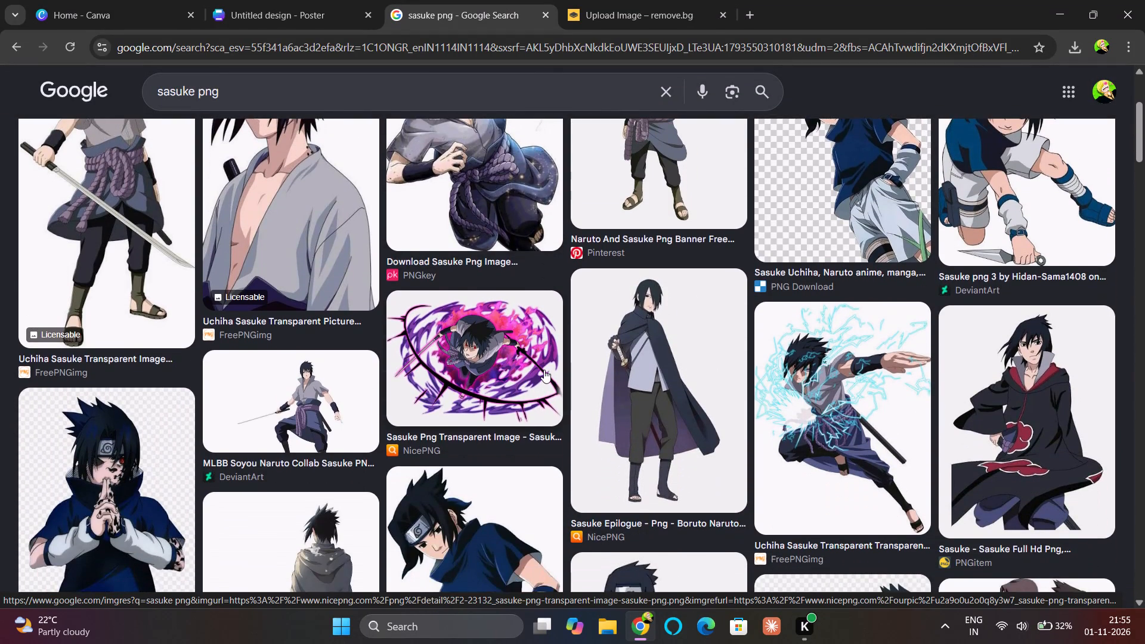
scroll(544, 370, down, 1)
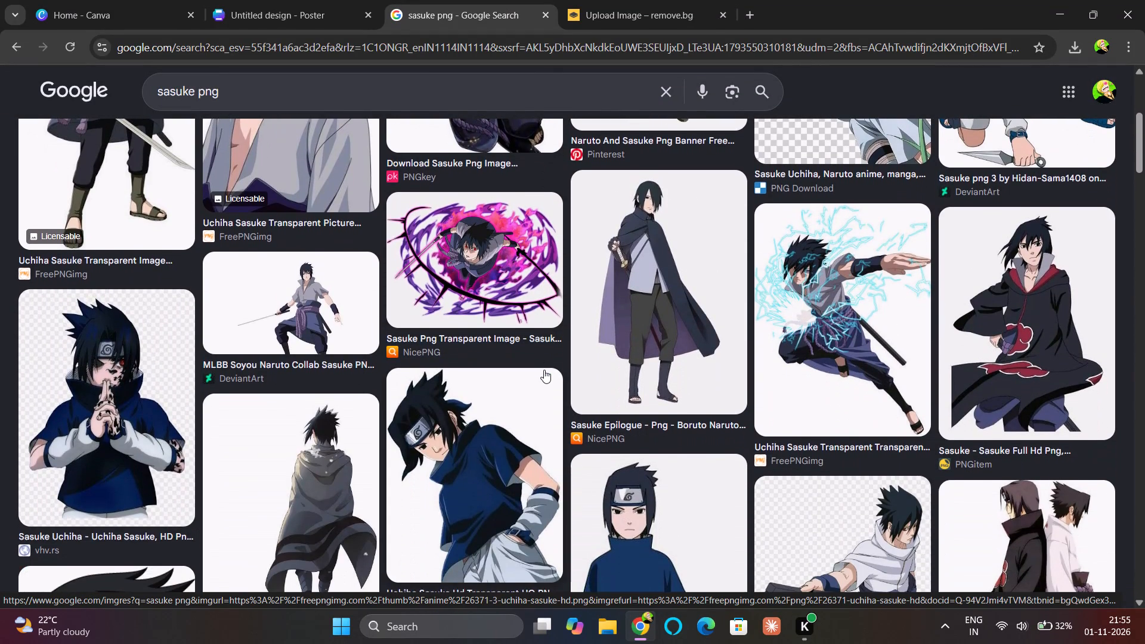
scroll(544, 370, down, 3)
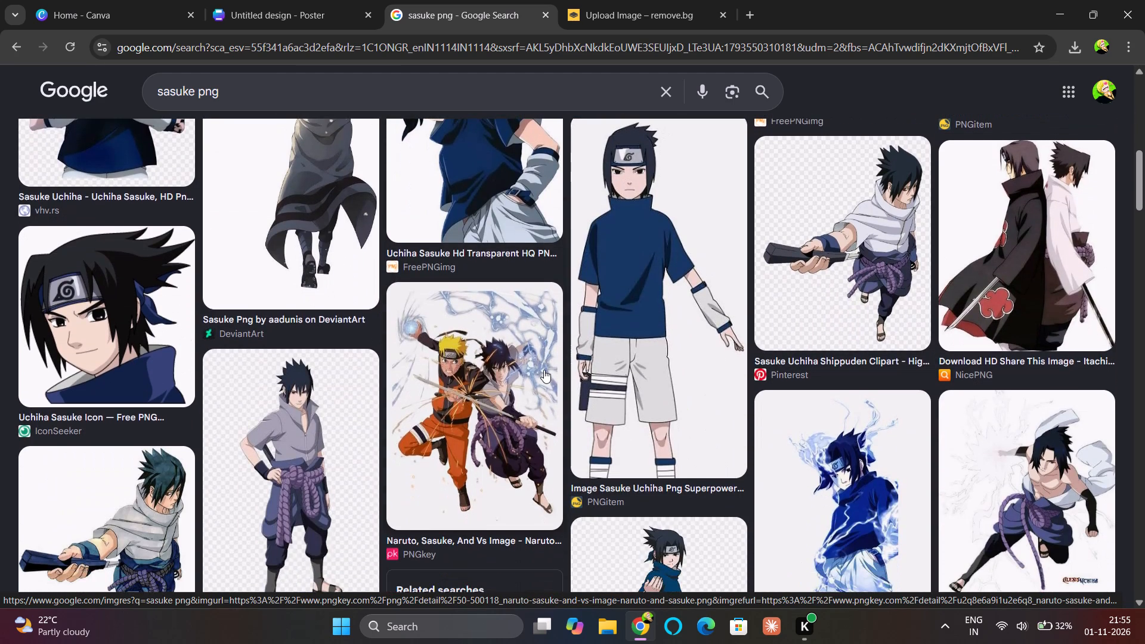
scroll(544, 370, down, 4)
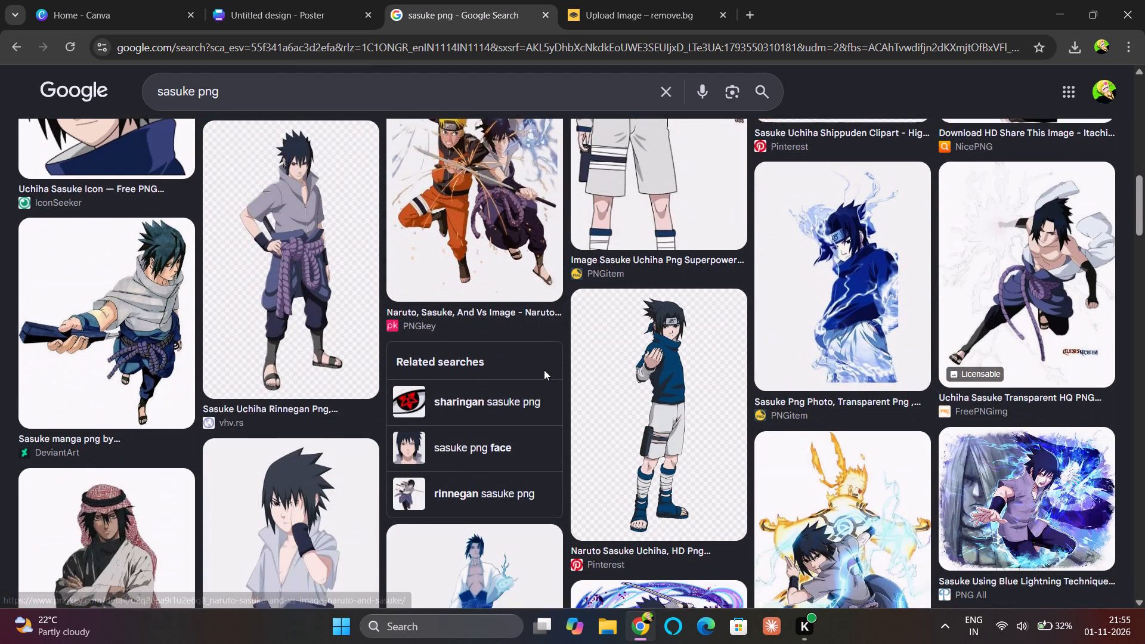
scroll(544, 370, down, 7)
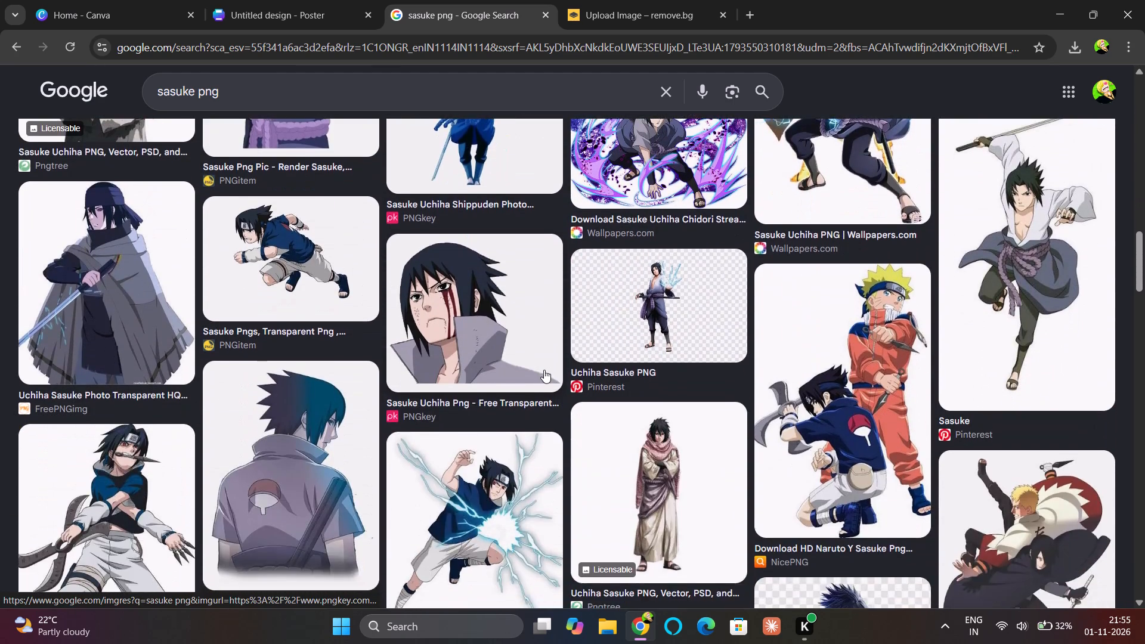
scroll(544, 370, down, 7)
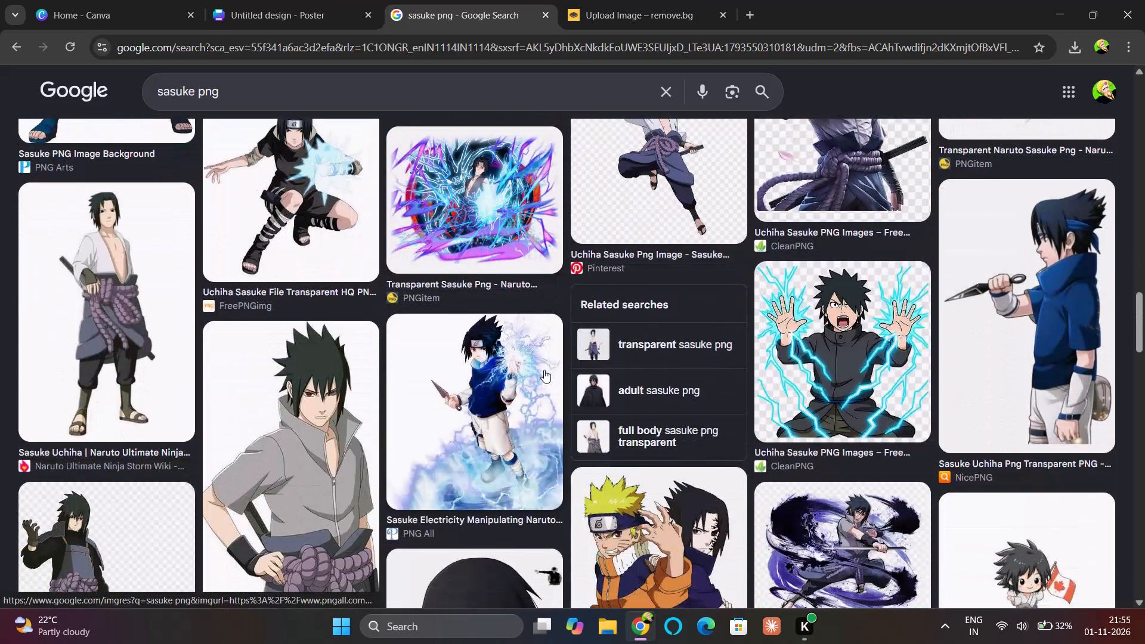
scroll(544, 370, down, 5)
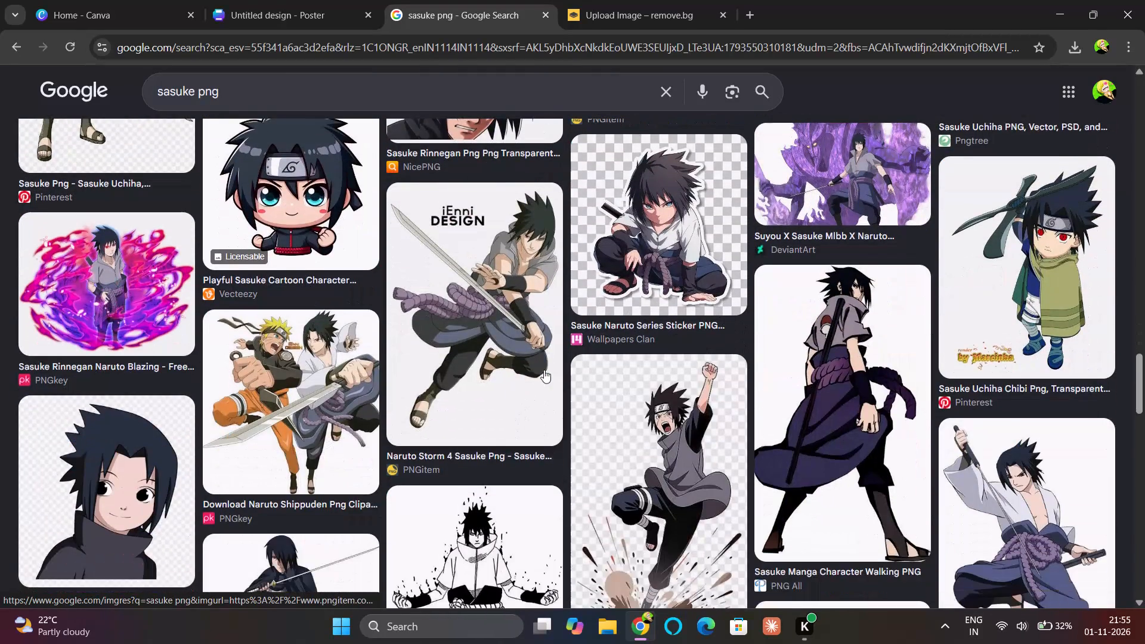
scroll(544, 370, down, 8)
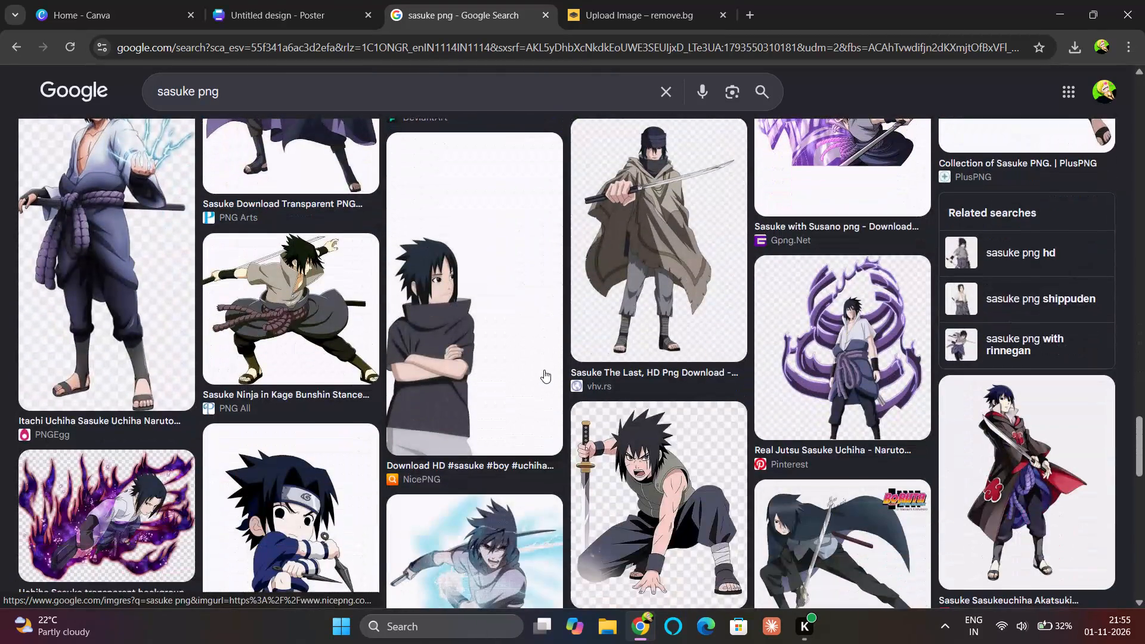
scroll(544, 370, down, 6)
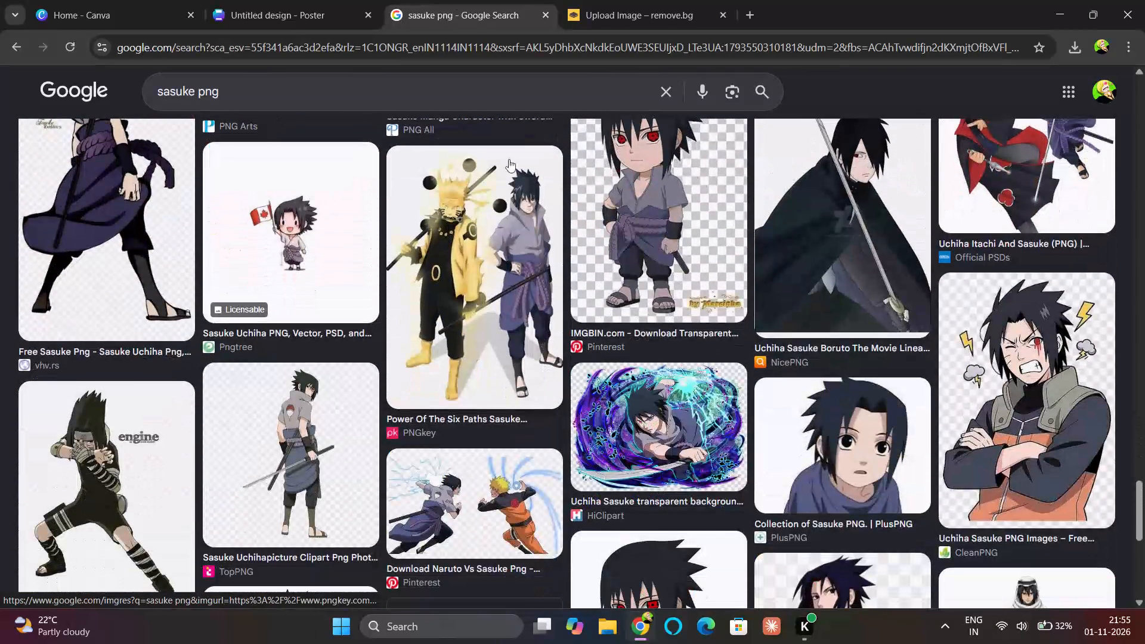
Close the blank untitled poster design and dismiss the design-creation window on the Canva home page.
click(318, 5)
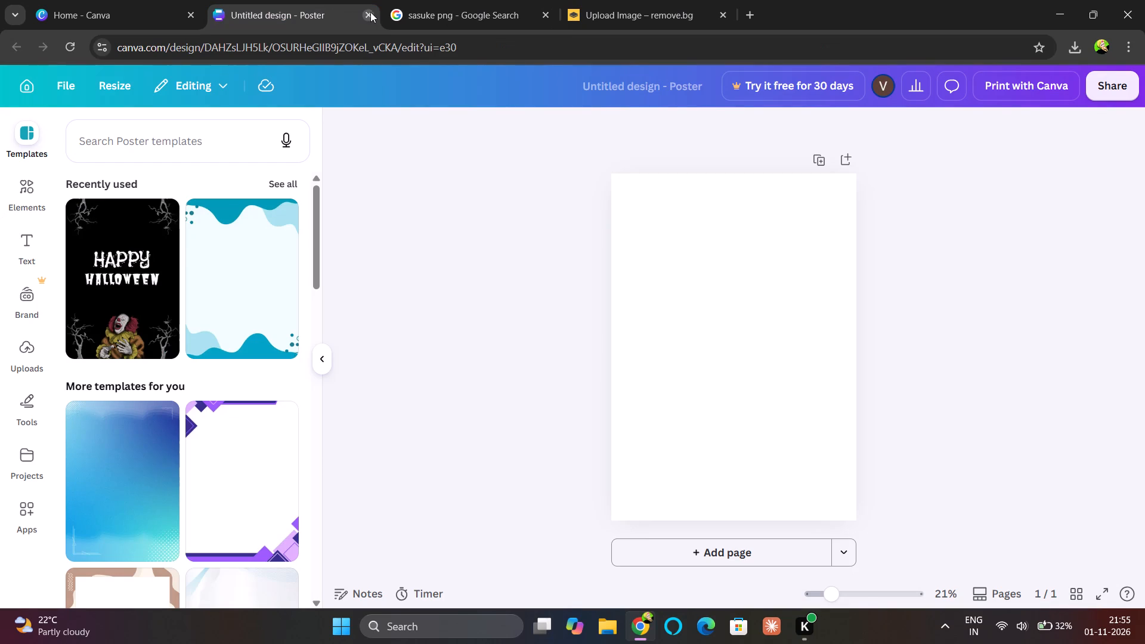
click(370, 12)
click(154, 0)
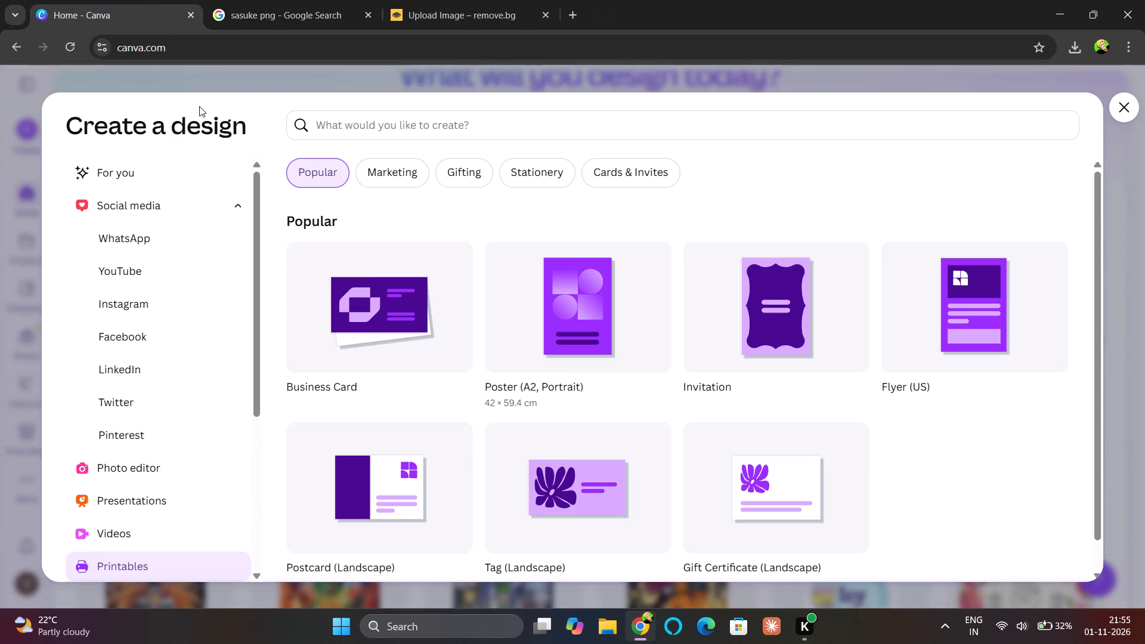
click(1131, 103)
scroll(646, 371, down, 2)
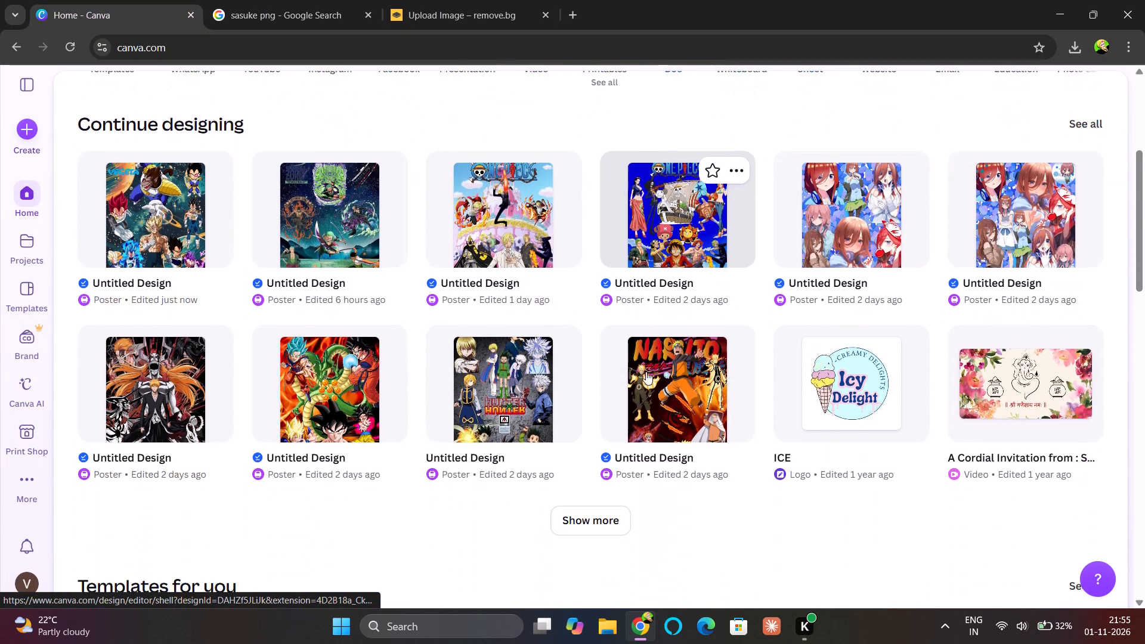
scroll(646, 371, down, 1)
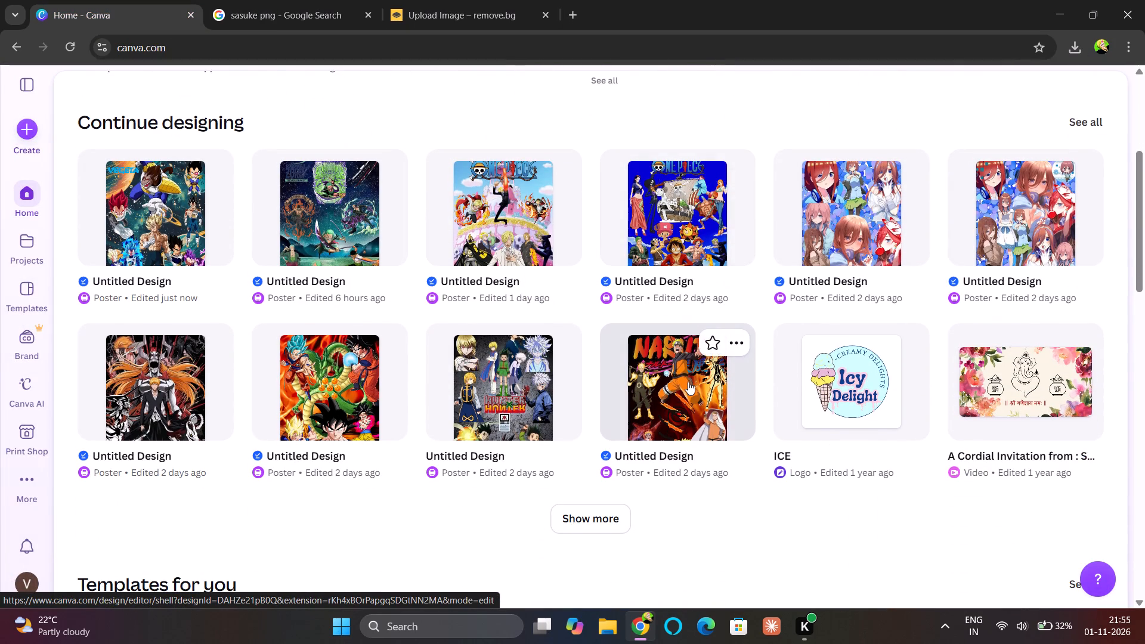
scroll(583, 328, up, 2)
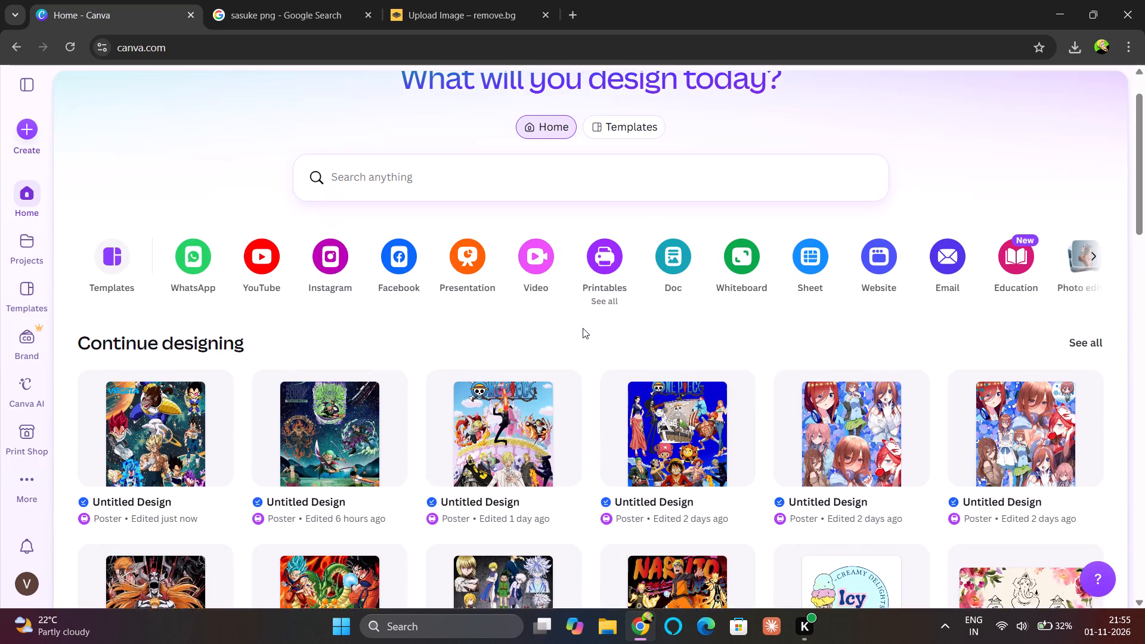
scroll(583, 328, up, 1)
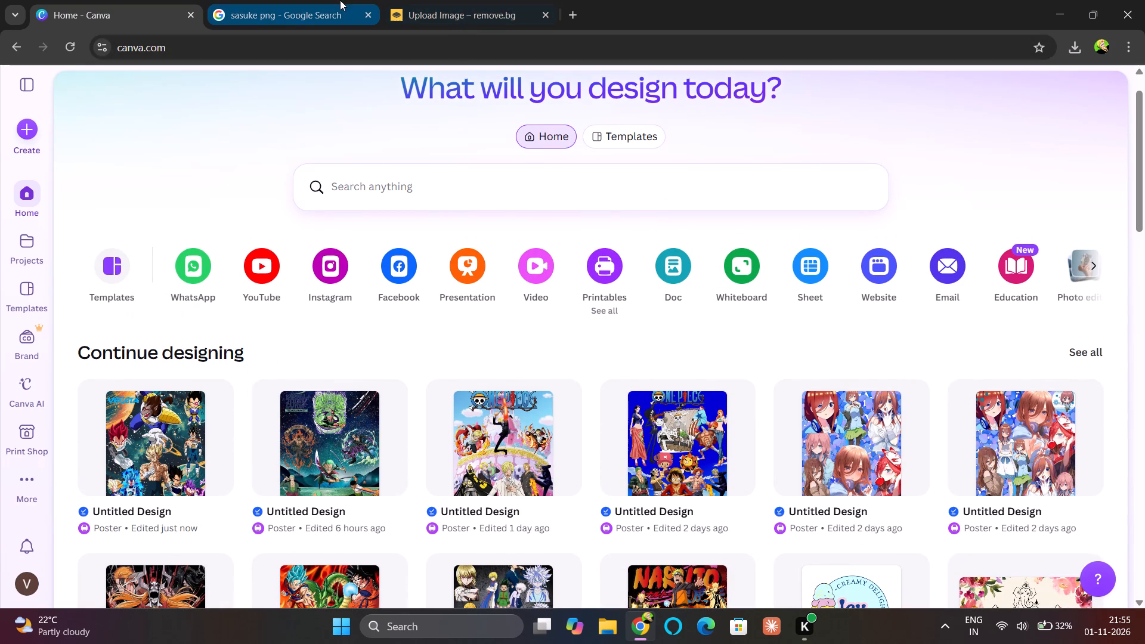
Close the remove.bg upload page and the Sasuke image search, keeping the Canva home page open.
click(550, 13)
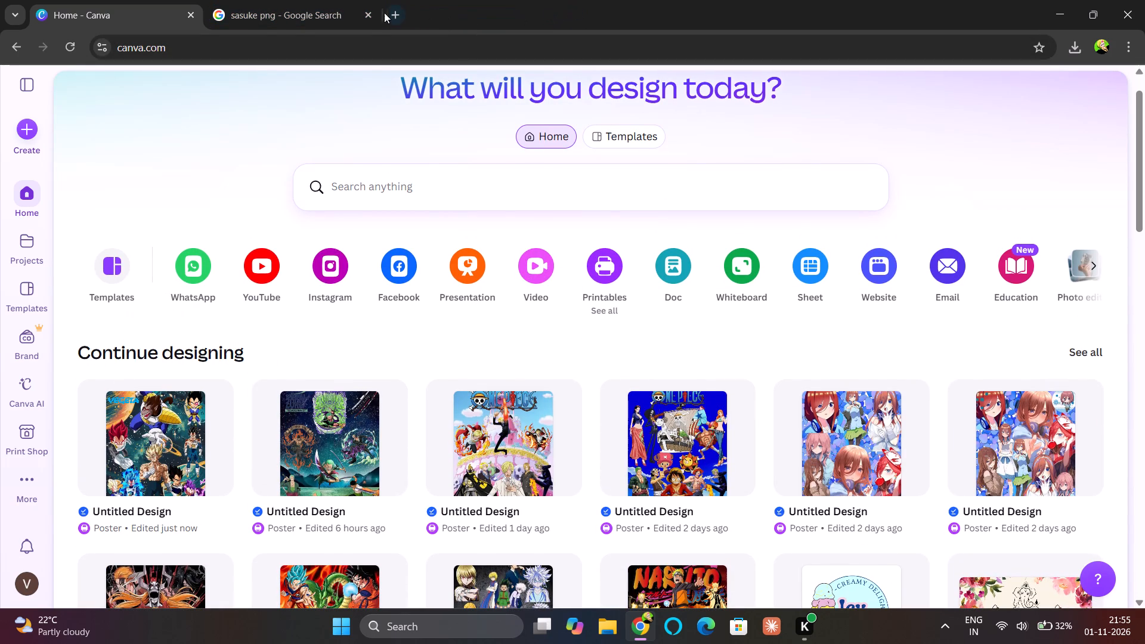
click(370, 17)
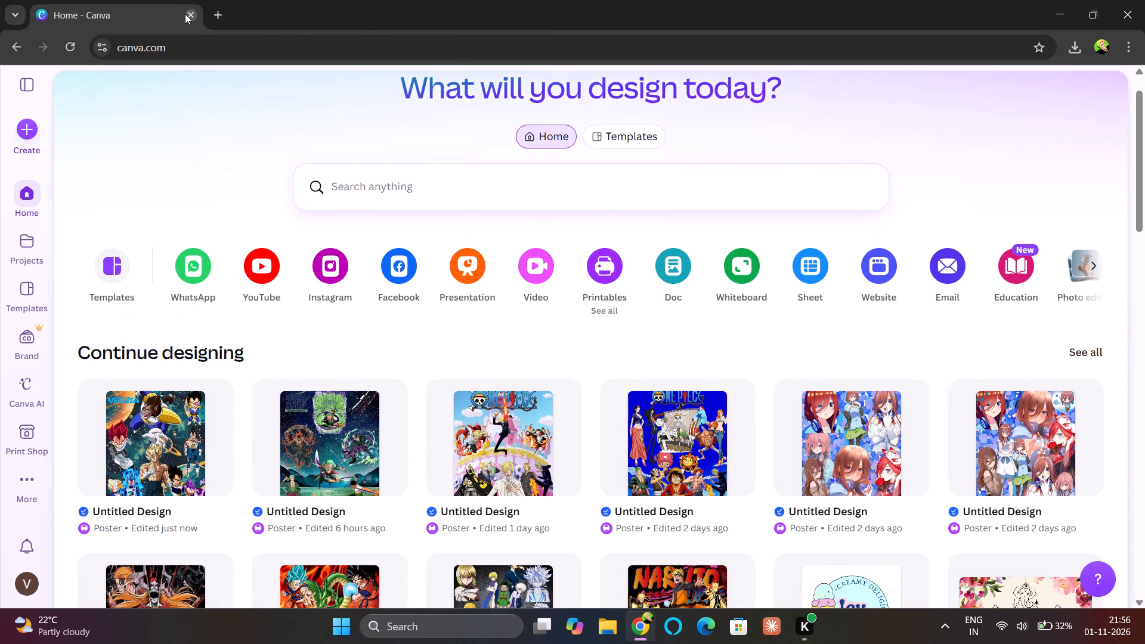